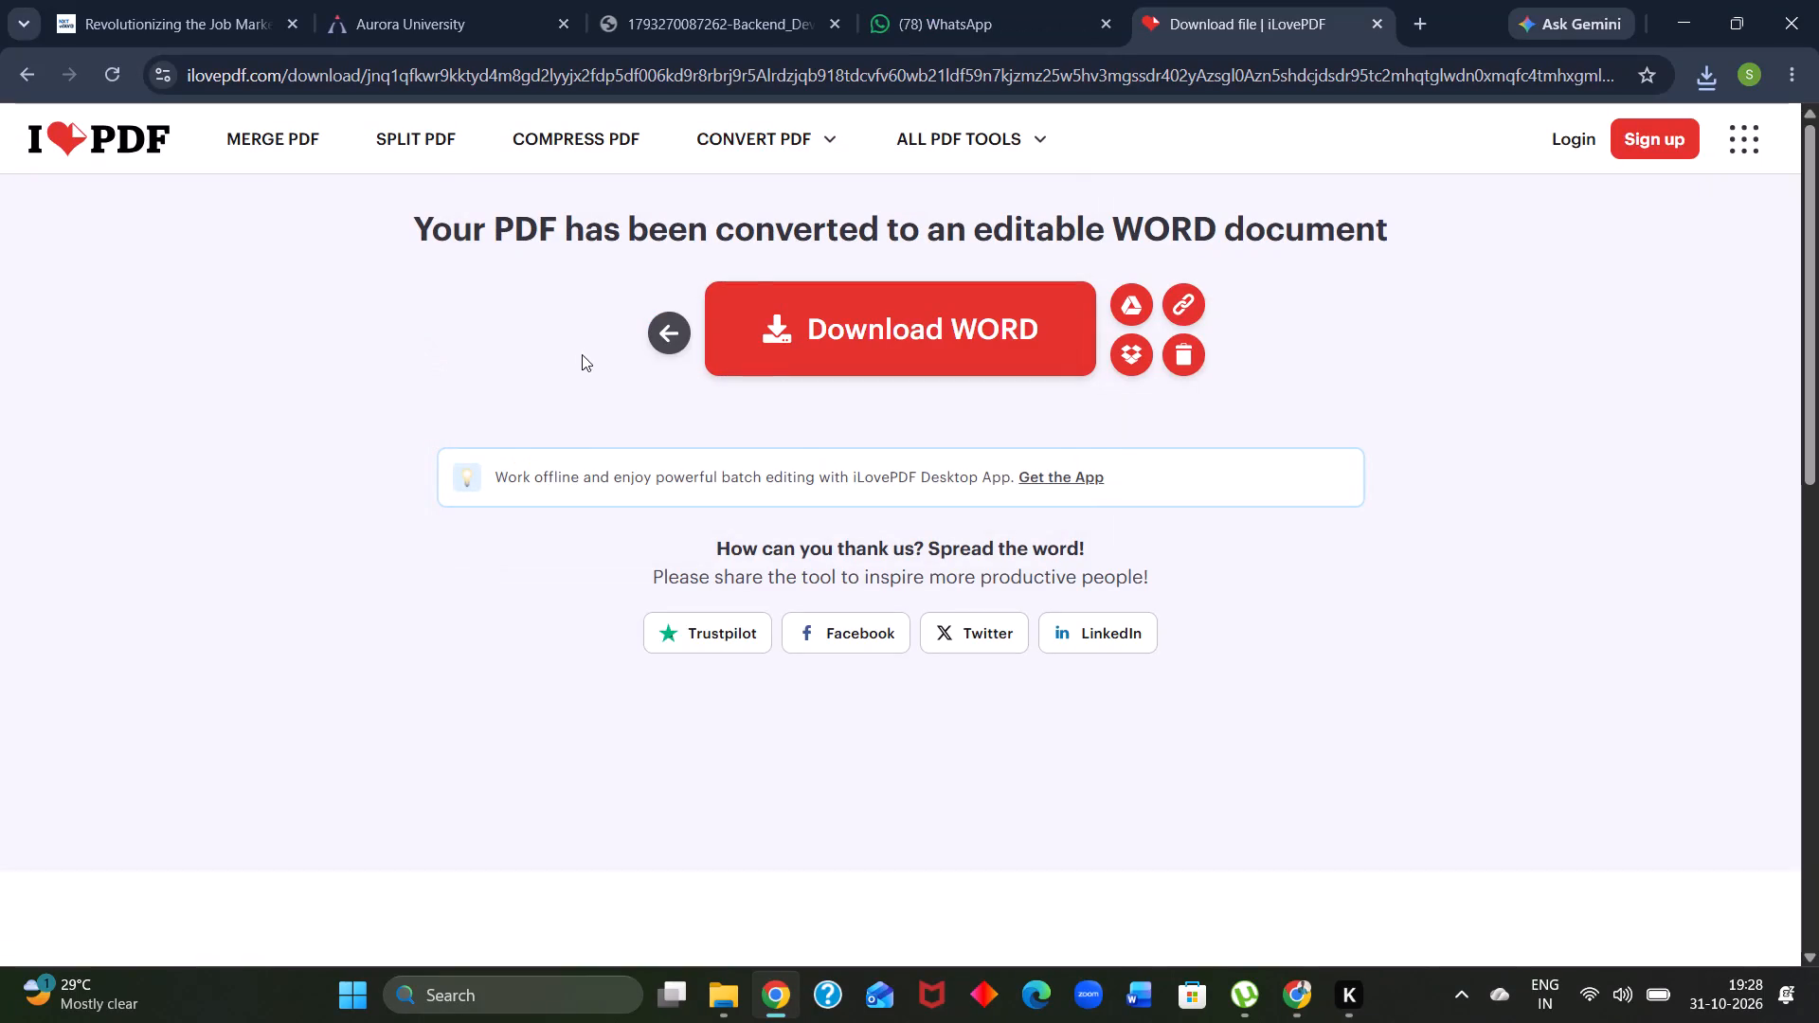
Return to the PDF to Word converter, load NumPy_Lab1_Report from Downloads and convert it to Word with the No OCR option.
left_click(686, 331)
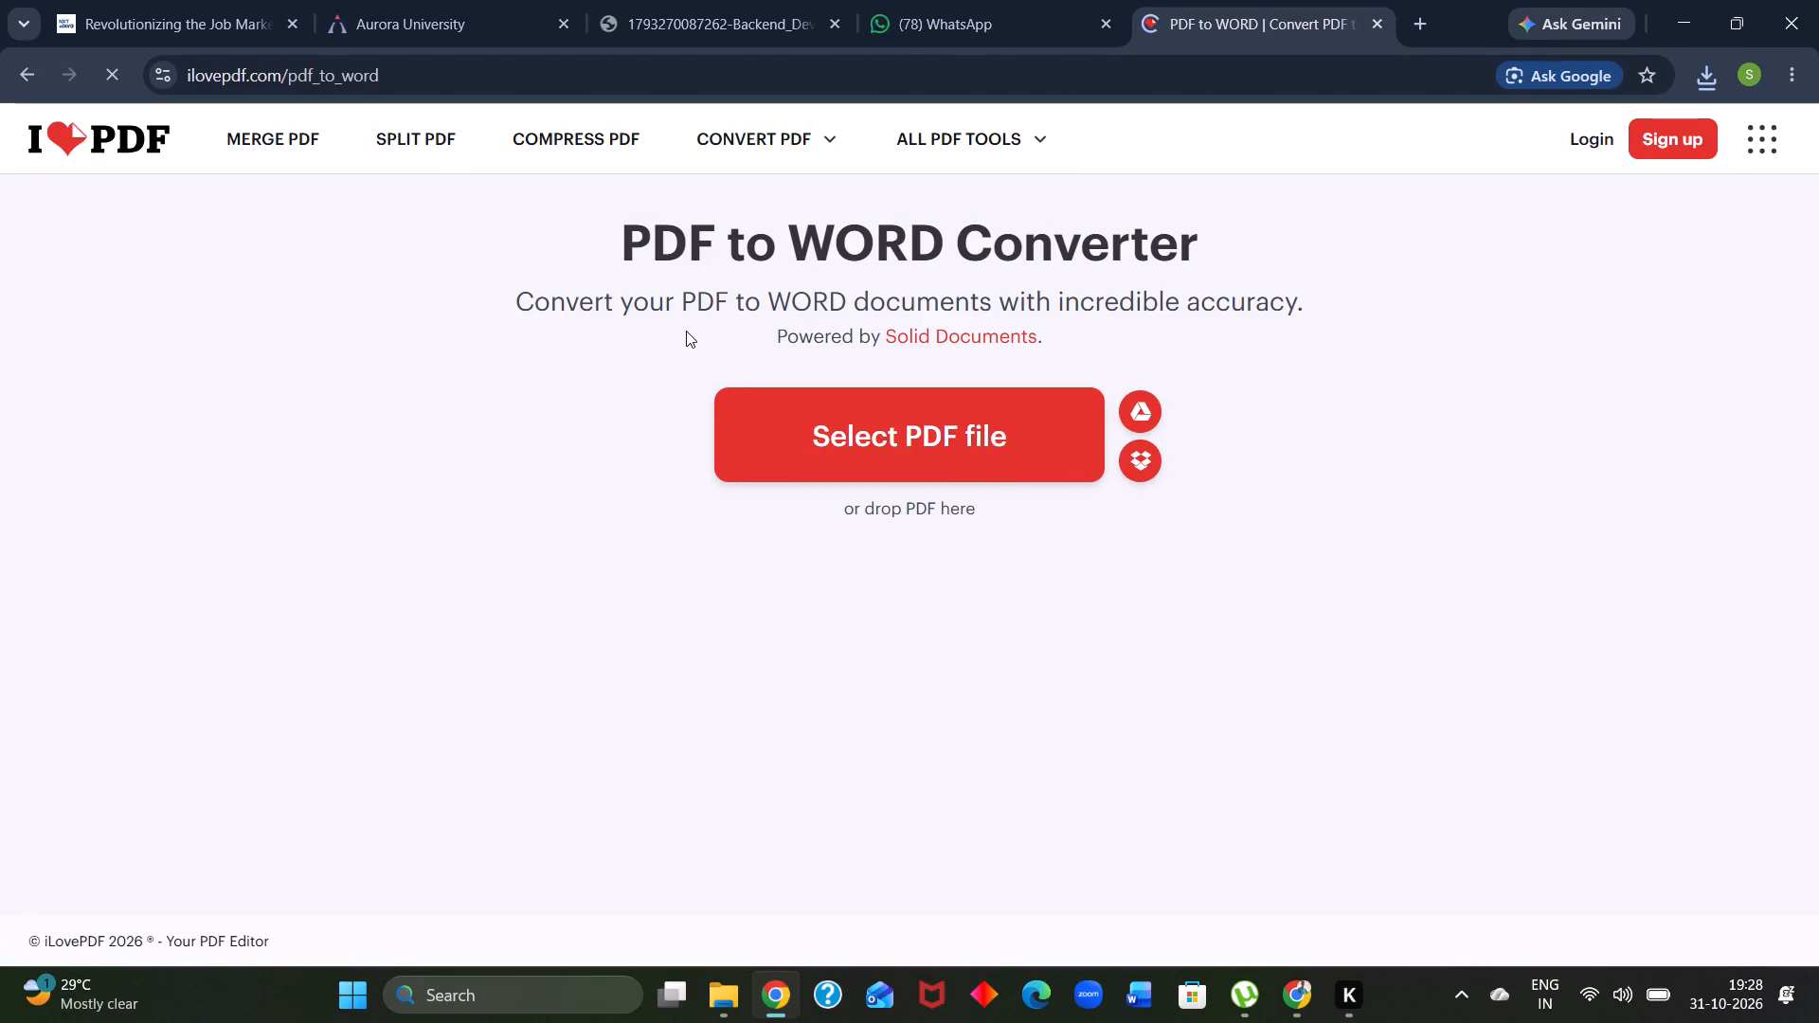
left_click(860, 438)
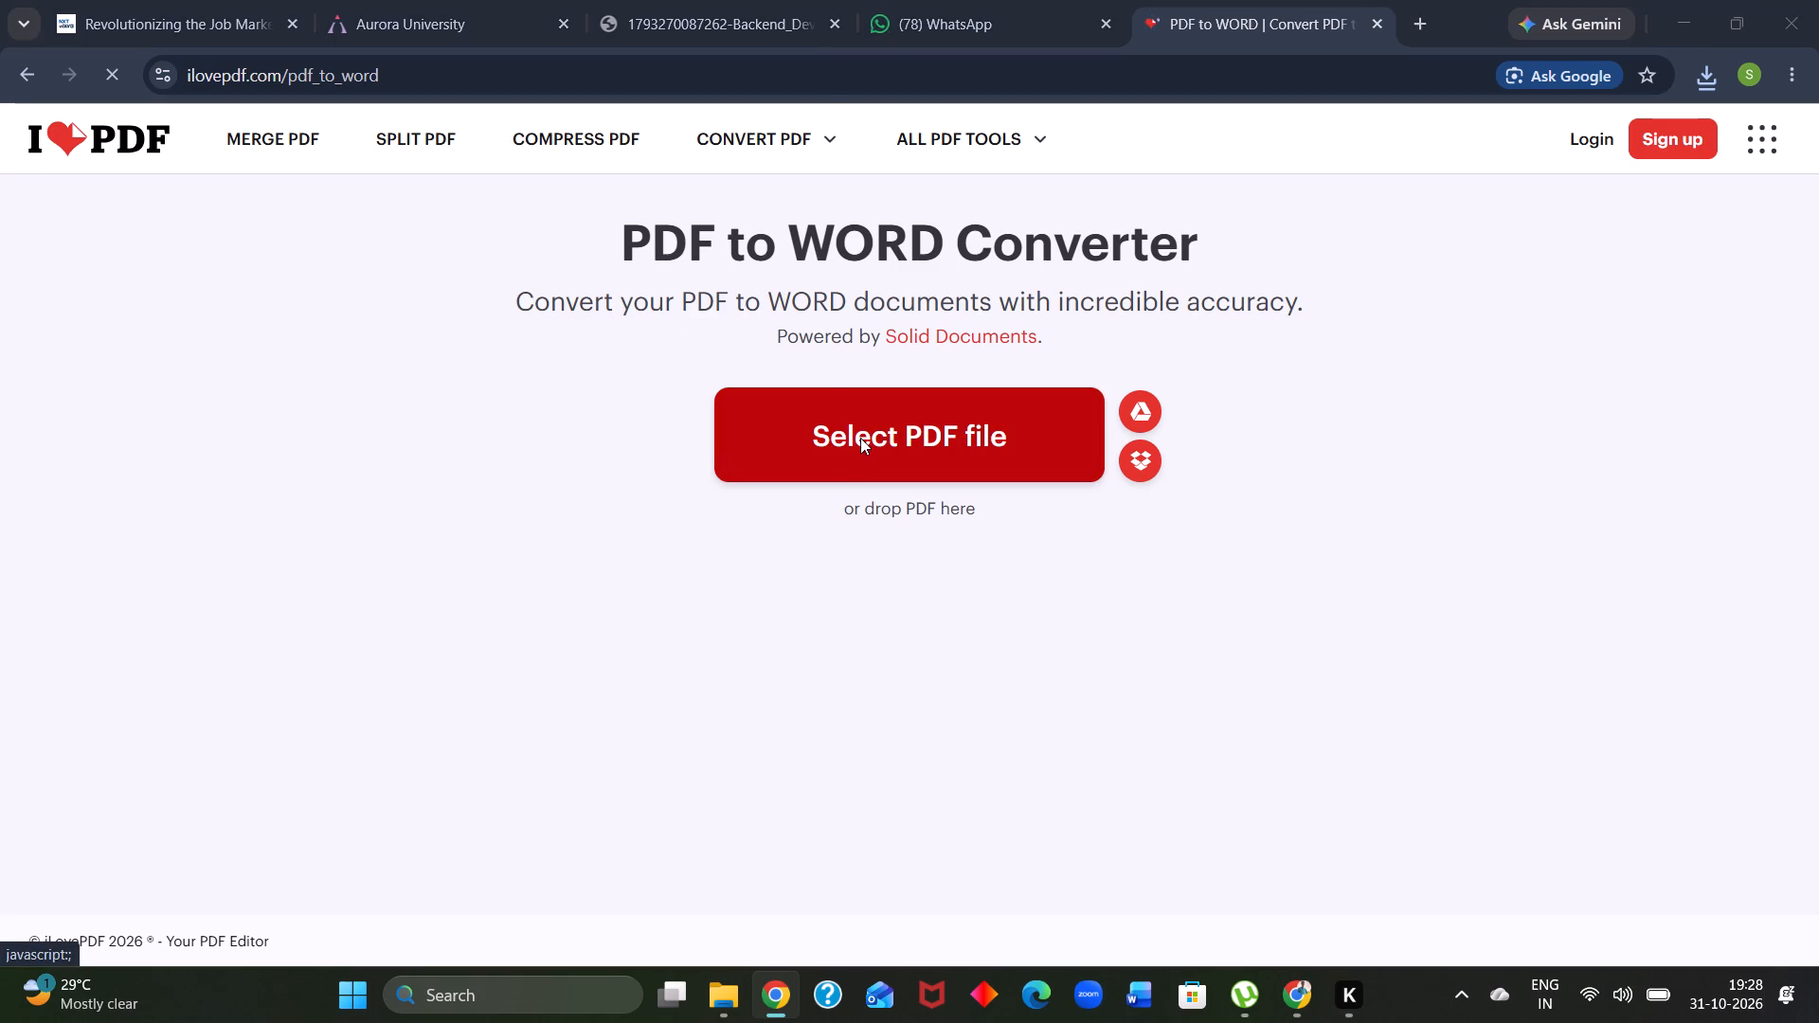
left_click(322, 185)
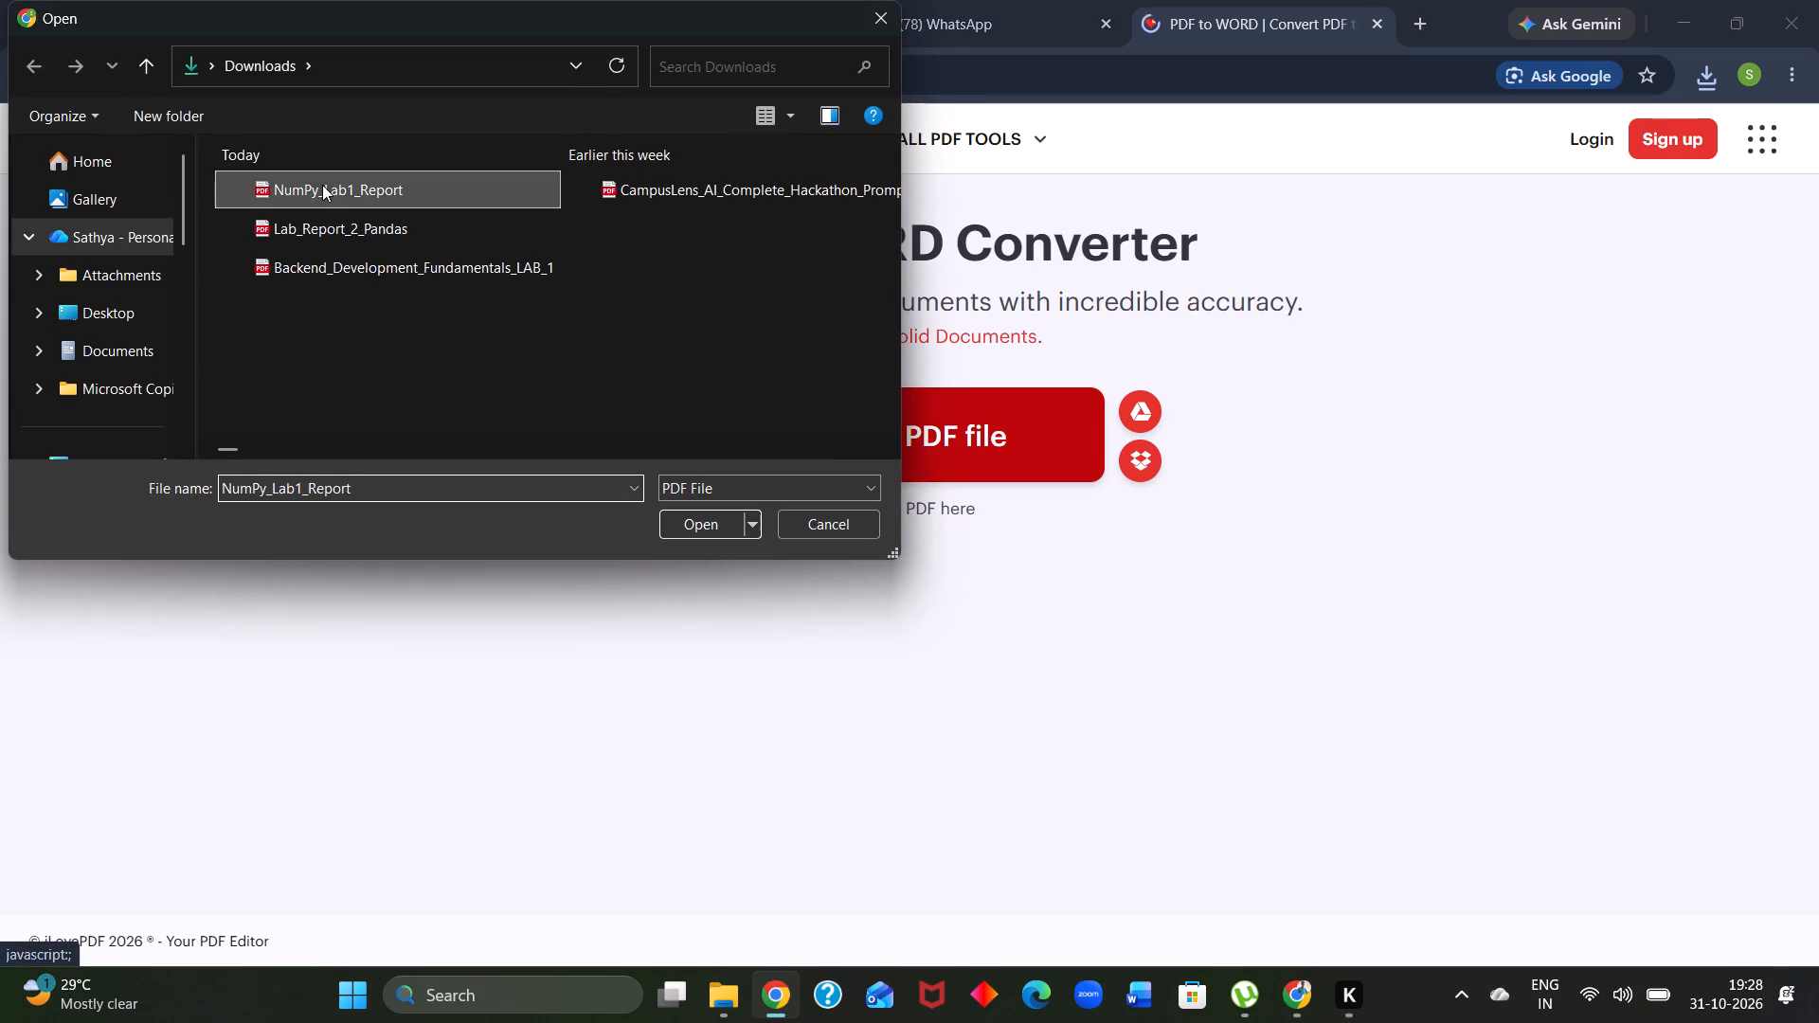
left_click(706, 529)
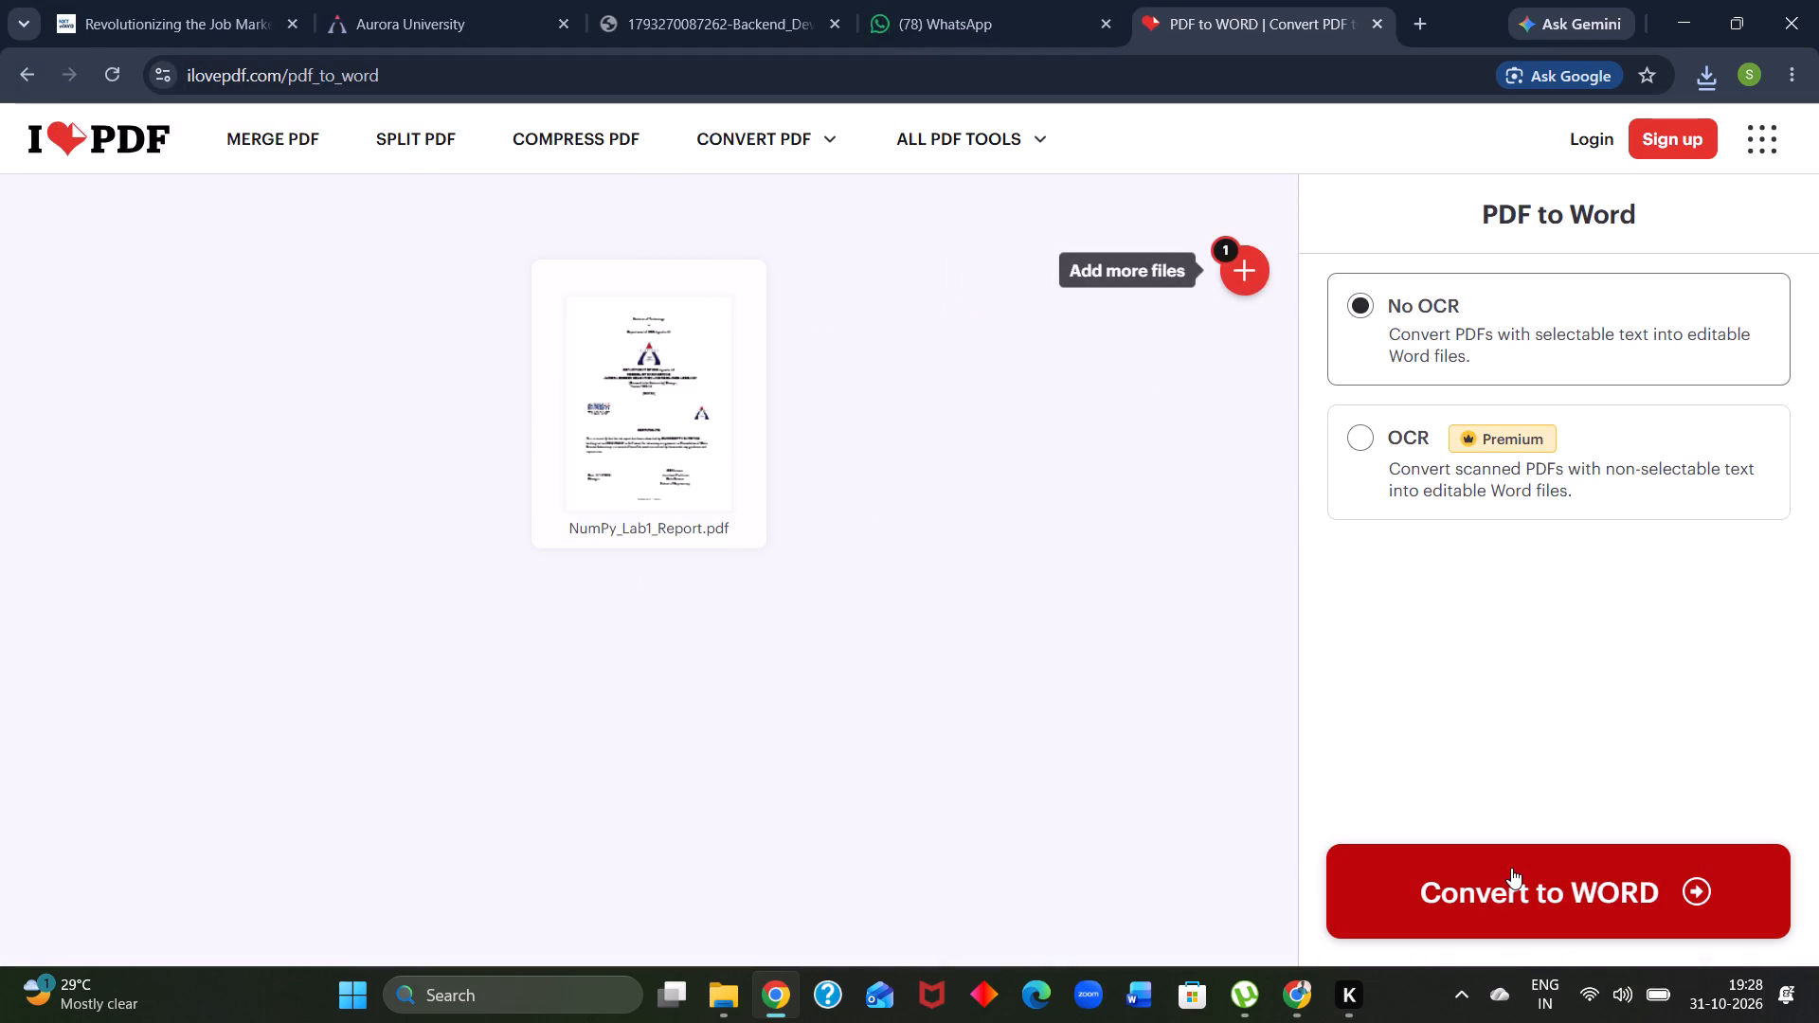
left_click(1511, 868)
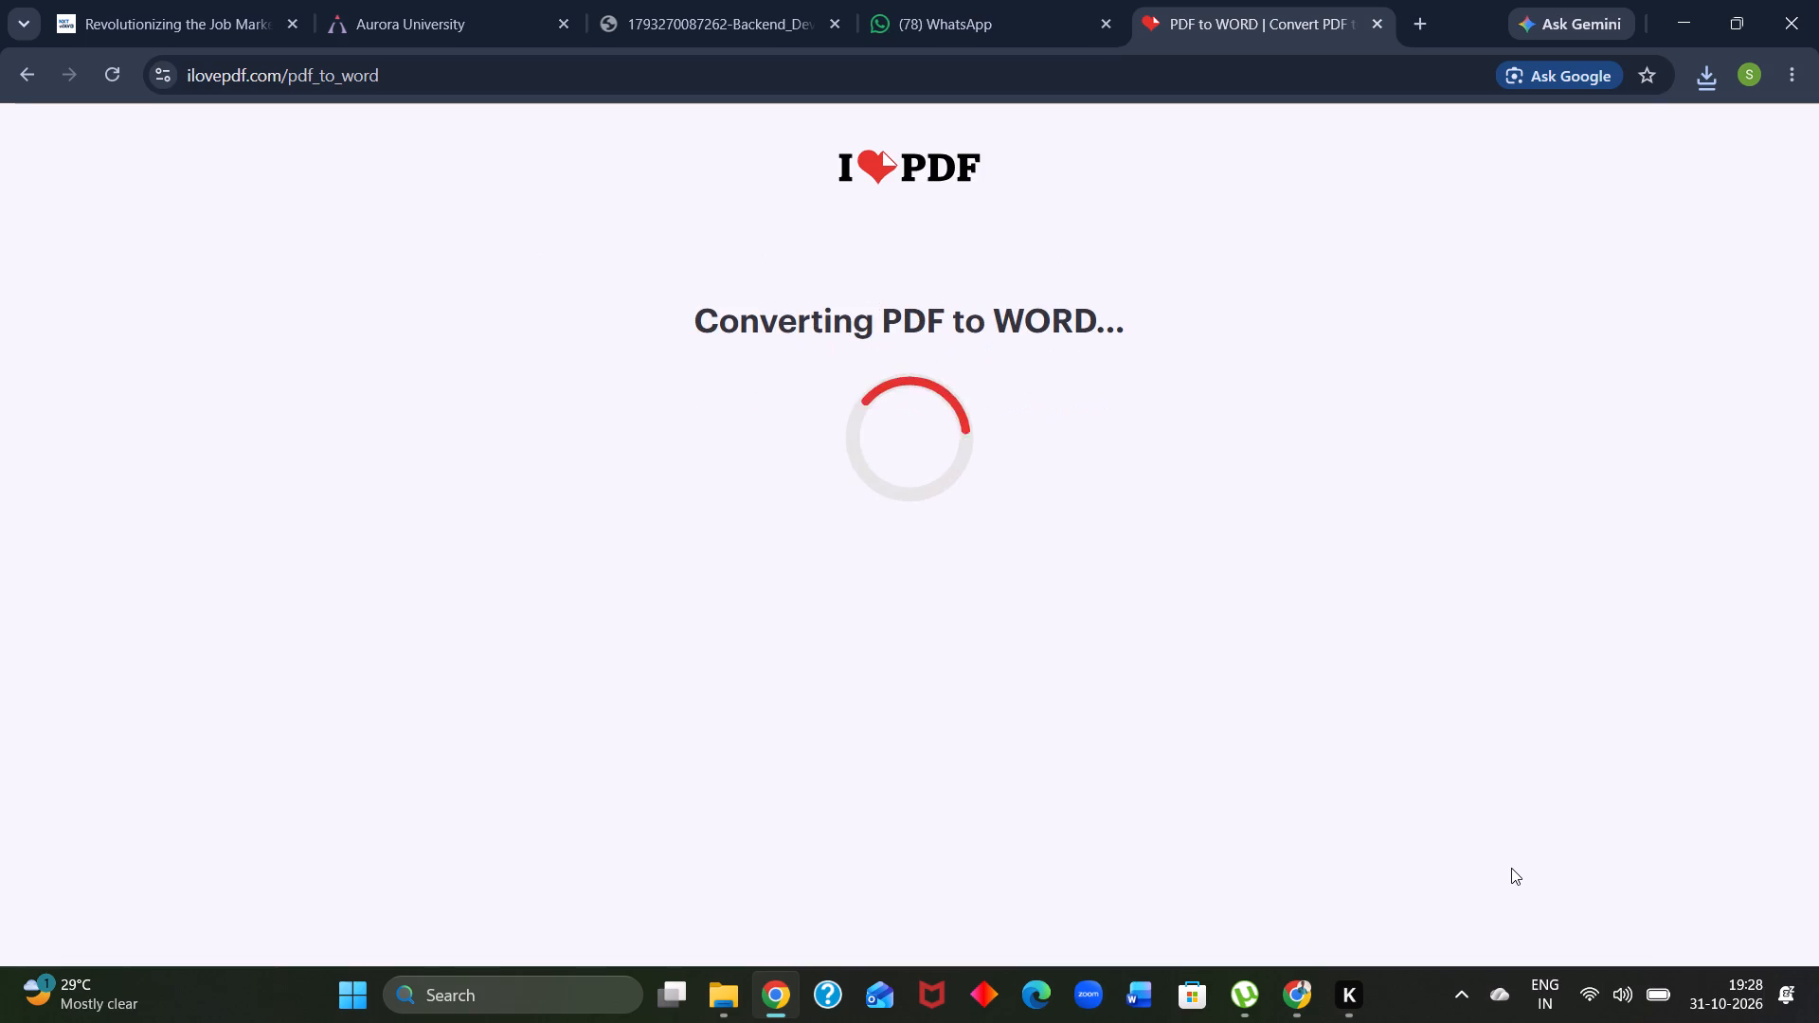
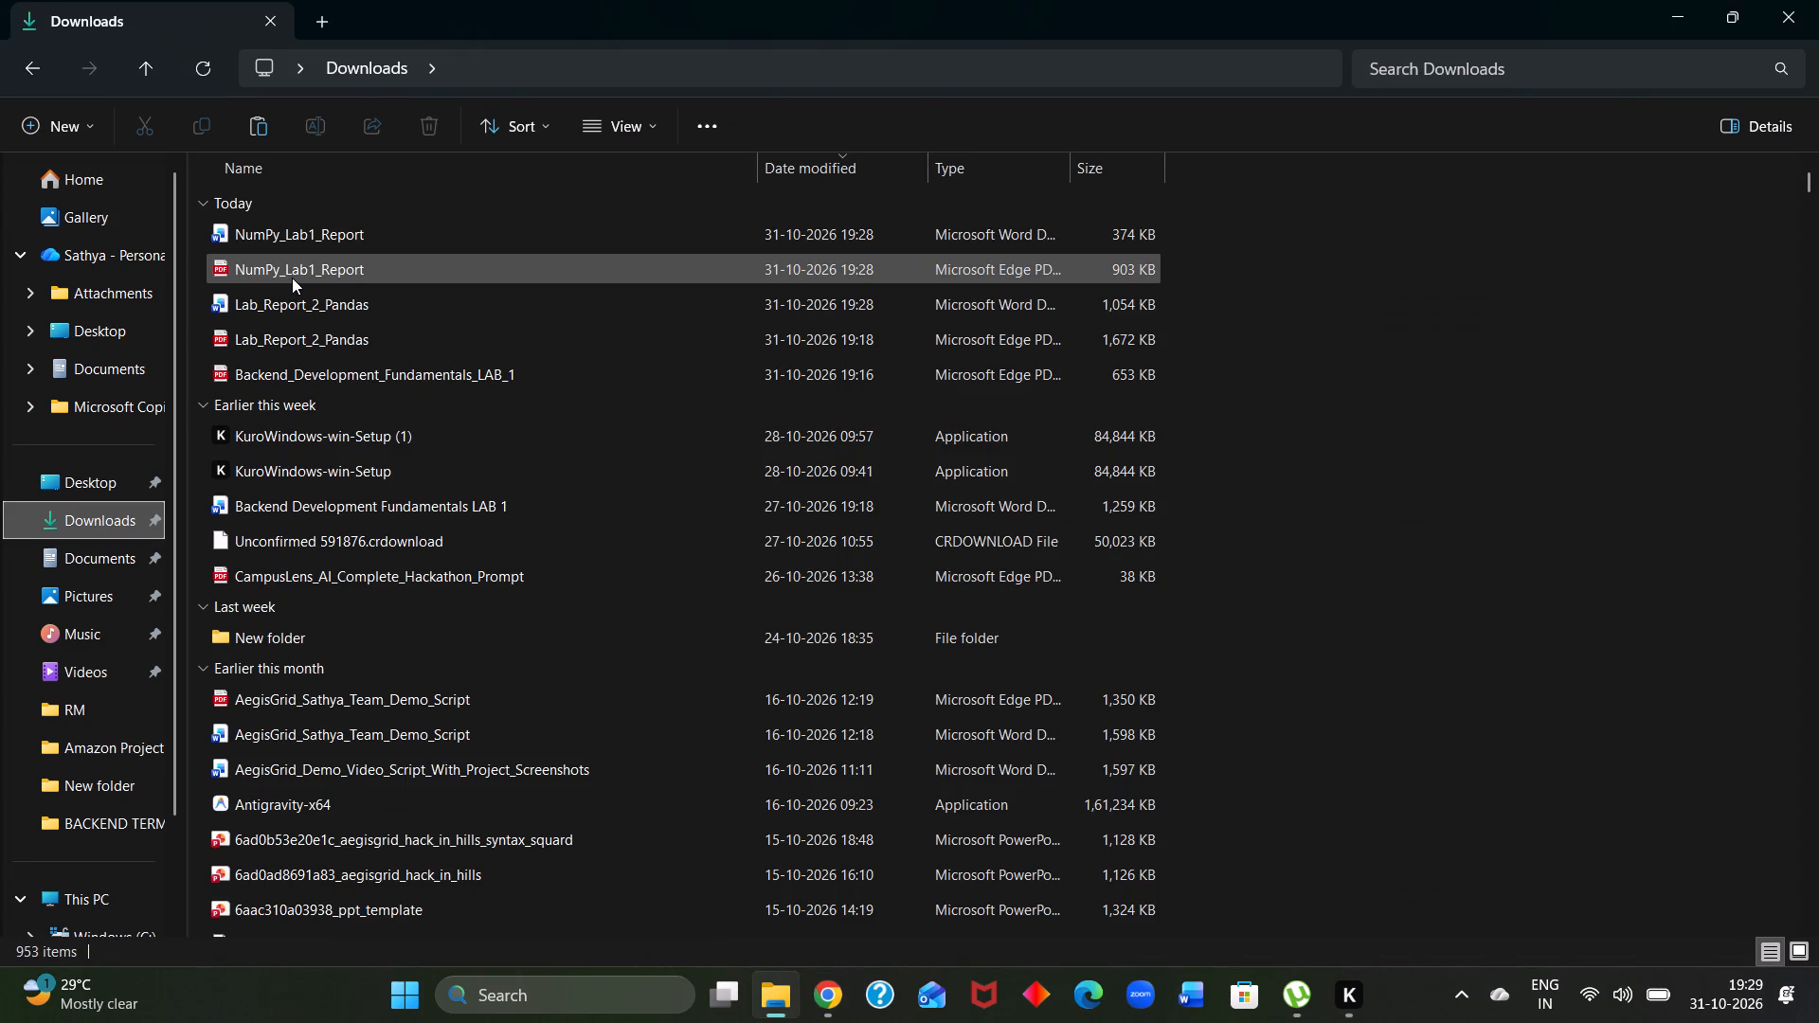
Open the converted NumPy_Lab1_Report Word document from Downloads and enable editing.
left_click(339, 242)
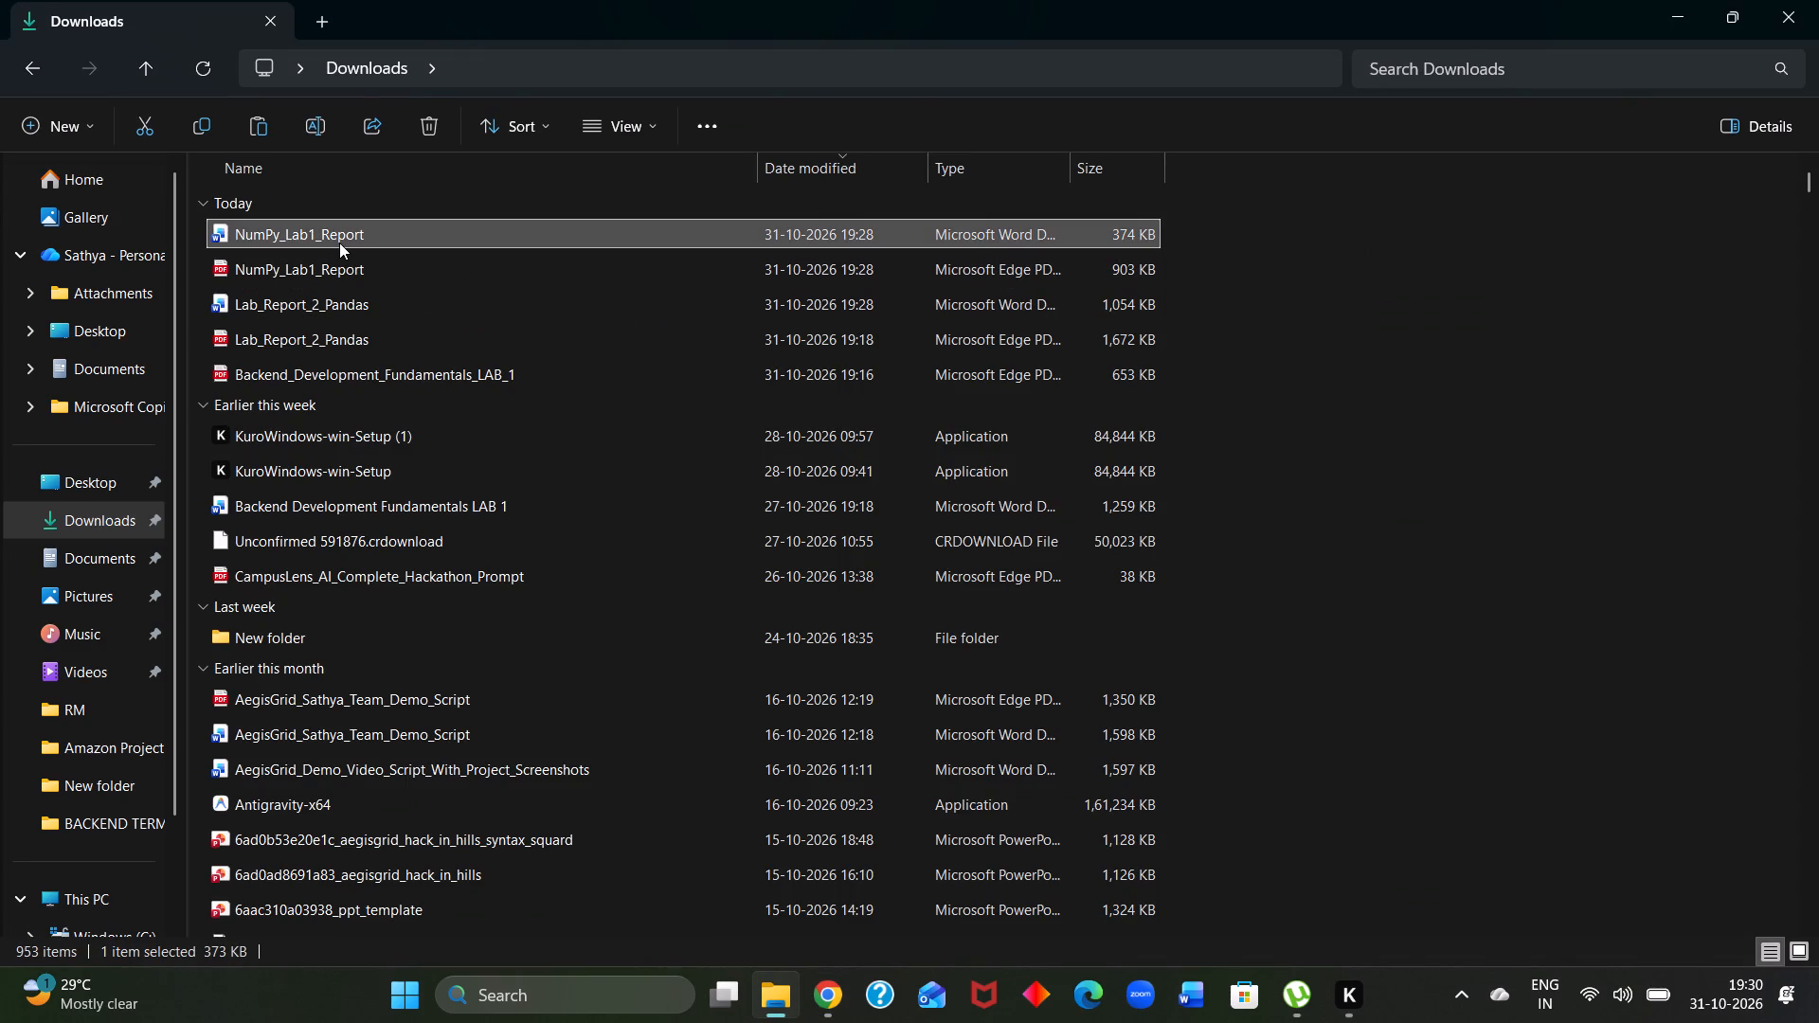
key("Return")
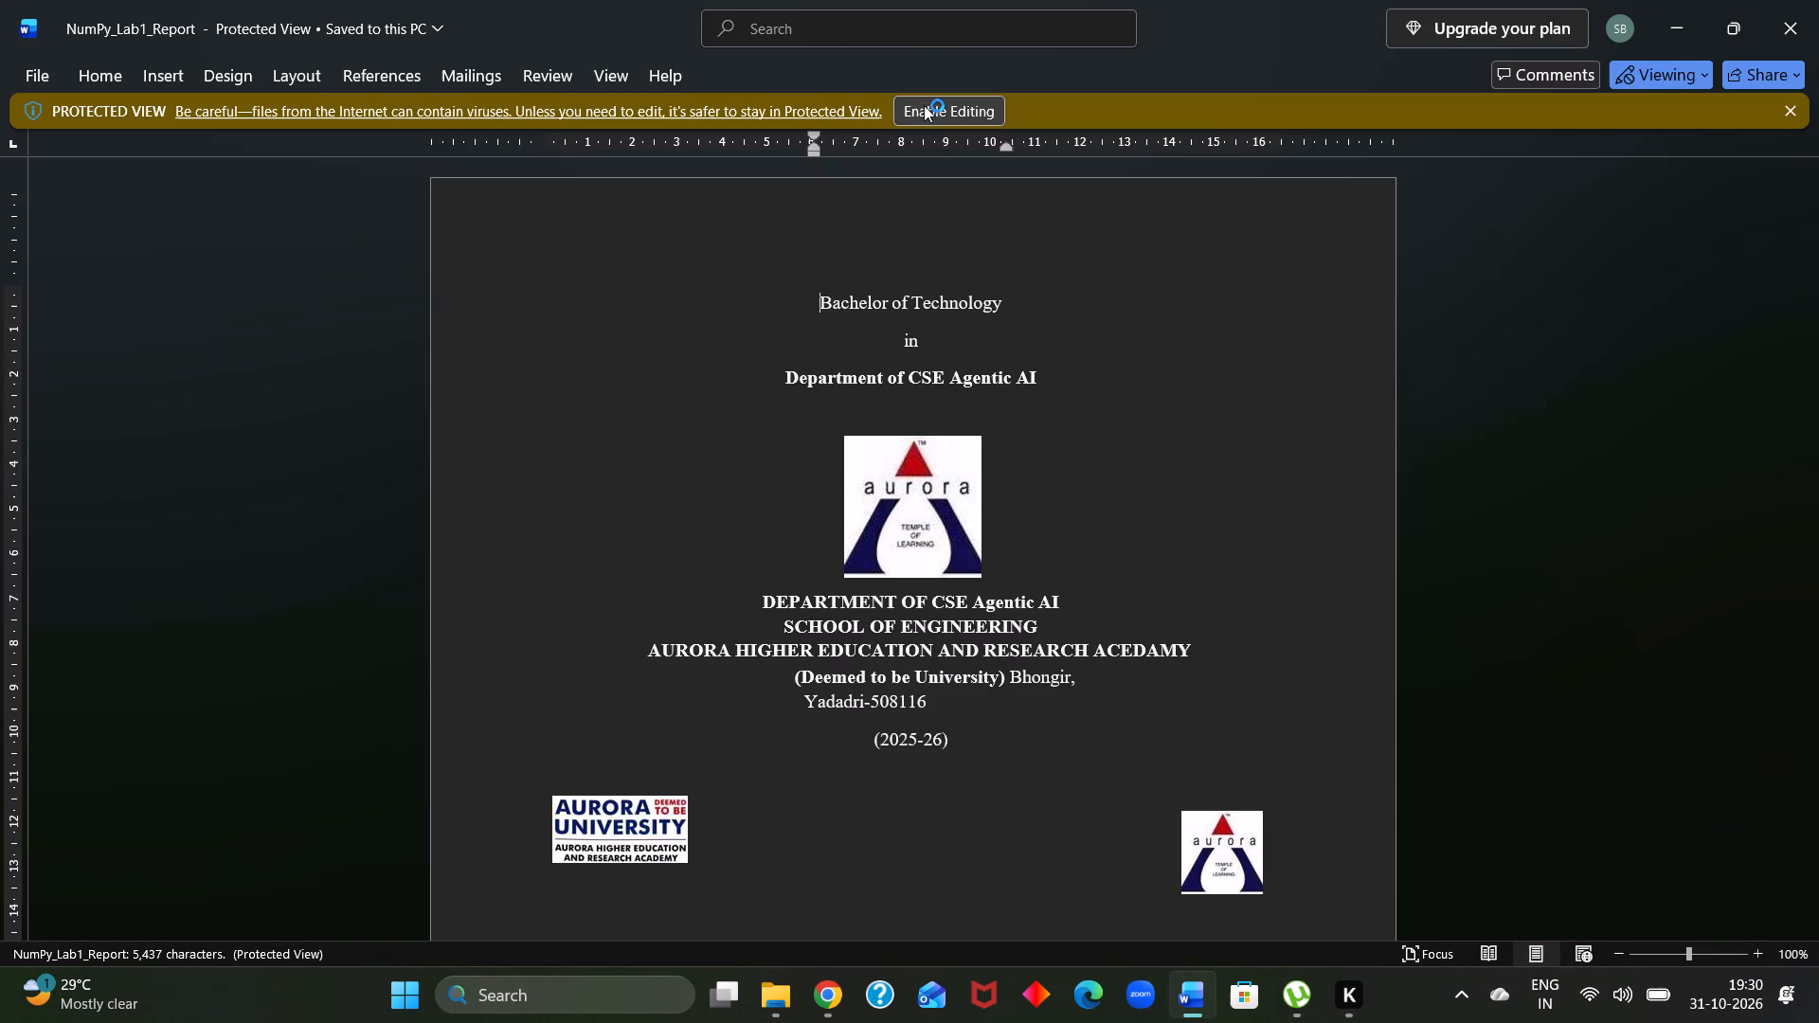
left_click(924, 110)
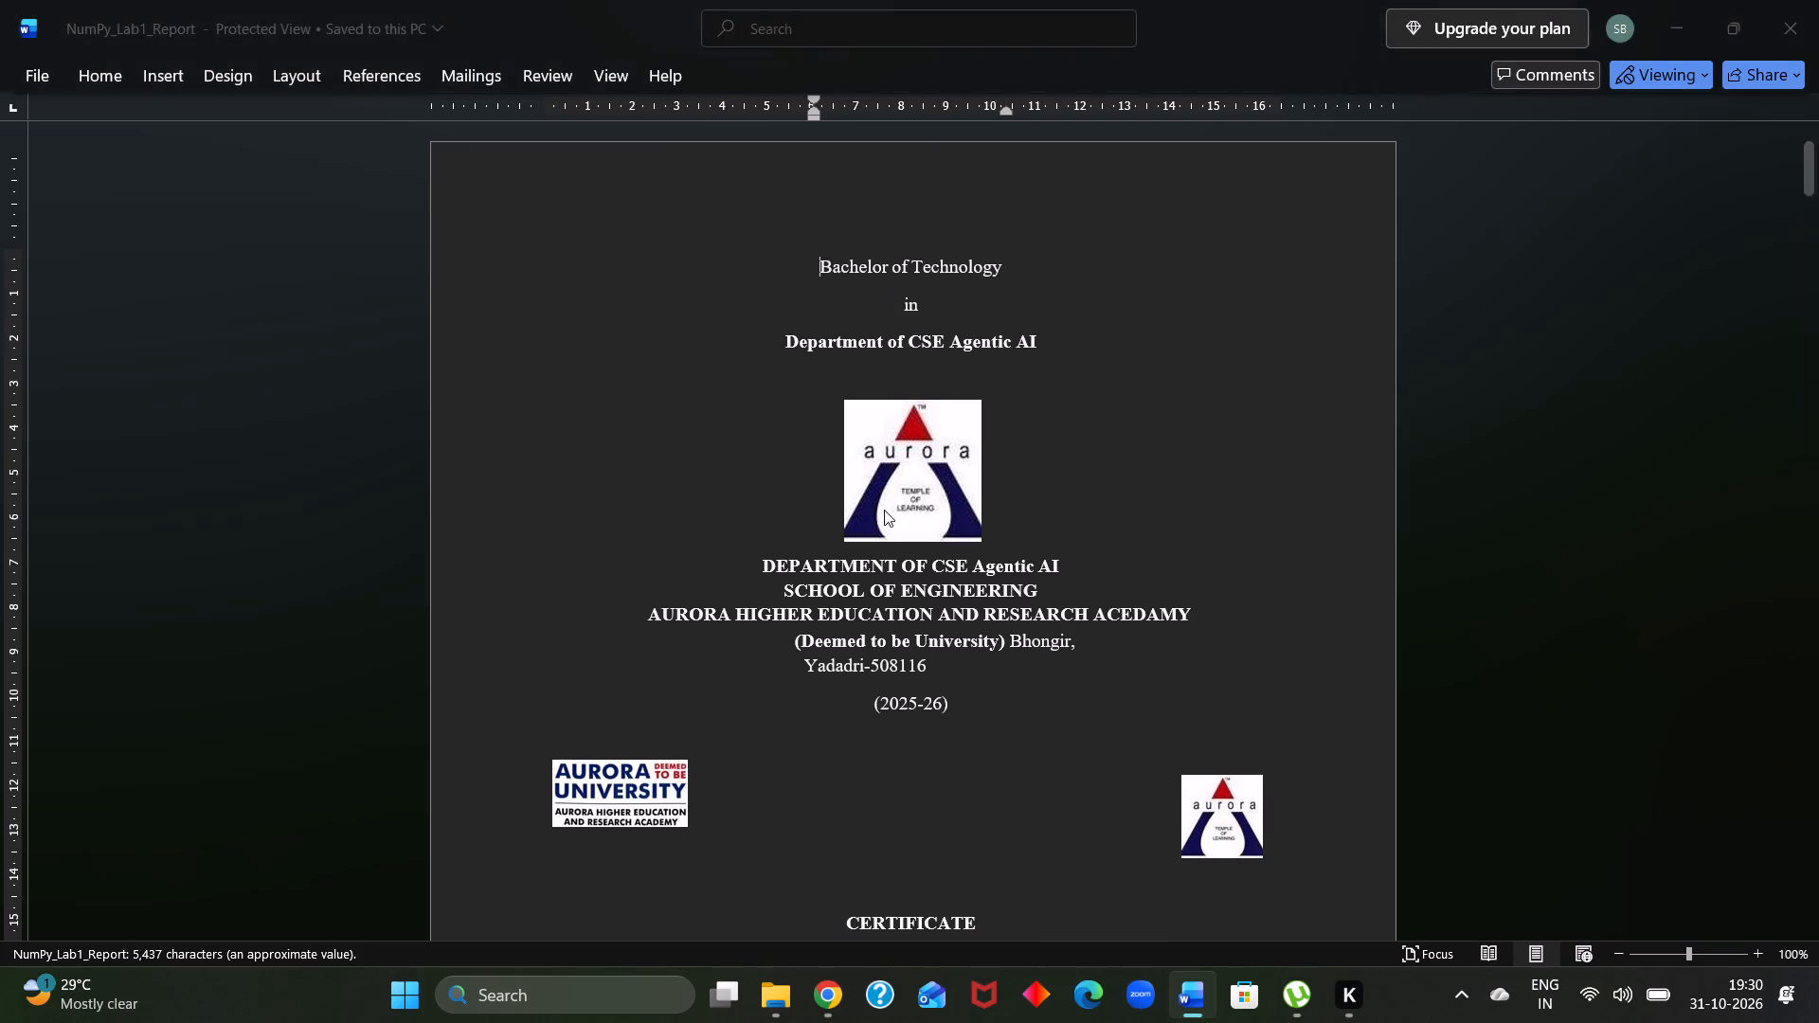
Replace the last two digits of the roll number in the certificate paragraph with 35.
scroll(884, 510, "down", 16)
scroll(884, 510, "up", 3)
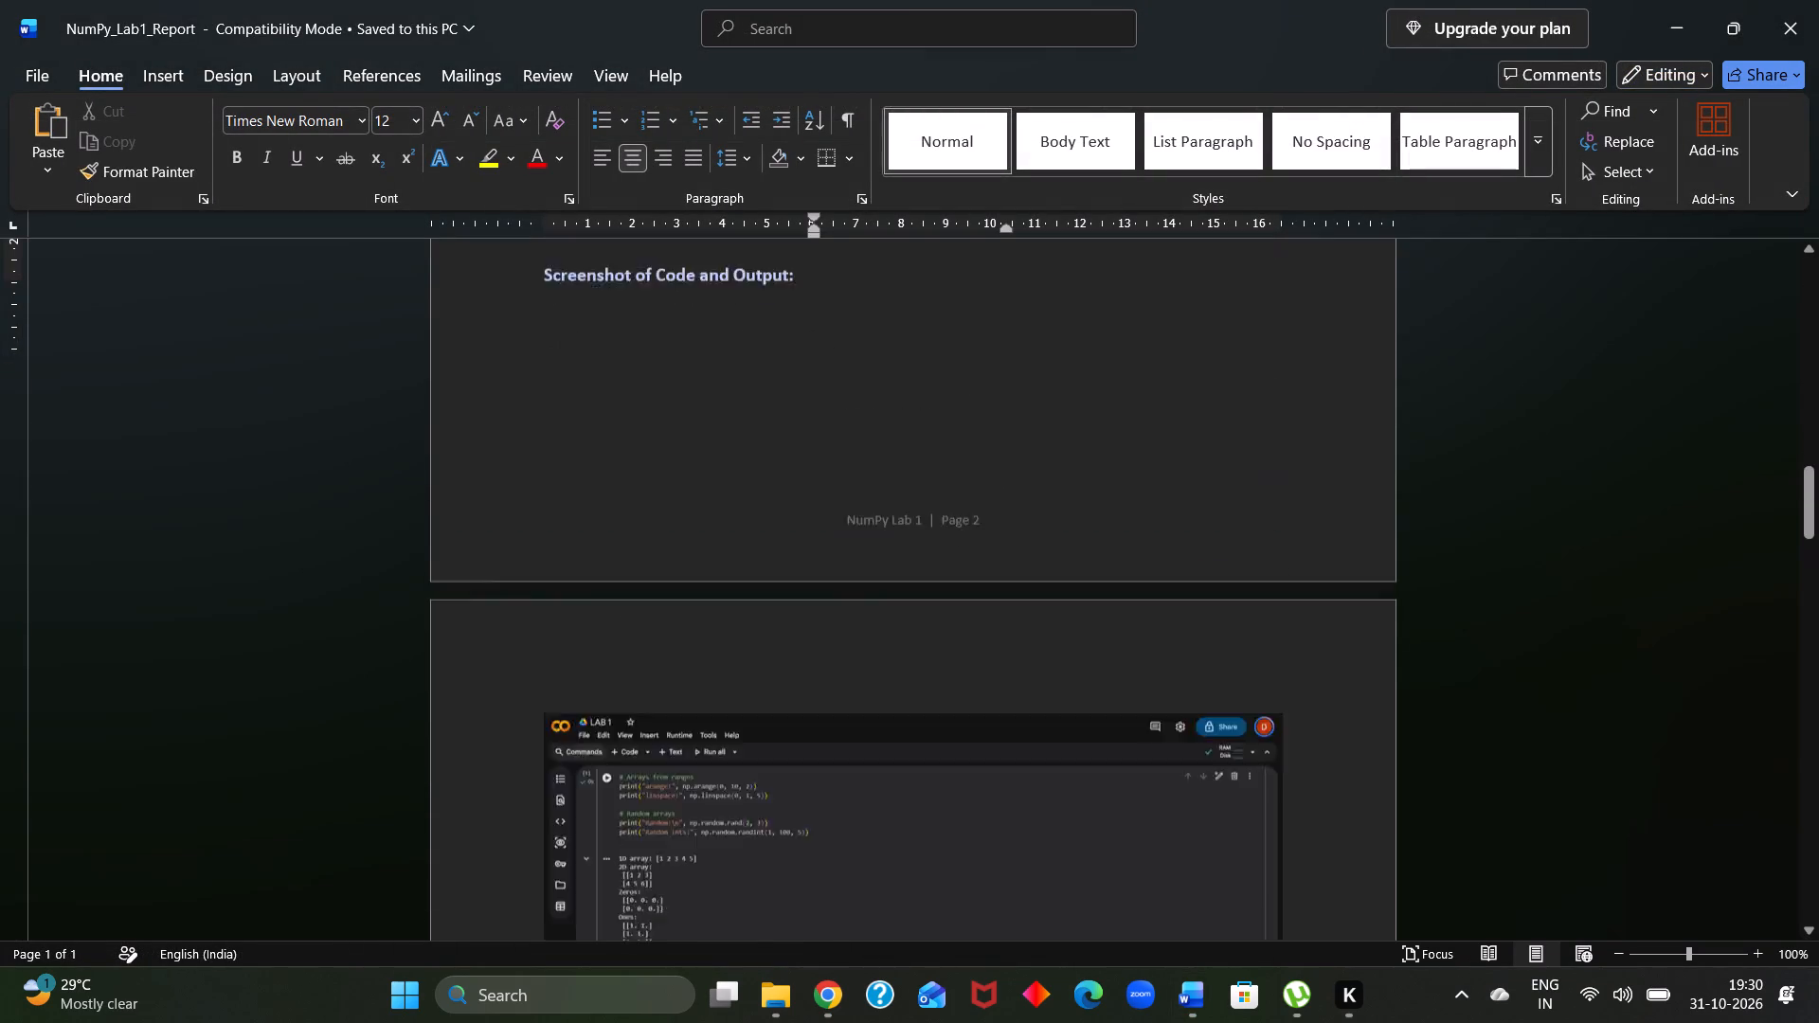
scroll(884, 510, "up", 2)
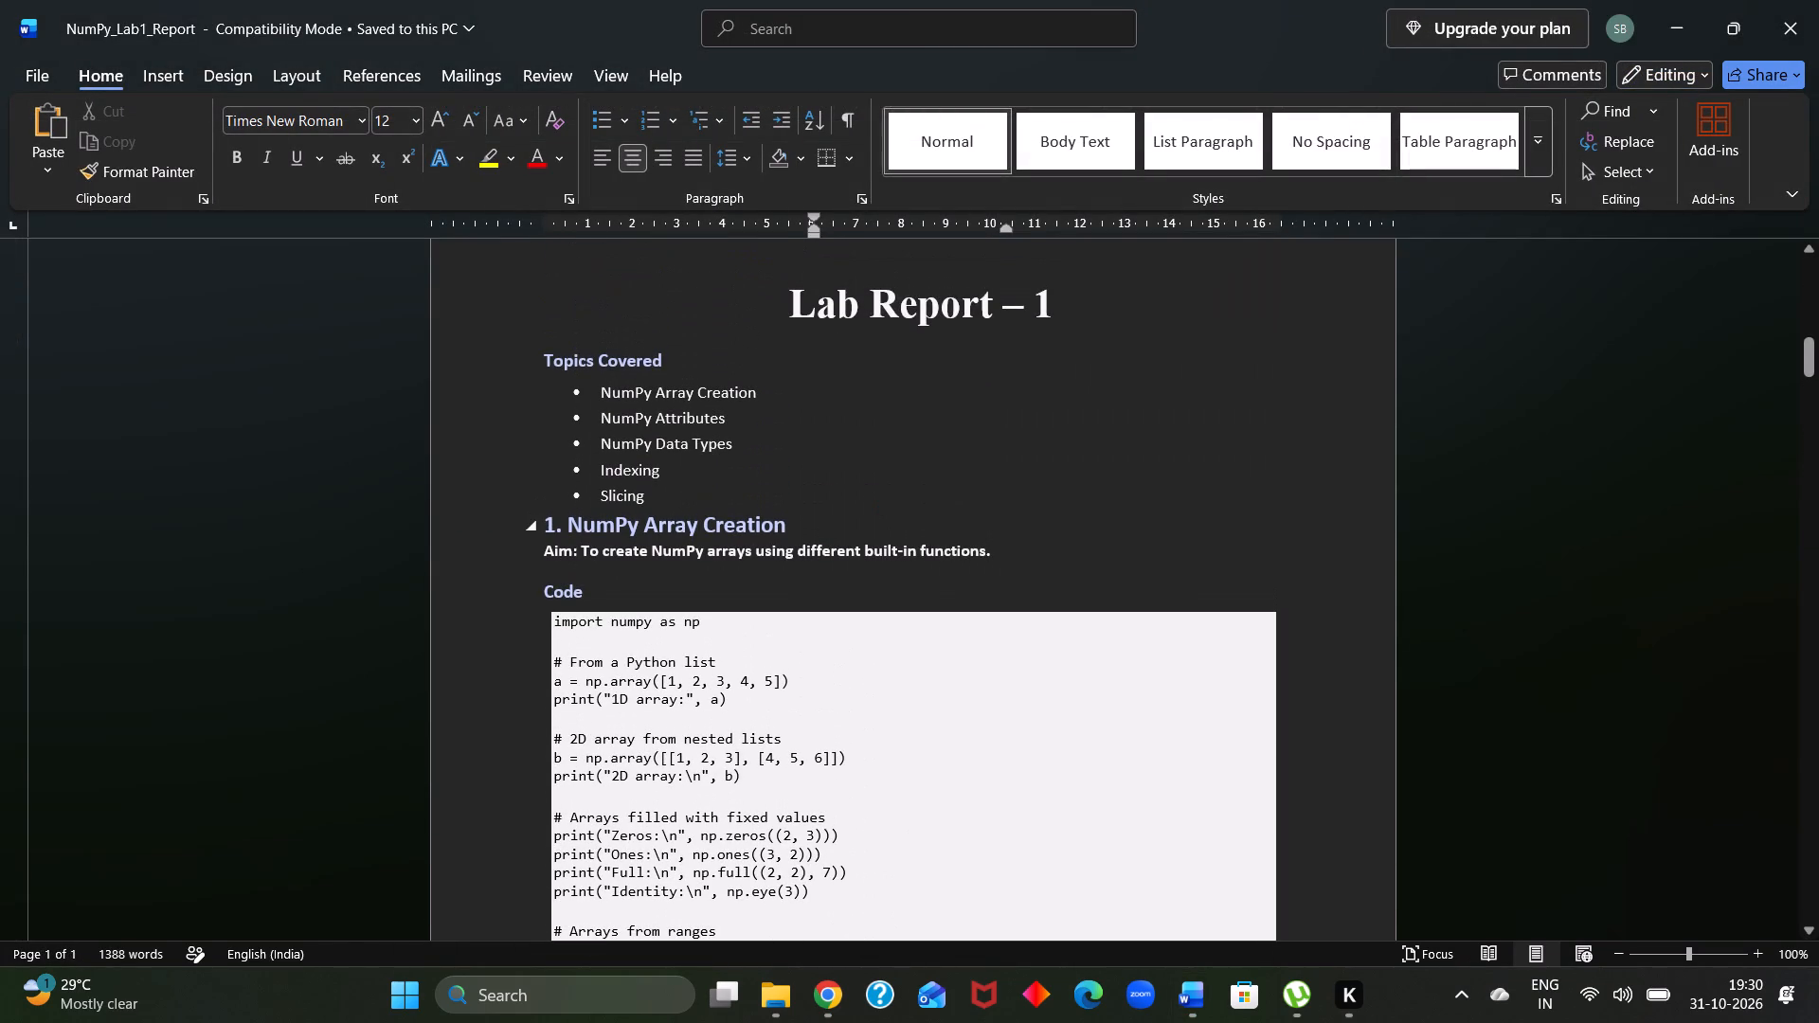
scroll(884, 510, "up", 3)
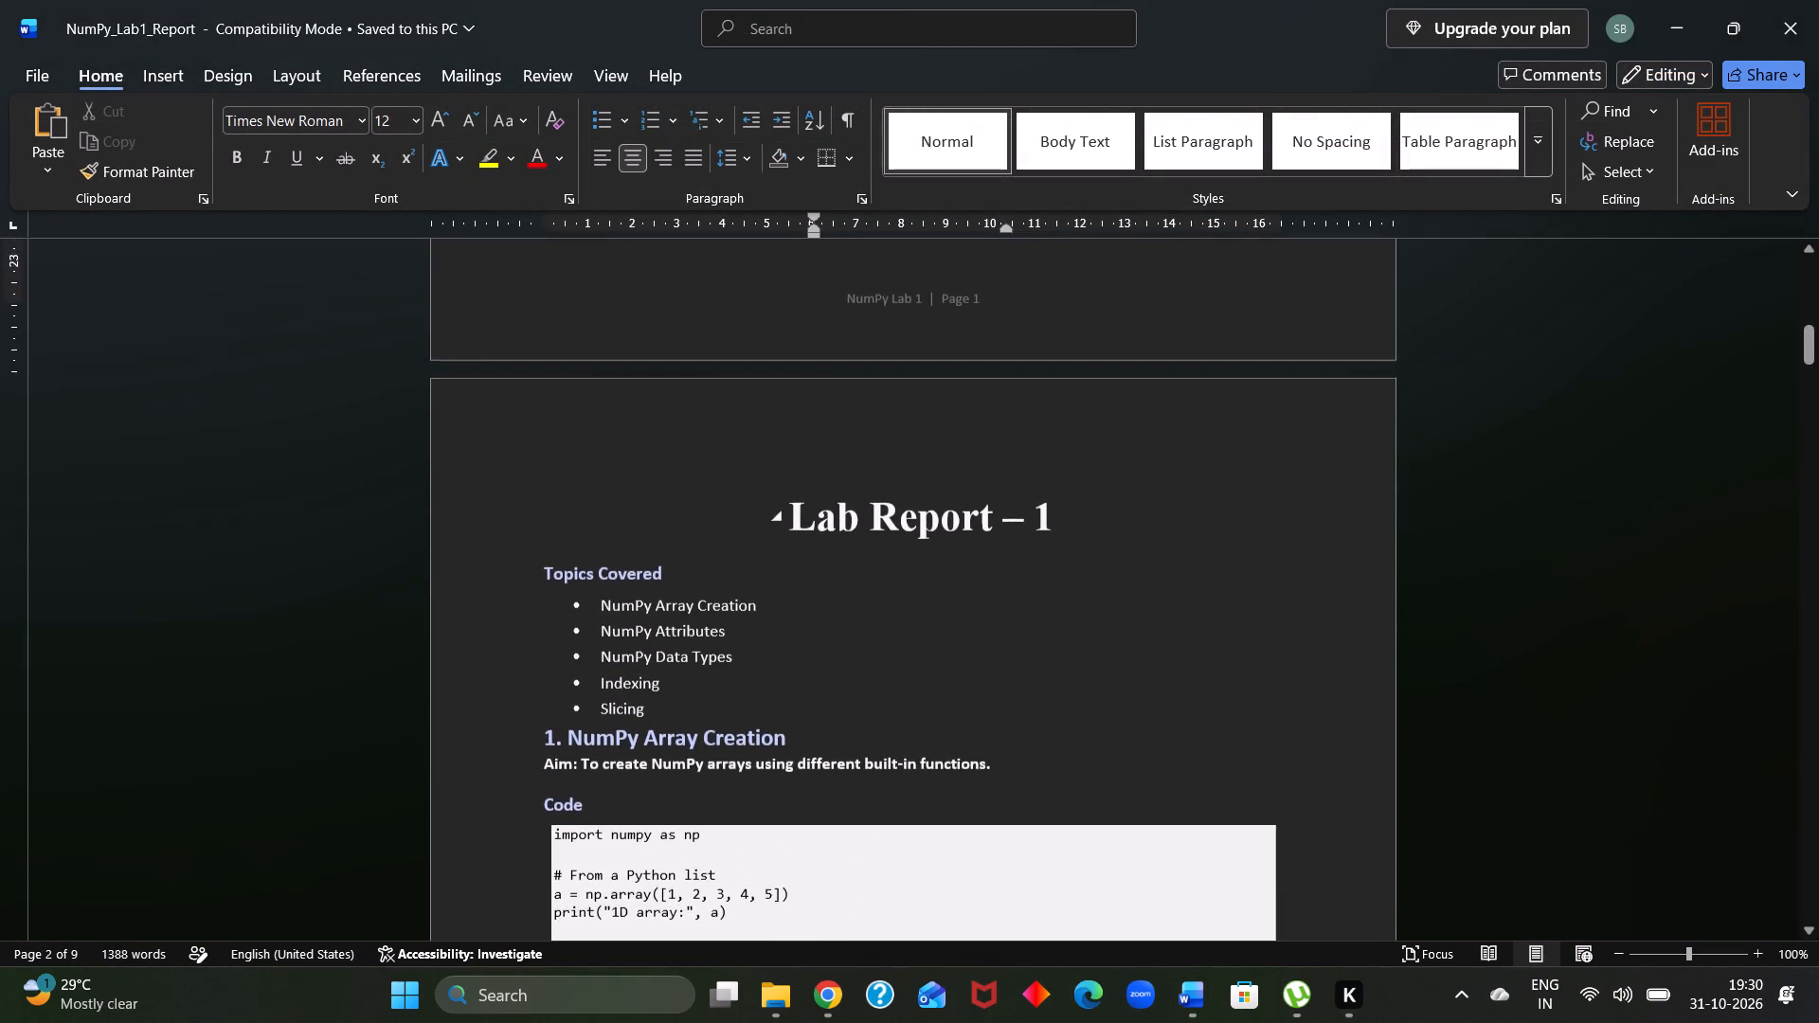
scroll(884, 510, "up", 5)
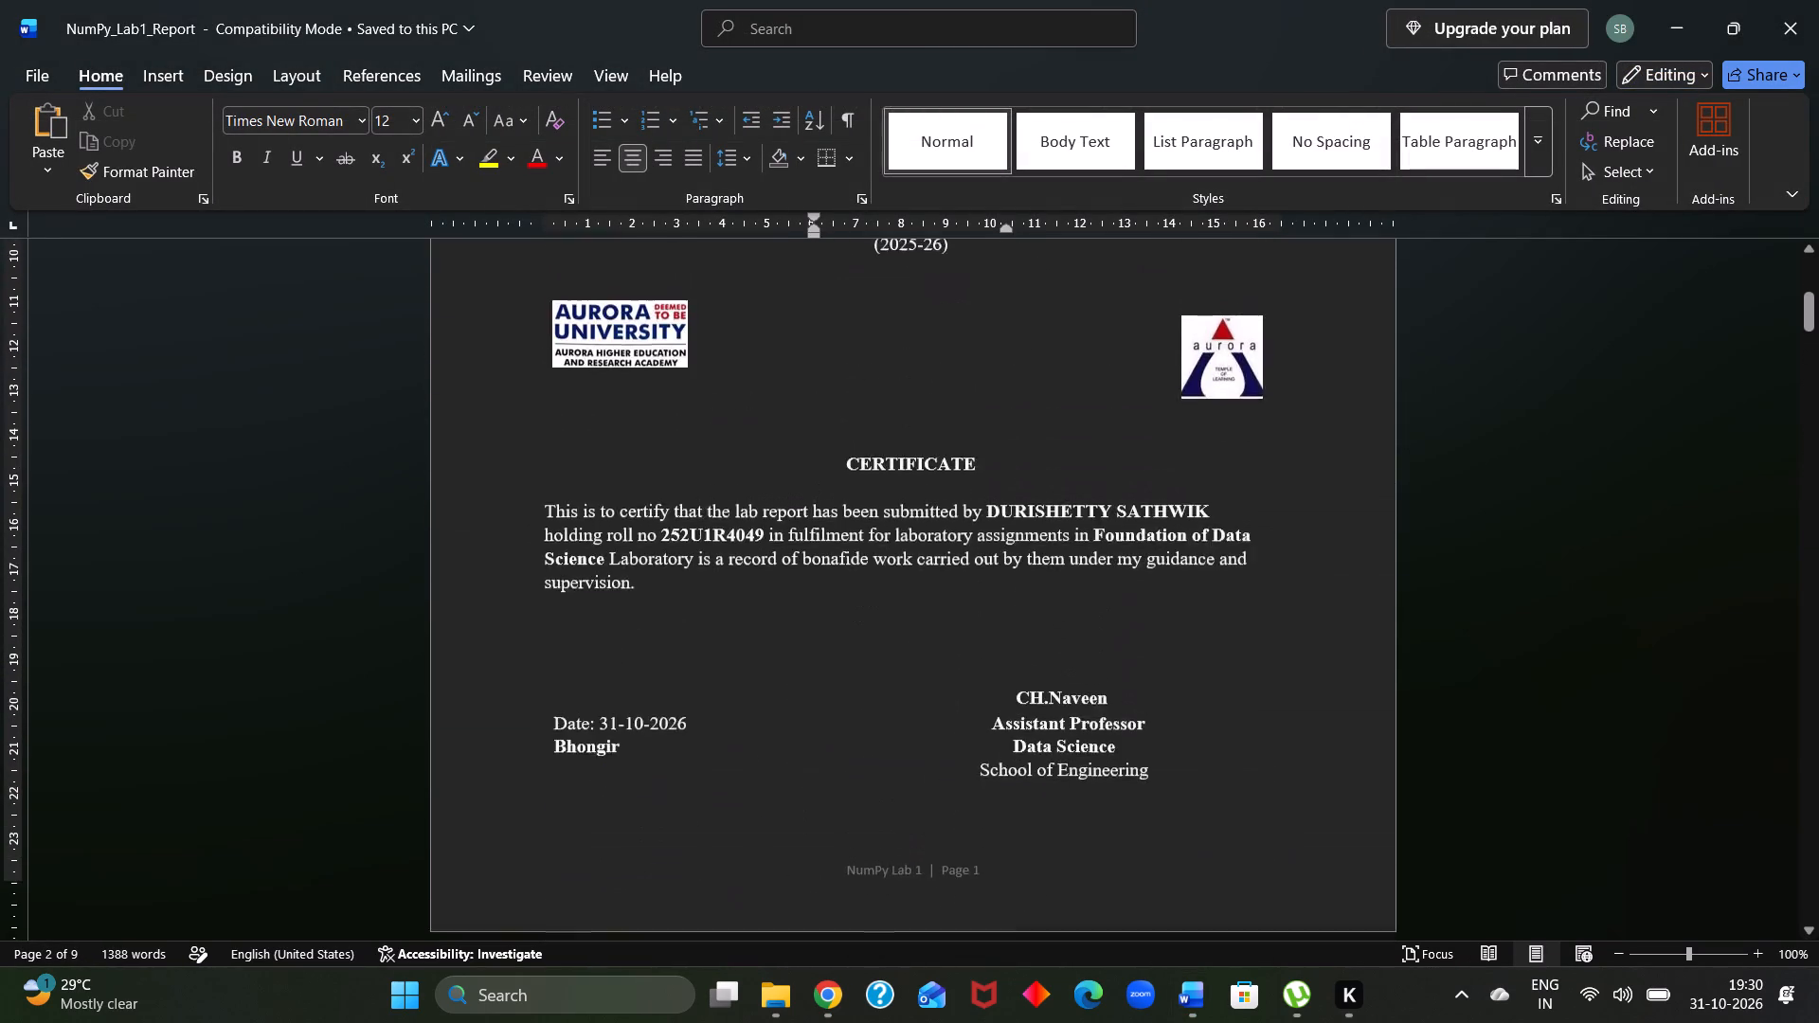
scroll(884, 510, "up", 3)
scroll(884, 510, "down", 4)
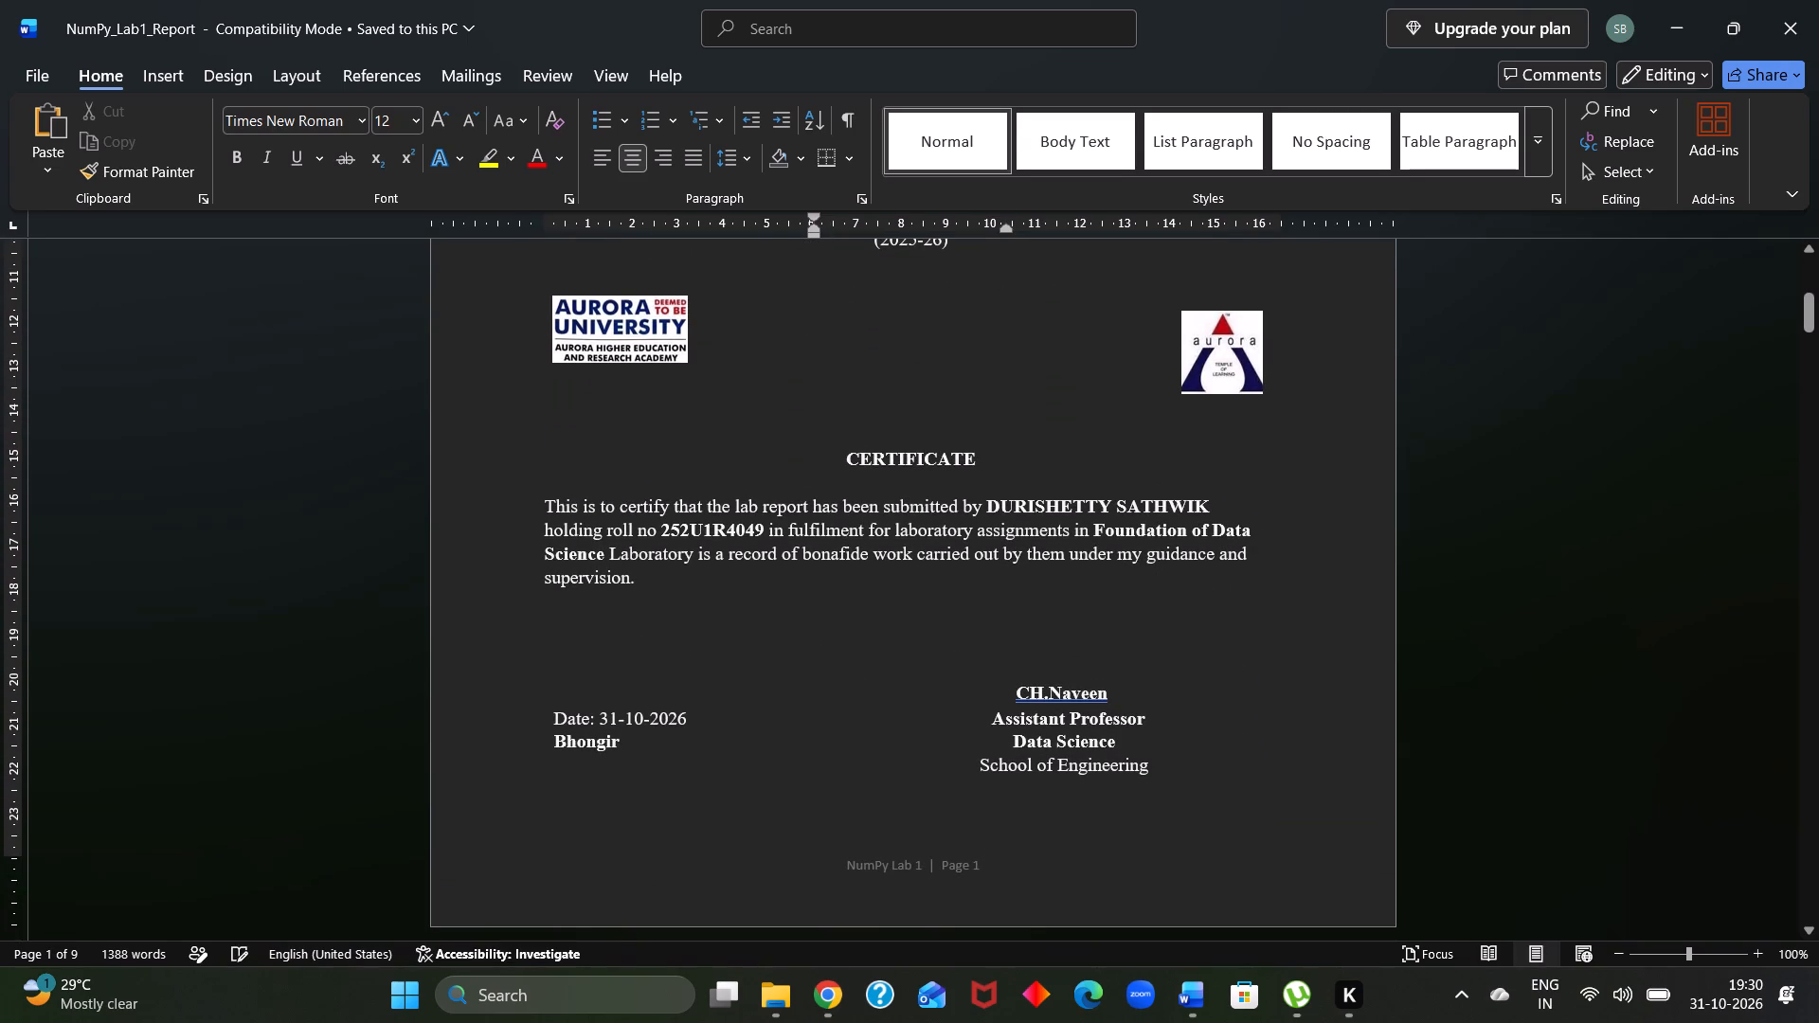
left_click(763, 527)
key("BackSpace")
key("BackSpace")
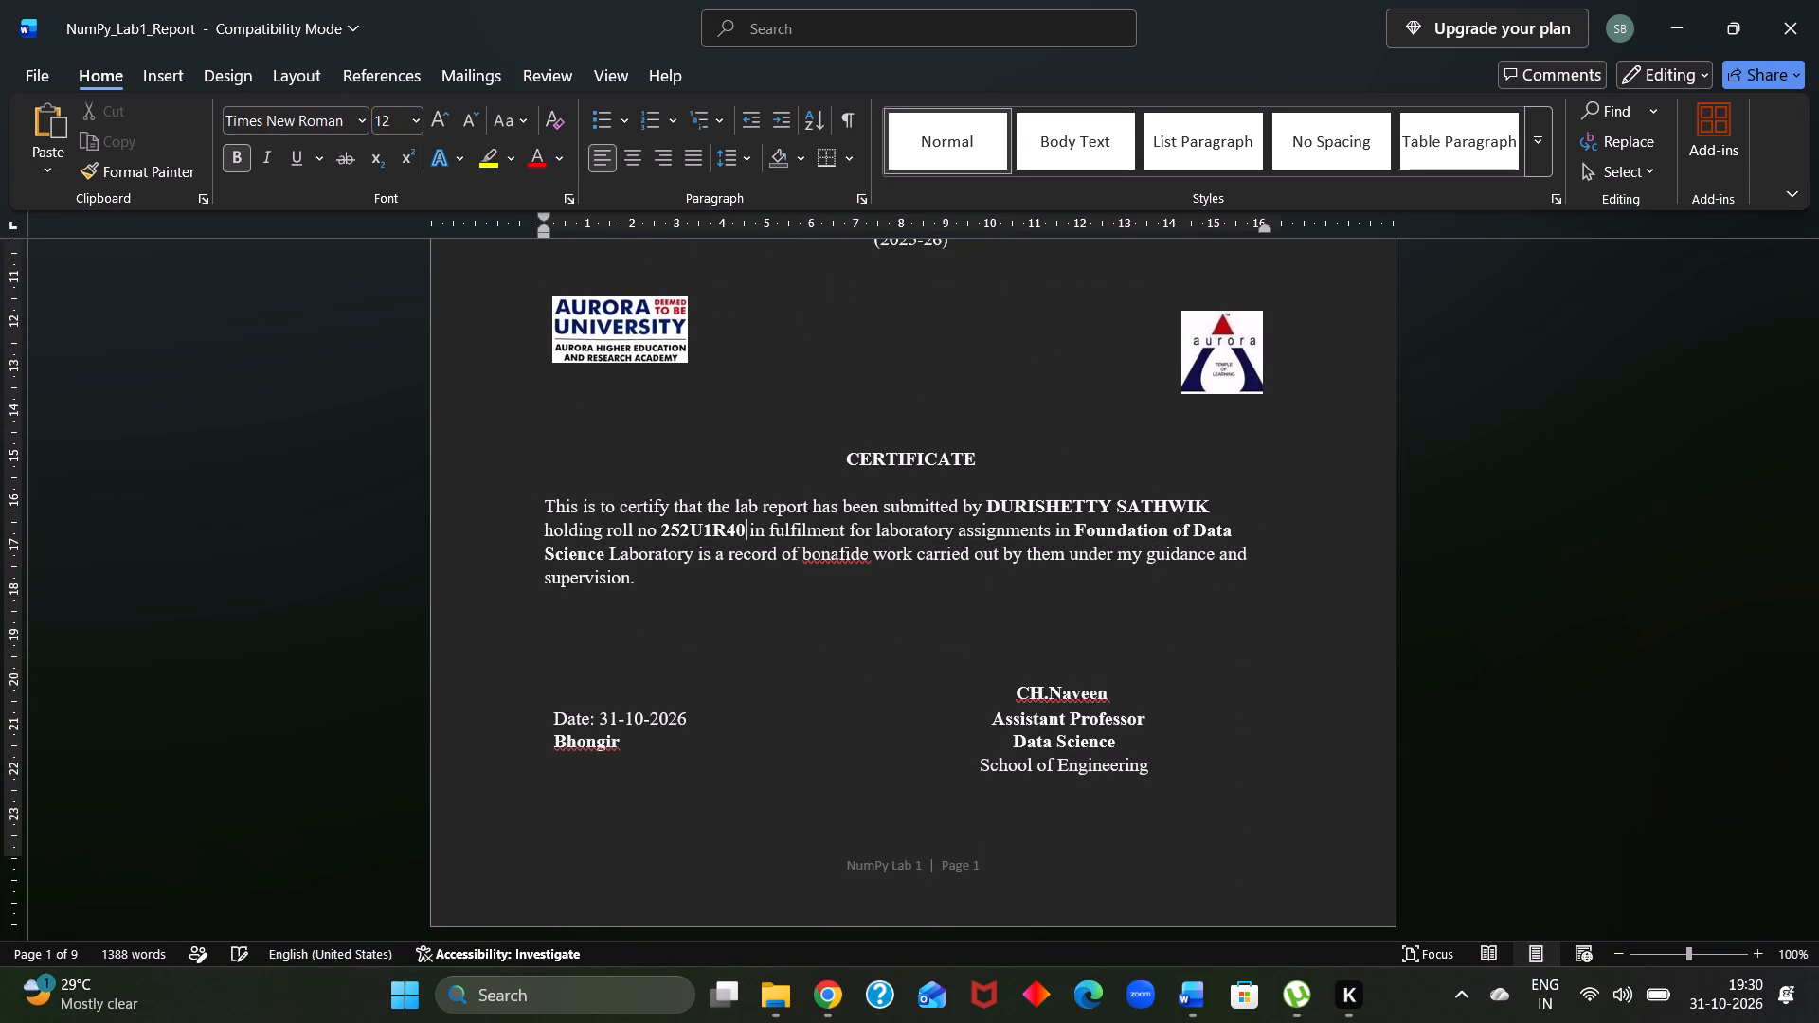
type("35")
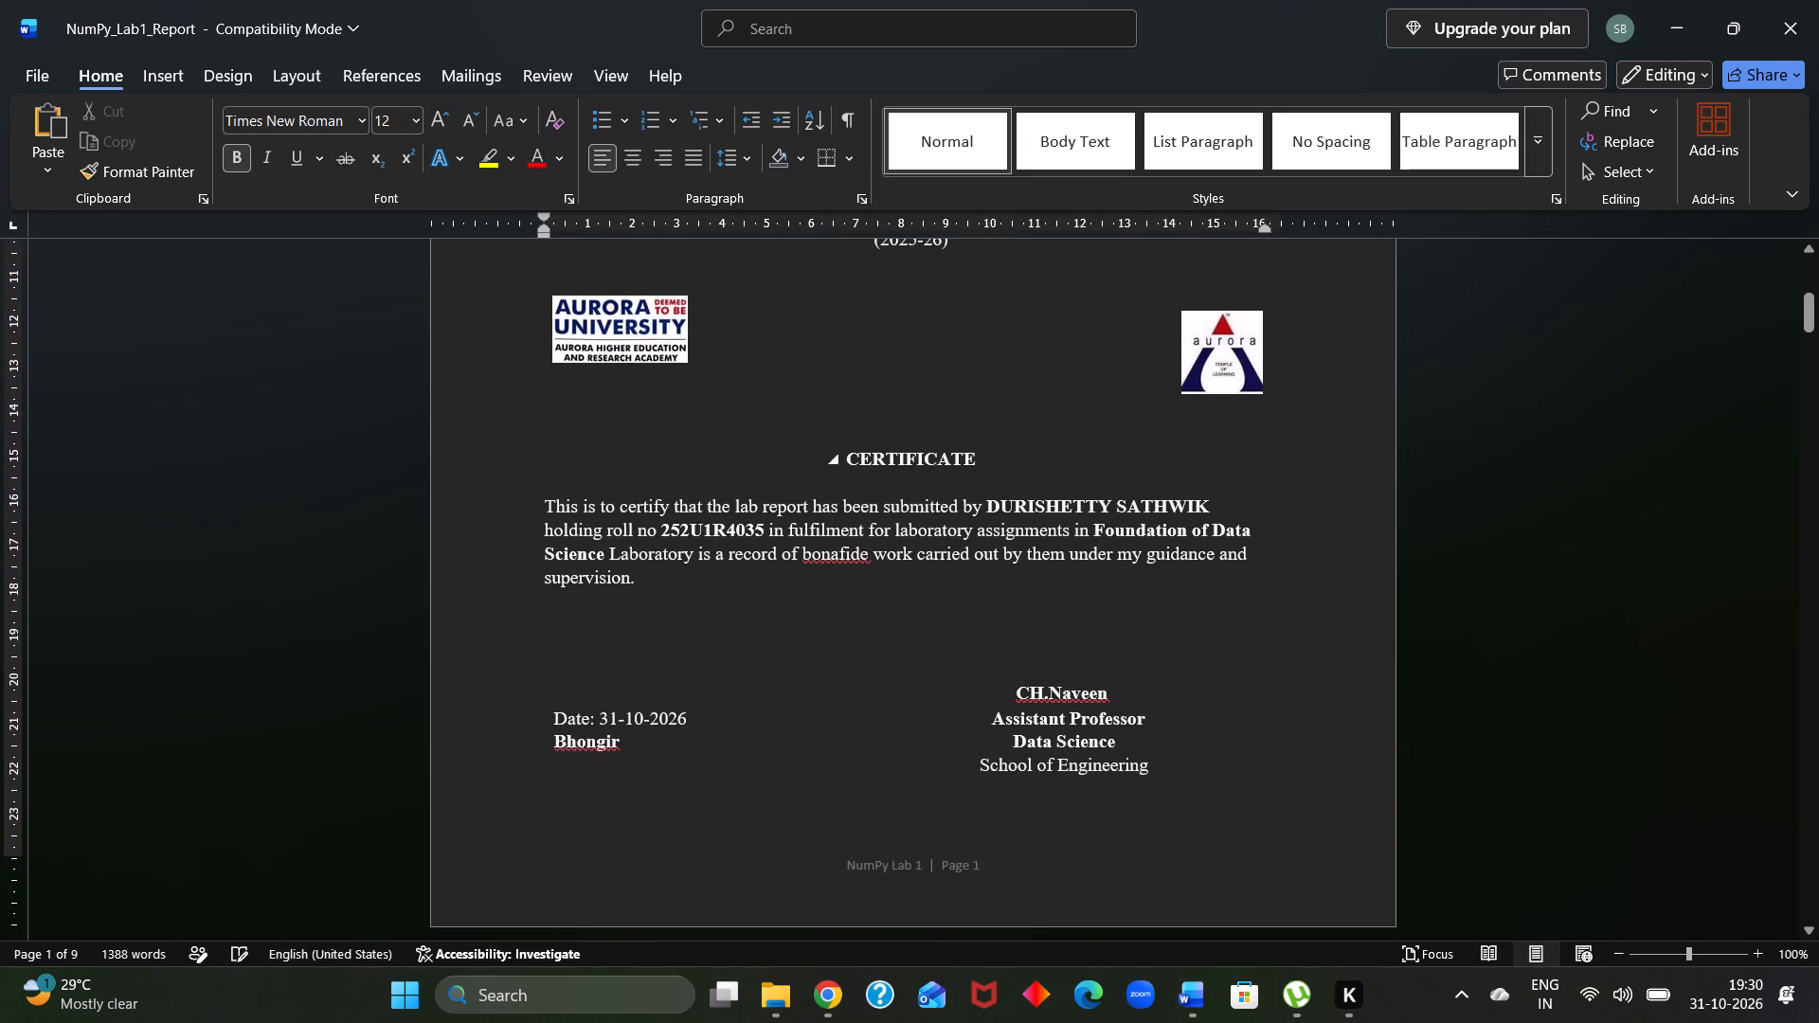
Replace the student's name in the certificate paragraph with the new submitter's full name in capitals.
left_click(1209, 502)
key("BackSpace")
key("BackSpace")
key("BackSpace")
key("BackSpace")
key("BackSpace")
key("BackSpace")
key("BackSpace")
key("BackSpace")
key("BackSpace")
key("BackSpace")
key("BackSpace")
key("BackSpace")
key("BackSpace")
key("BackSpace")
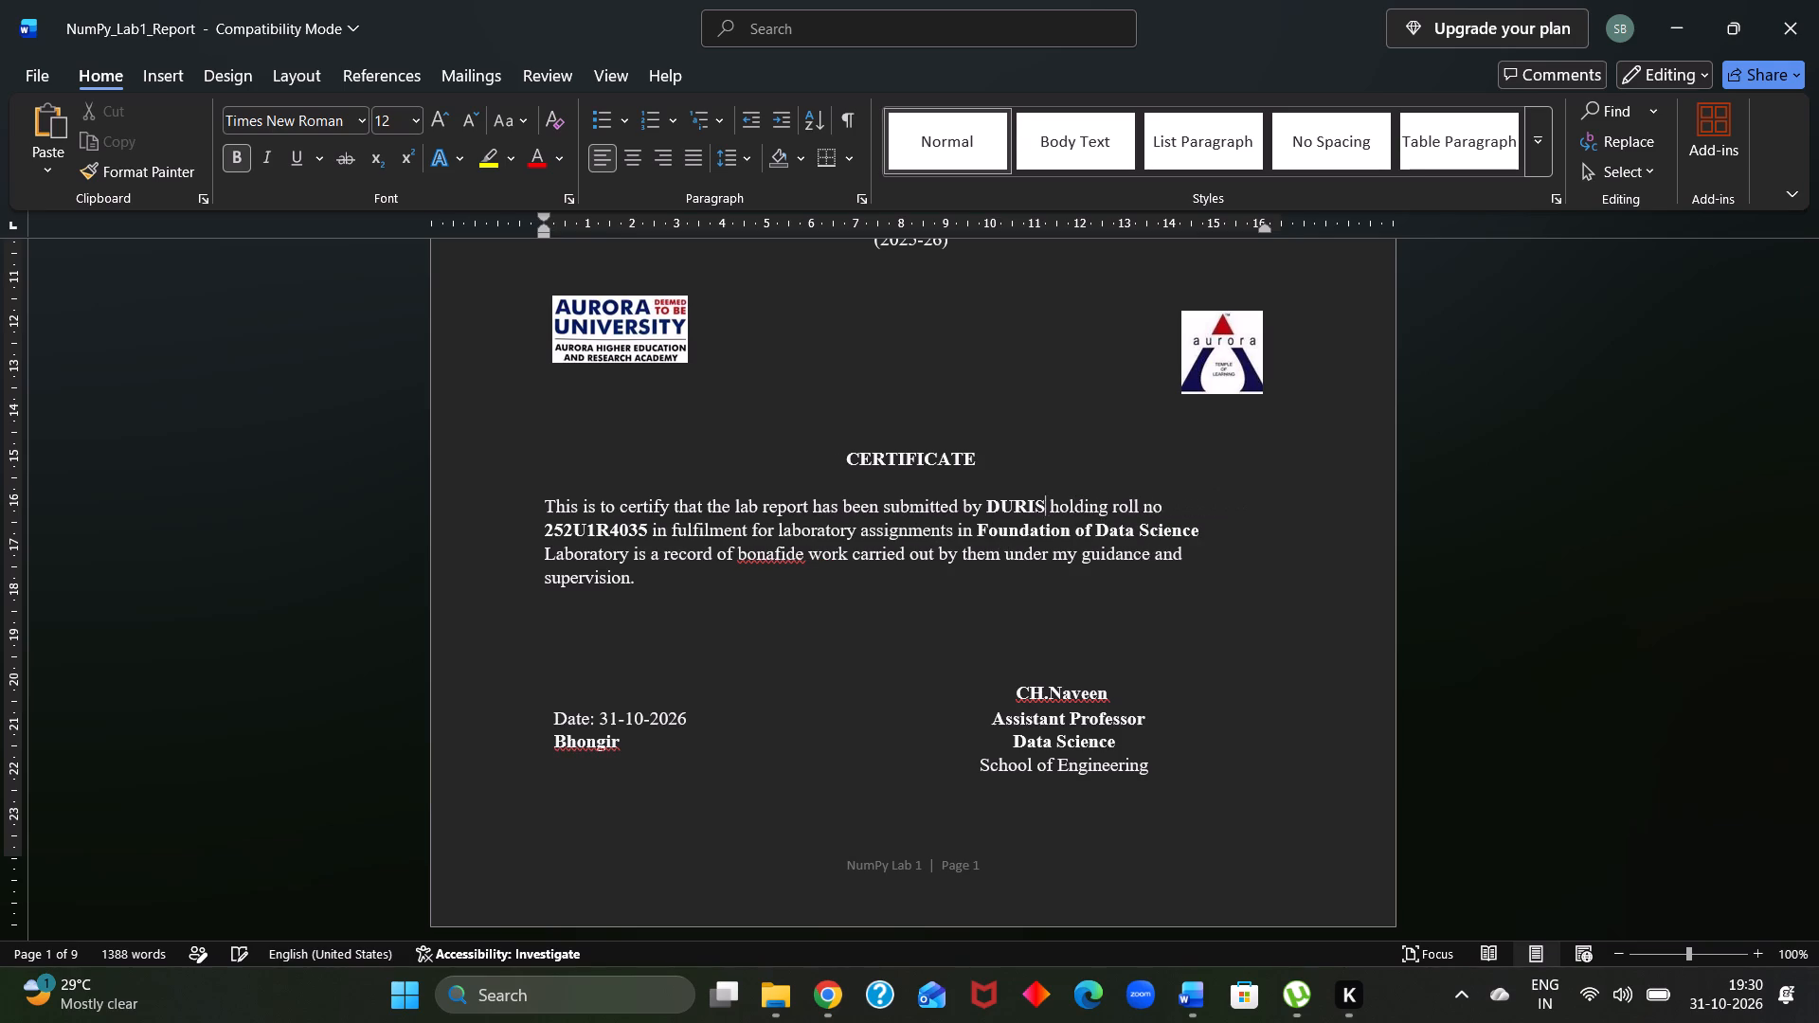
key("BackSpace")
key("BackSpace")
key("BackSpace")
key("BackSpace")
key("BackSpace")
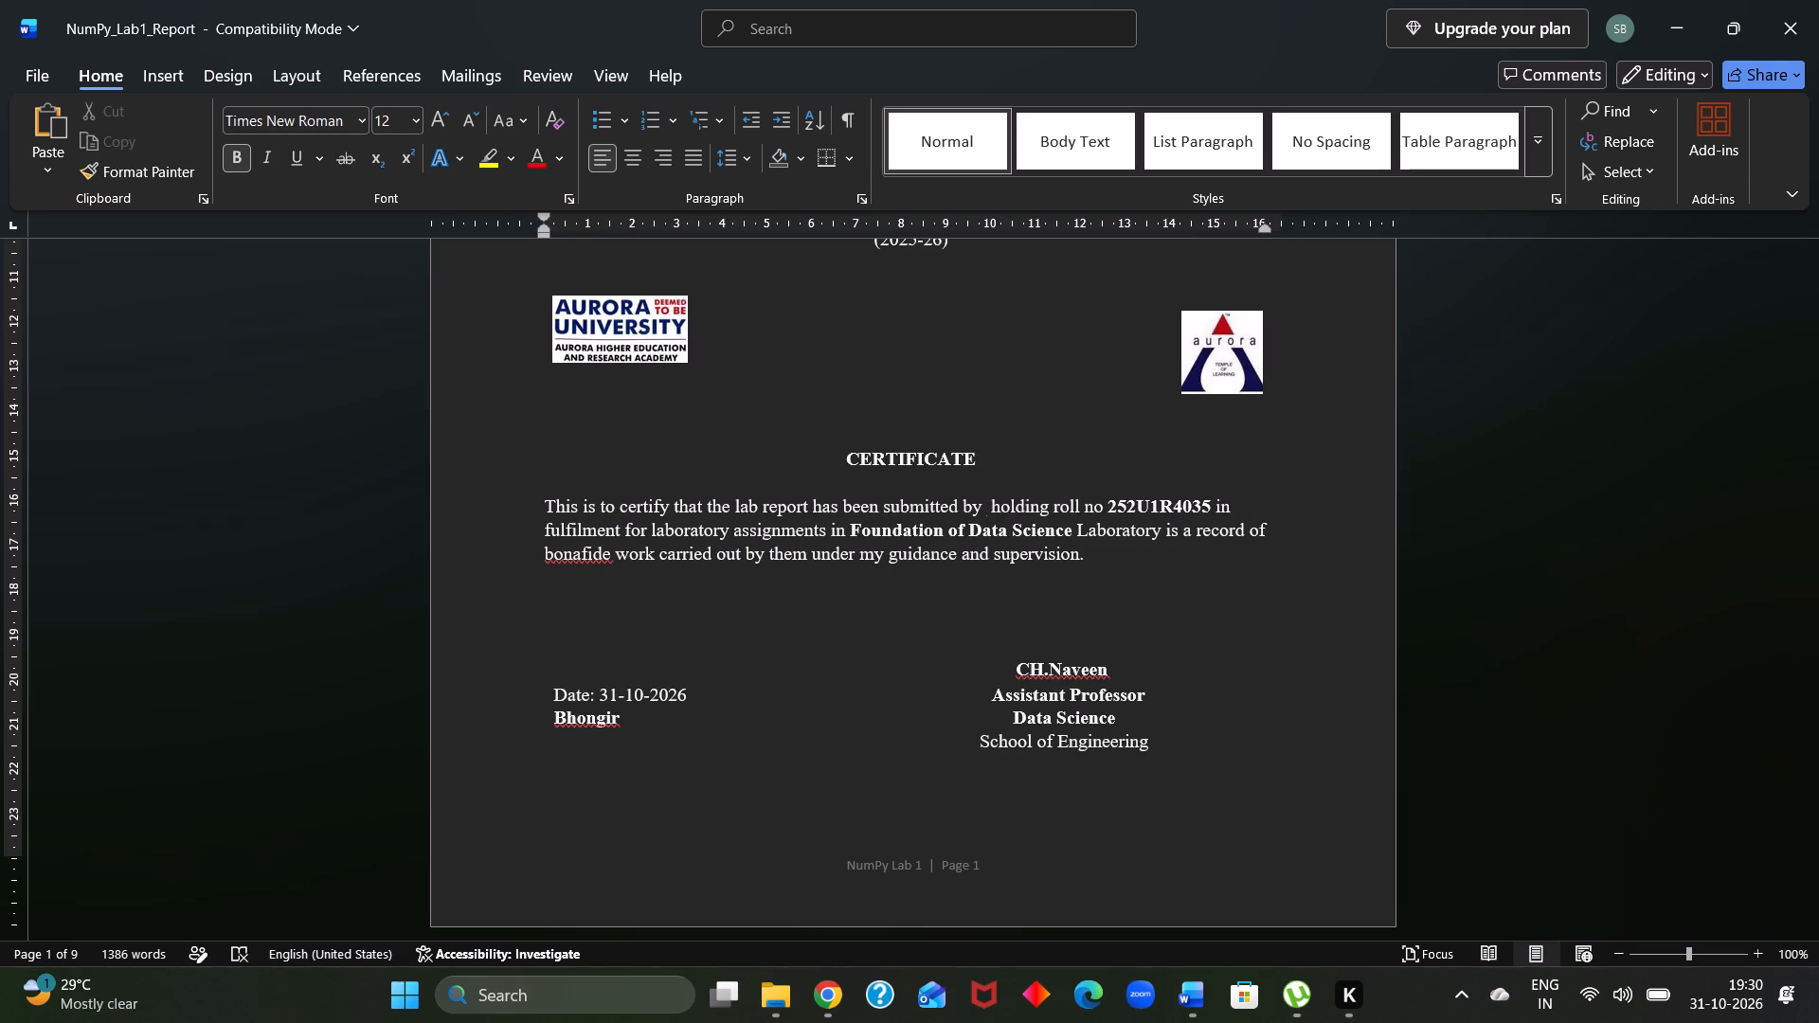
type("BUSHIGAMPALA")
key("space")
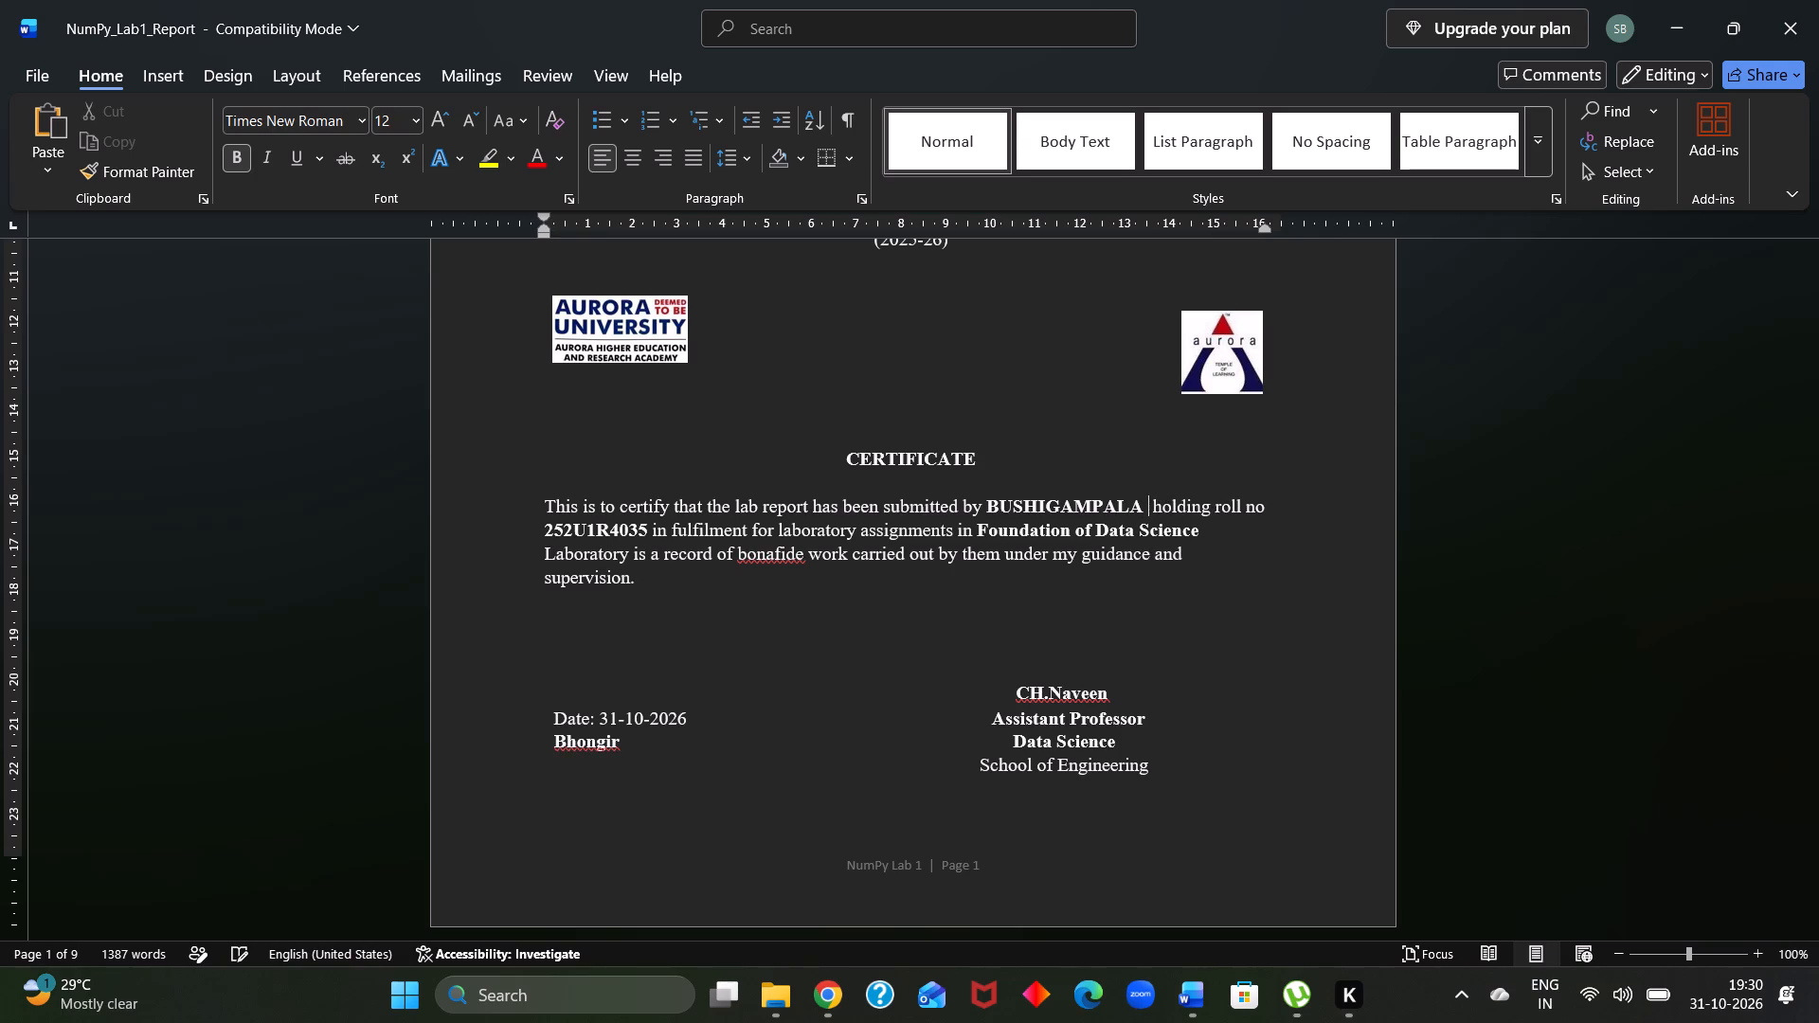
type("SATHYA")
Review the report's NumPy Array Creation section, including its code, output screenshot and explanation.
scroll(941, 505, "down", 2)
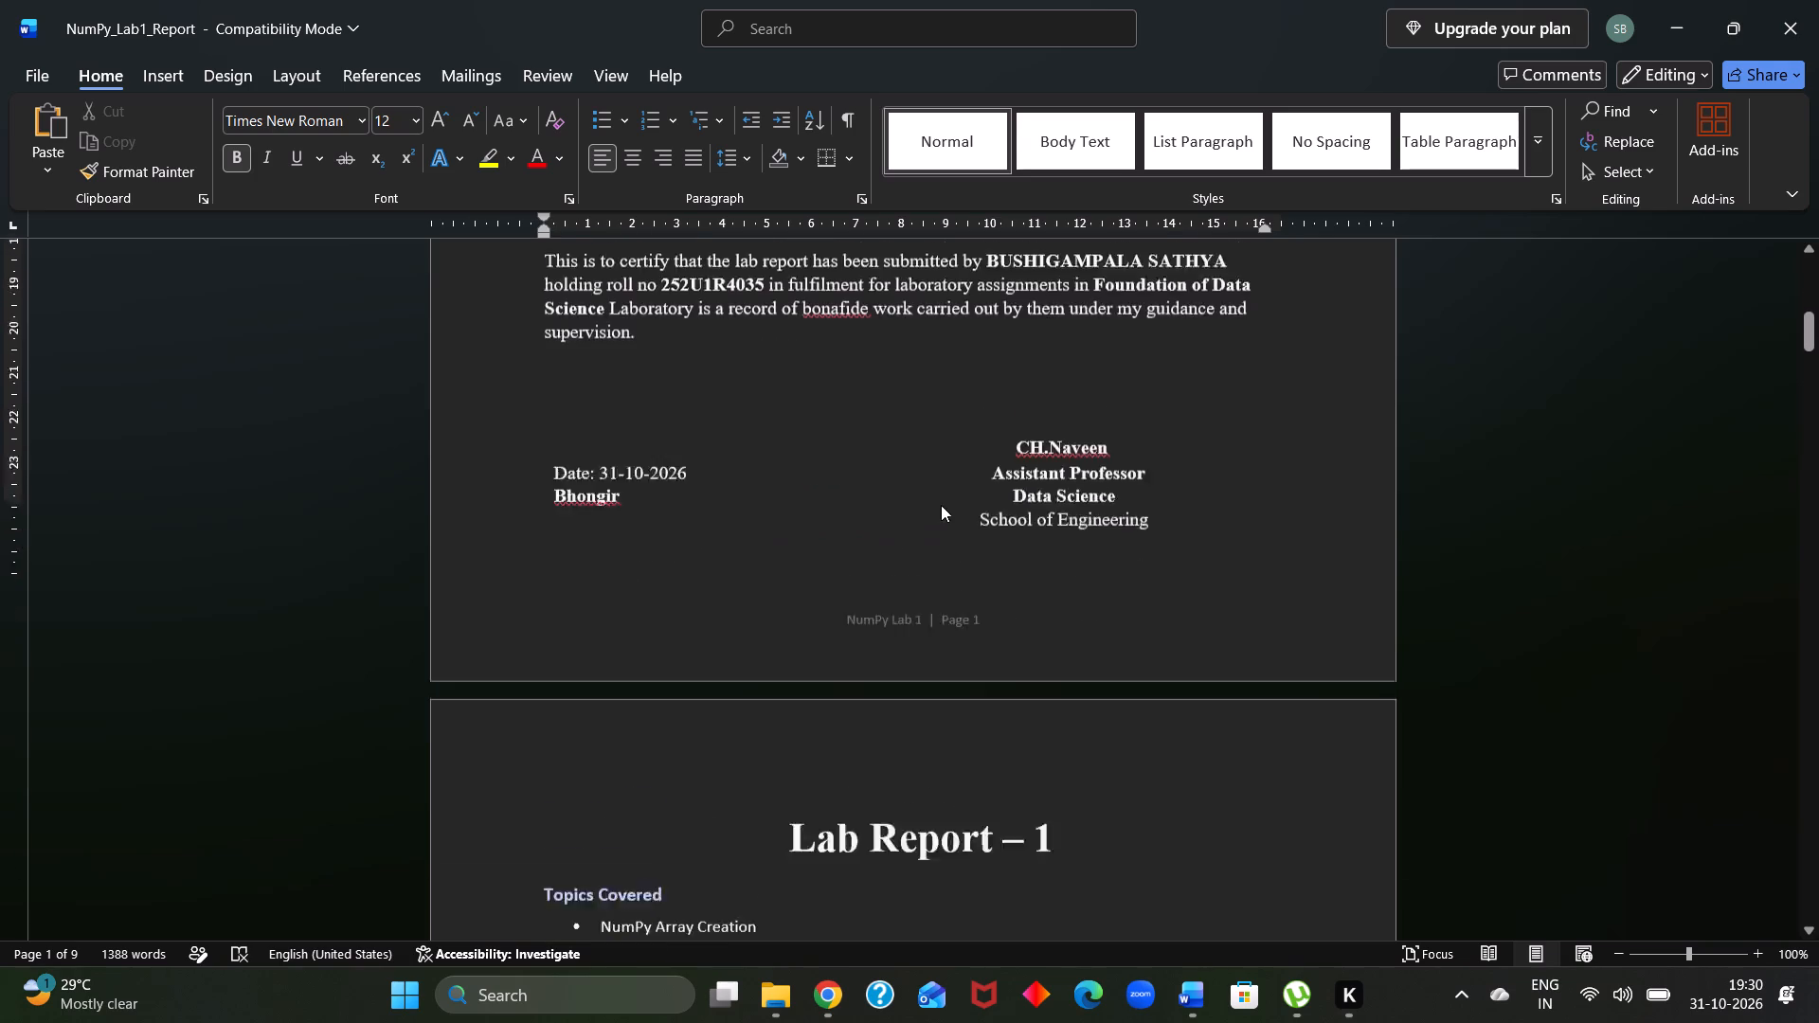
scroll(941, 505, "down", 3)
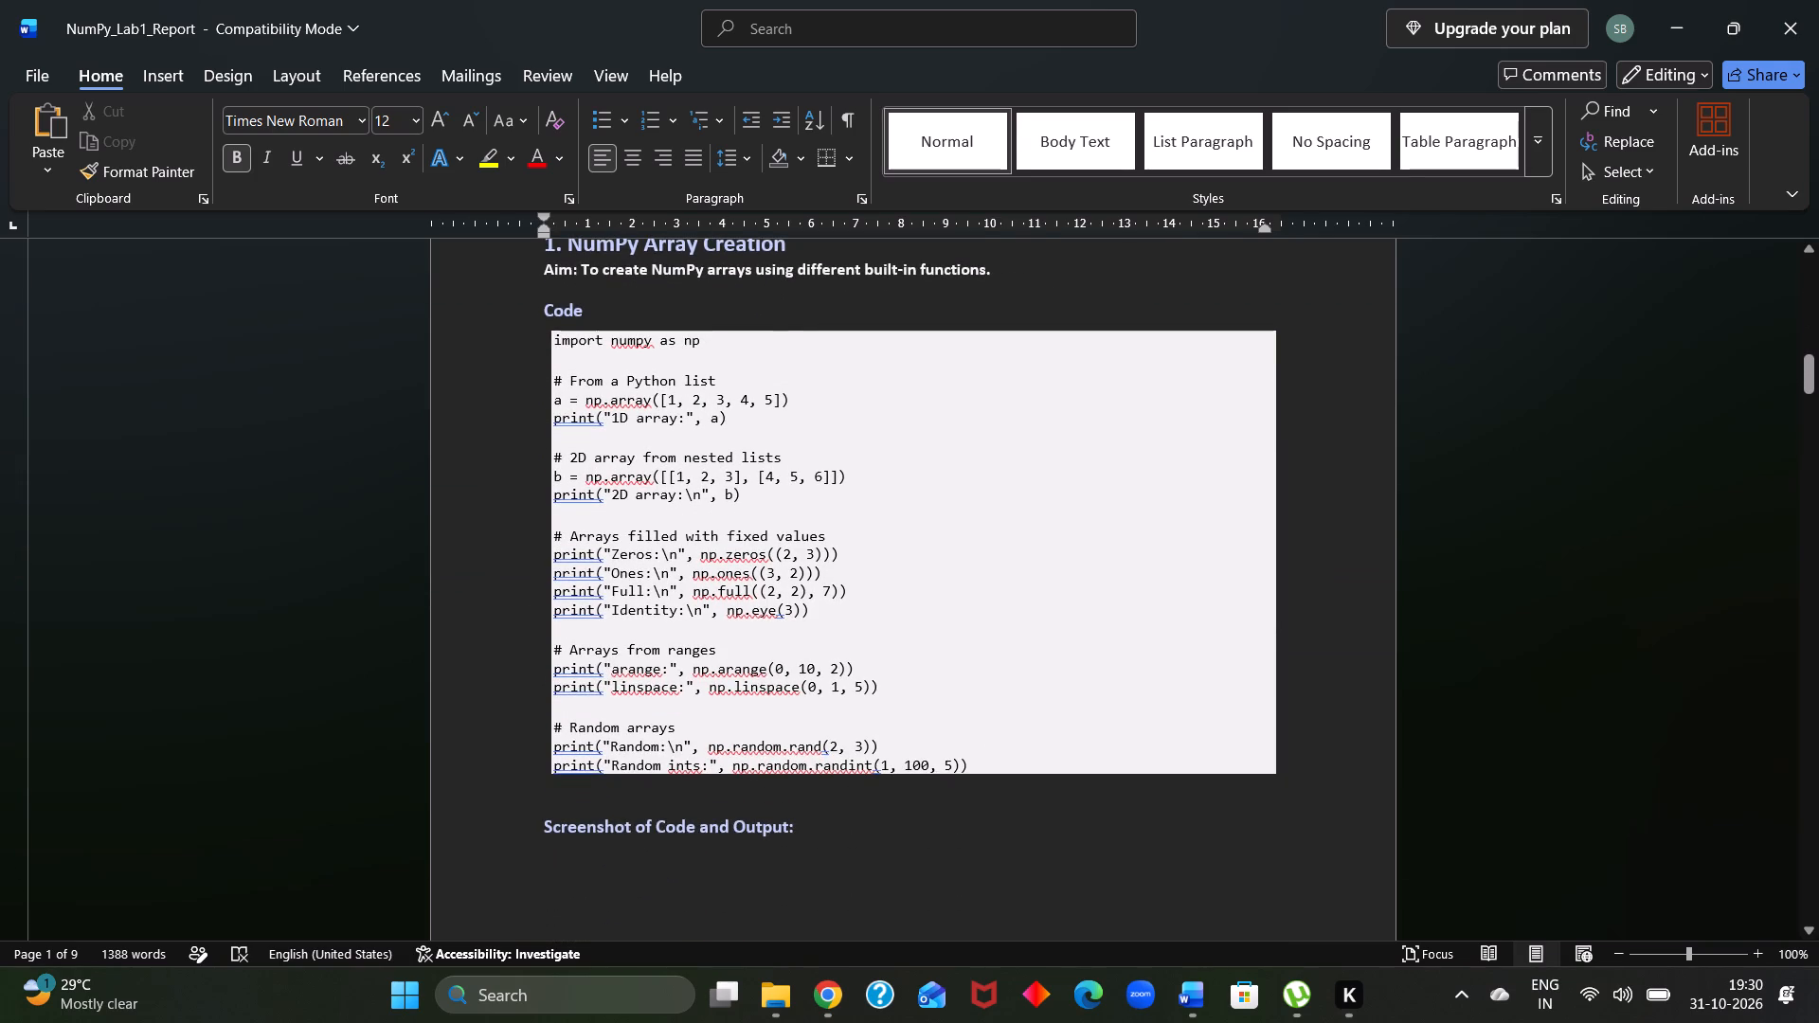
scroll(941, 505, "up", 1)
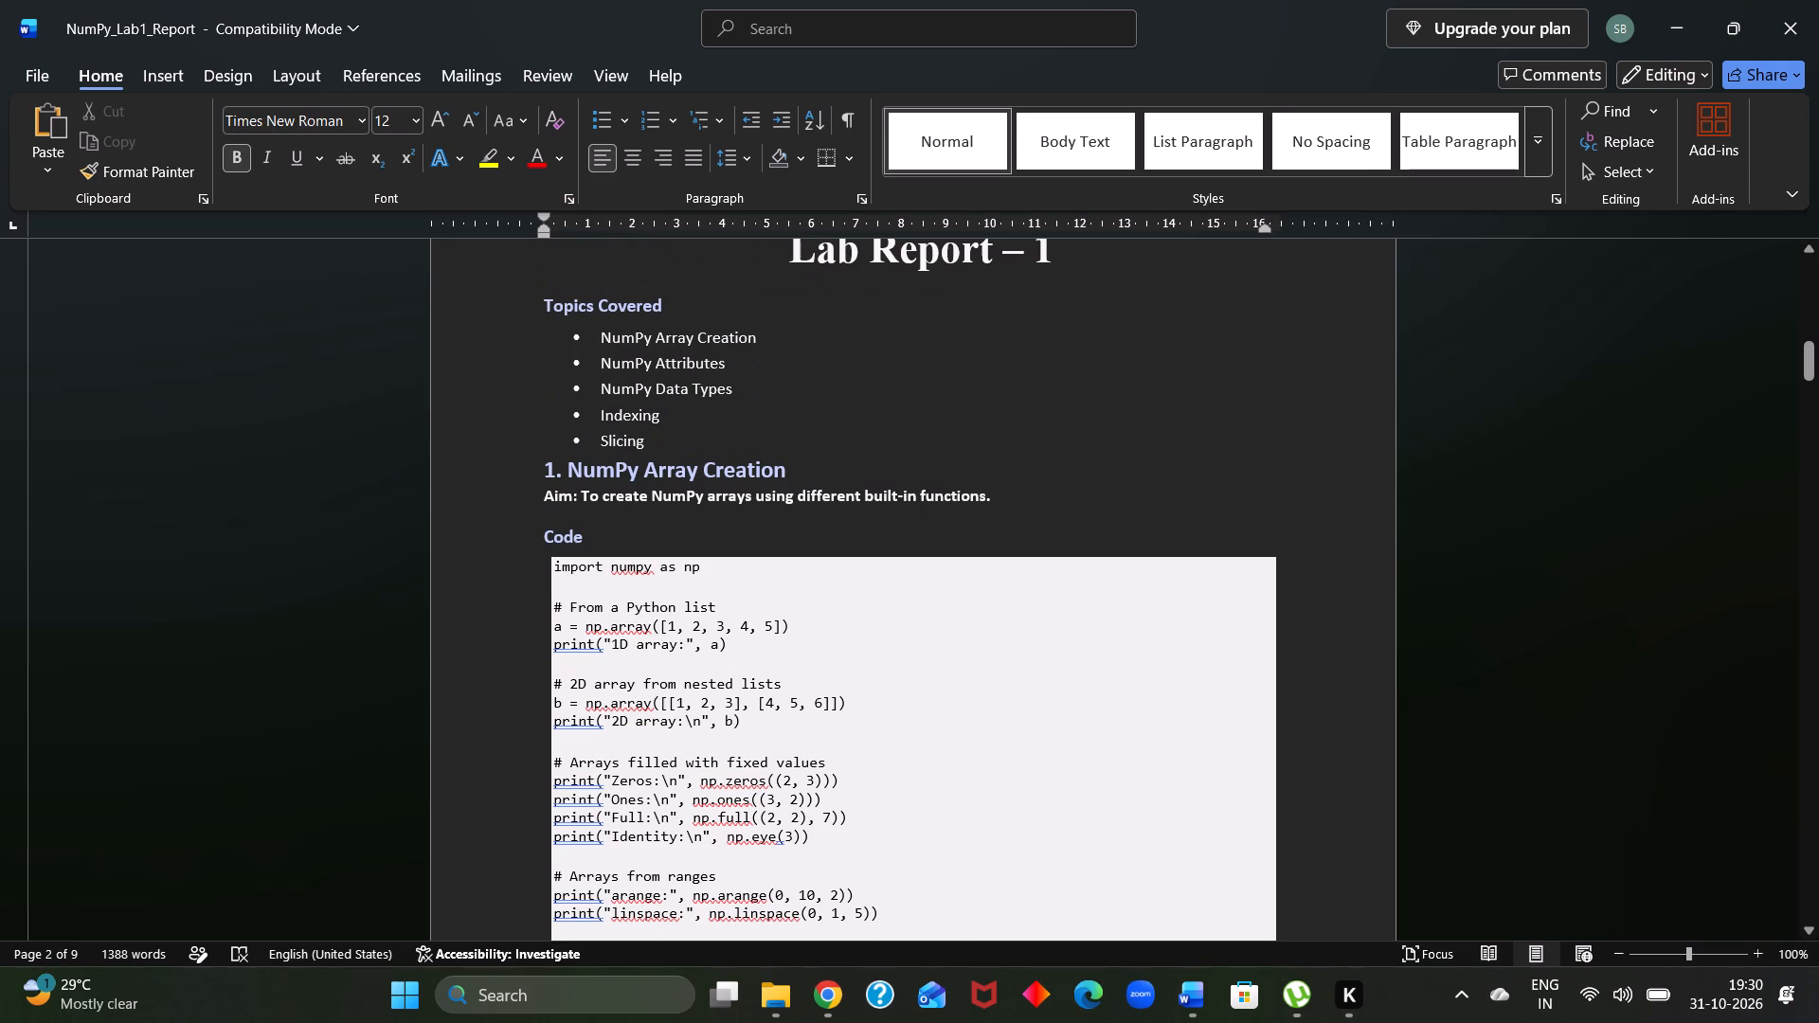
scroll(941, 505, "down", 3)
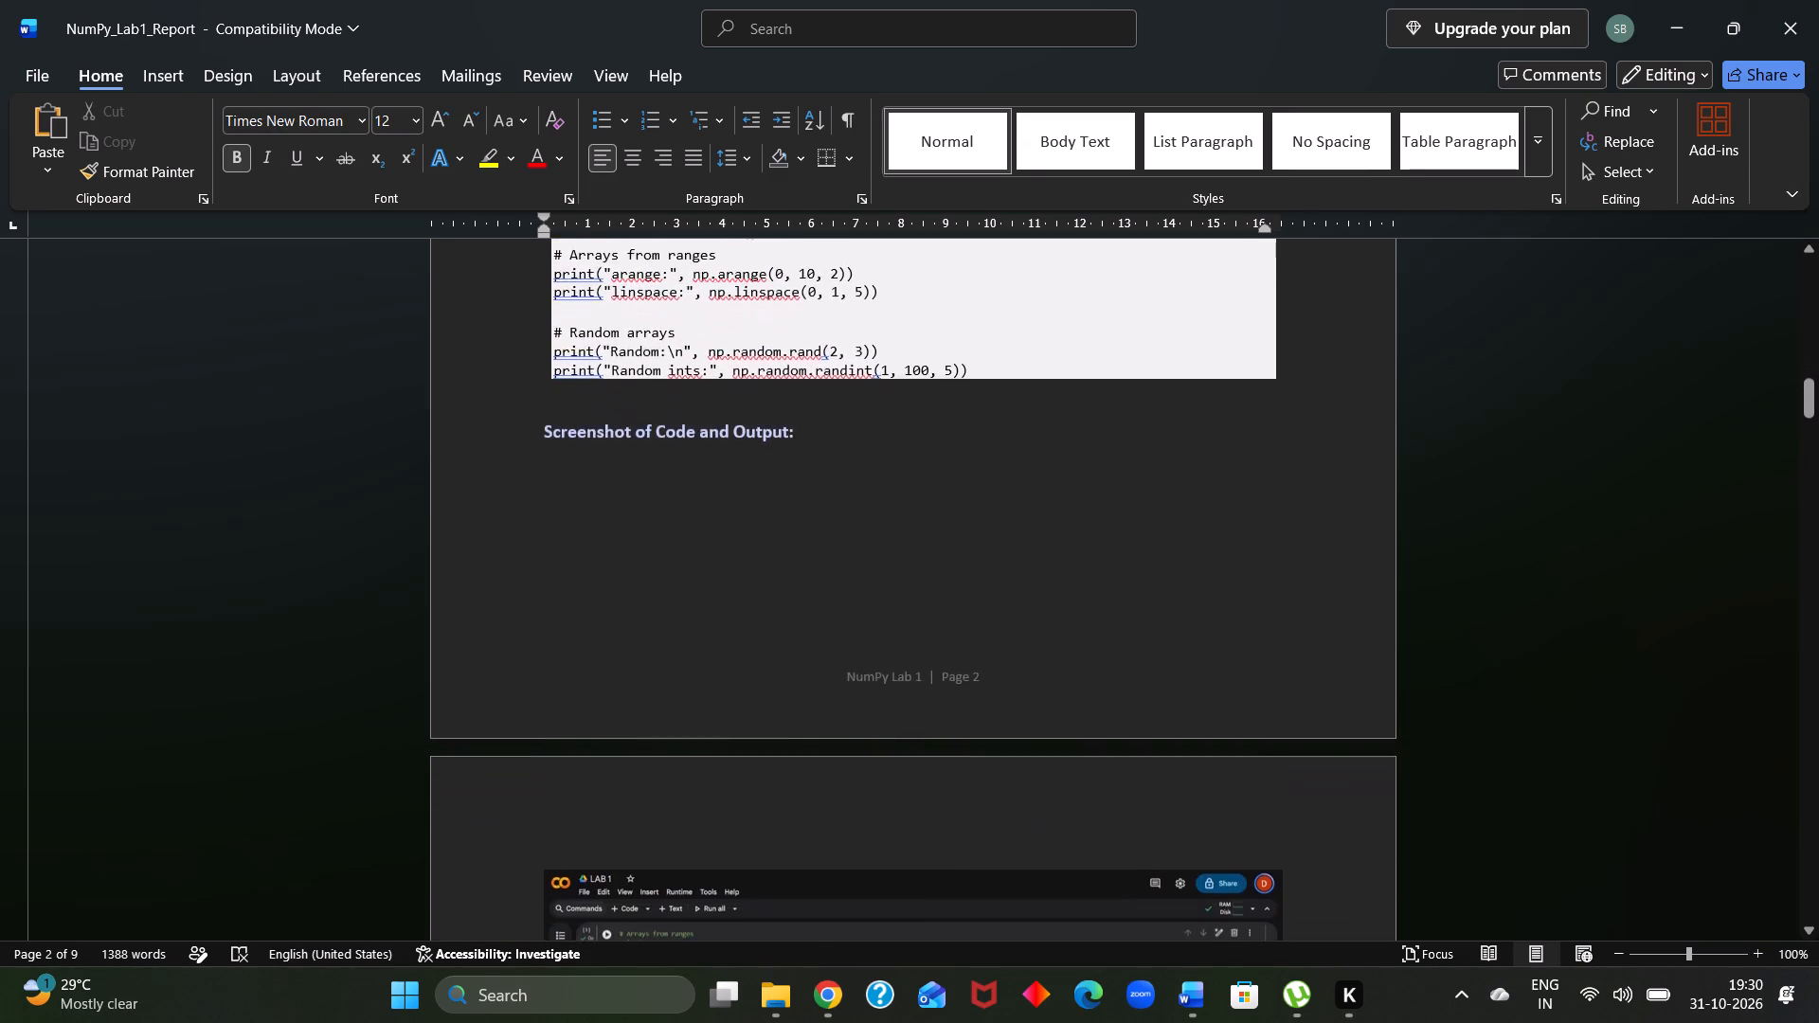
scroll(941, 505, "down", 3)
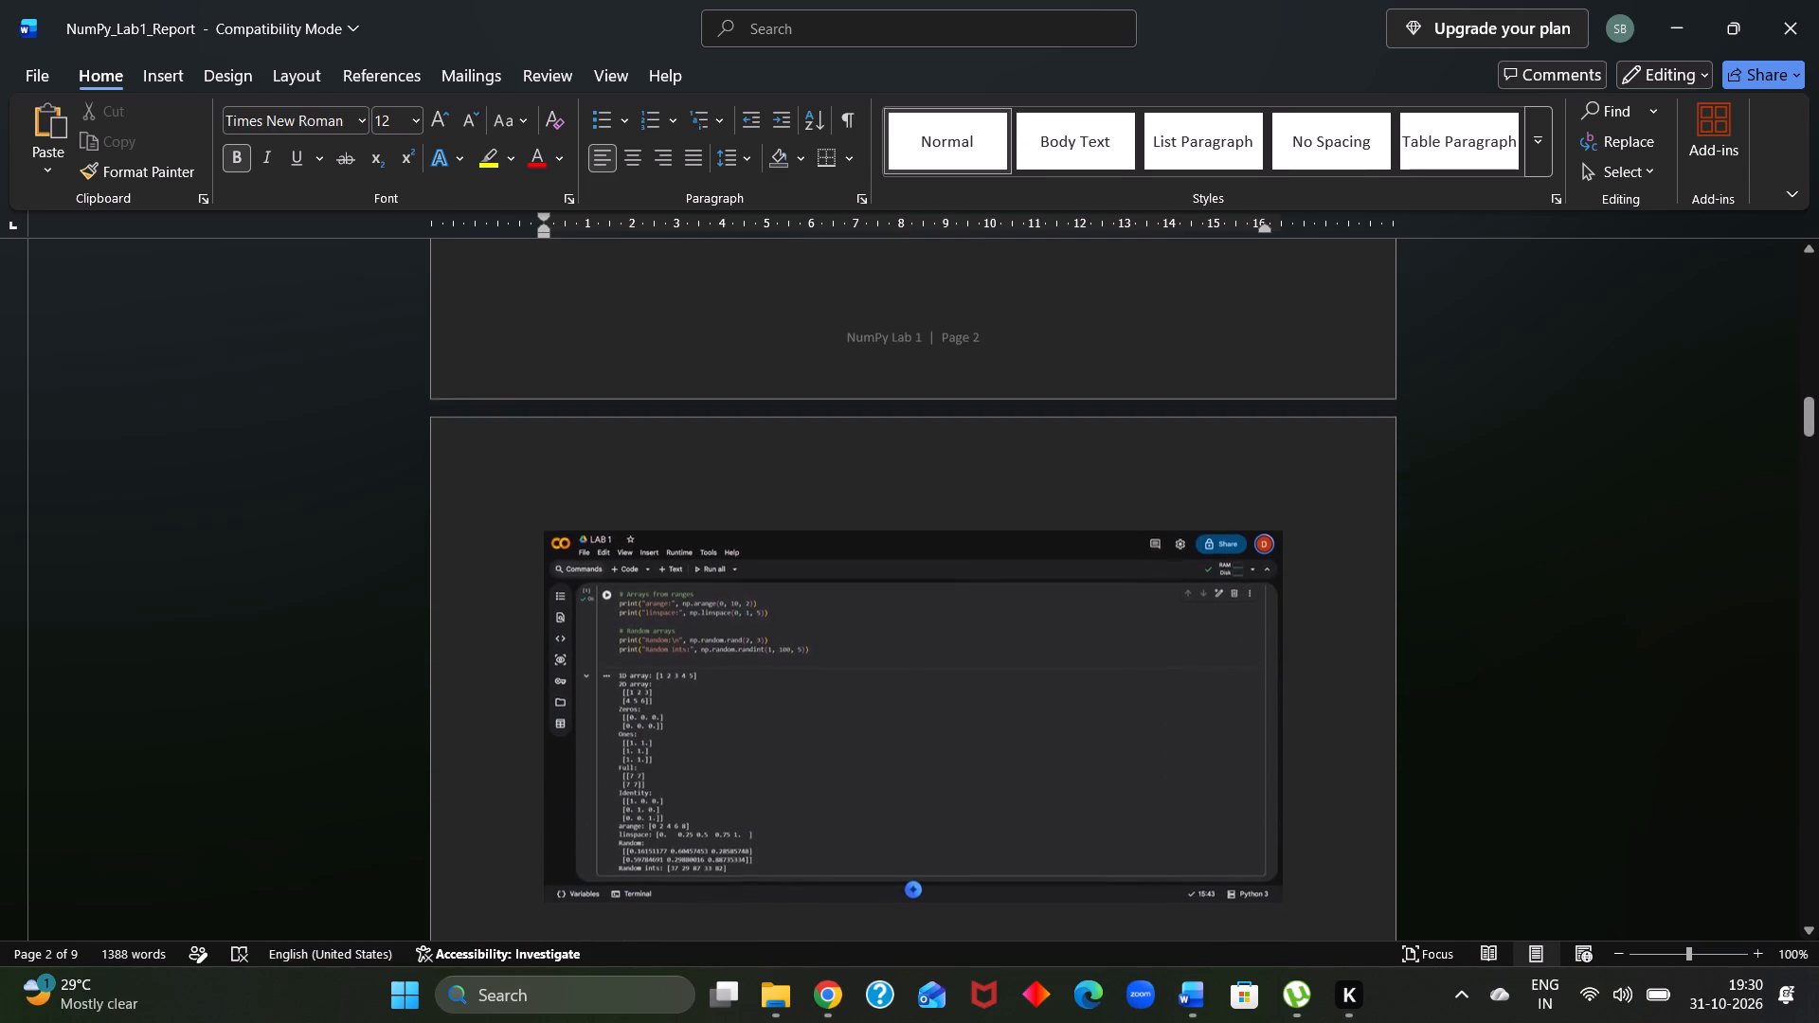
scroll(910, 669, "down", 2)
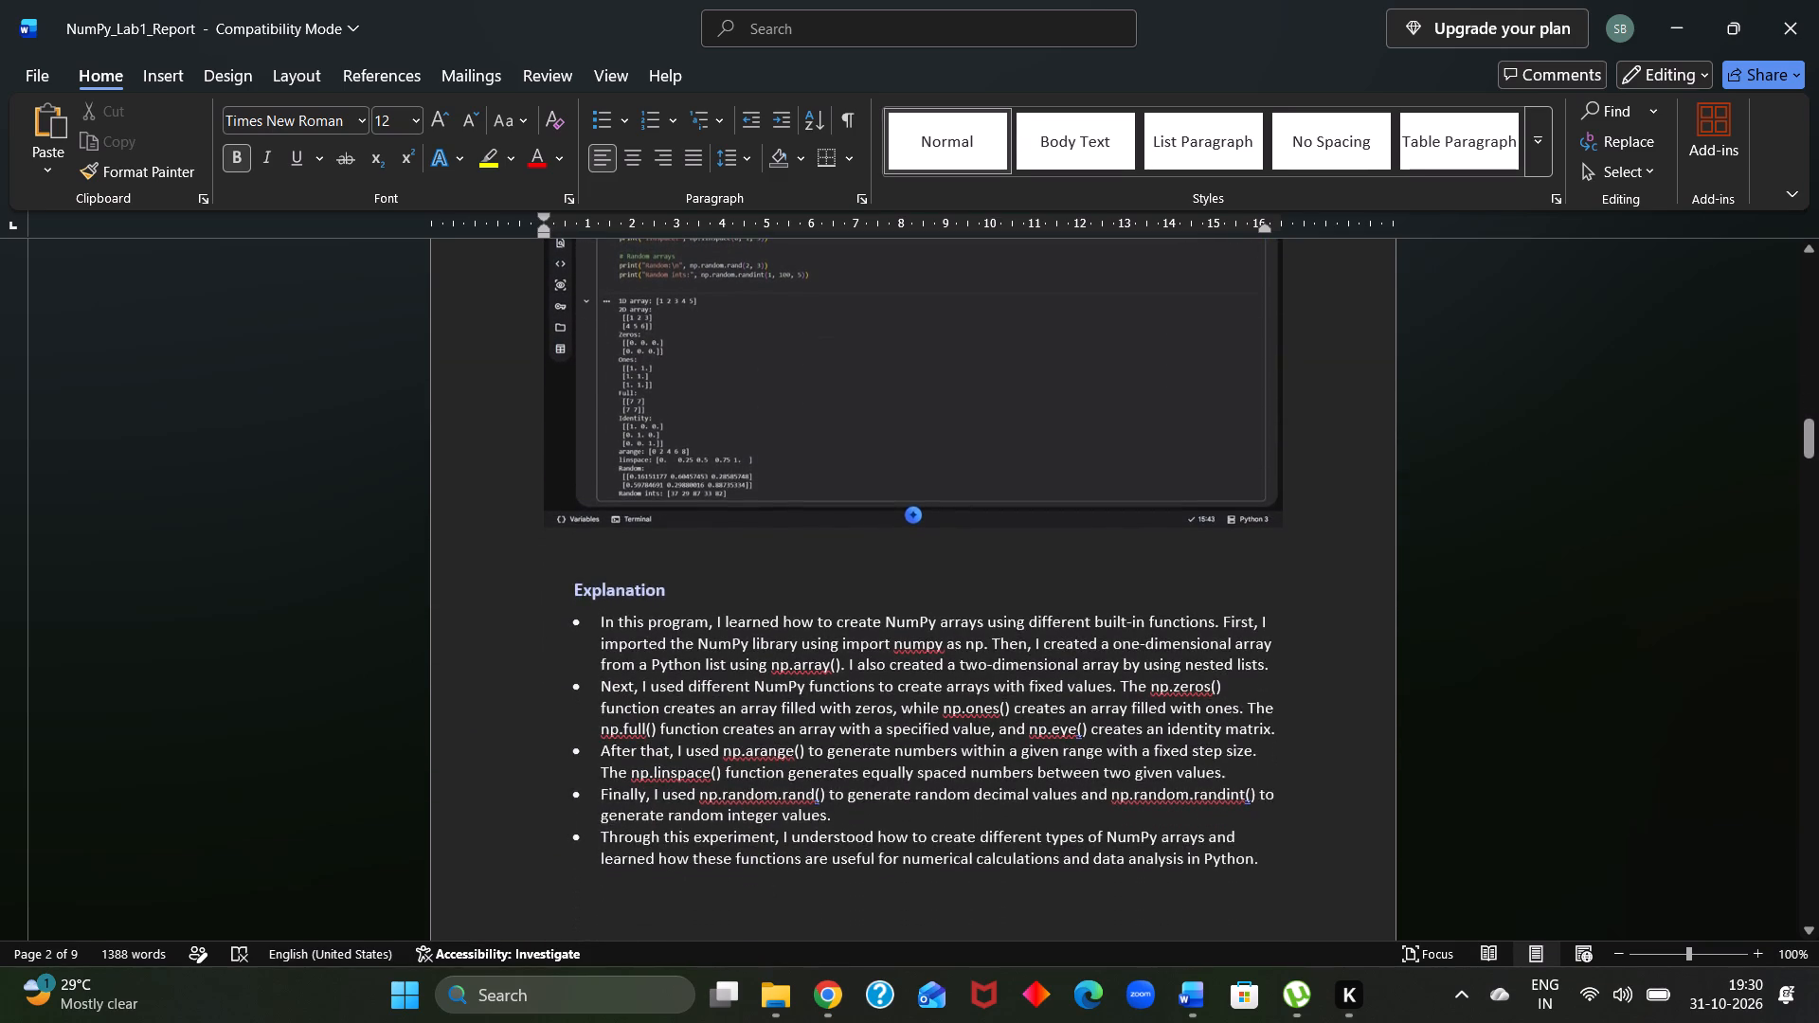
scroll(910, 669, "up", 1)
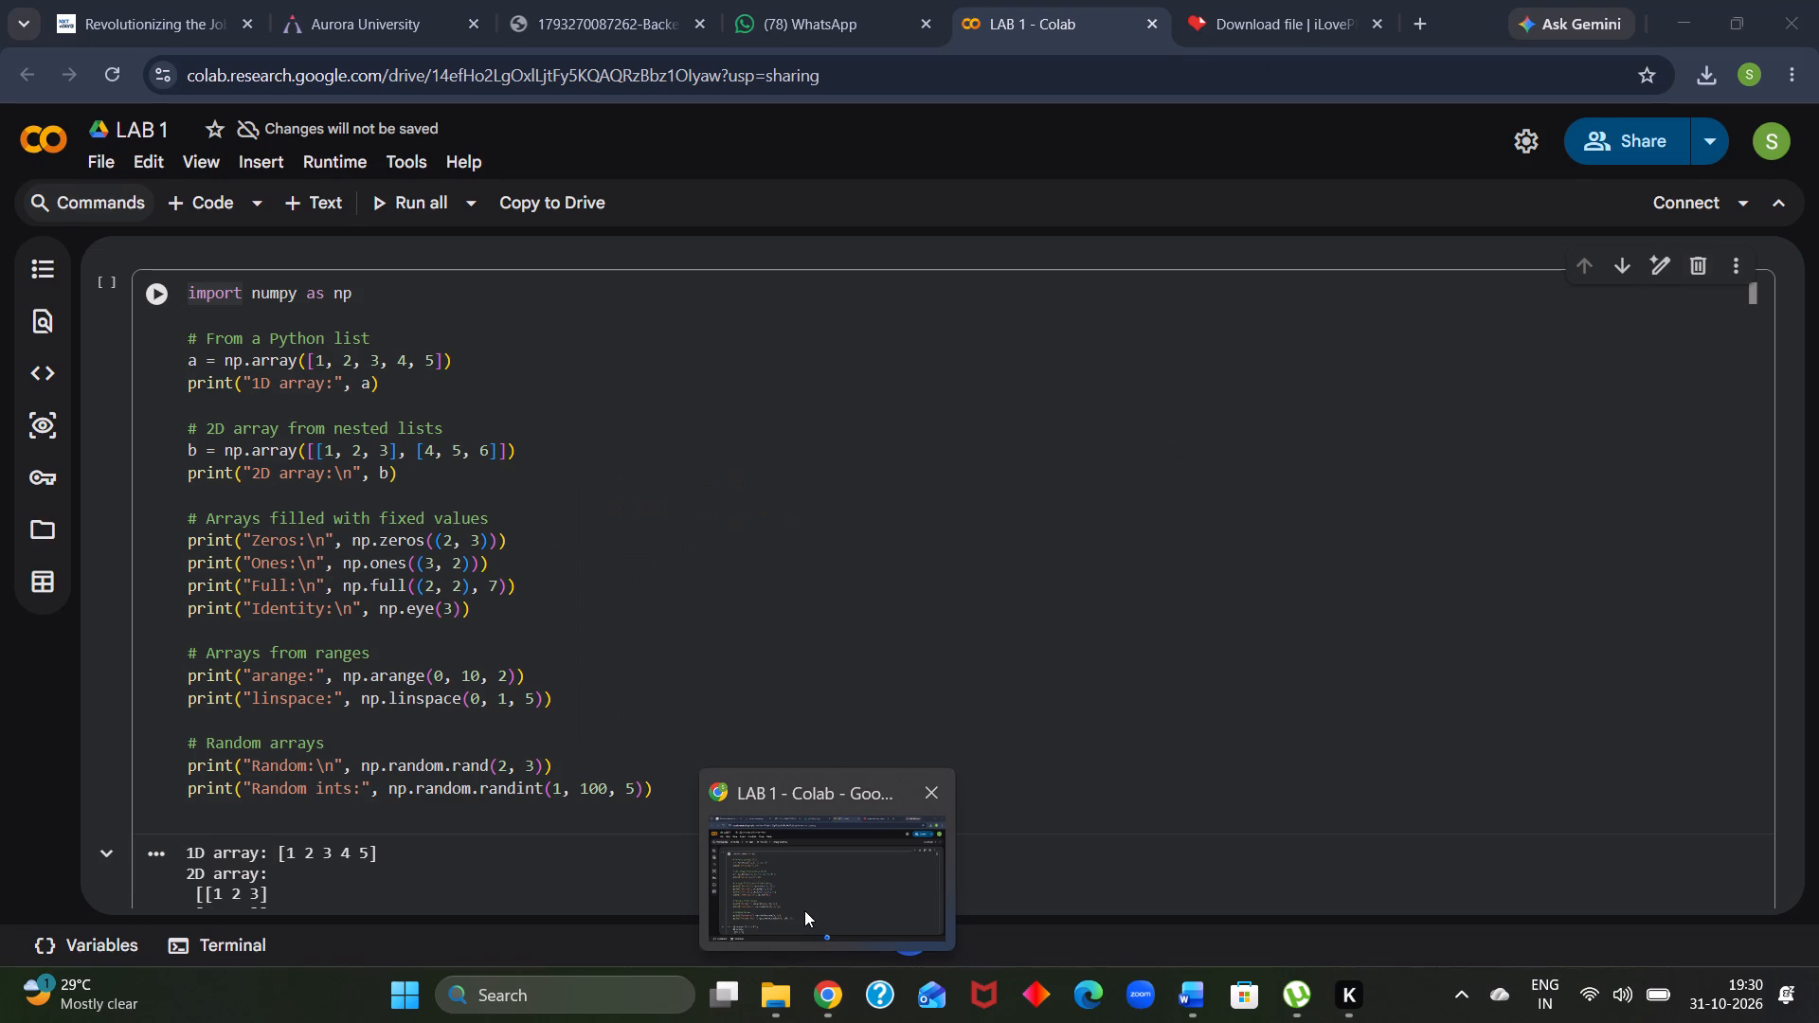
Switch to the LAB 1 Colab notebook in Chrome and check its save status without saving a copy.
left_click(804, 910)
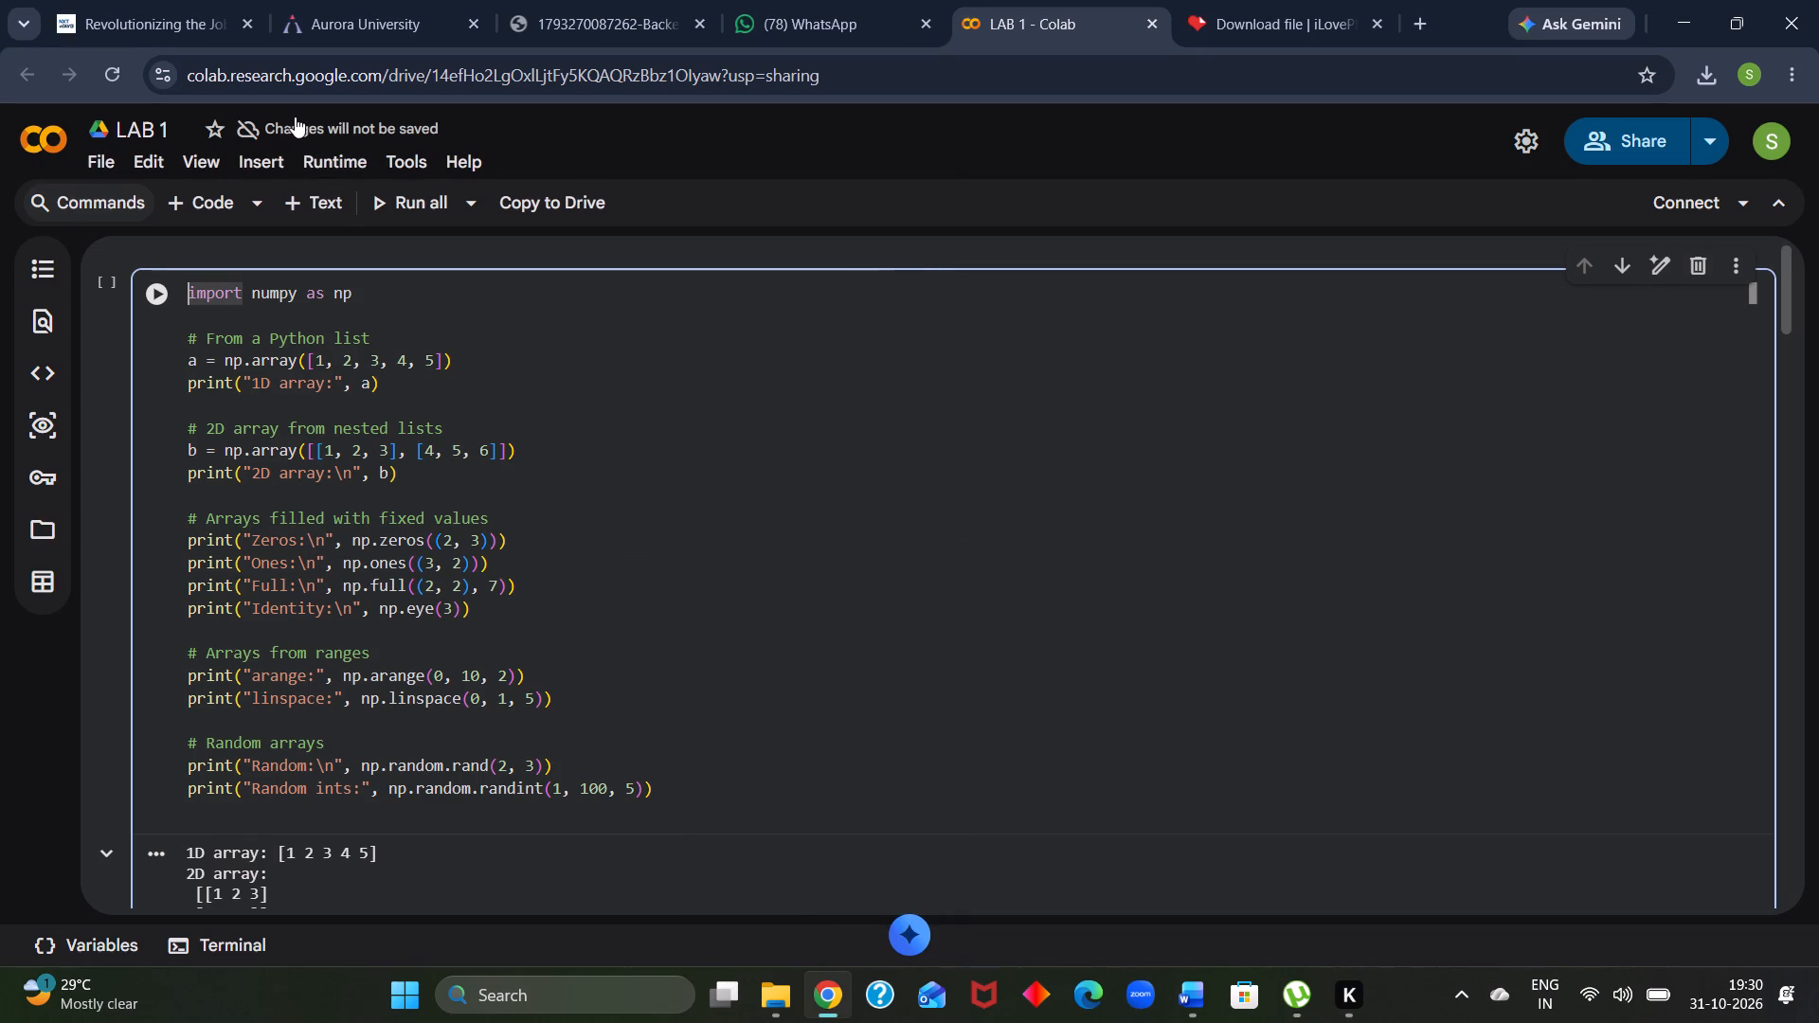
left_click(293, 115)
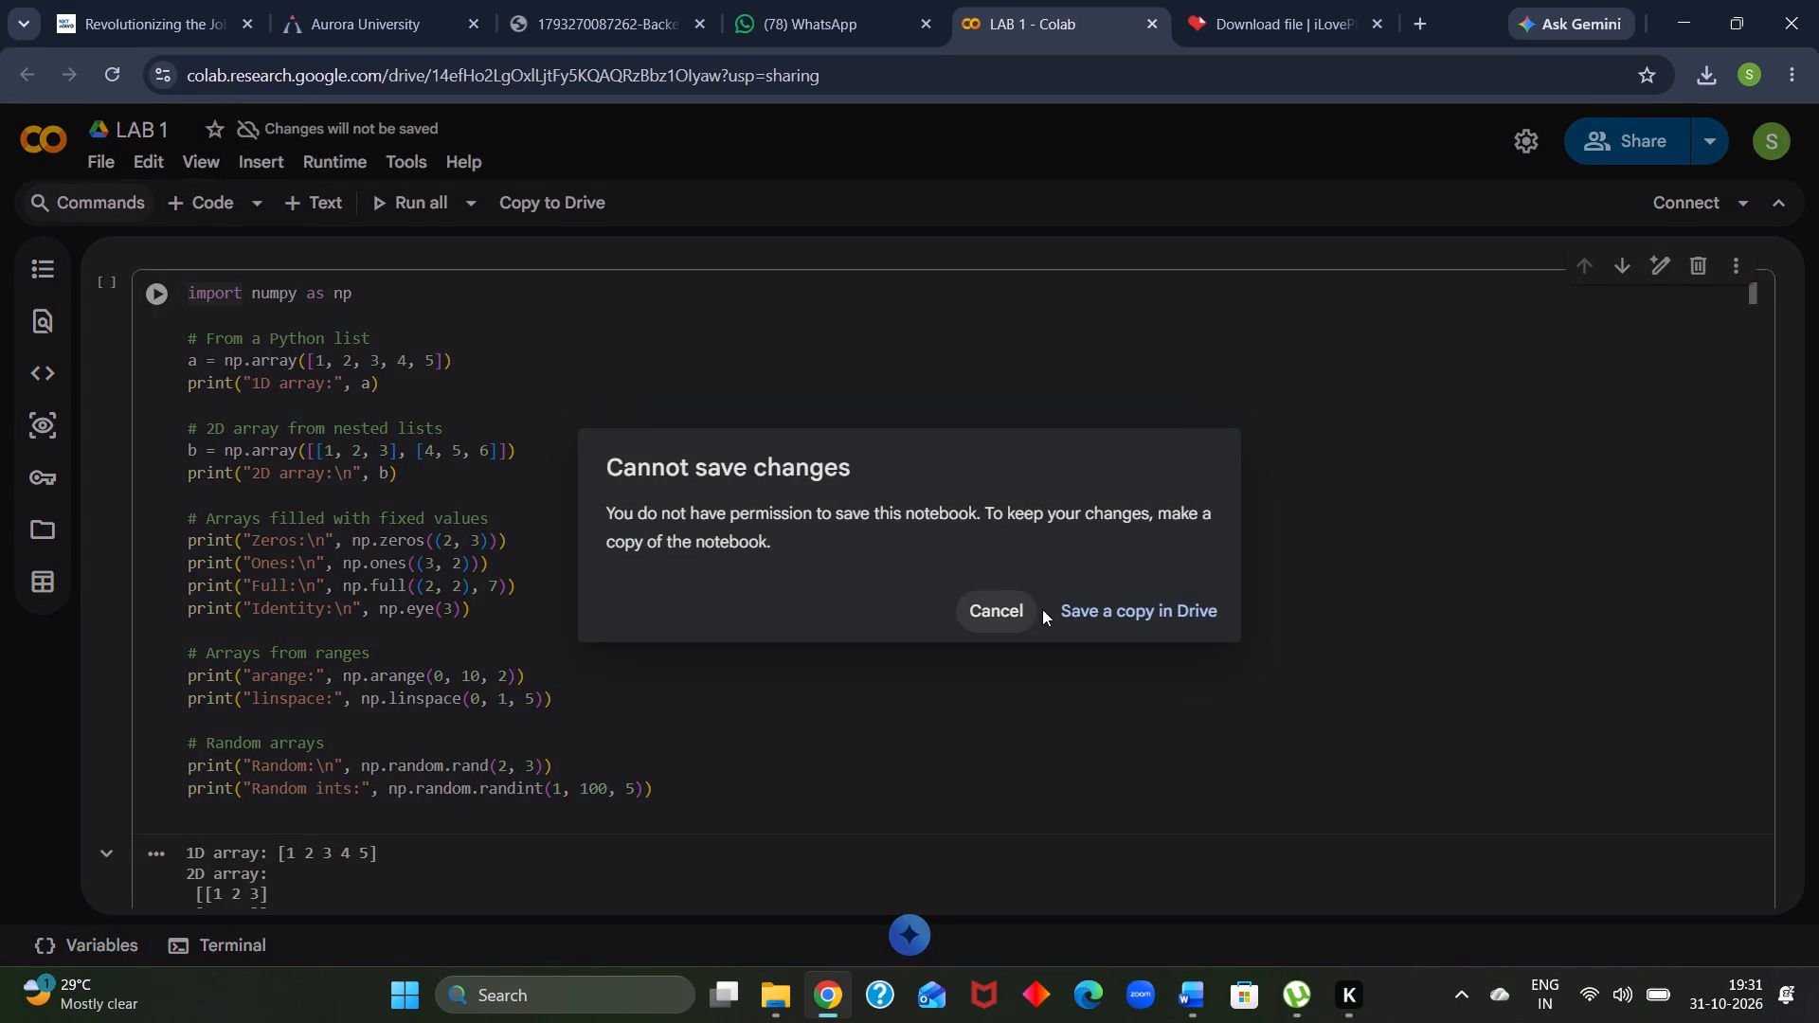
left_click(999, 601)
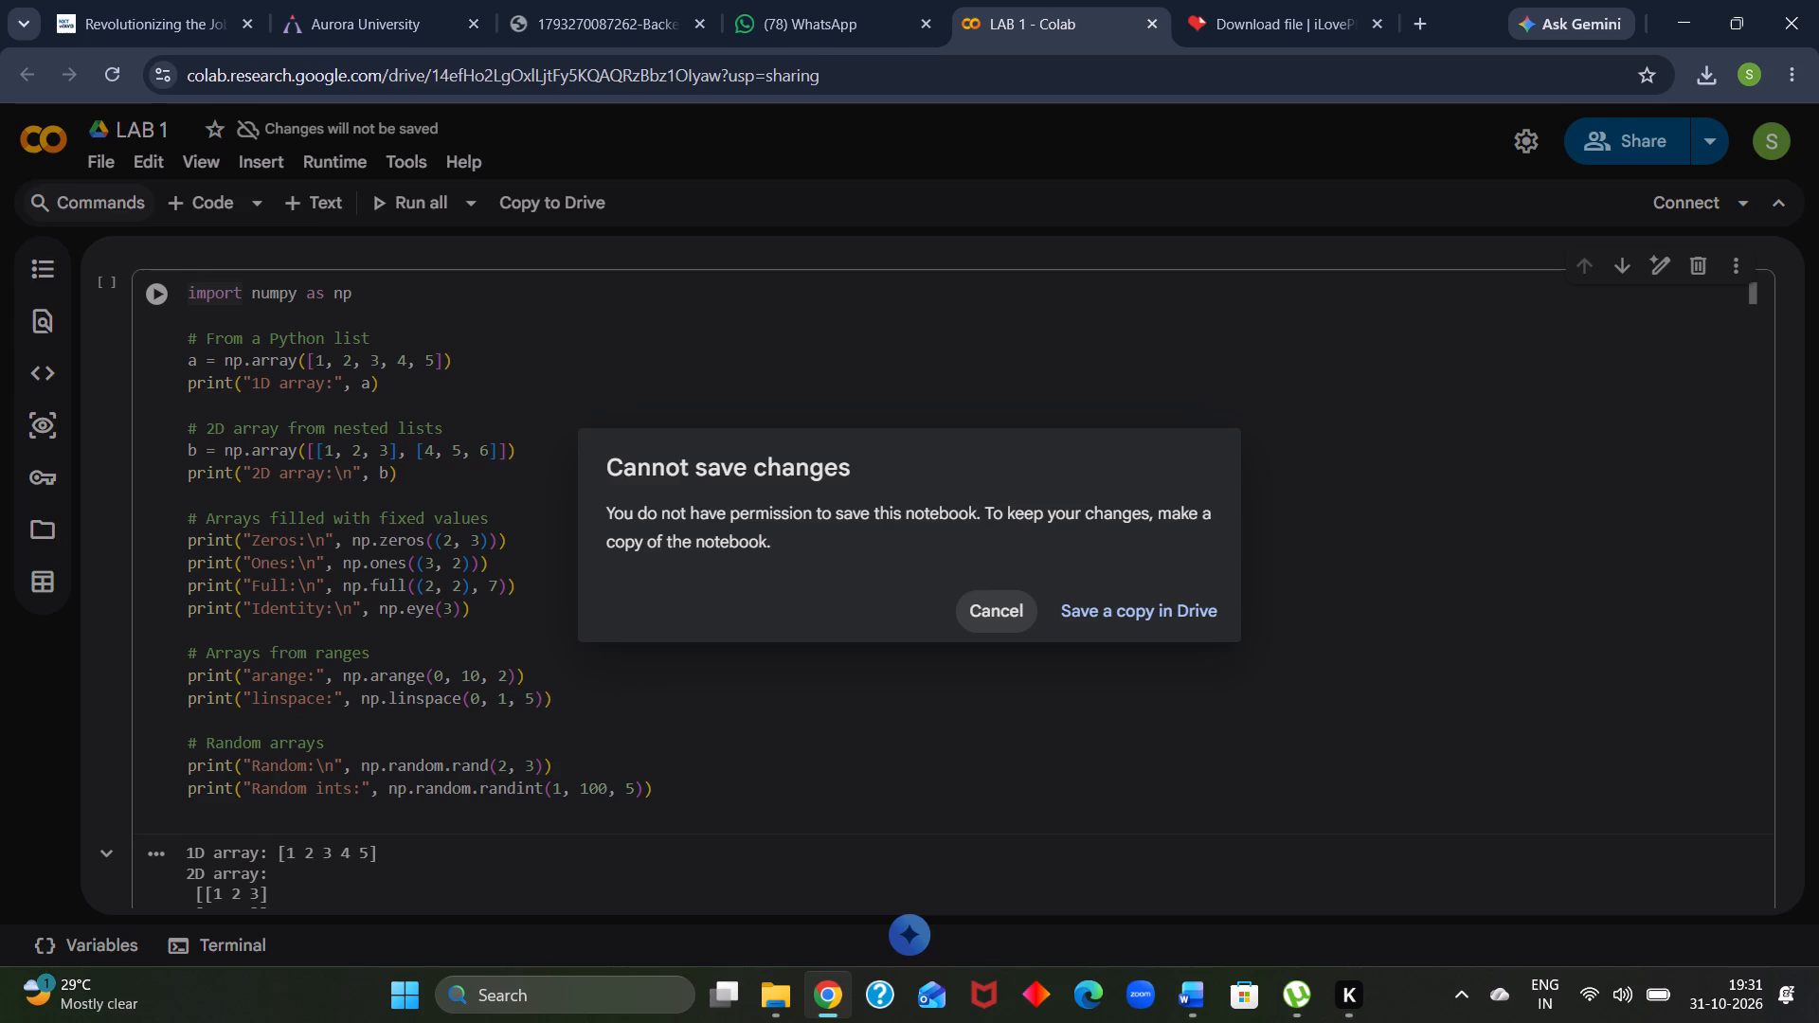
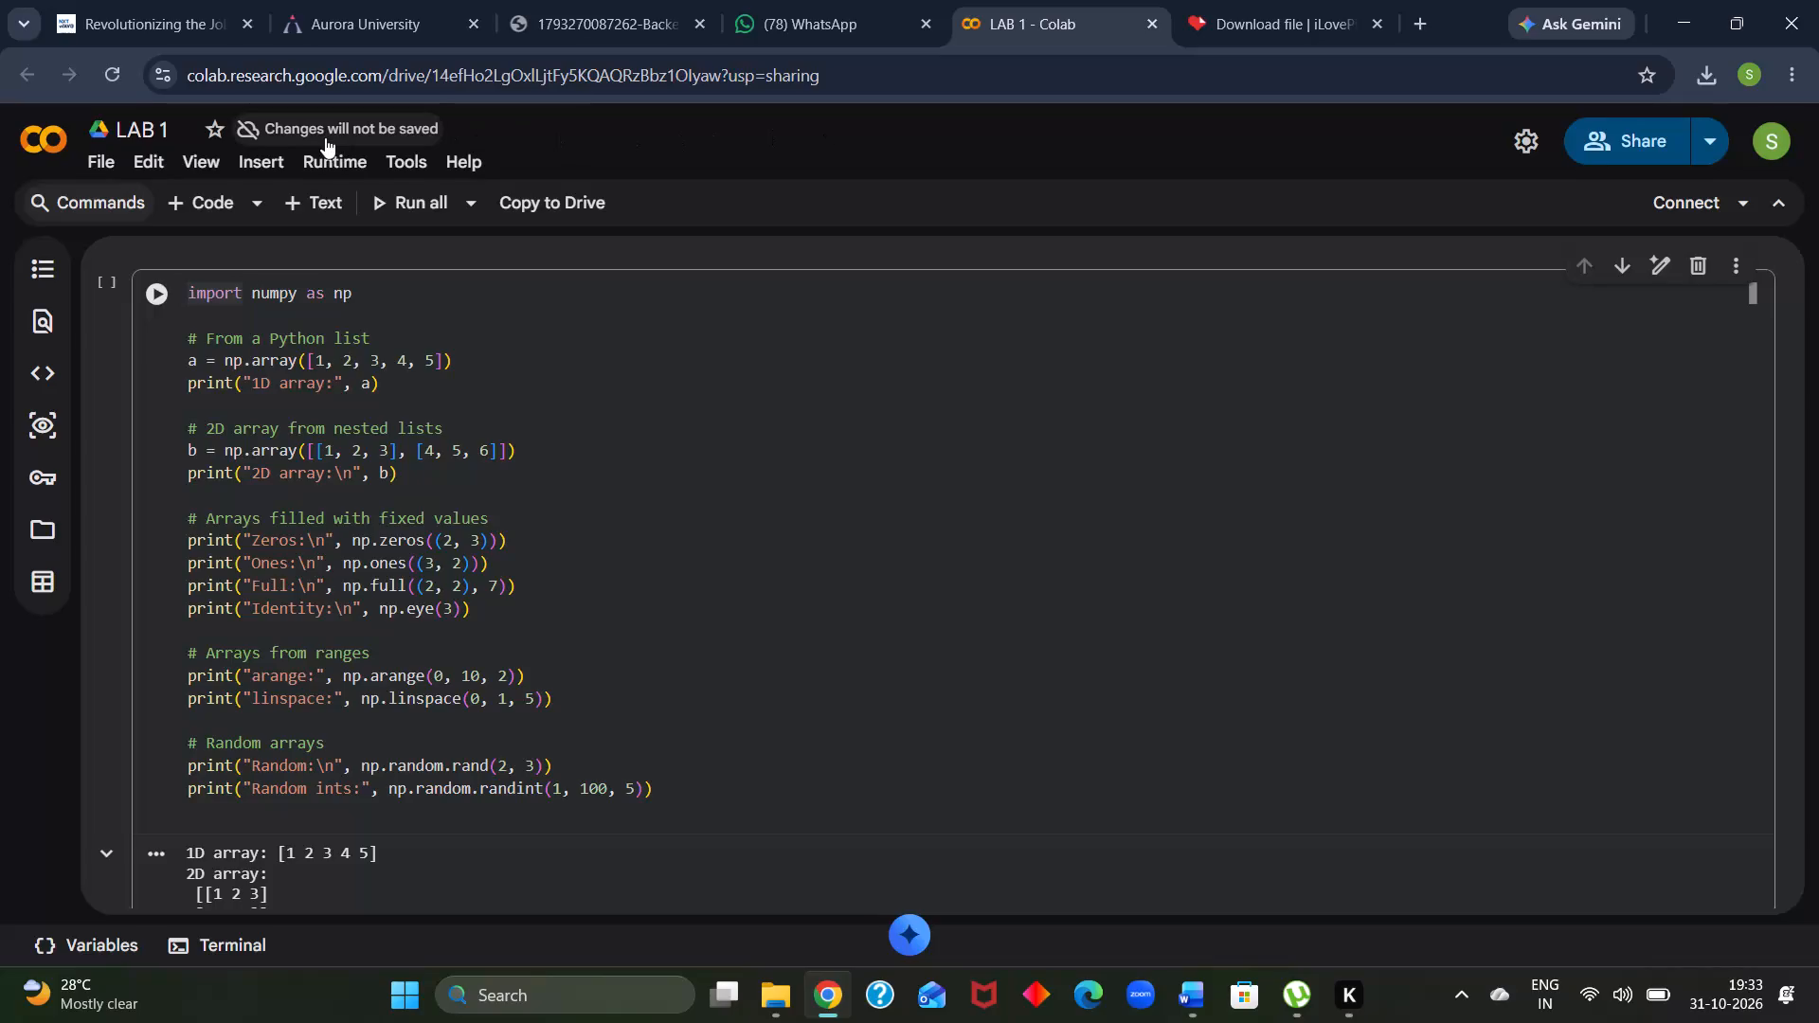
Save a copy of the LAB 1 notebook in Drive.
left_click(325, 126)
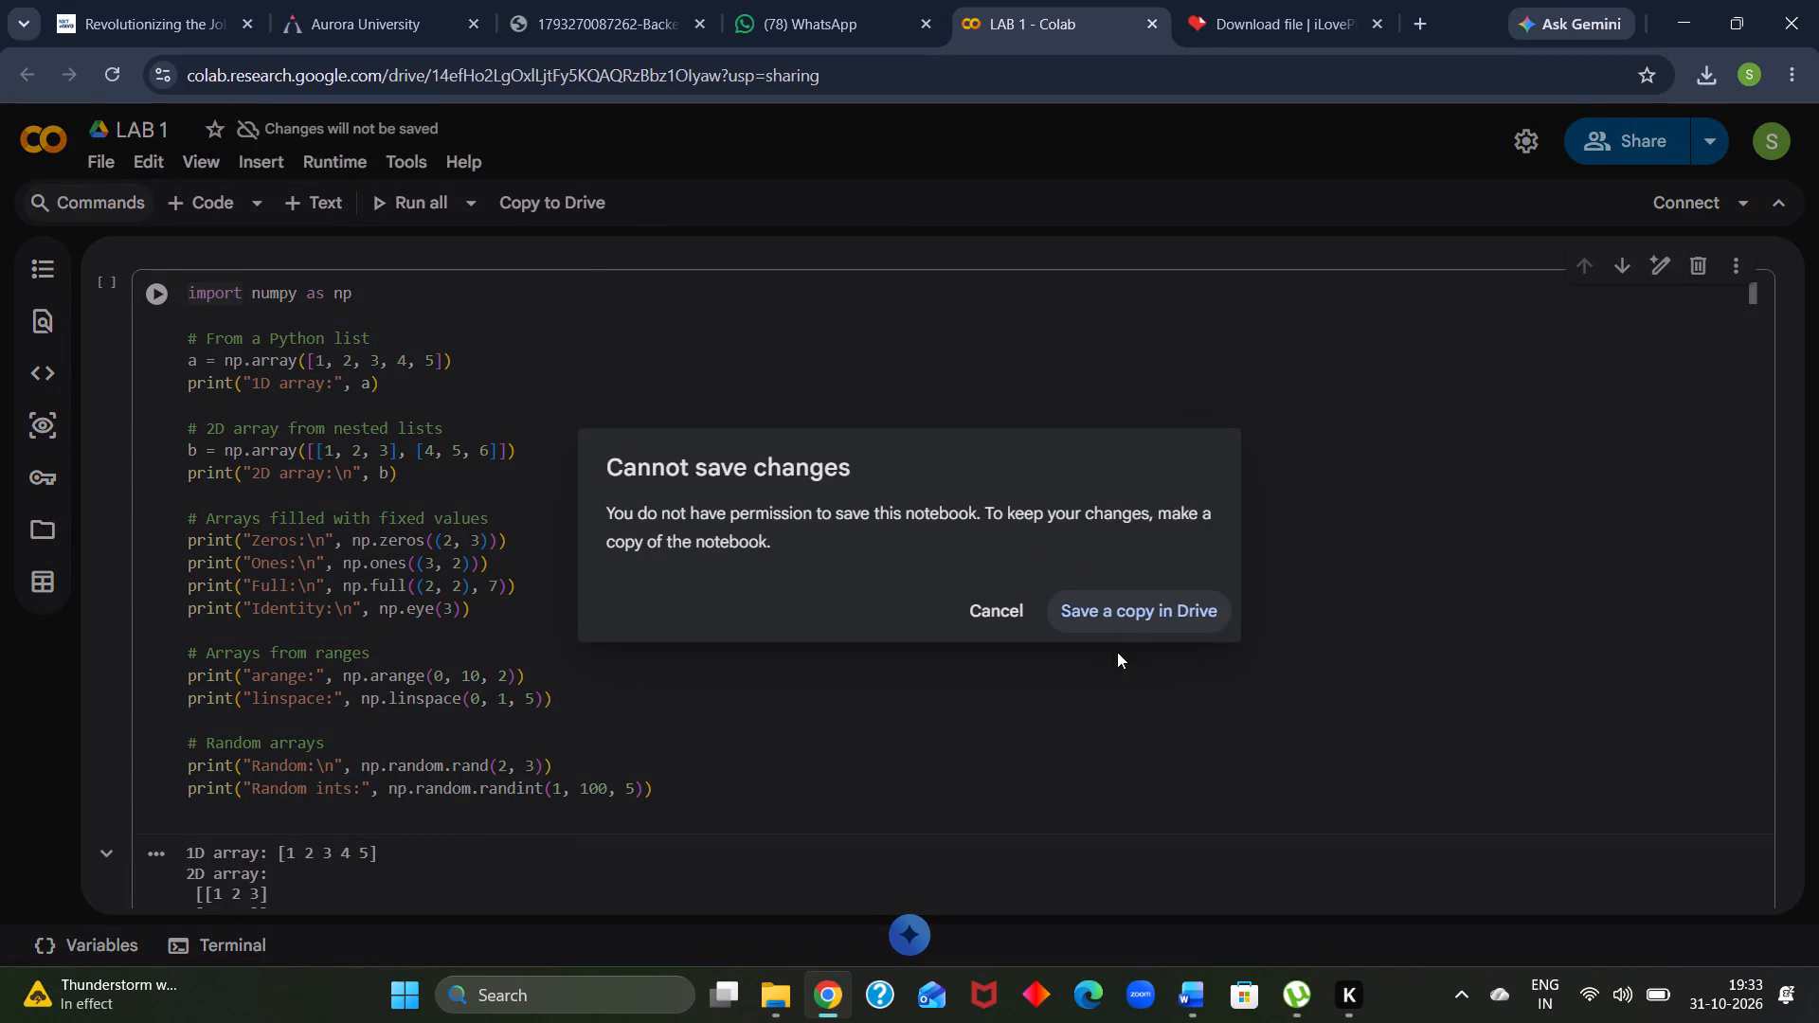
left_click(1088, 593)
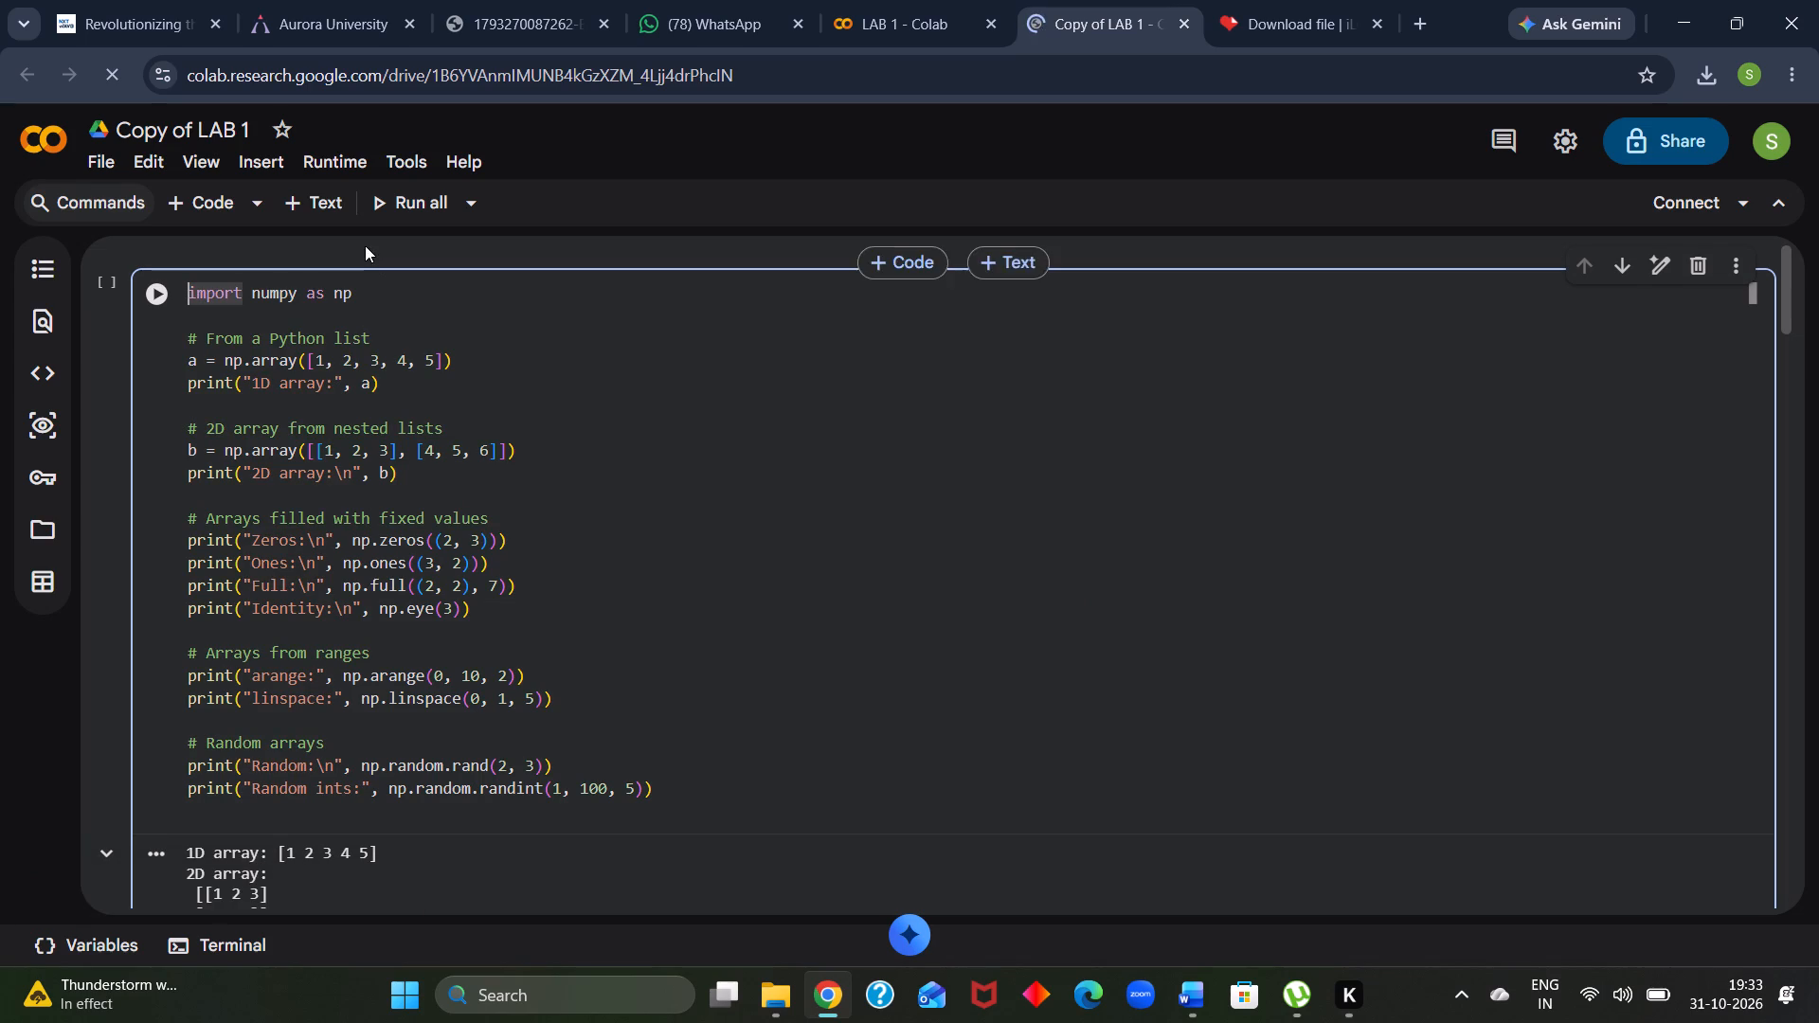
Rename the copied notebook as LAB 1 by removing the "Copy of" prefix.
left_click(192, 117)
key("BackSpace")
key("BackSpace")
key("BackSpace")
key("BackSpace")
key("BackSpace")
key("BackSpace")
key("BackSpace")
key("BackSpace")
key("BackSpace")
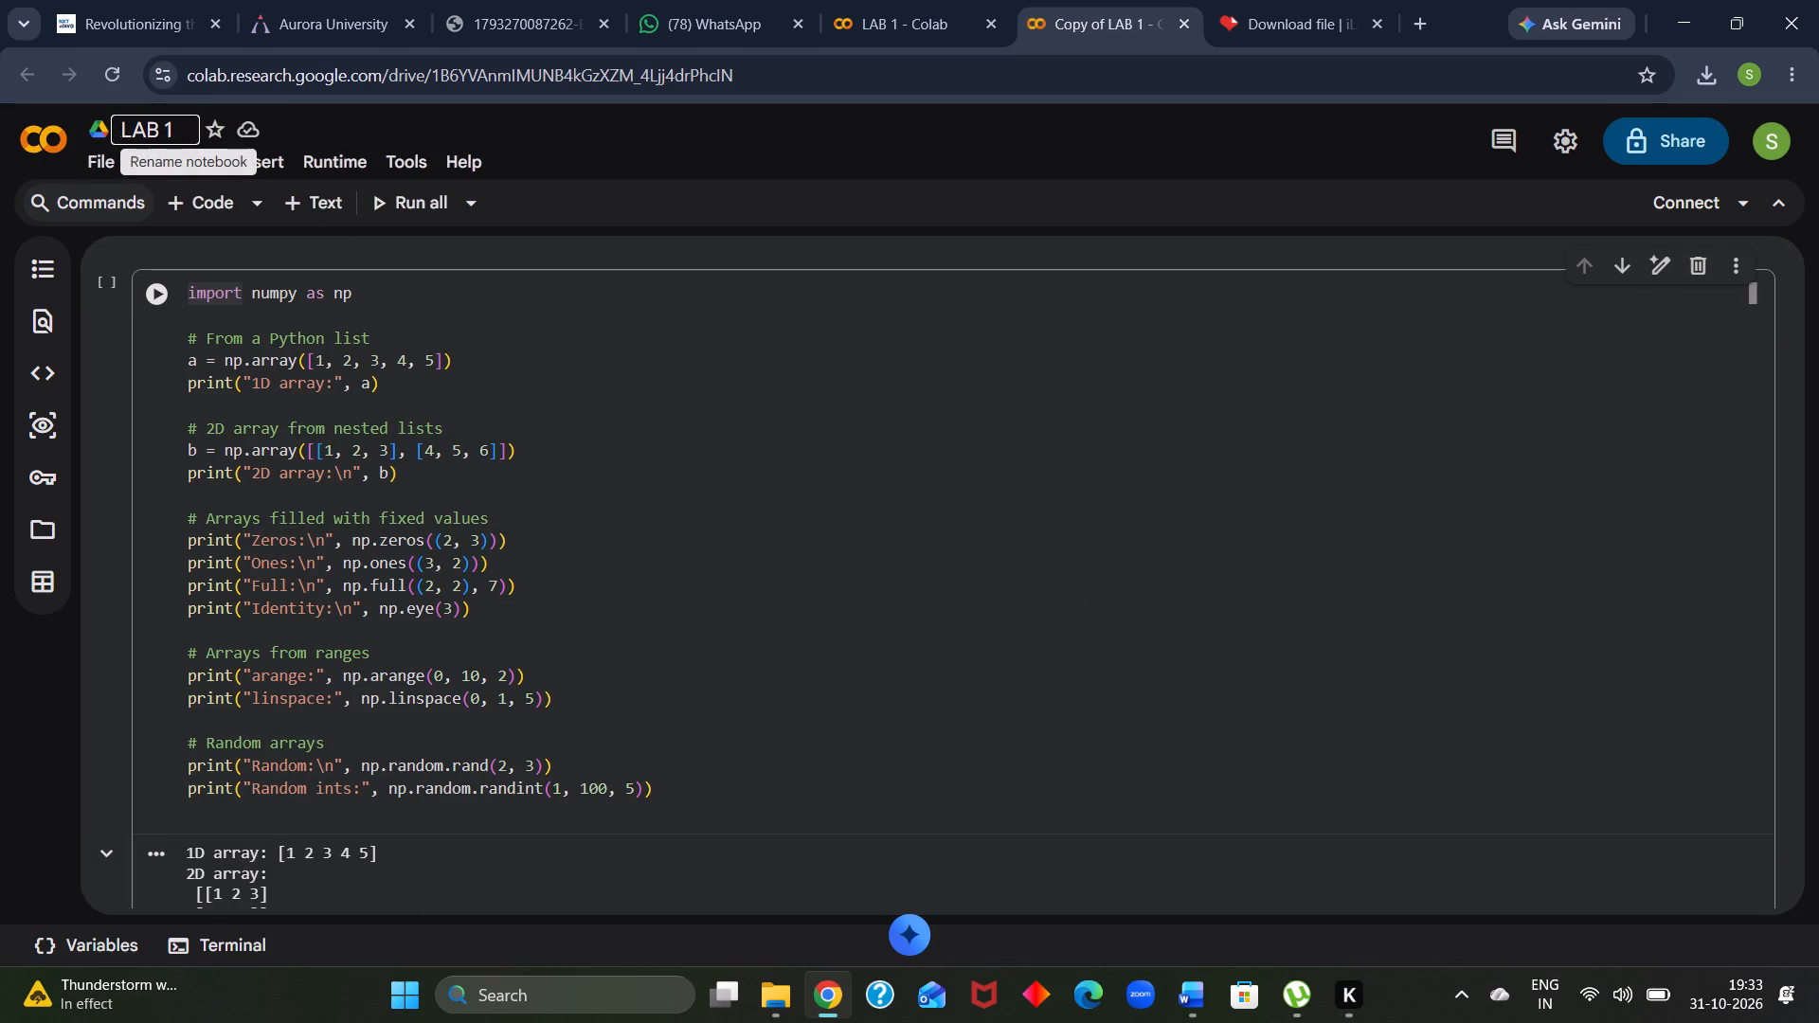
Check the sharing settings of the copied notebook without changing them.
left_click(1624, 135)
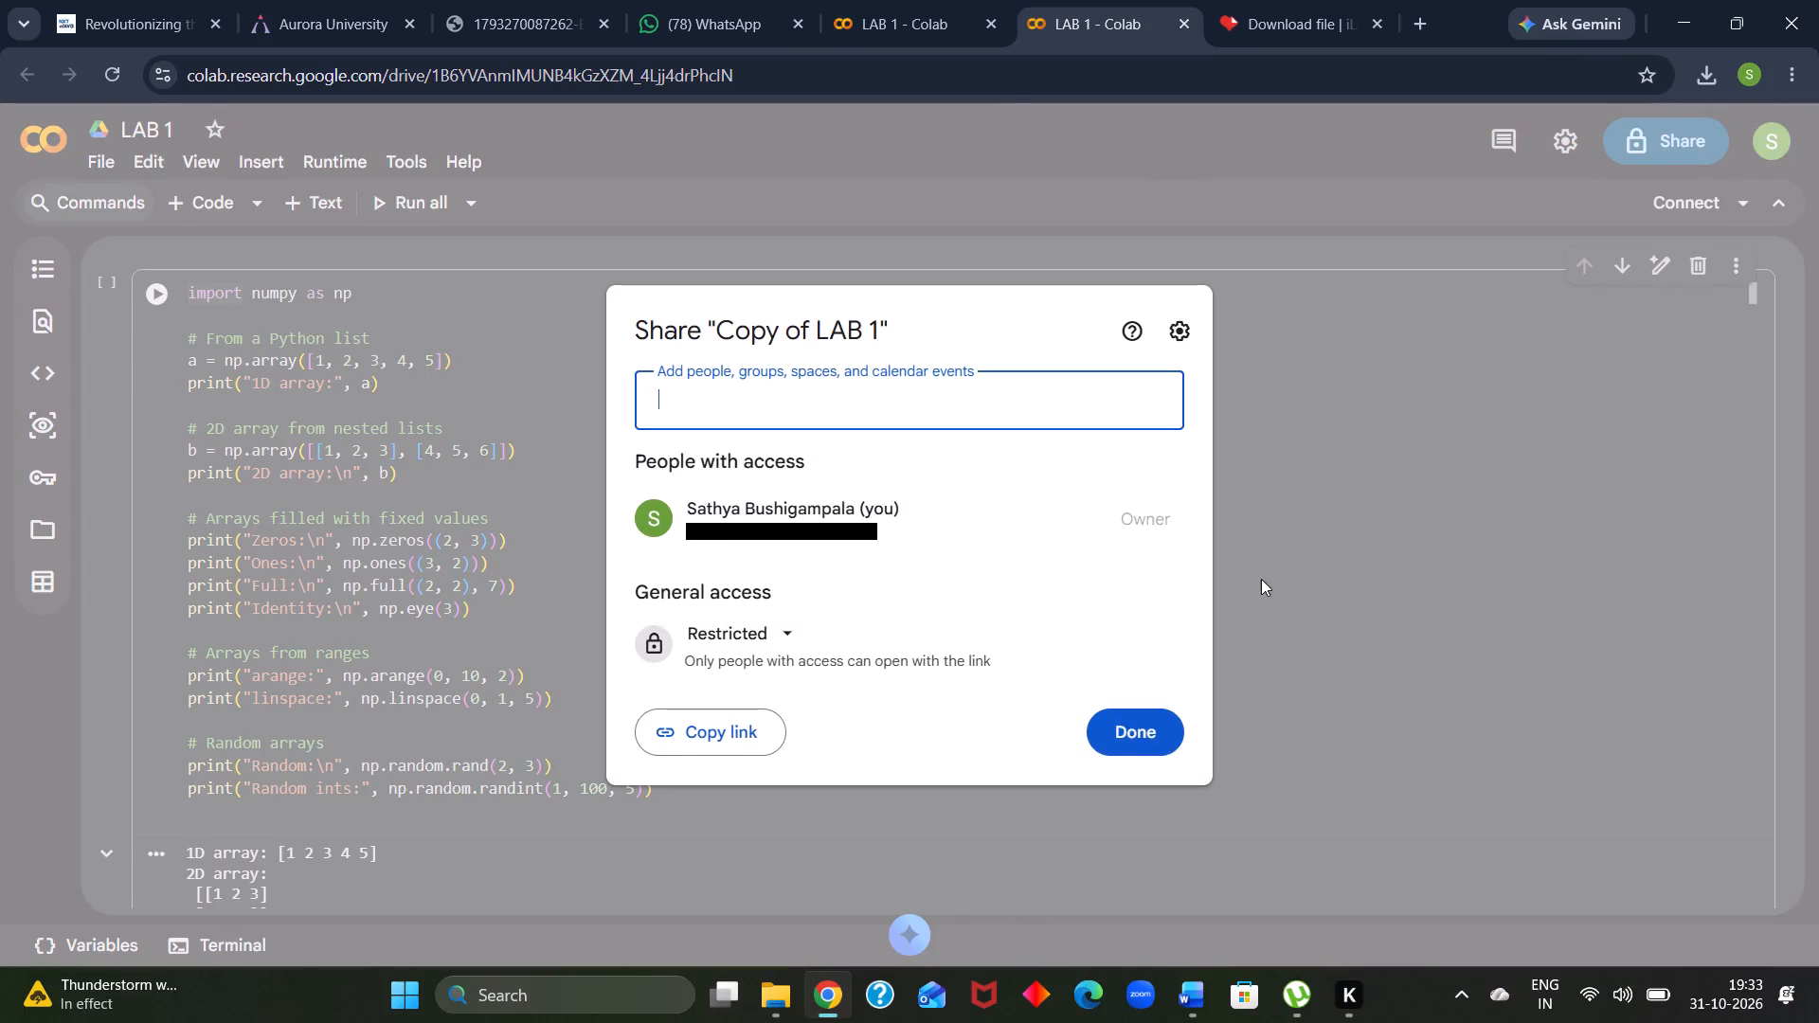
left_click(1121, 733)
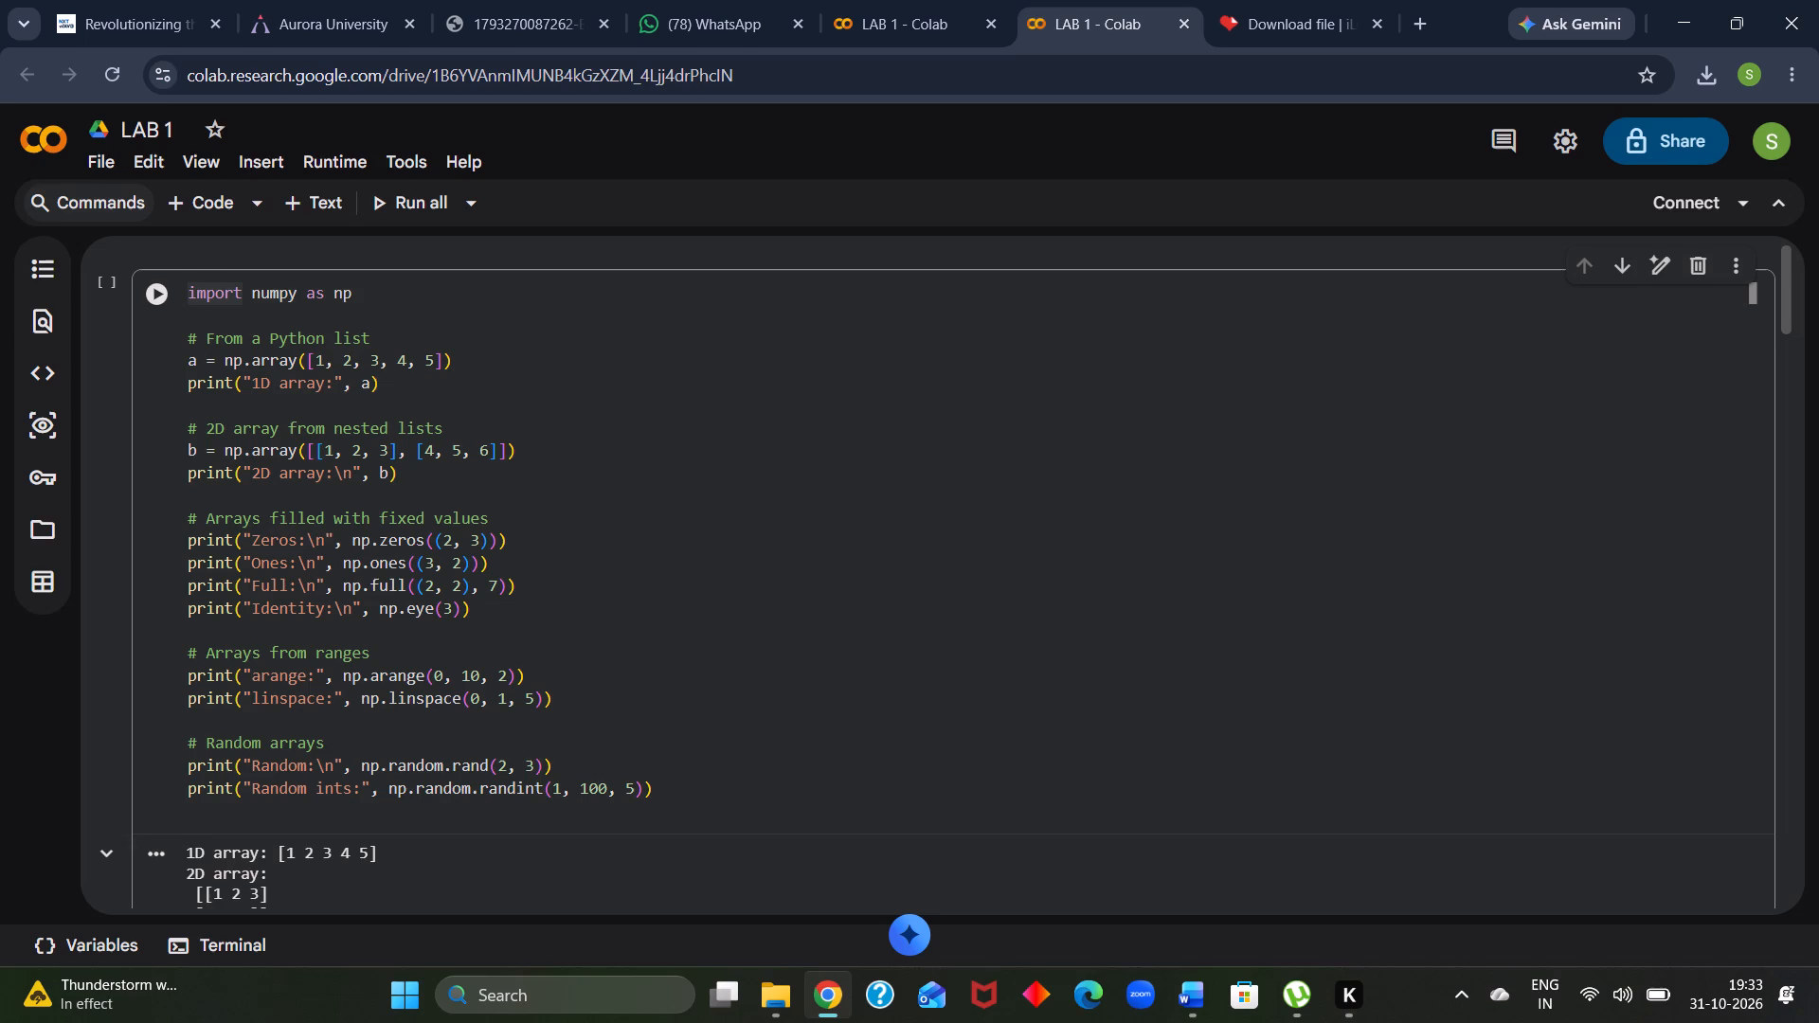
Capture a screenshot of the notebook page showing the array creation code cell, from the notebook header to the bottom status bar.
scroll(890, 709, "up", 1)
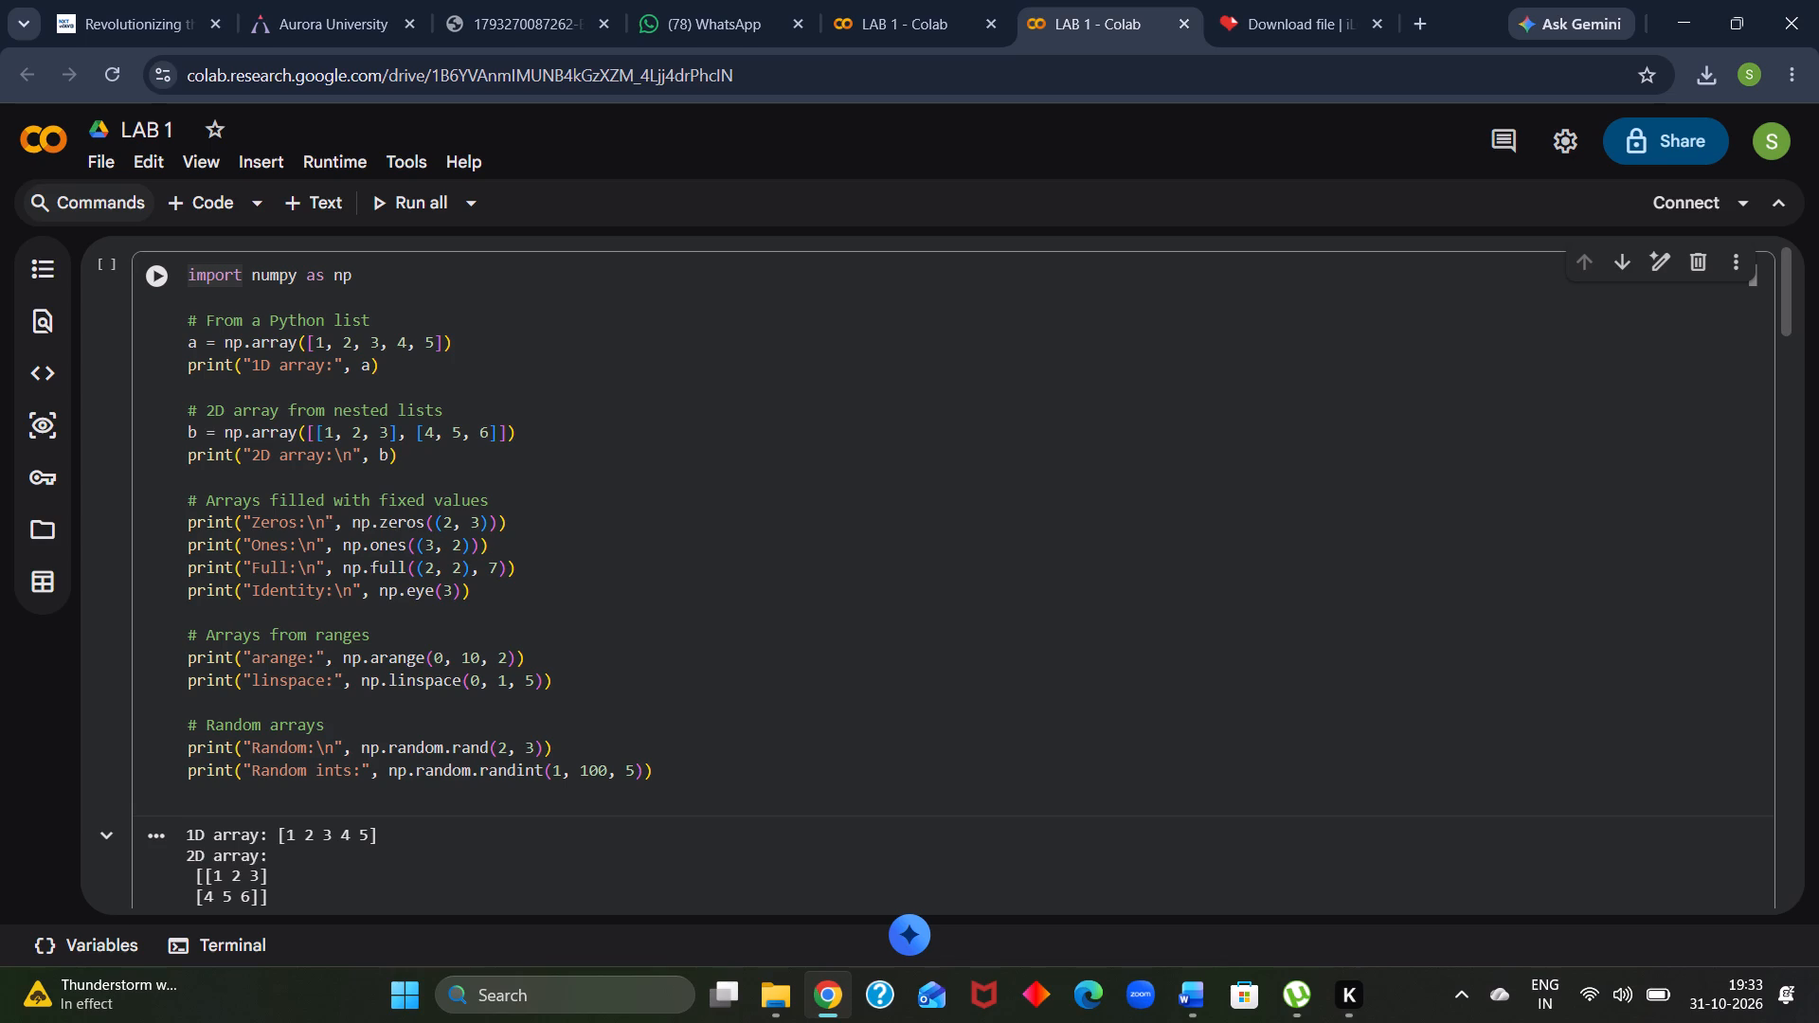
key("Print")
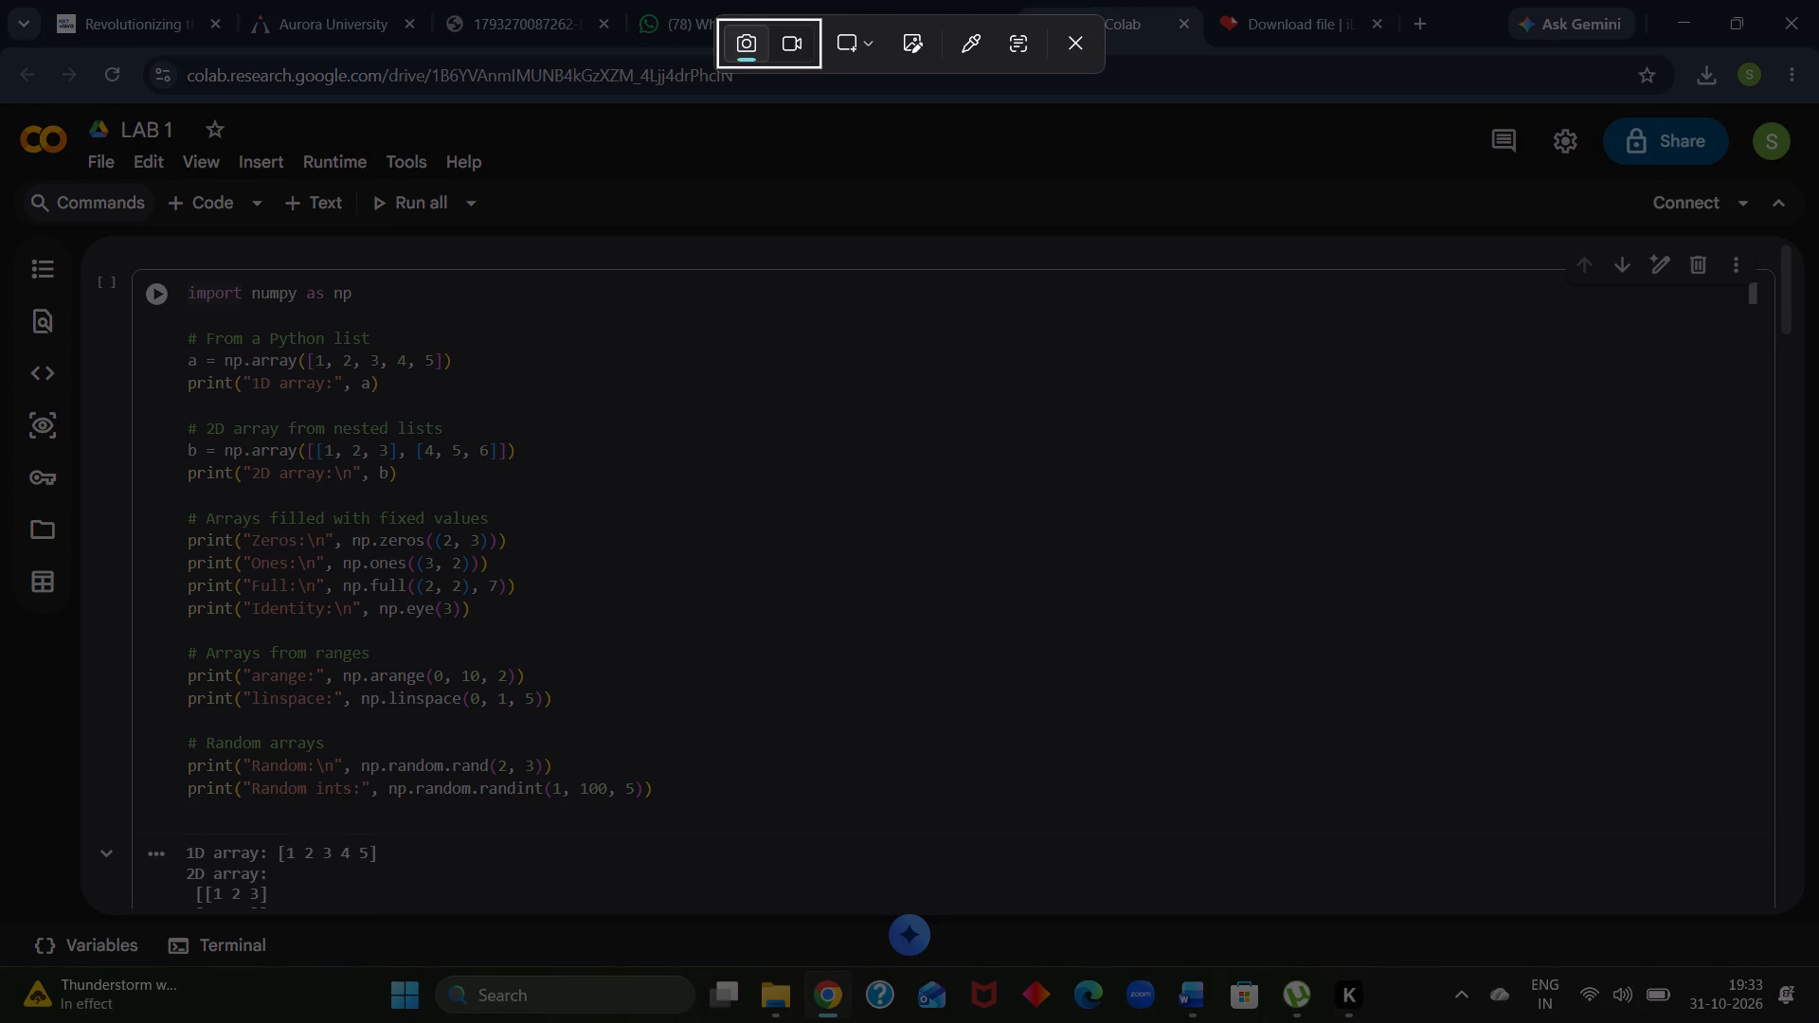
left_click_drag(0, 110, 1351, 861)
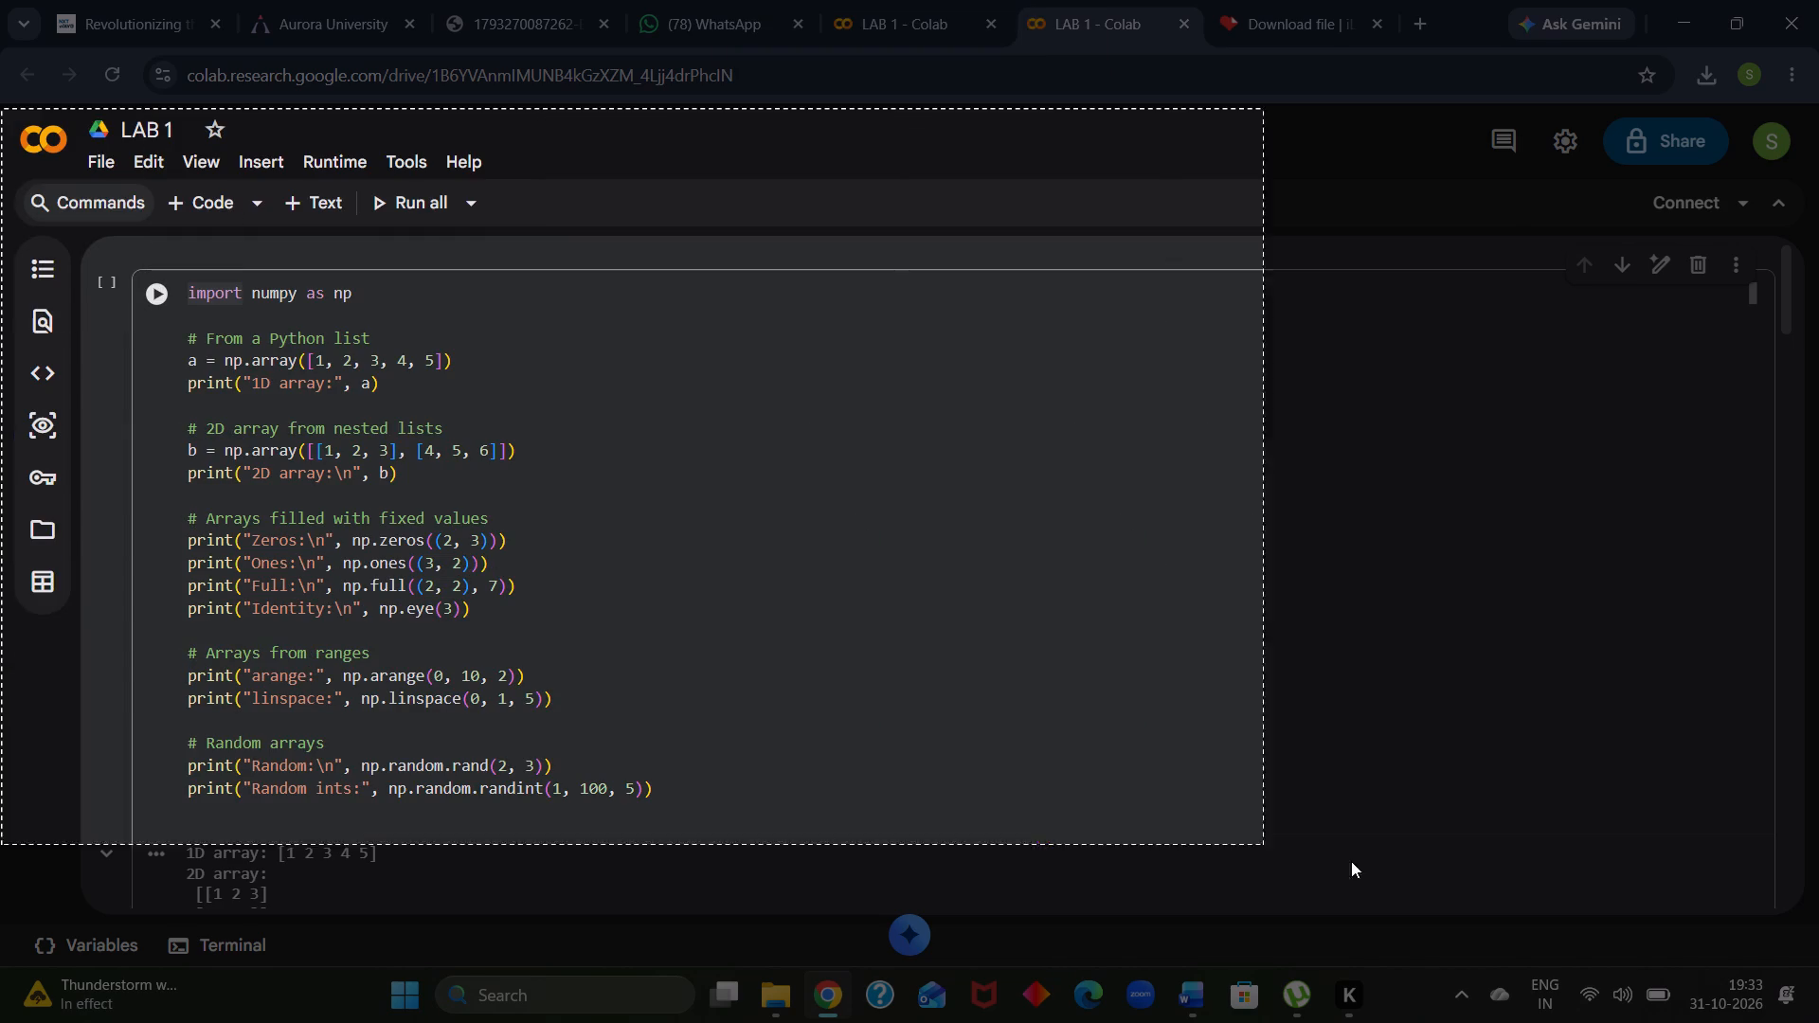
left_click_drag(1351, 861, 1818, 923)
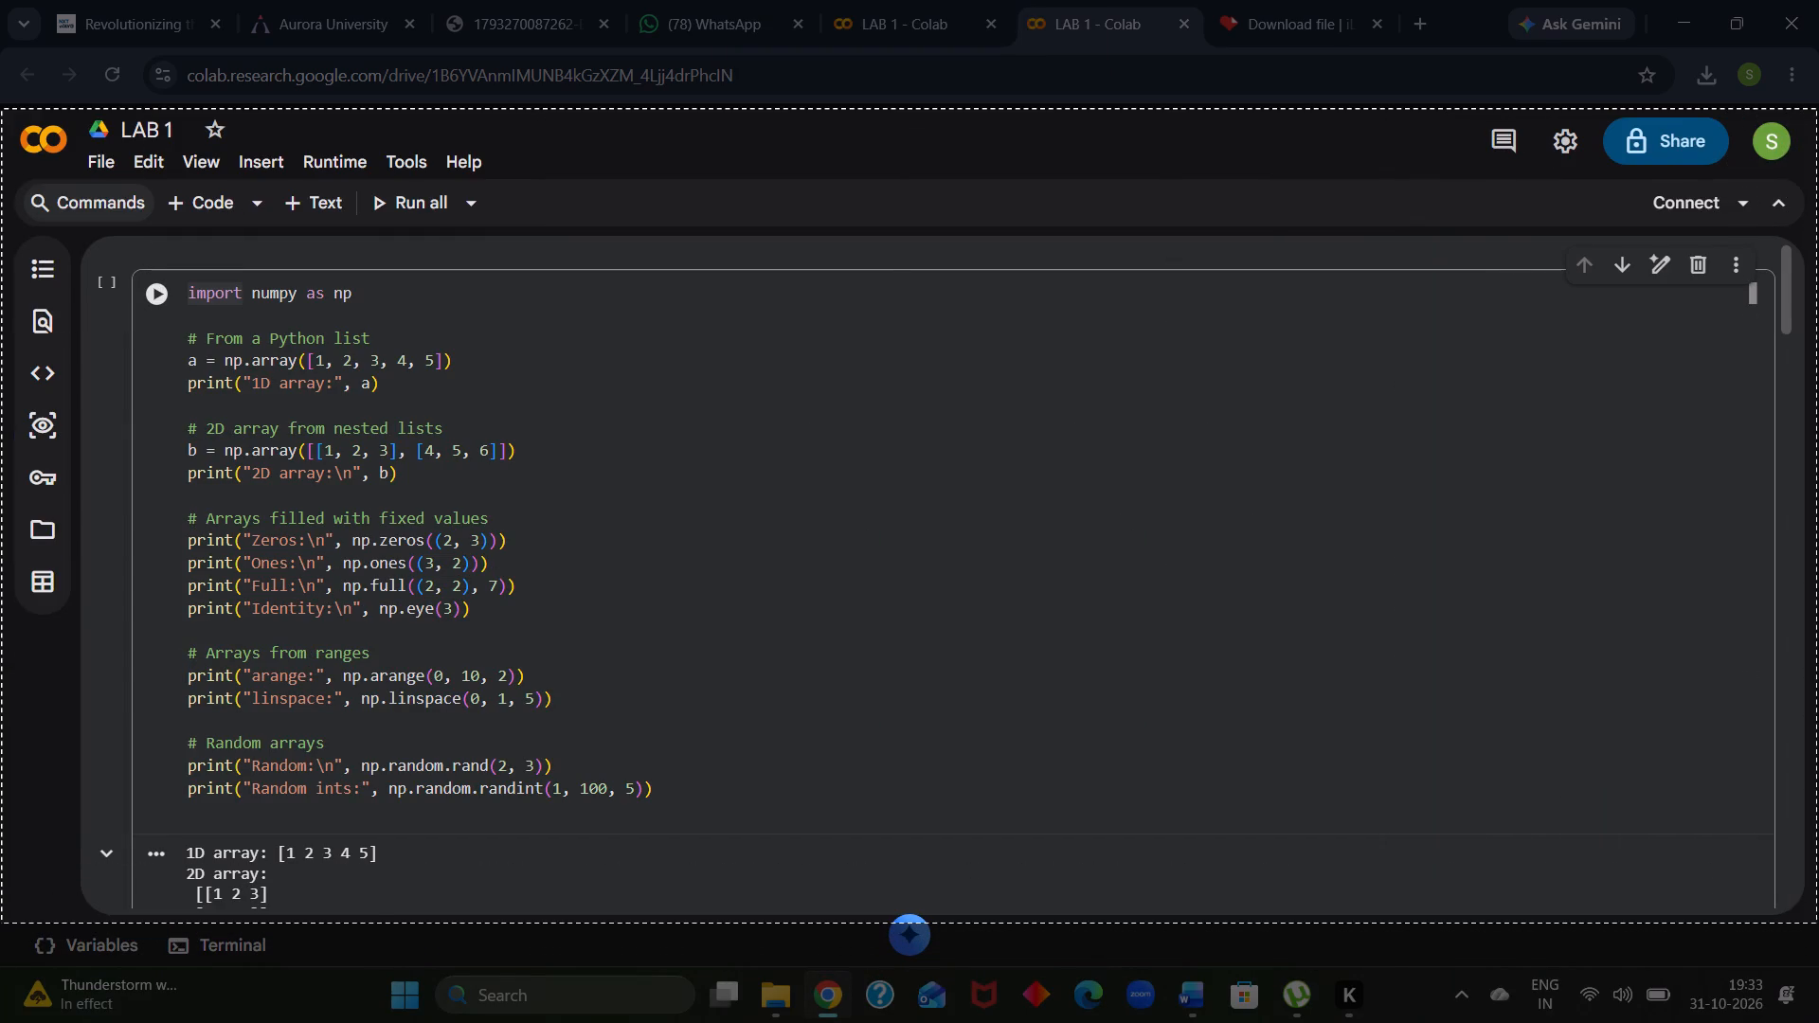
left_click_drag(1818, 923, 1818, 982)
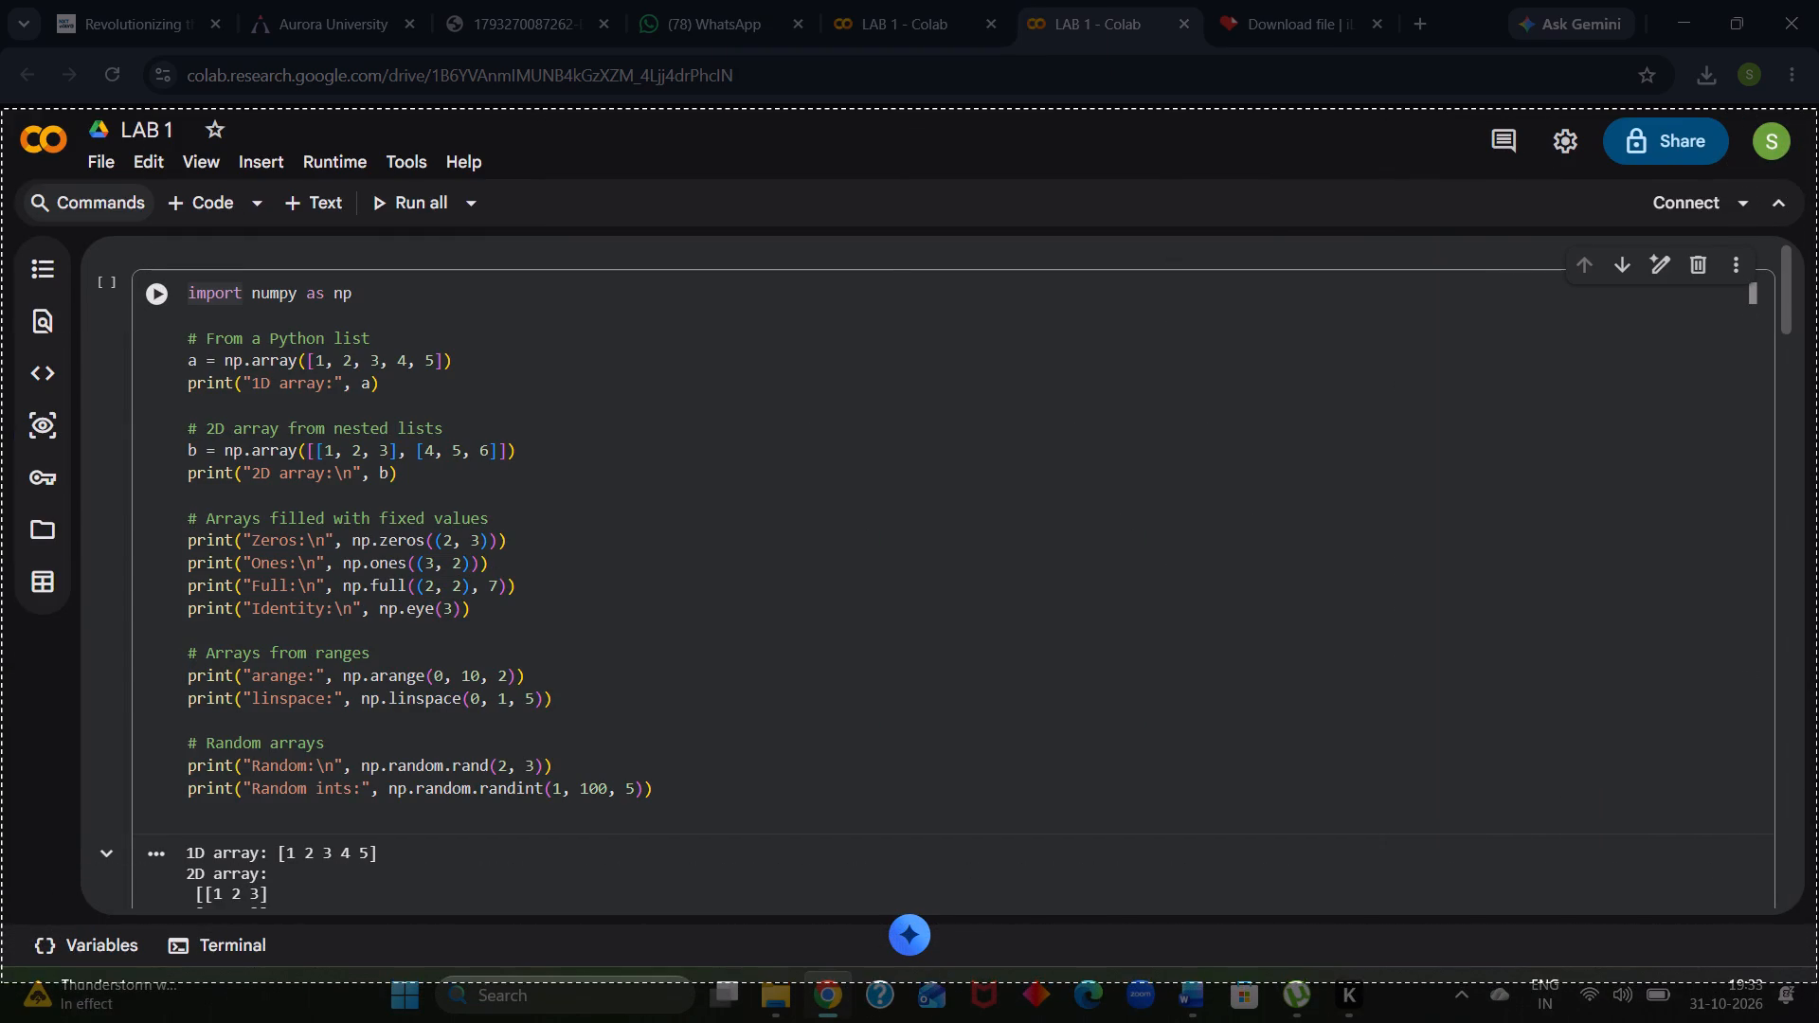
left_click_drag(1818, 982, 1818, 966)
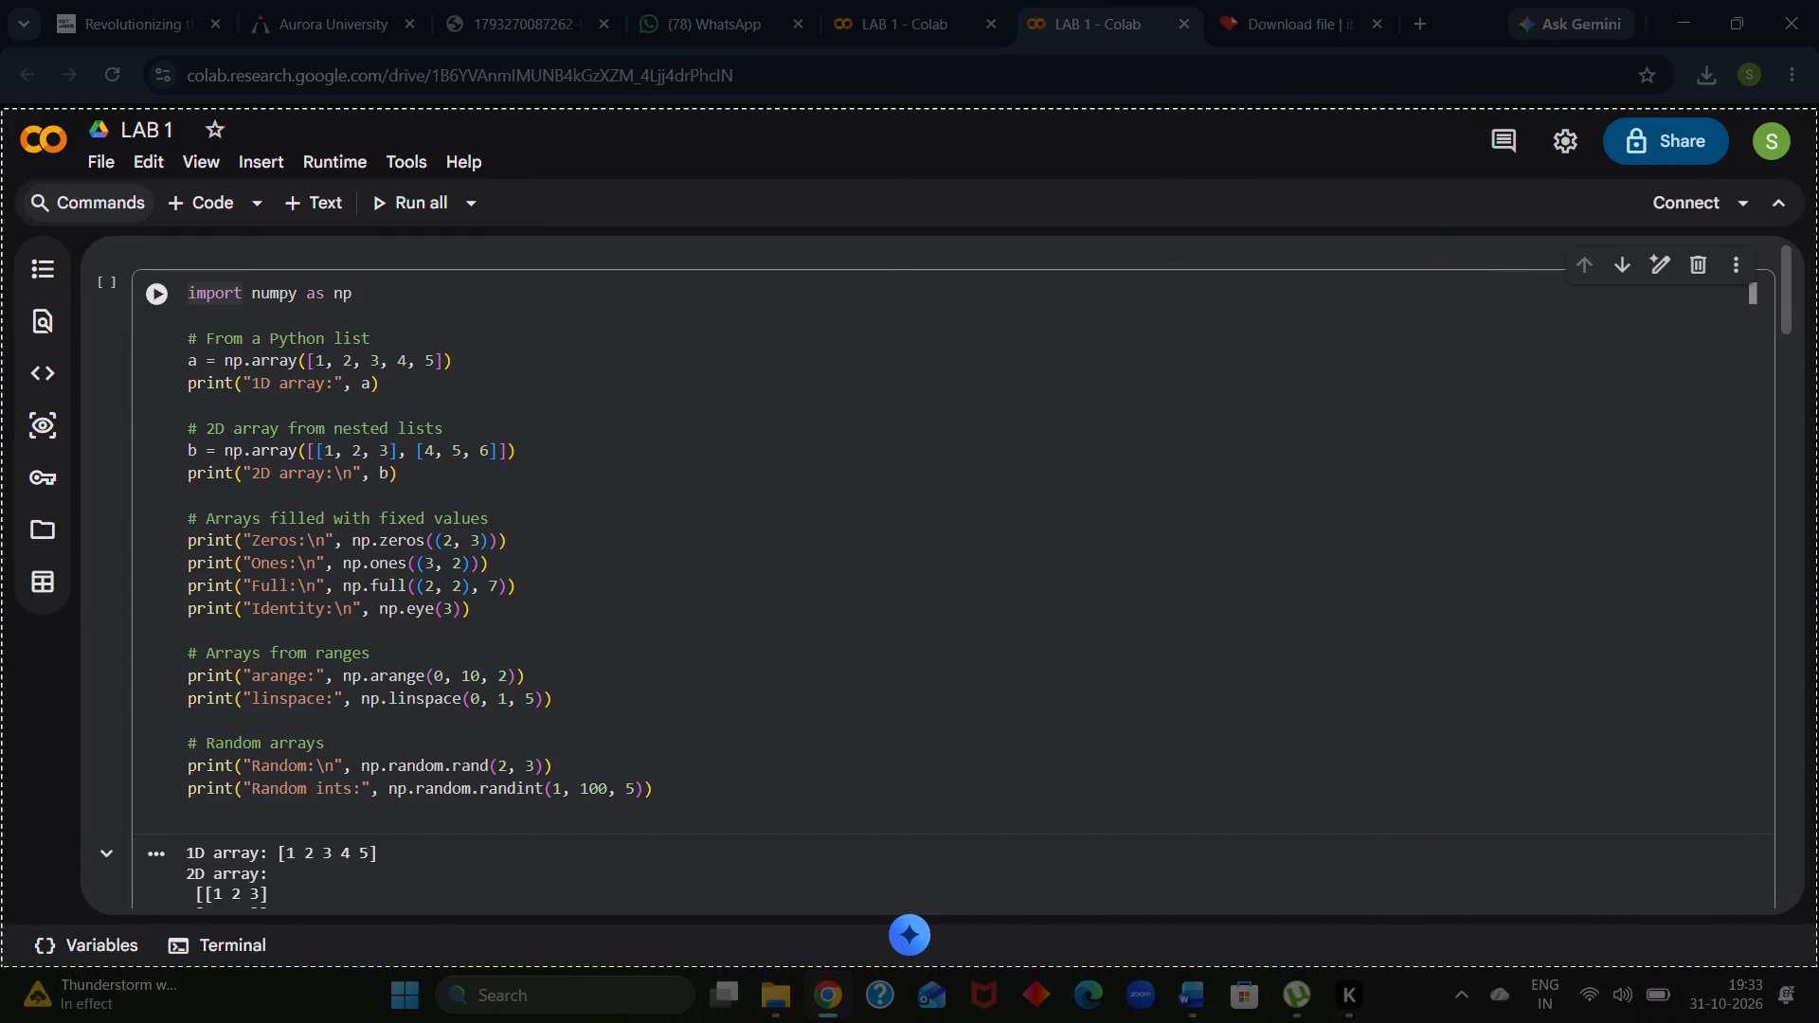
left_click_drag(1818, 966, 1811, 960)
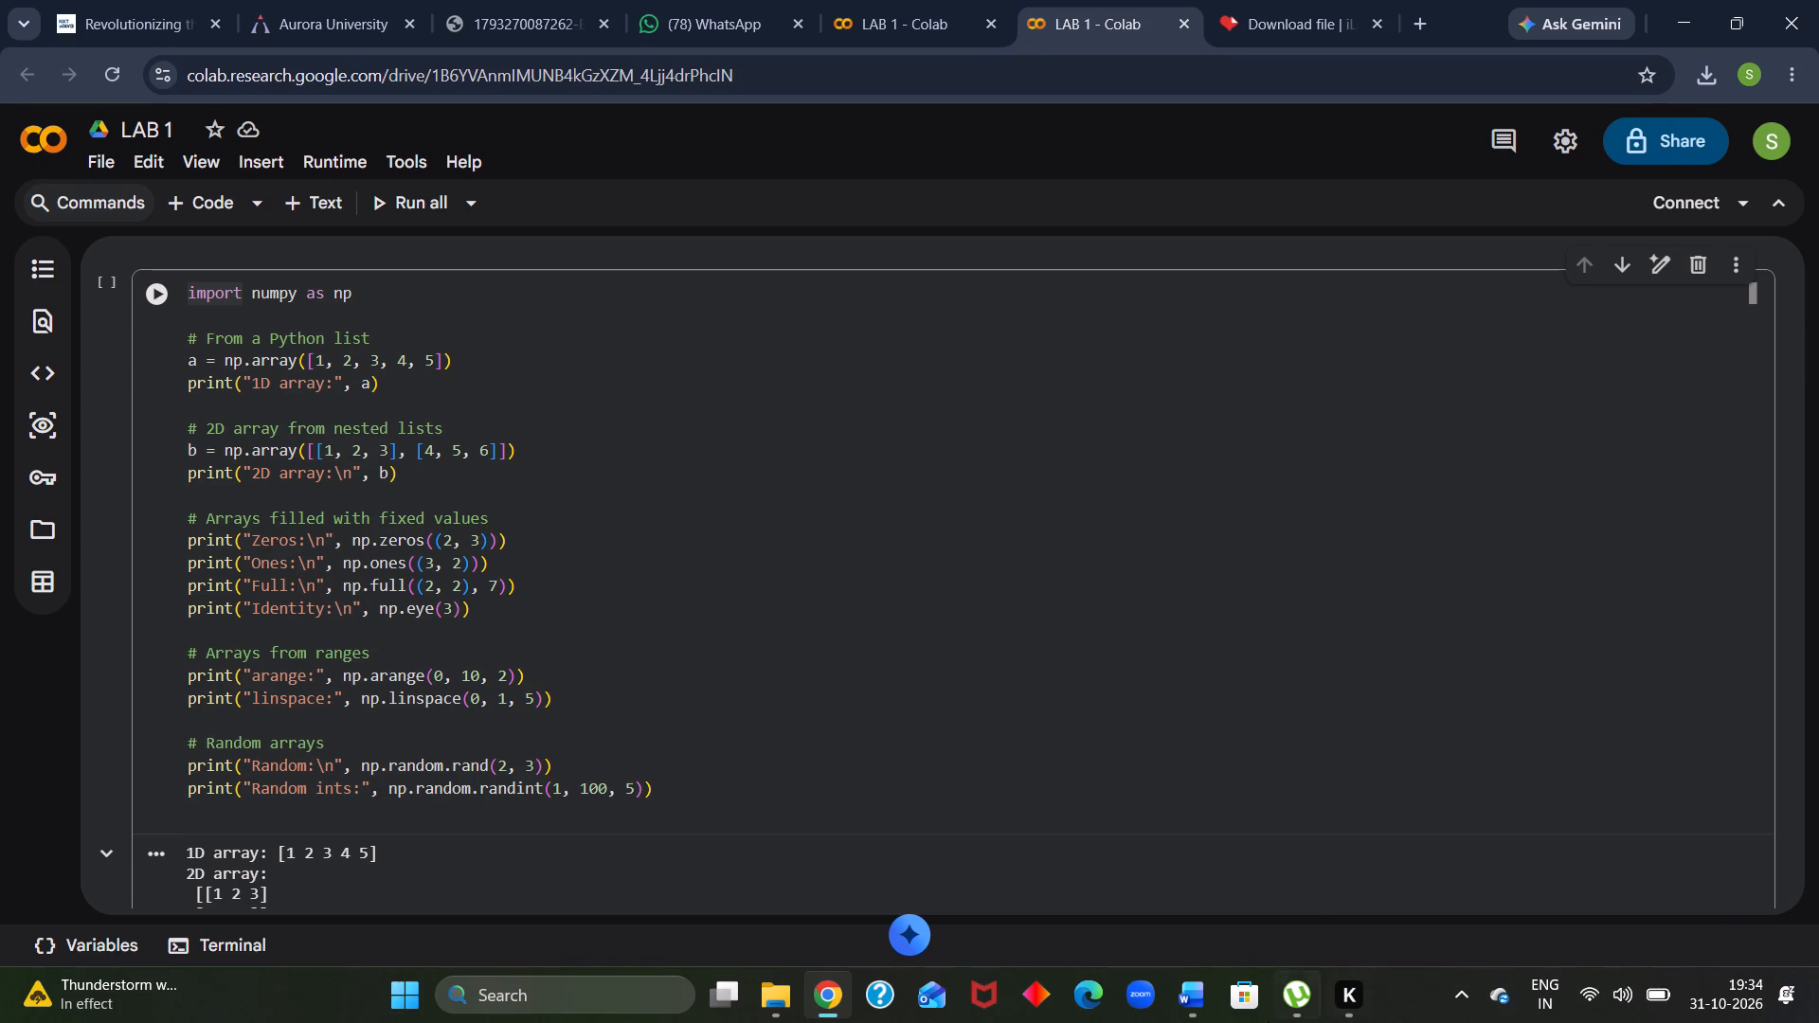
In the Word report, replace the NumPy Array Creation screenshot above the Explanation on page 3 with the captured image.
left_click(1170, 892)
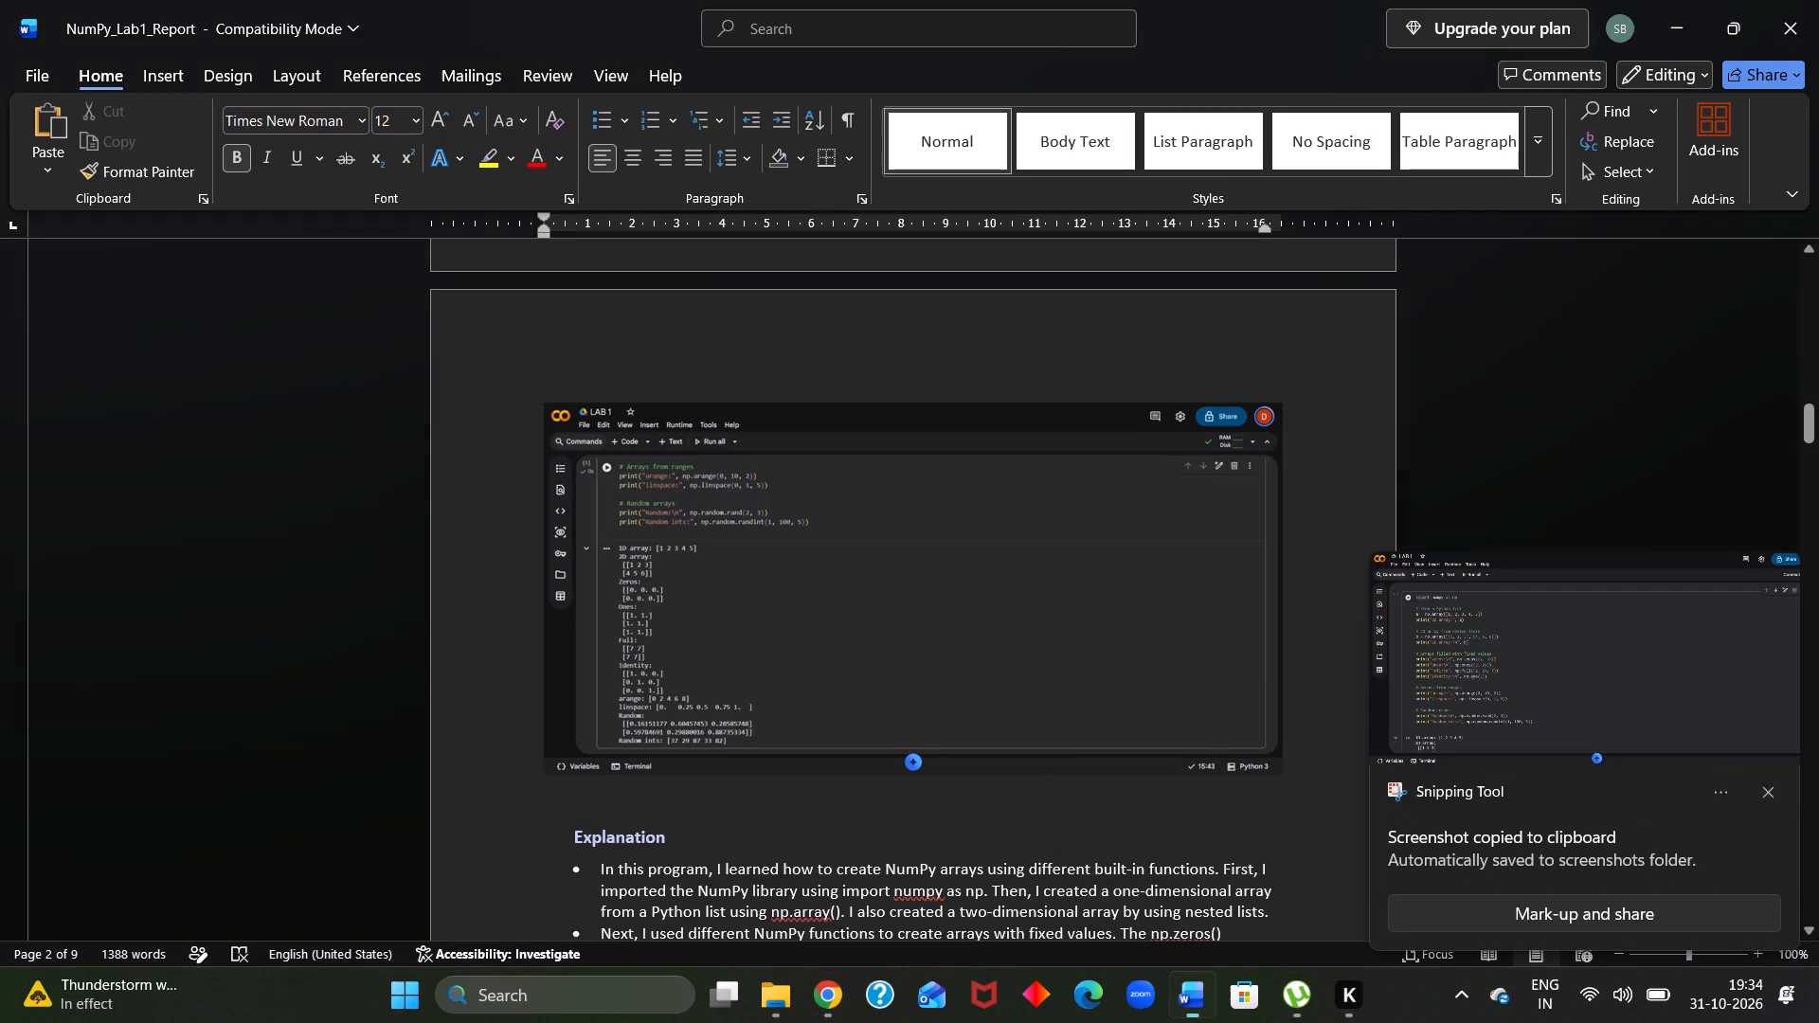
left_click(858, 670)
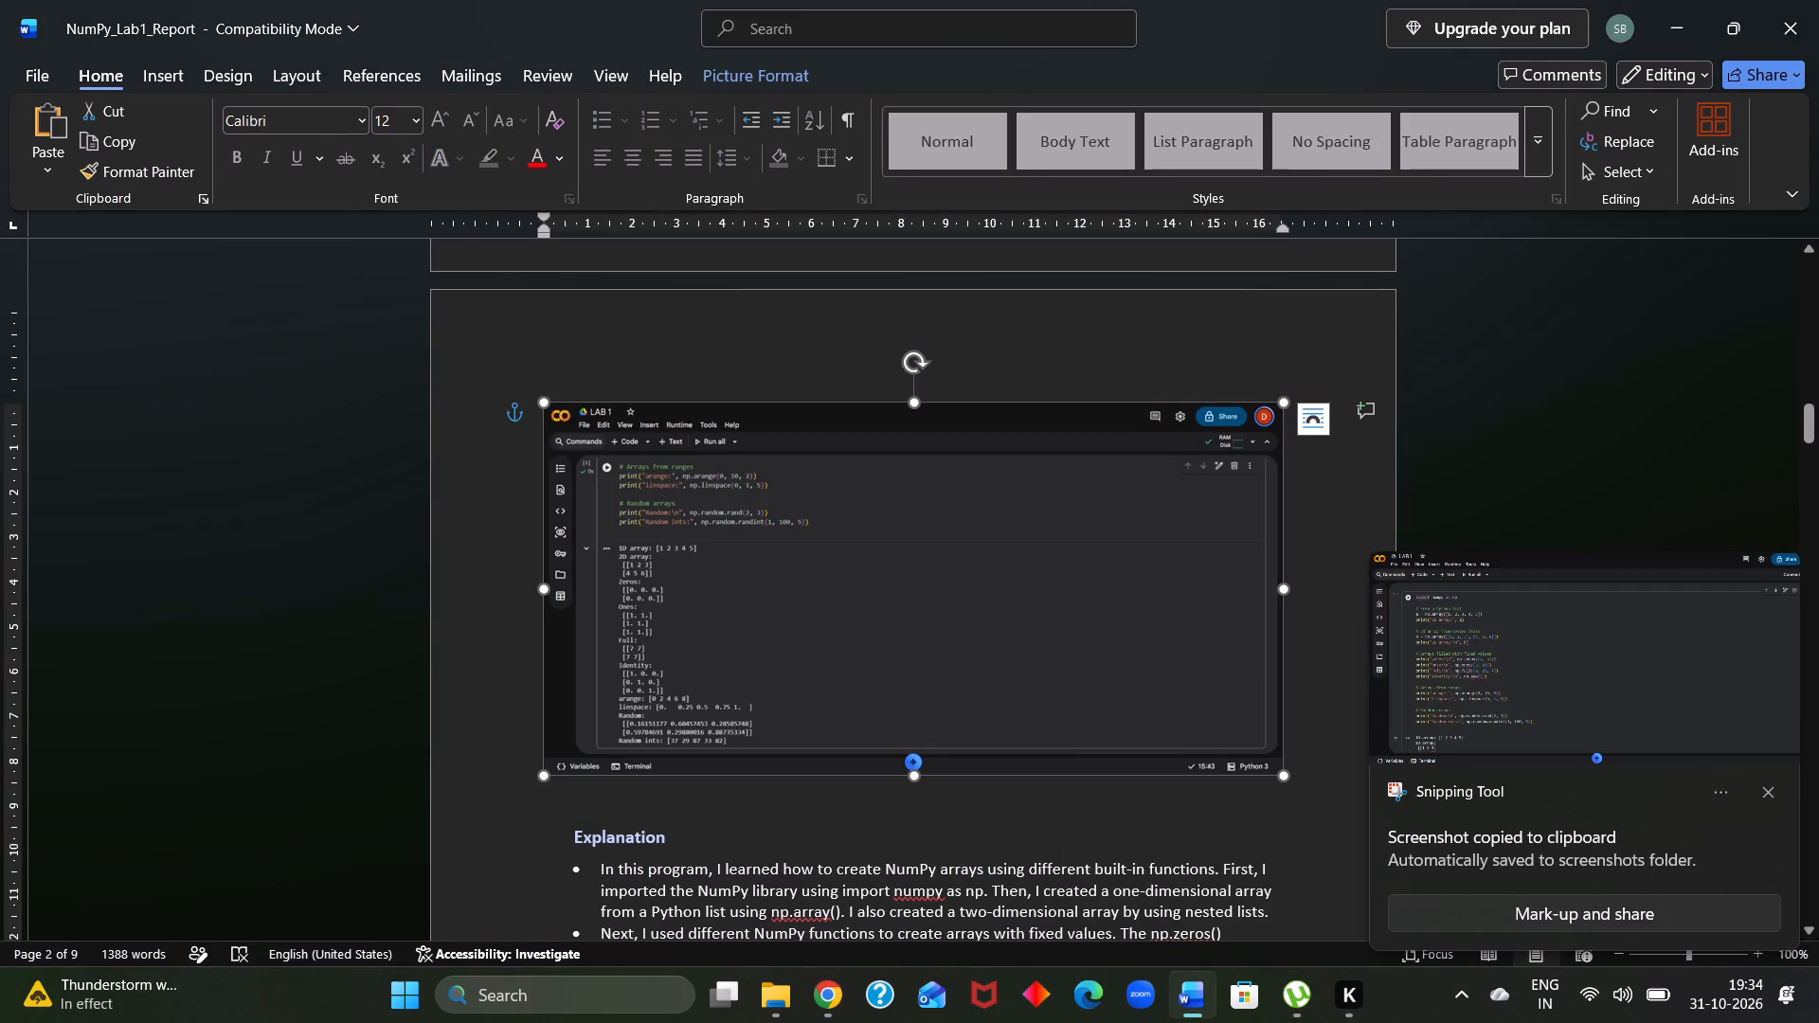
key("BackSpace")
key("ctrl+v")
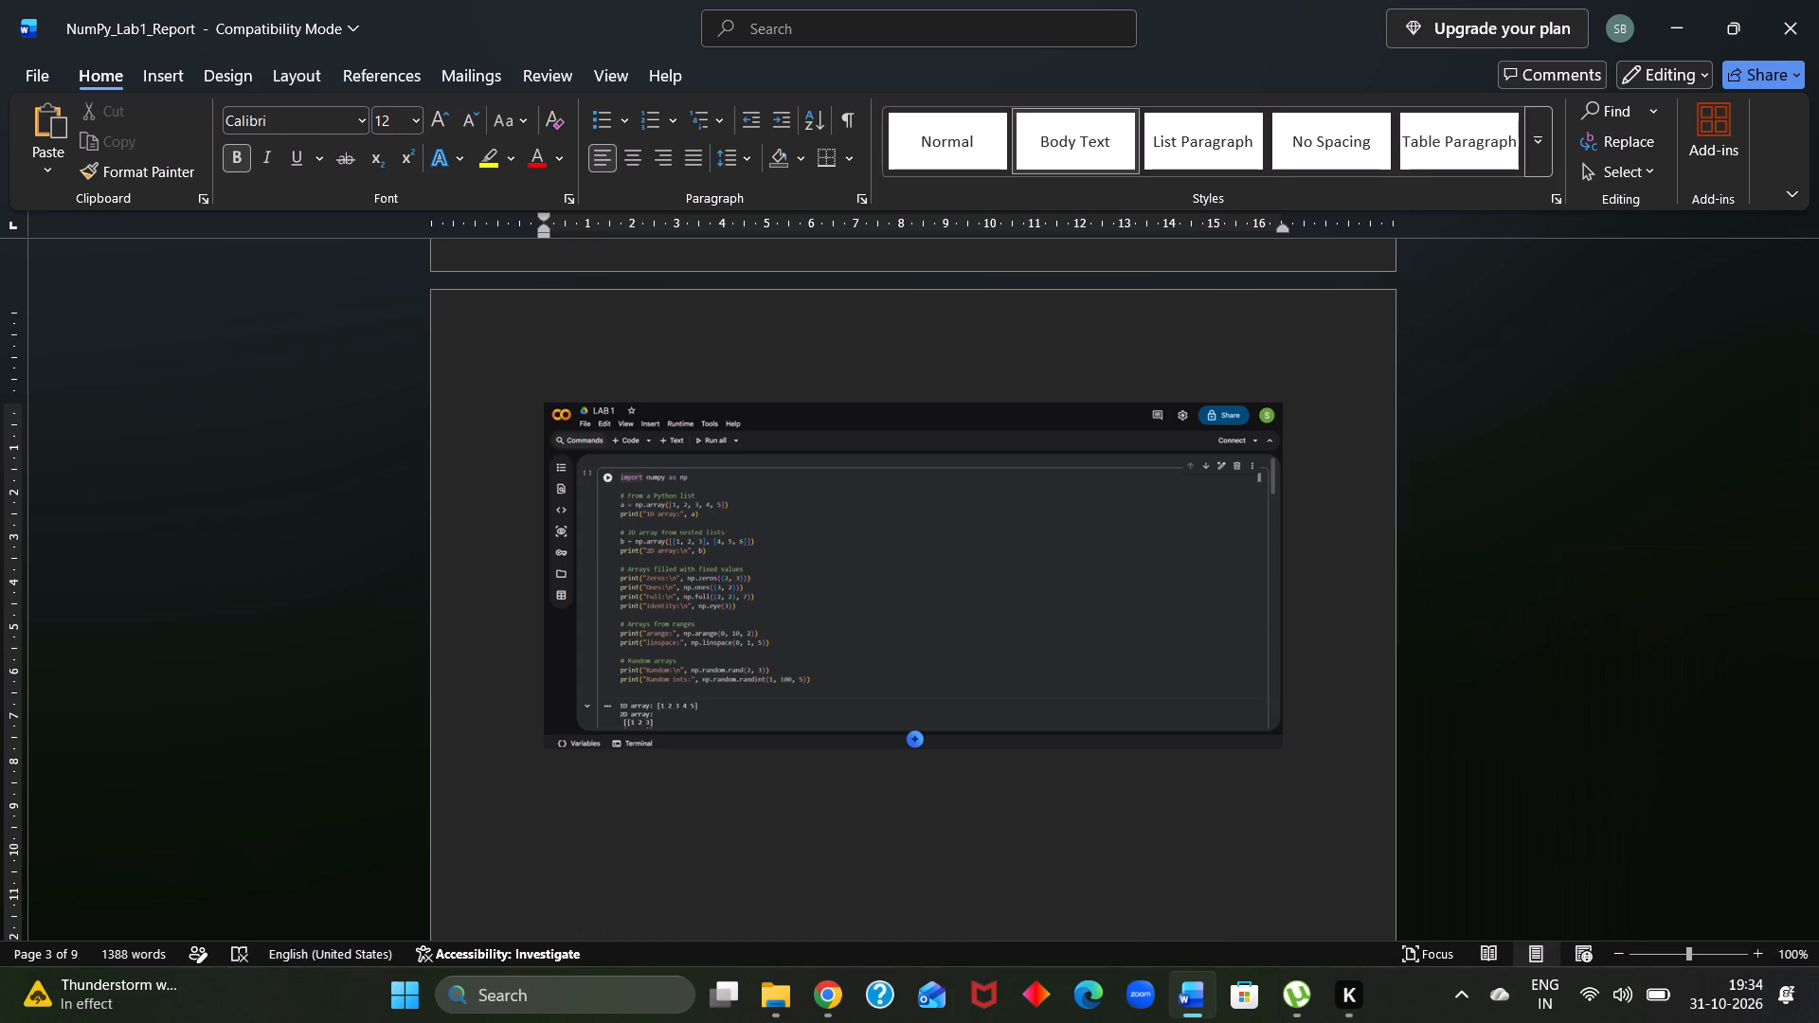
Return to the copied Colab notebook and capture a screenshot showing the complete array creation output, from 1D array to Random ints.
scroll(816, 799, "down", 7)
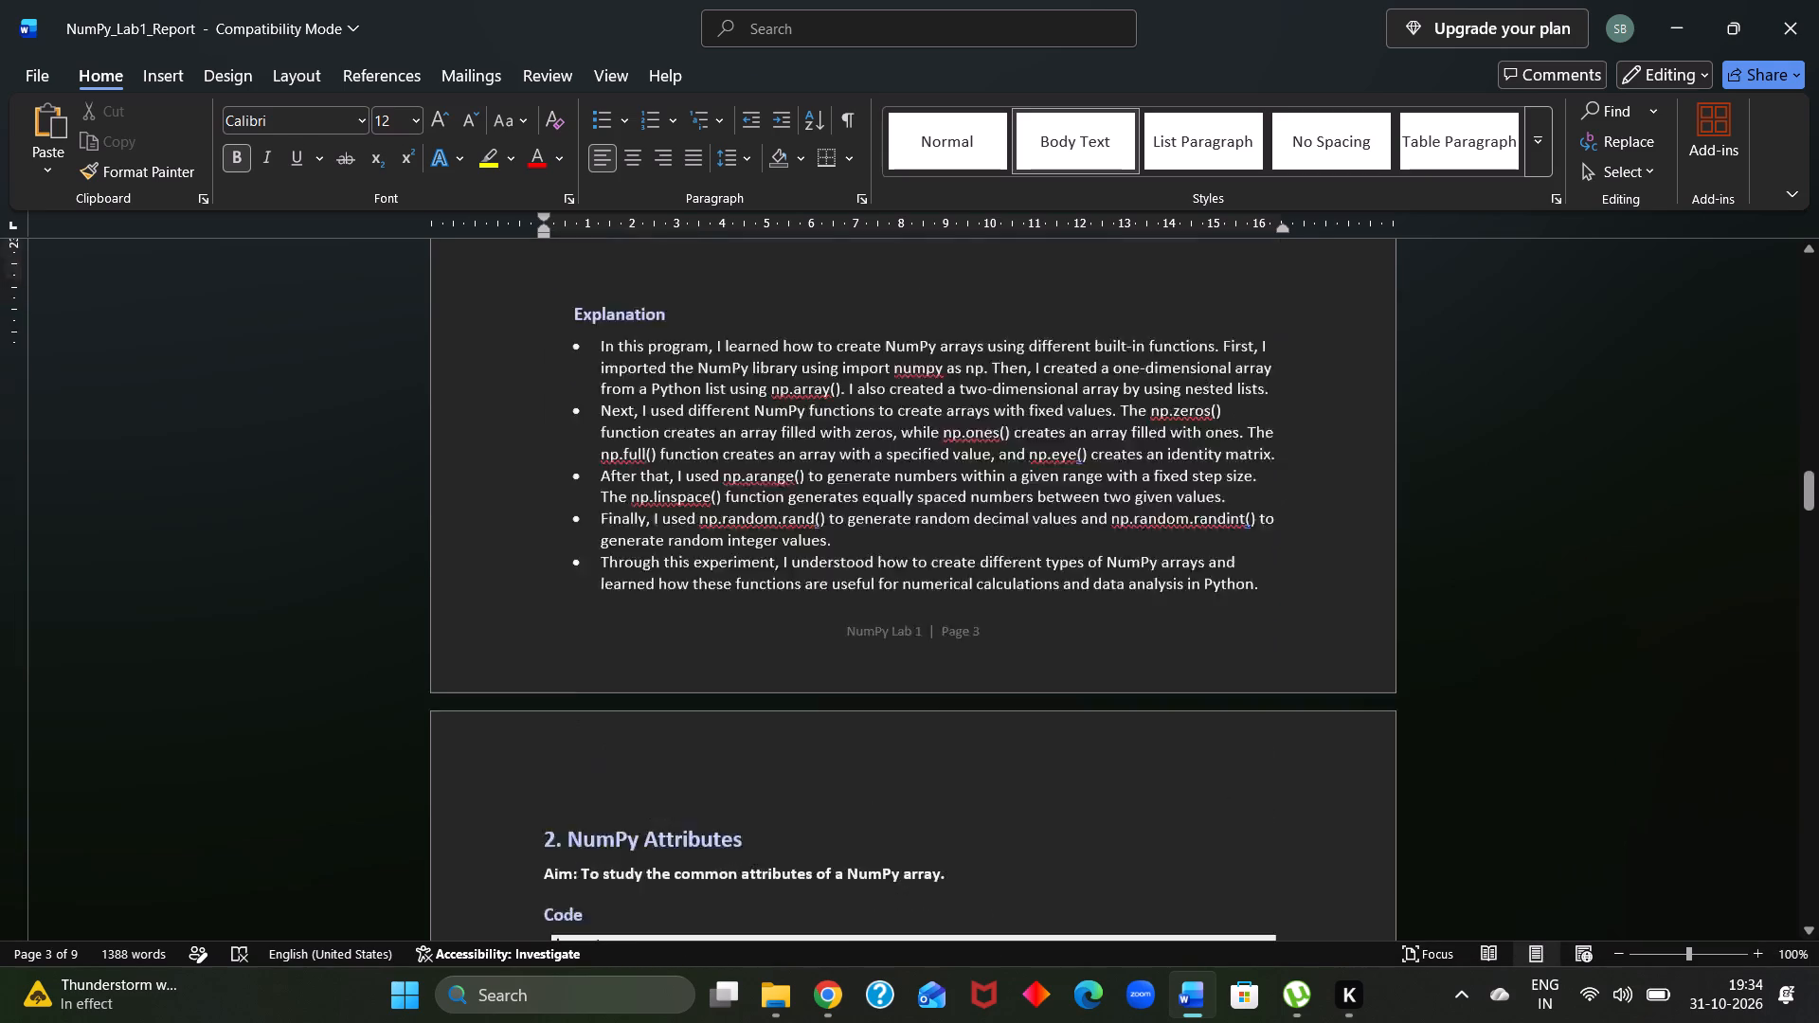
scroll(816, 799, "down", 1)
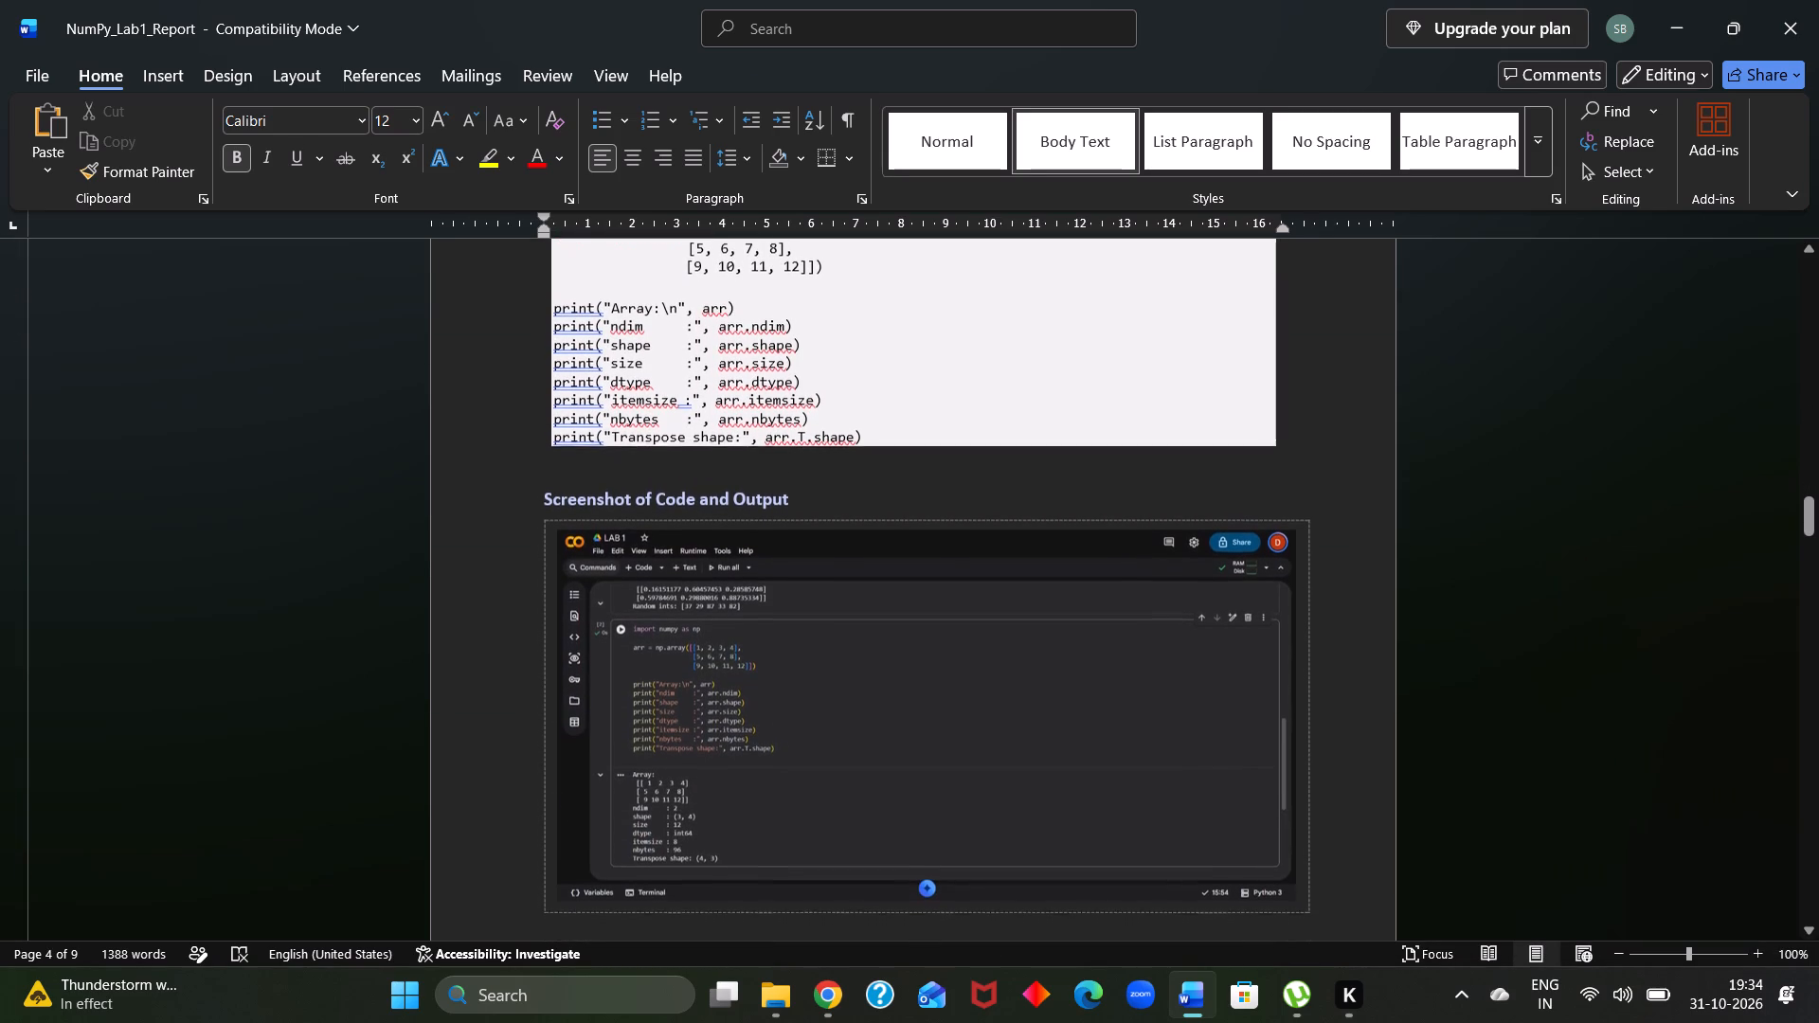
scroll(816, 799, "down", 2)
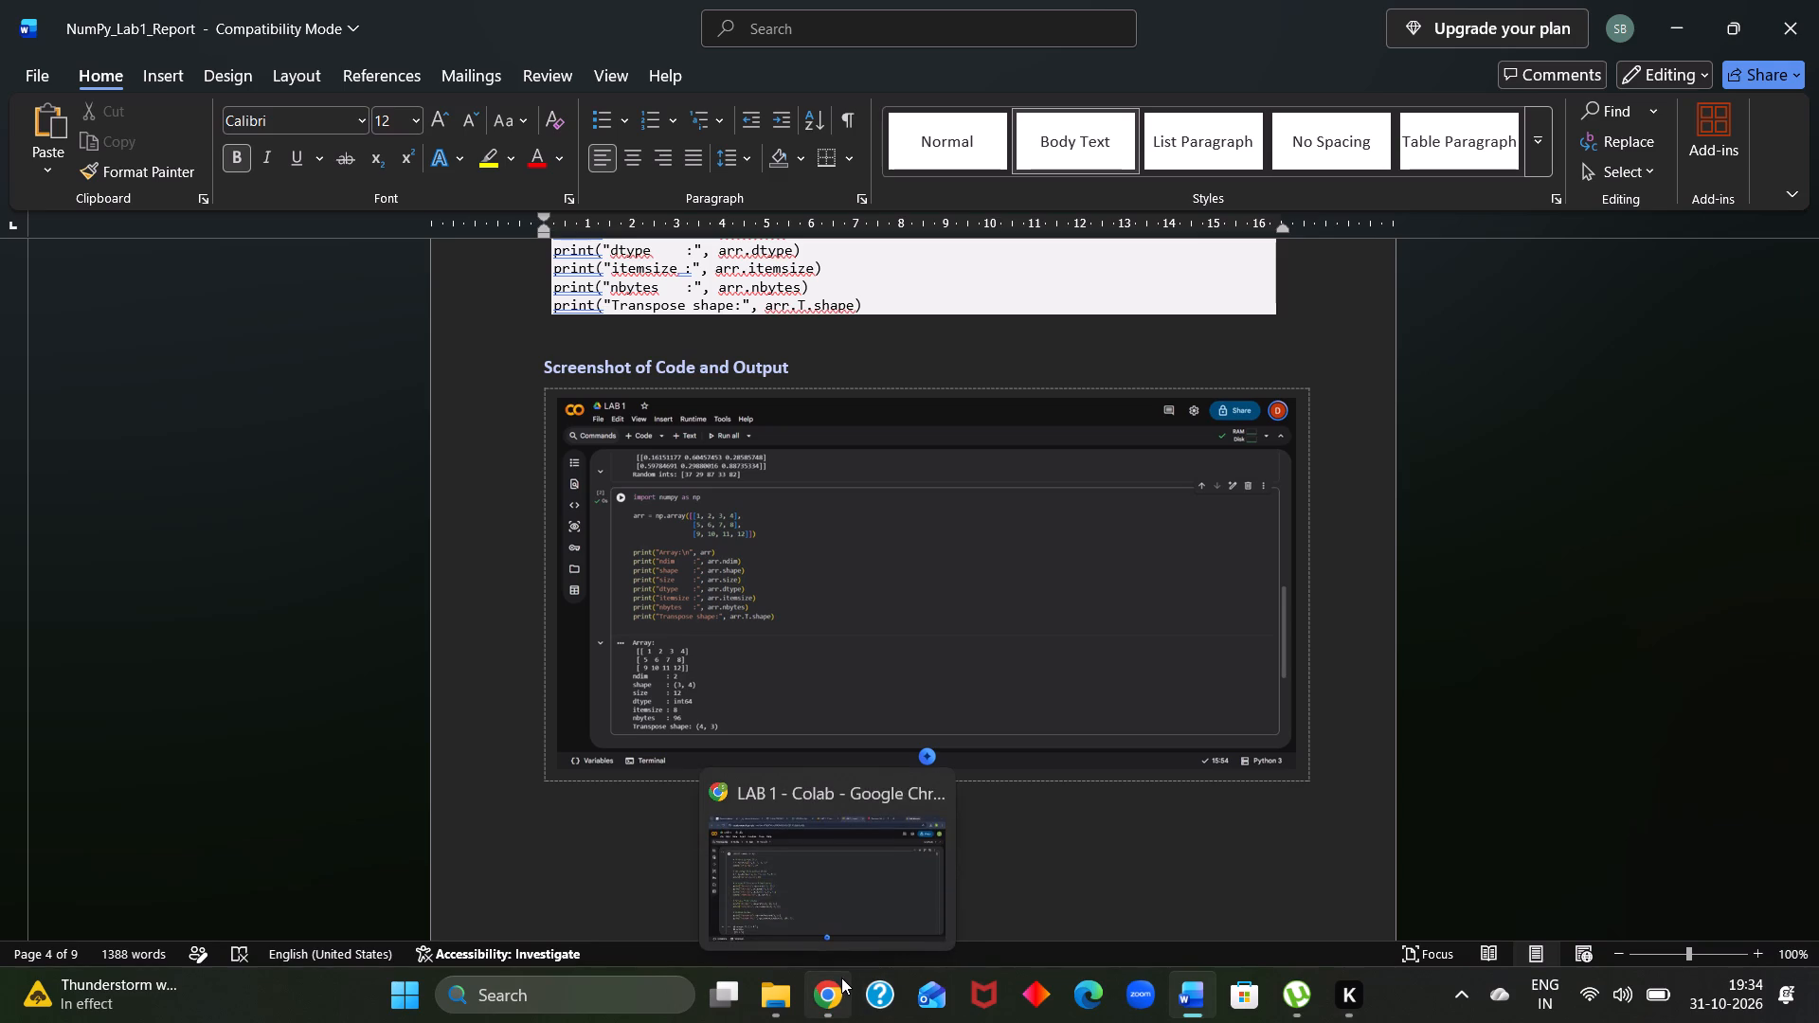
left_click(834, 900)
scroll(673, 758, "down", 2)
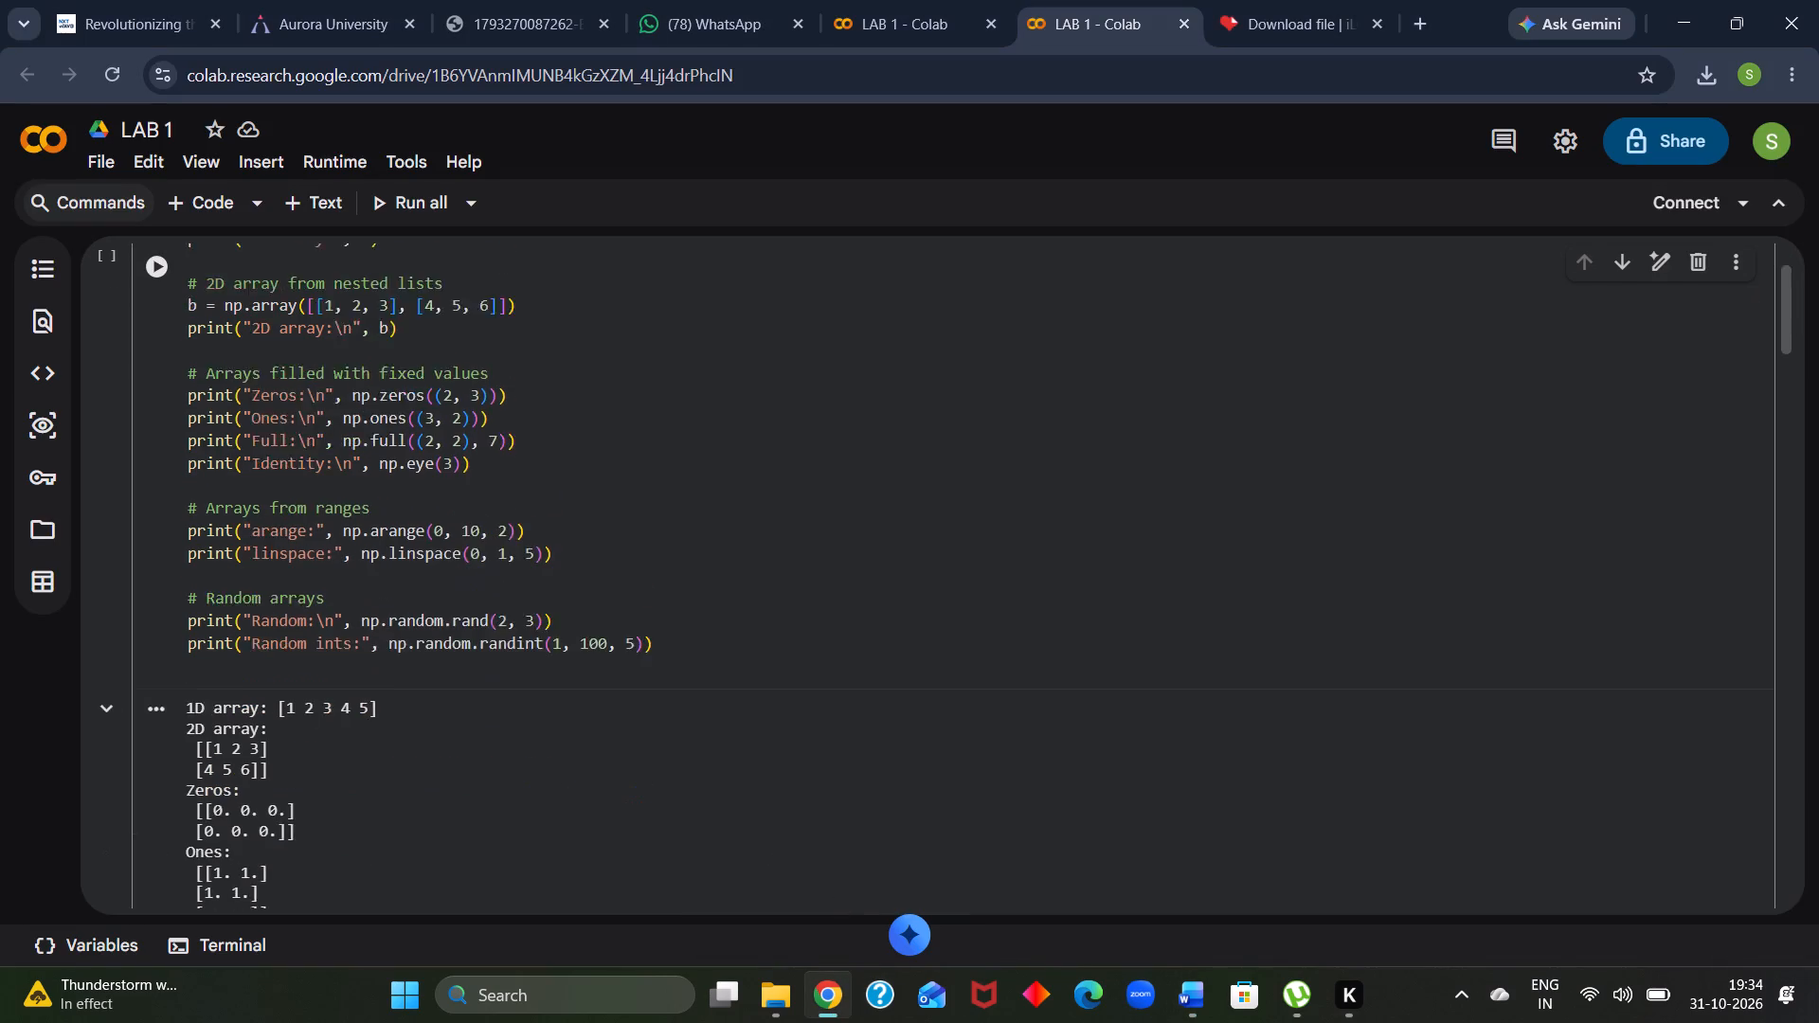
scroll(673, 758, "down", 3)
scroll(673, 758, "right", 1)
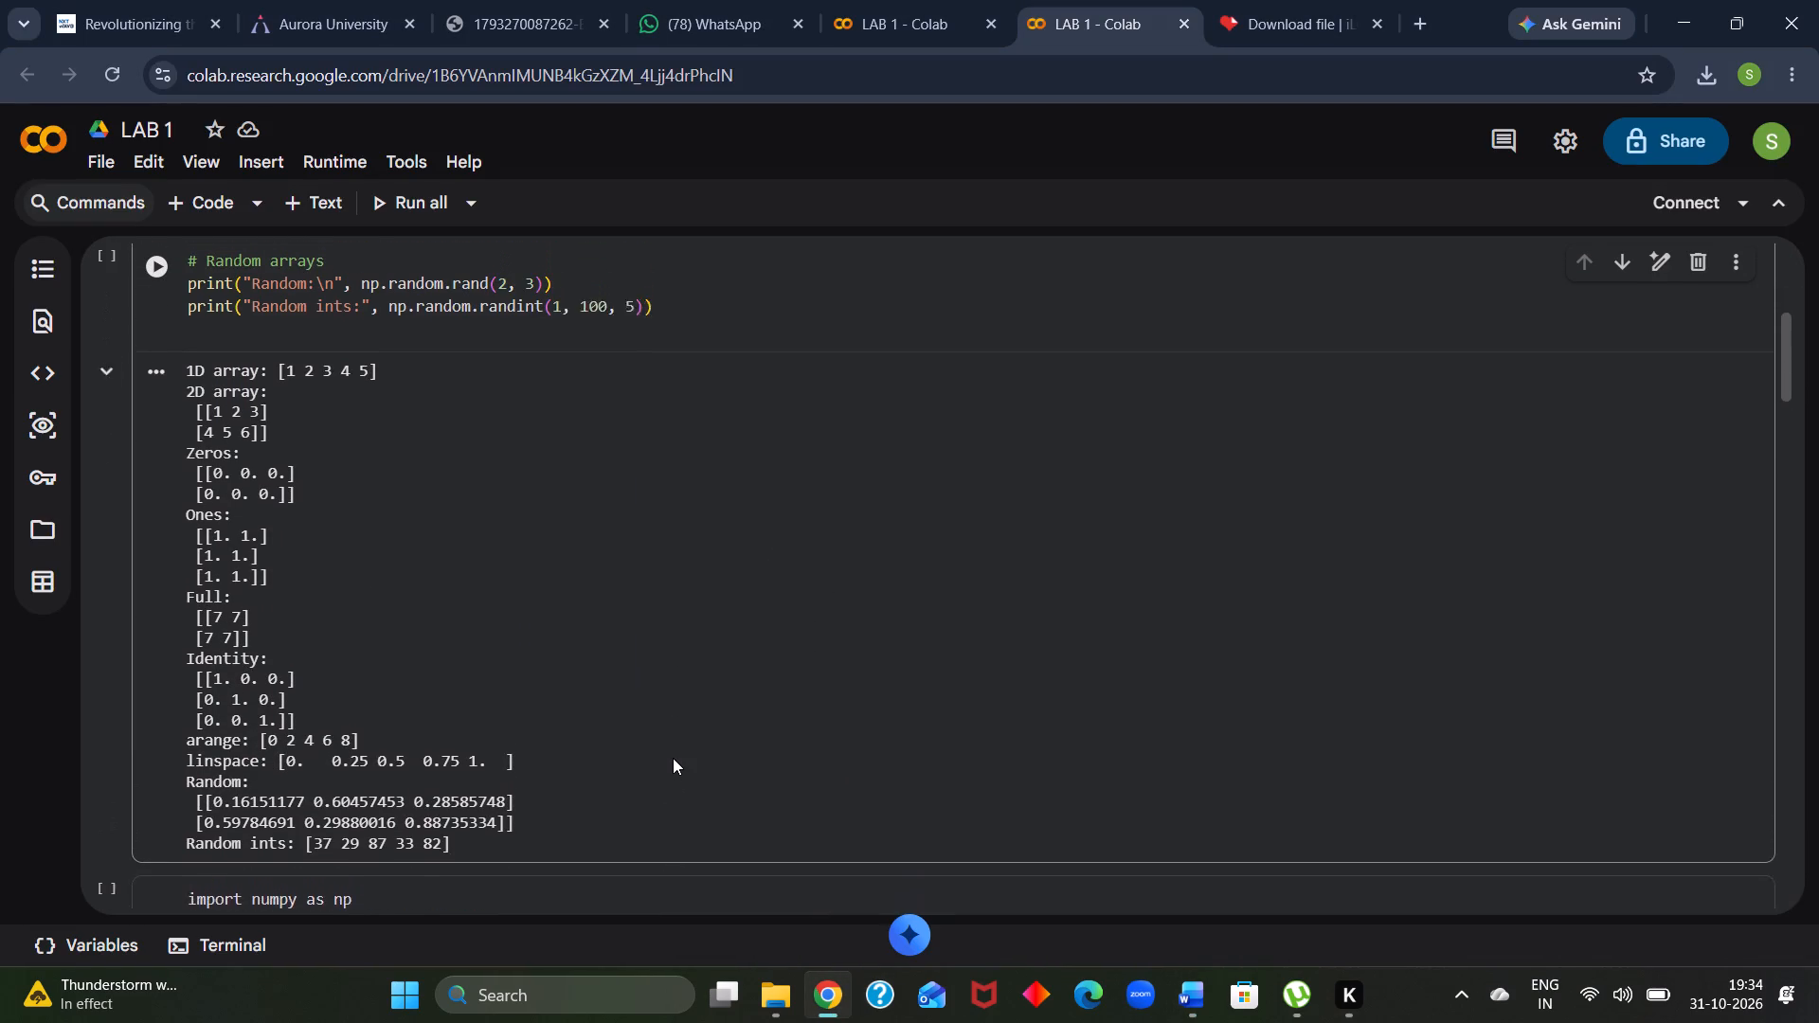
scroll(673, 758, "right", 1)
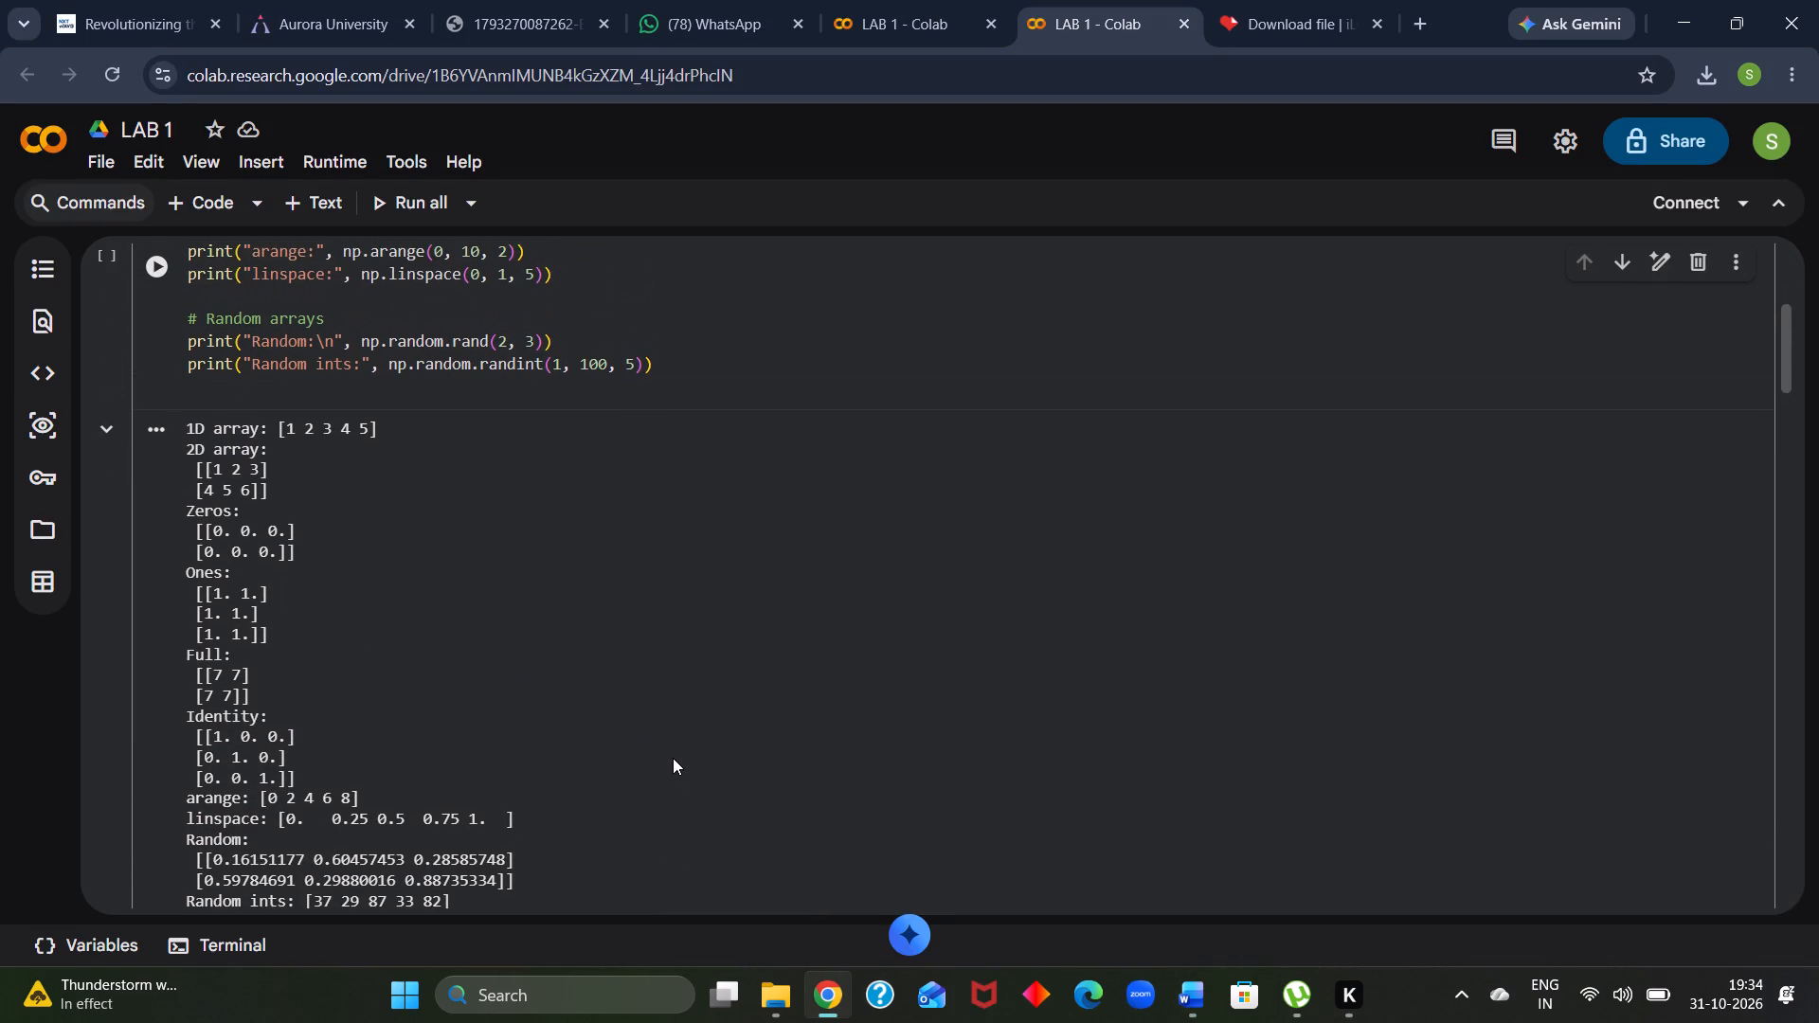
scroll(673, 758, "right", 2)
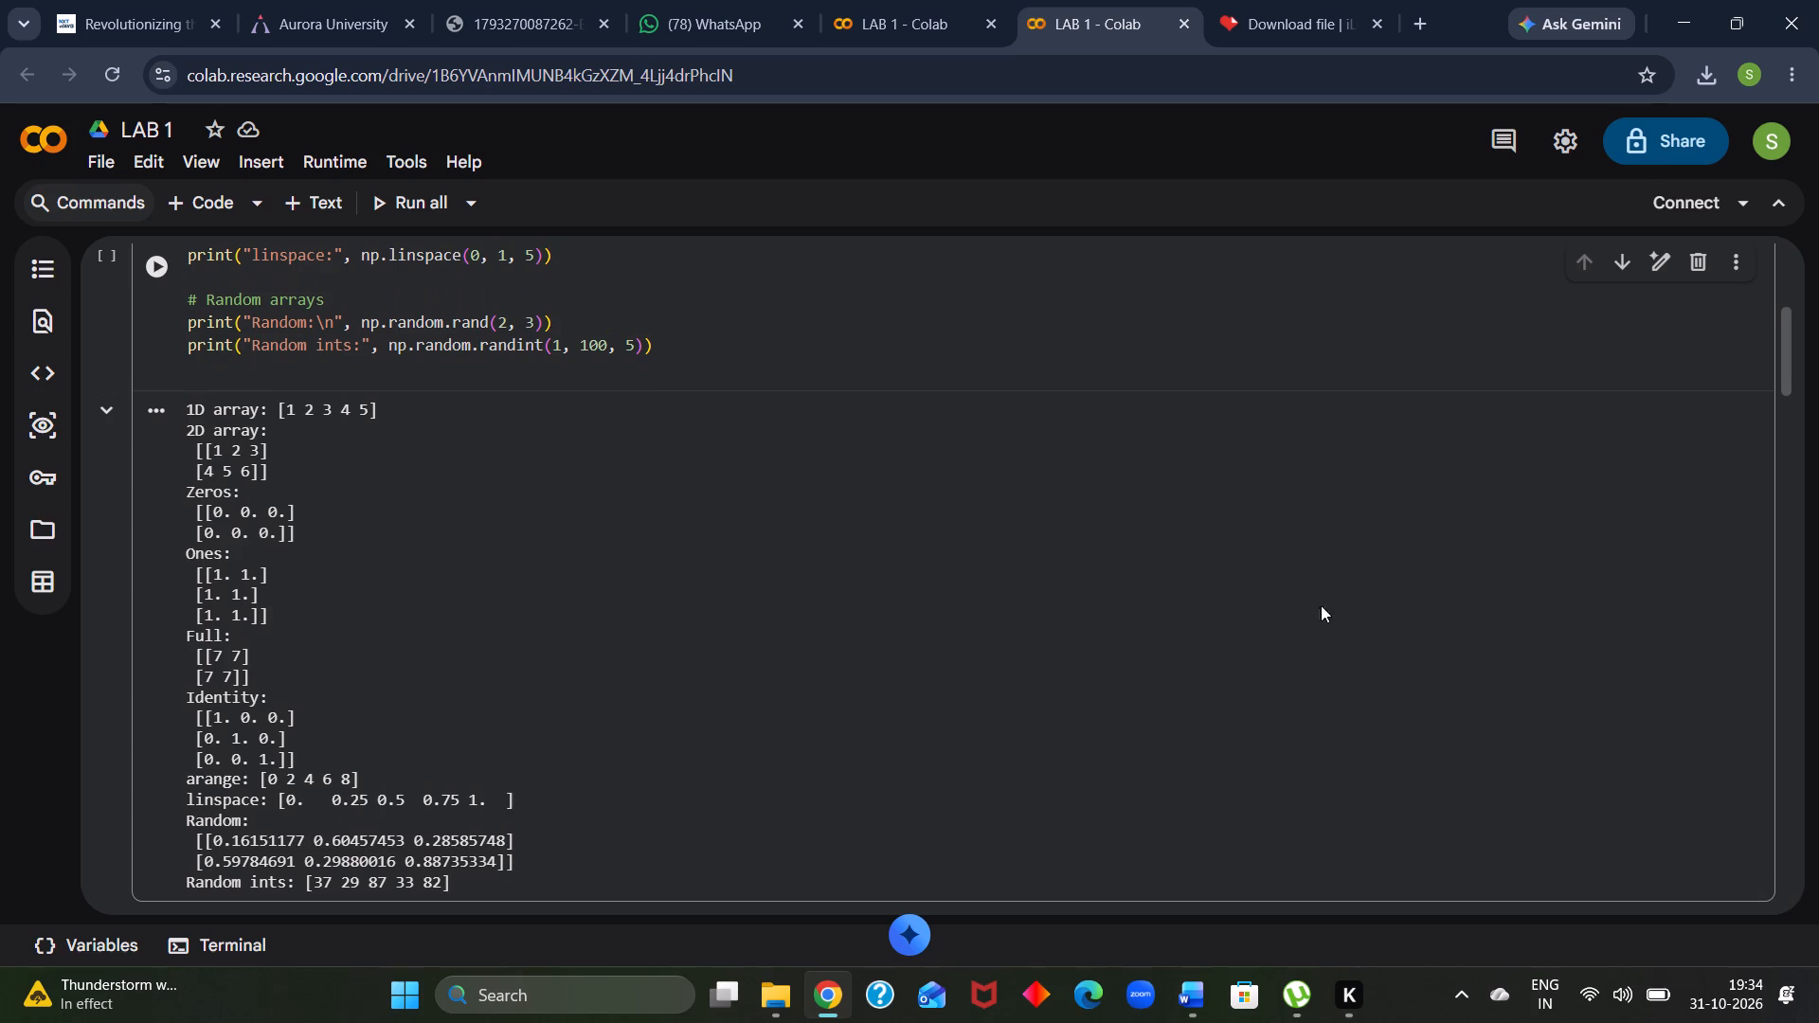
key("Print")
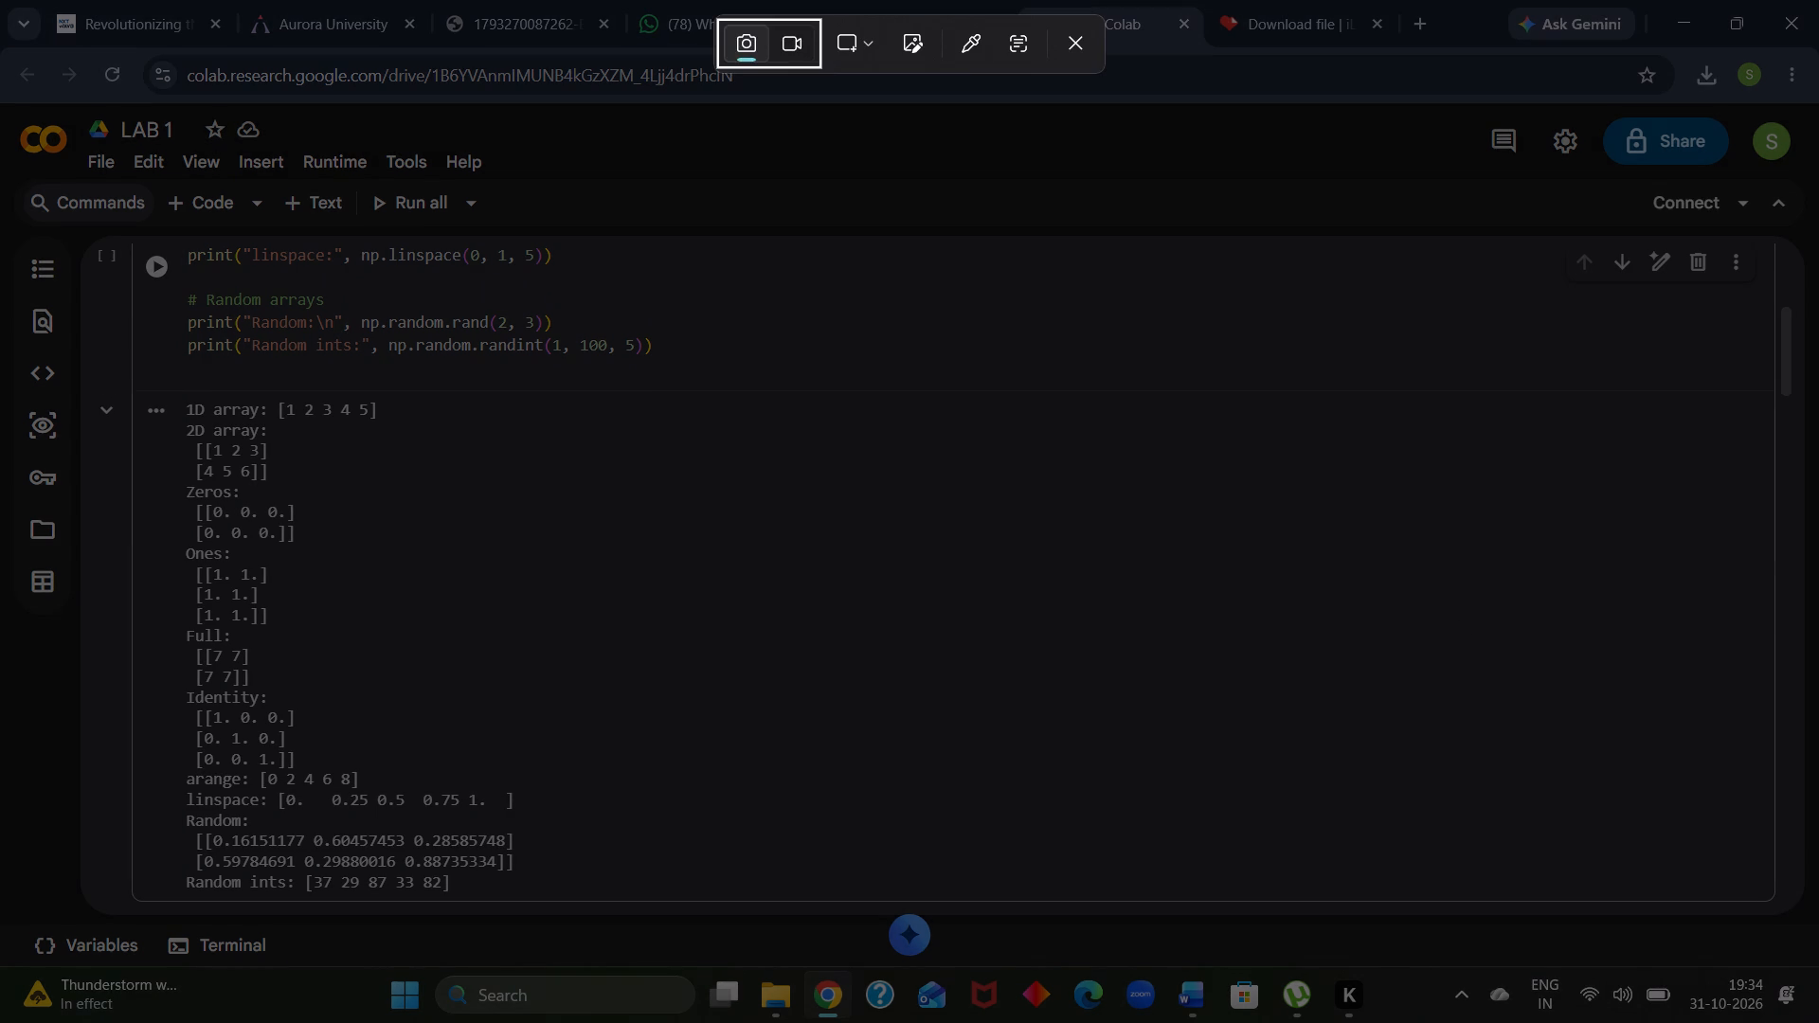
left_click_drag(0, 107, 1814, 998)
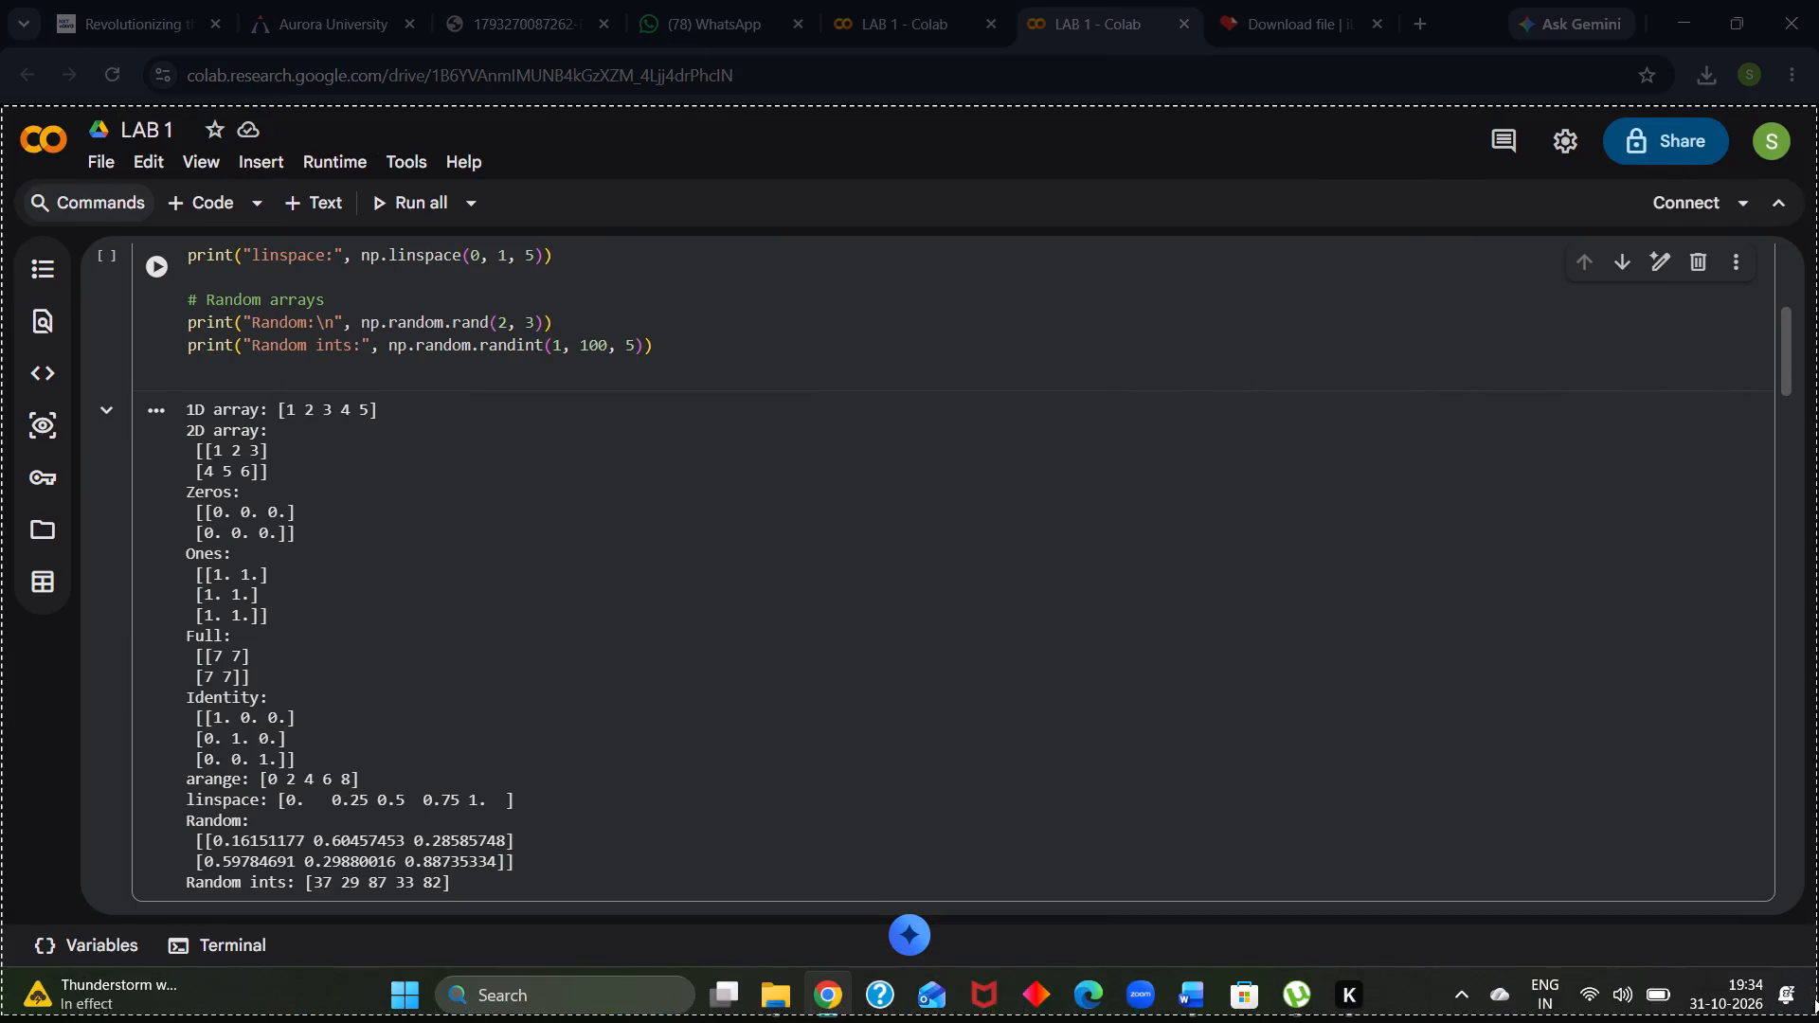
left_click_drag(1814, 998, 1818, 960)
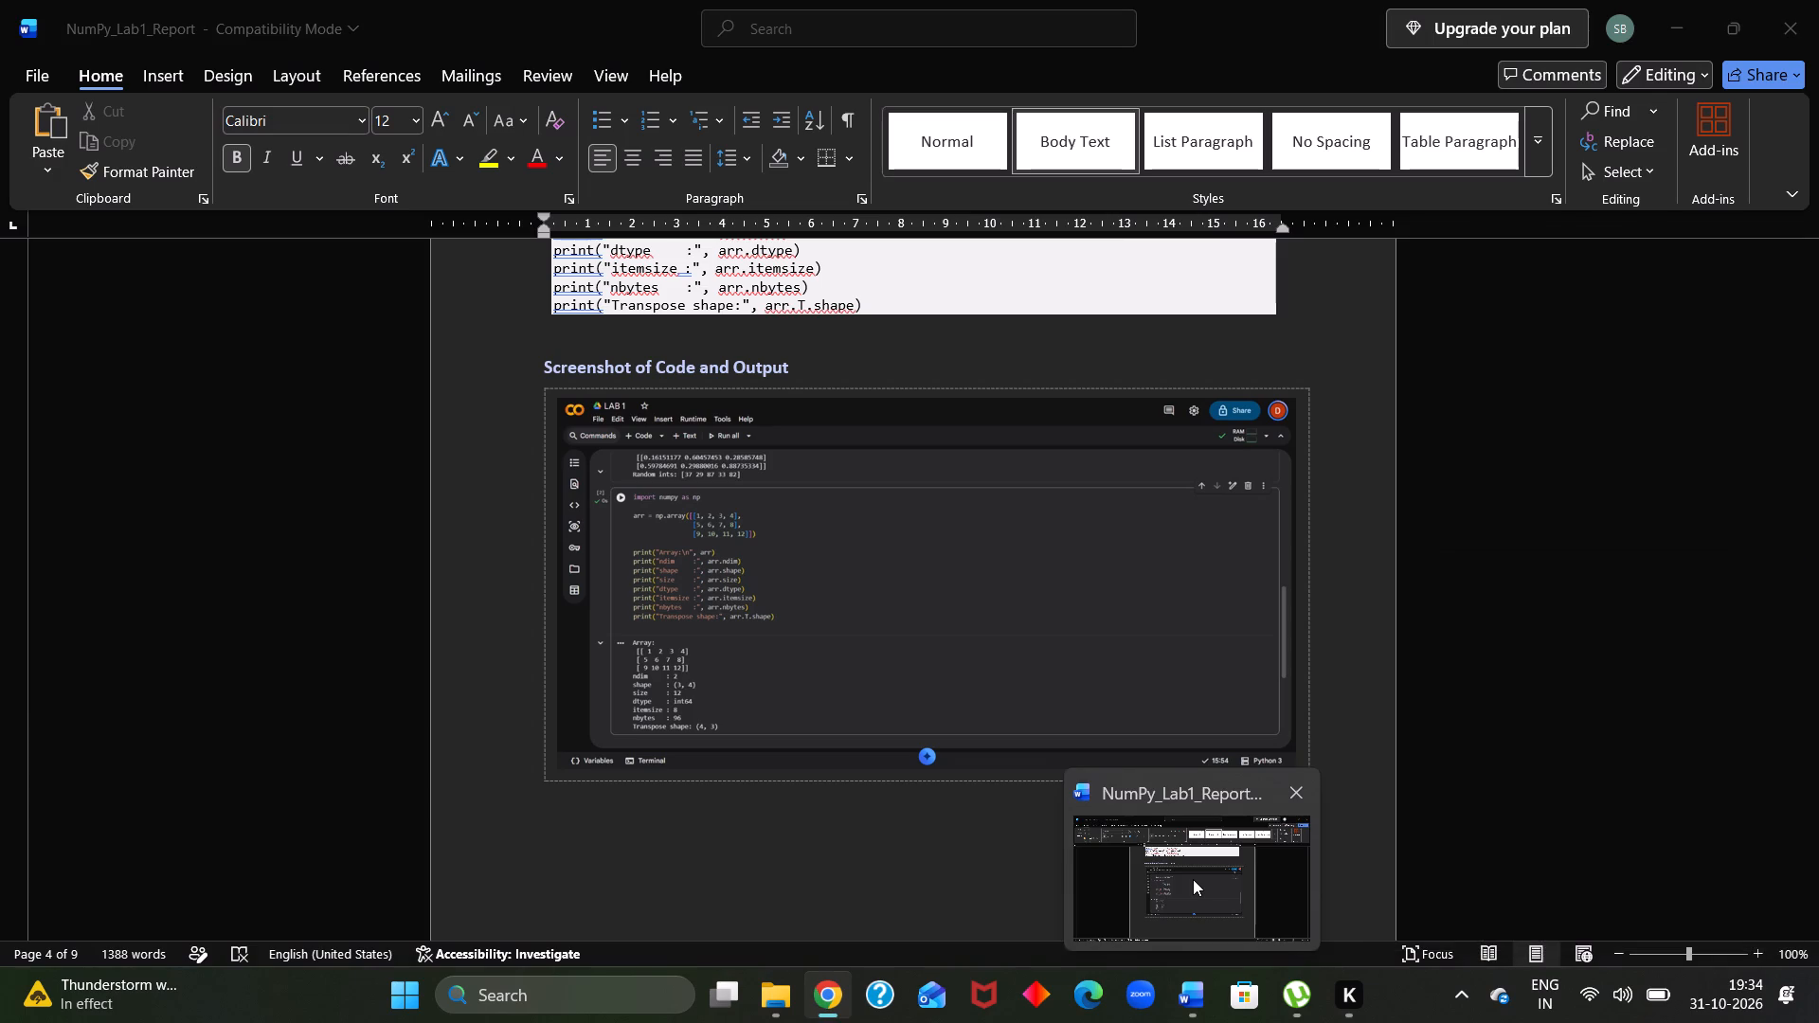
In the Word report, delete the old image under Screenshot of Code and Output in the NumPy Attributes section.
left_click(1193, 879)
scroll(943, 763, "down", 5)
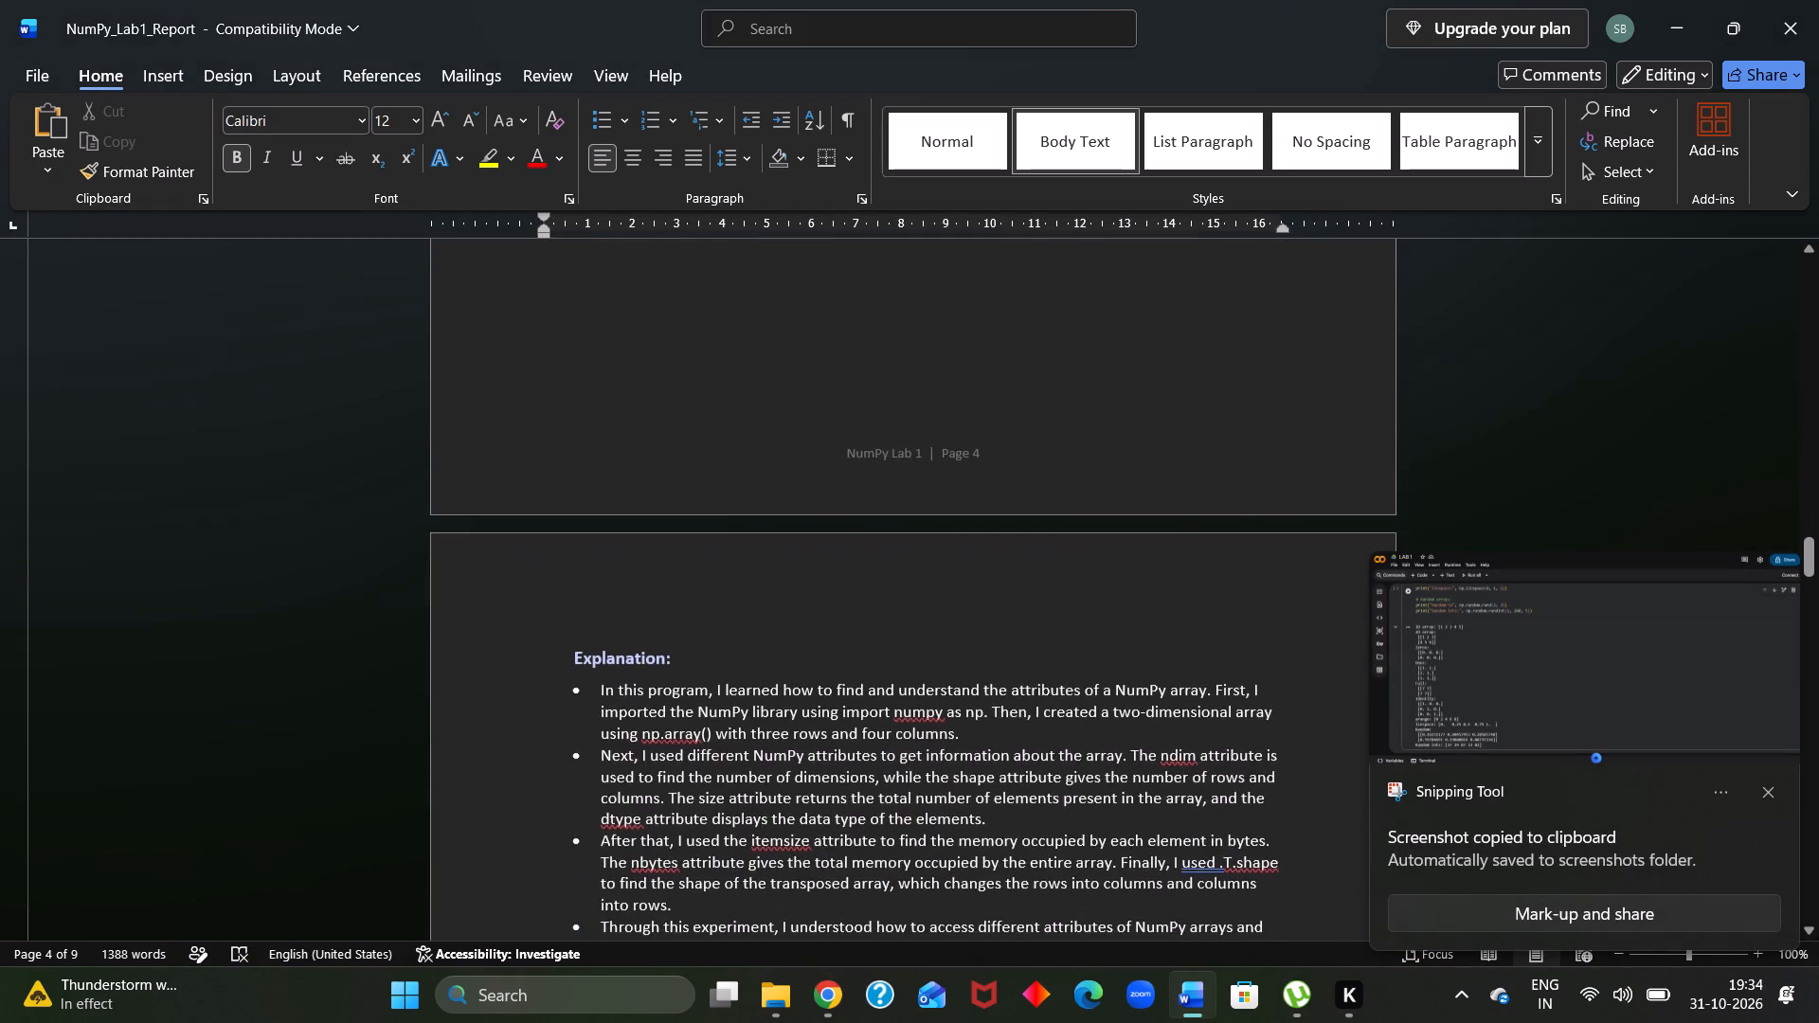
scroll(943, 763, "up", 4)
left_click(867, 653)
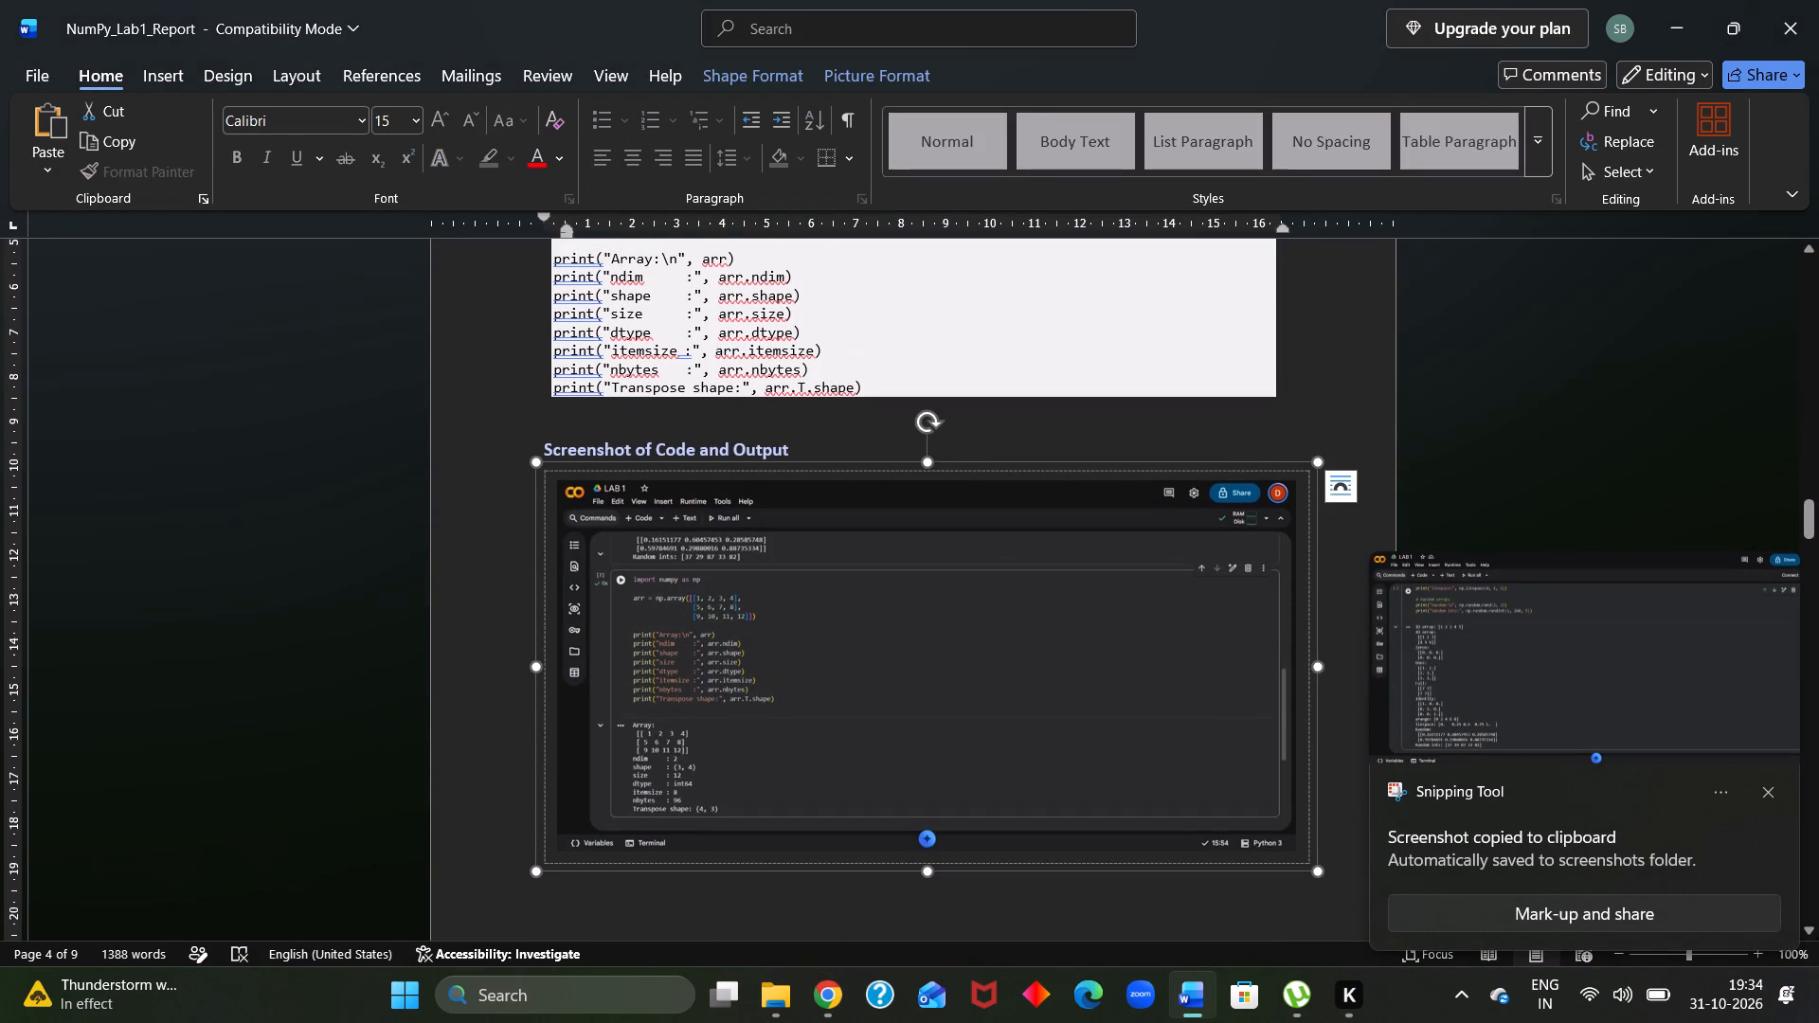
key("BackSpace")
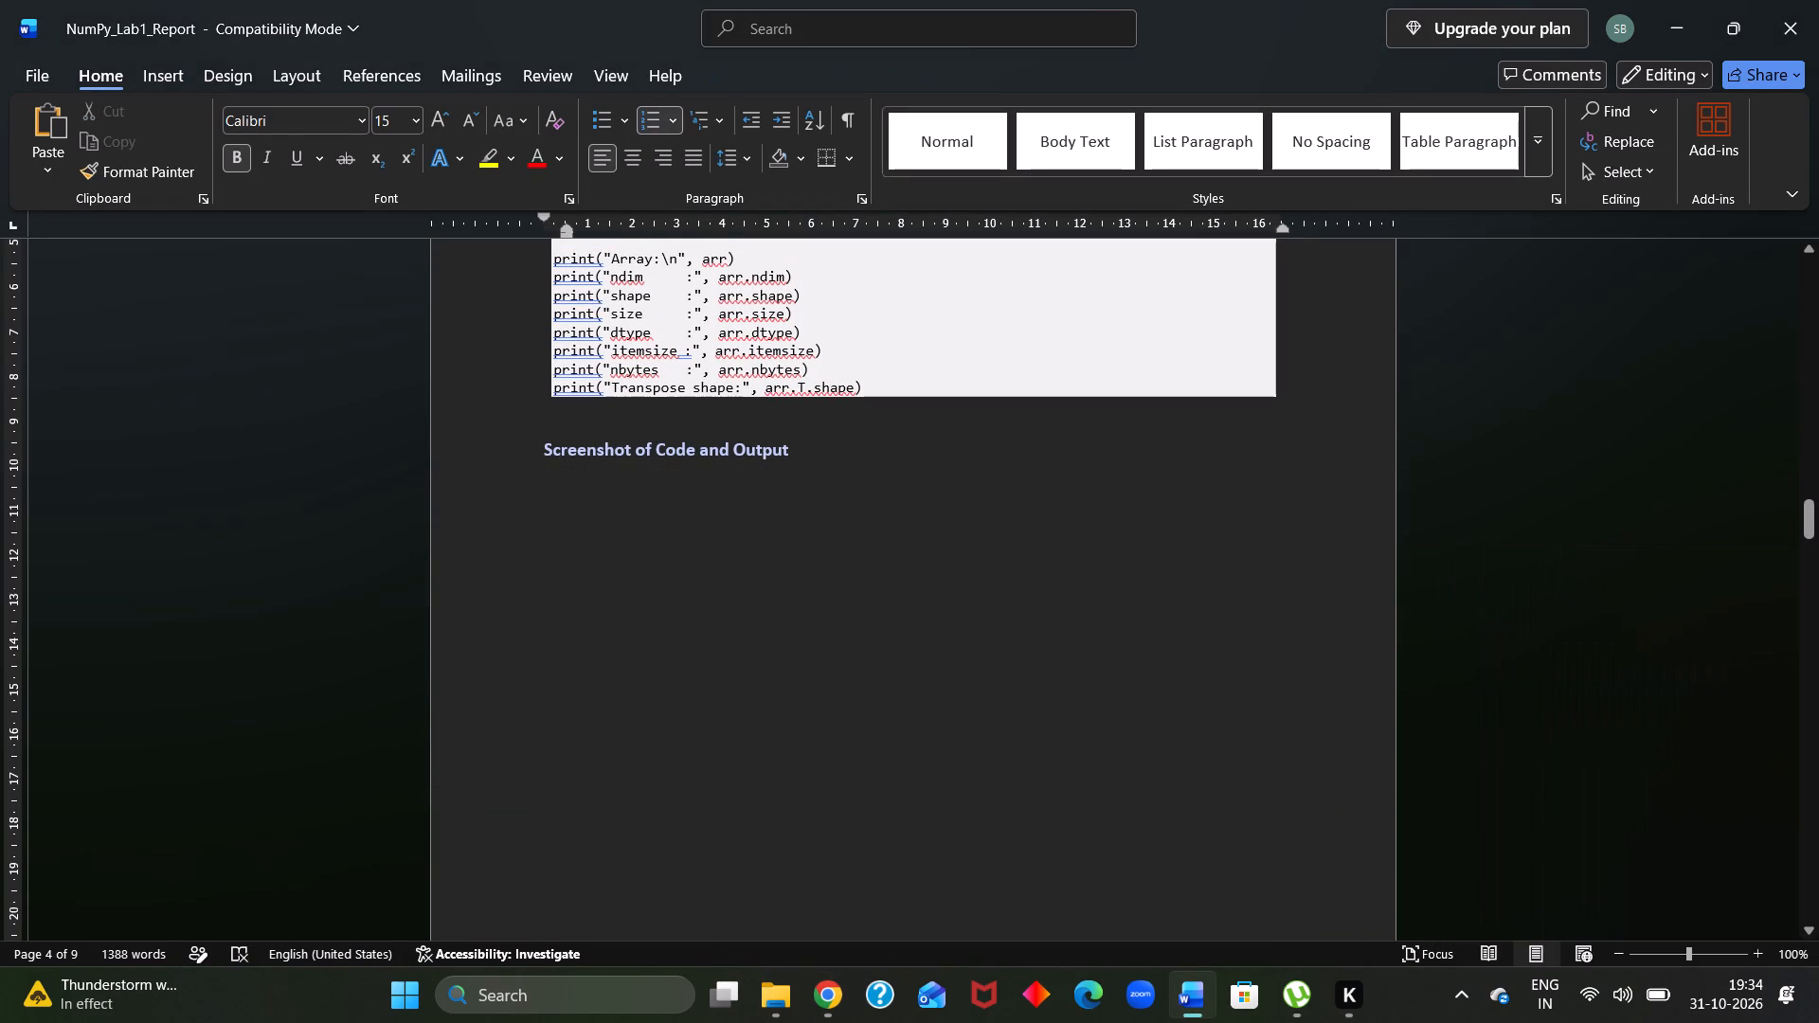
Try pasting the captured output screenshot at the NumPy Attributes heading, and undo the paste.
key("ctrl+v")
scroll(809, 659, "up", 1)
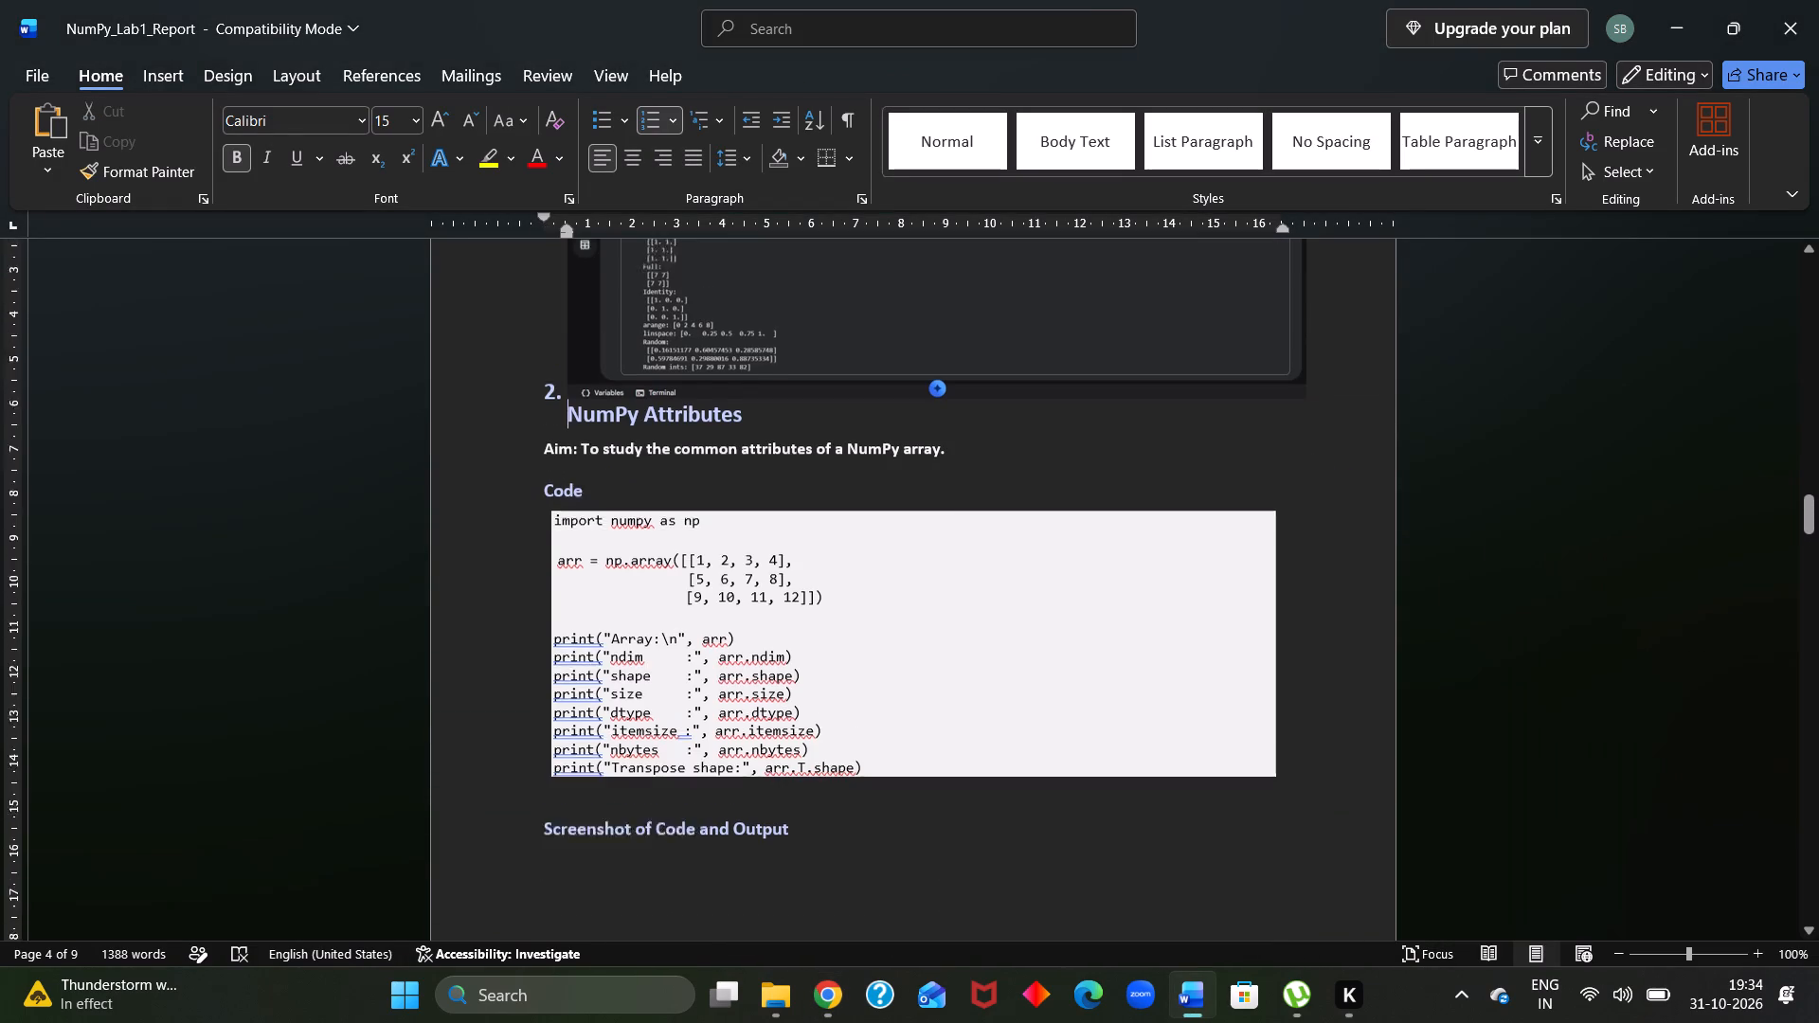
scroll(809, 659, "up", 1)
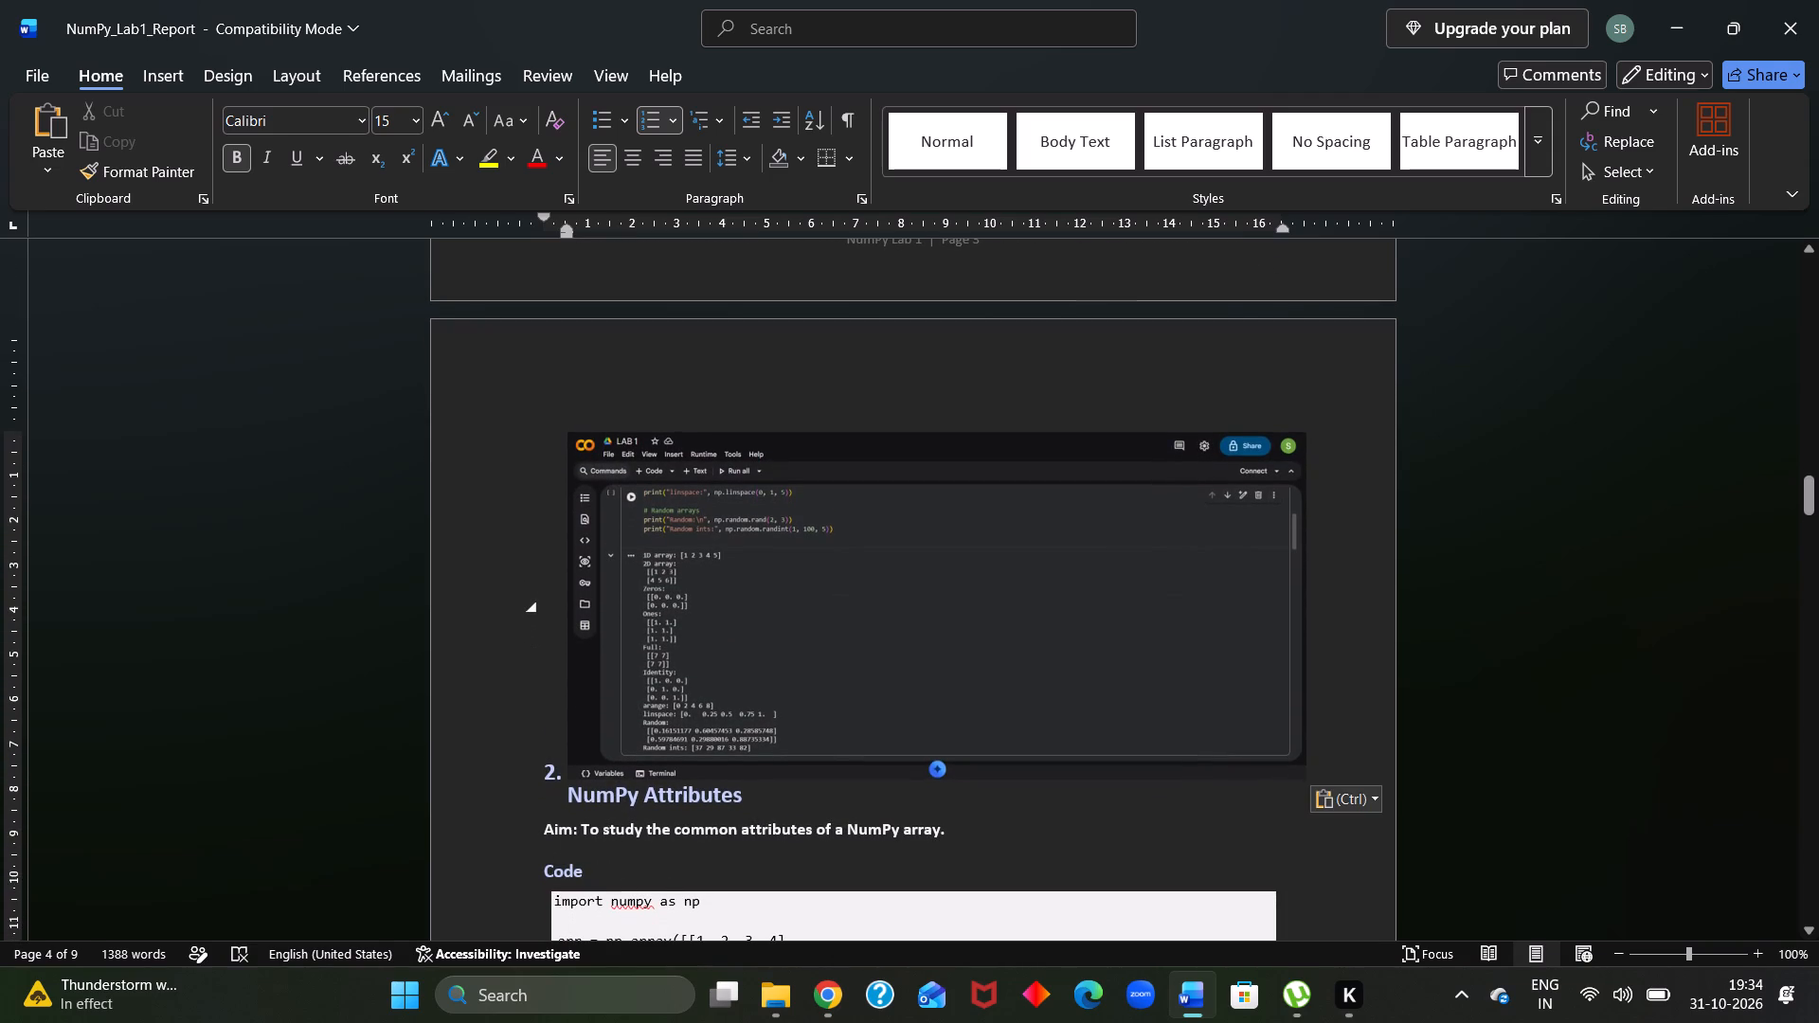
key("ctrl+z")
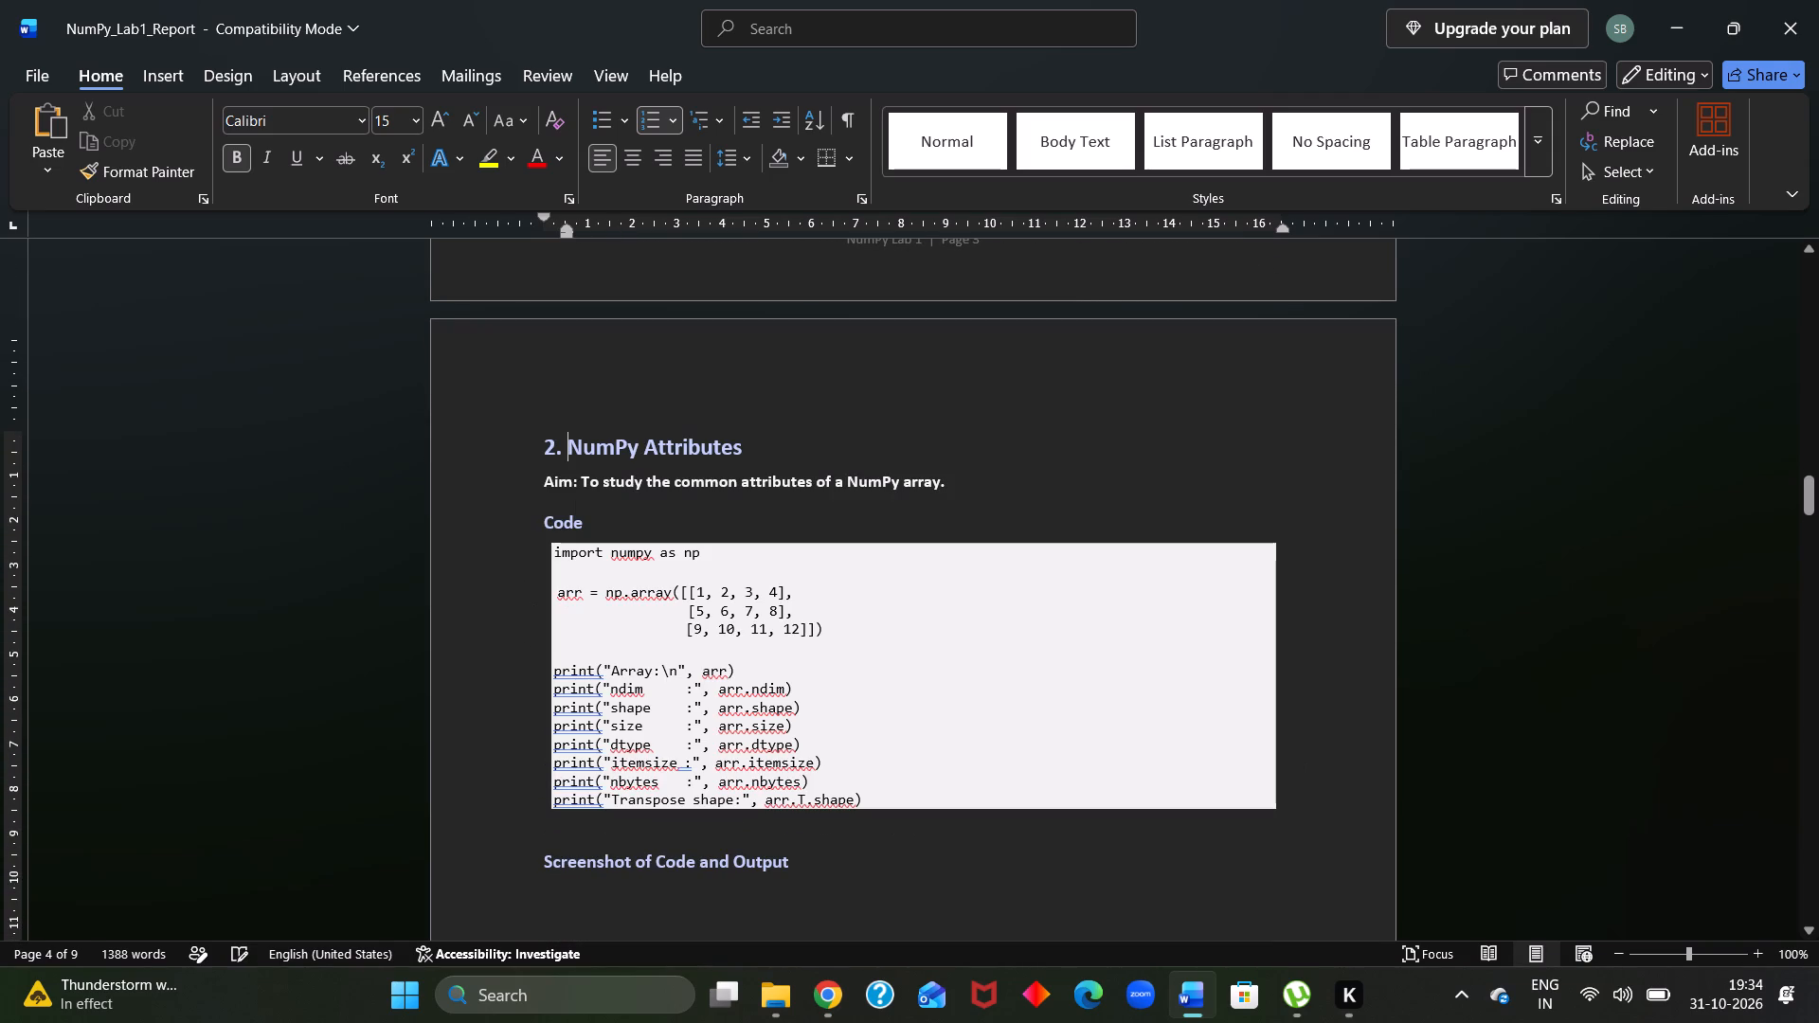
Add an empty bullet after the last point of the NumPy Array Creation Explanation on page 3.
scroll(630, 422, "up", 1)
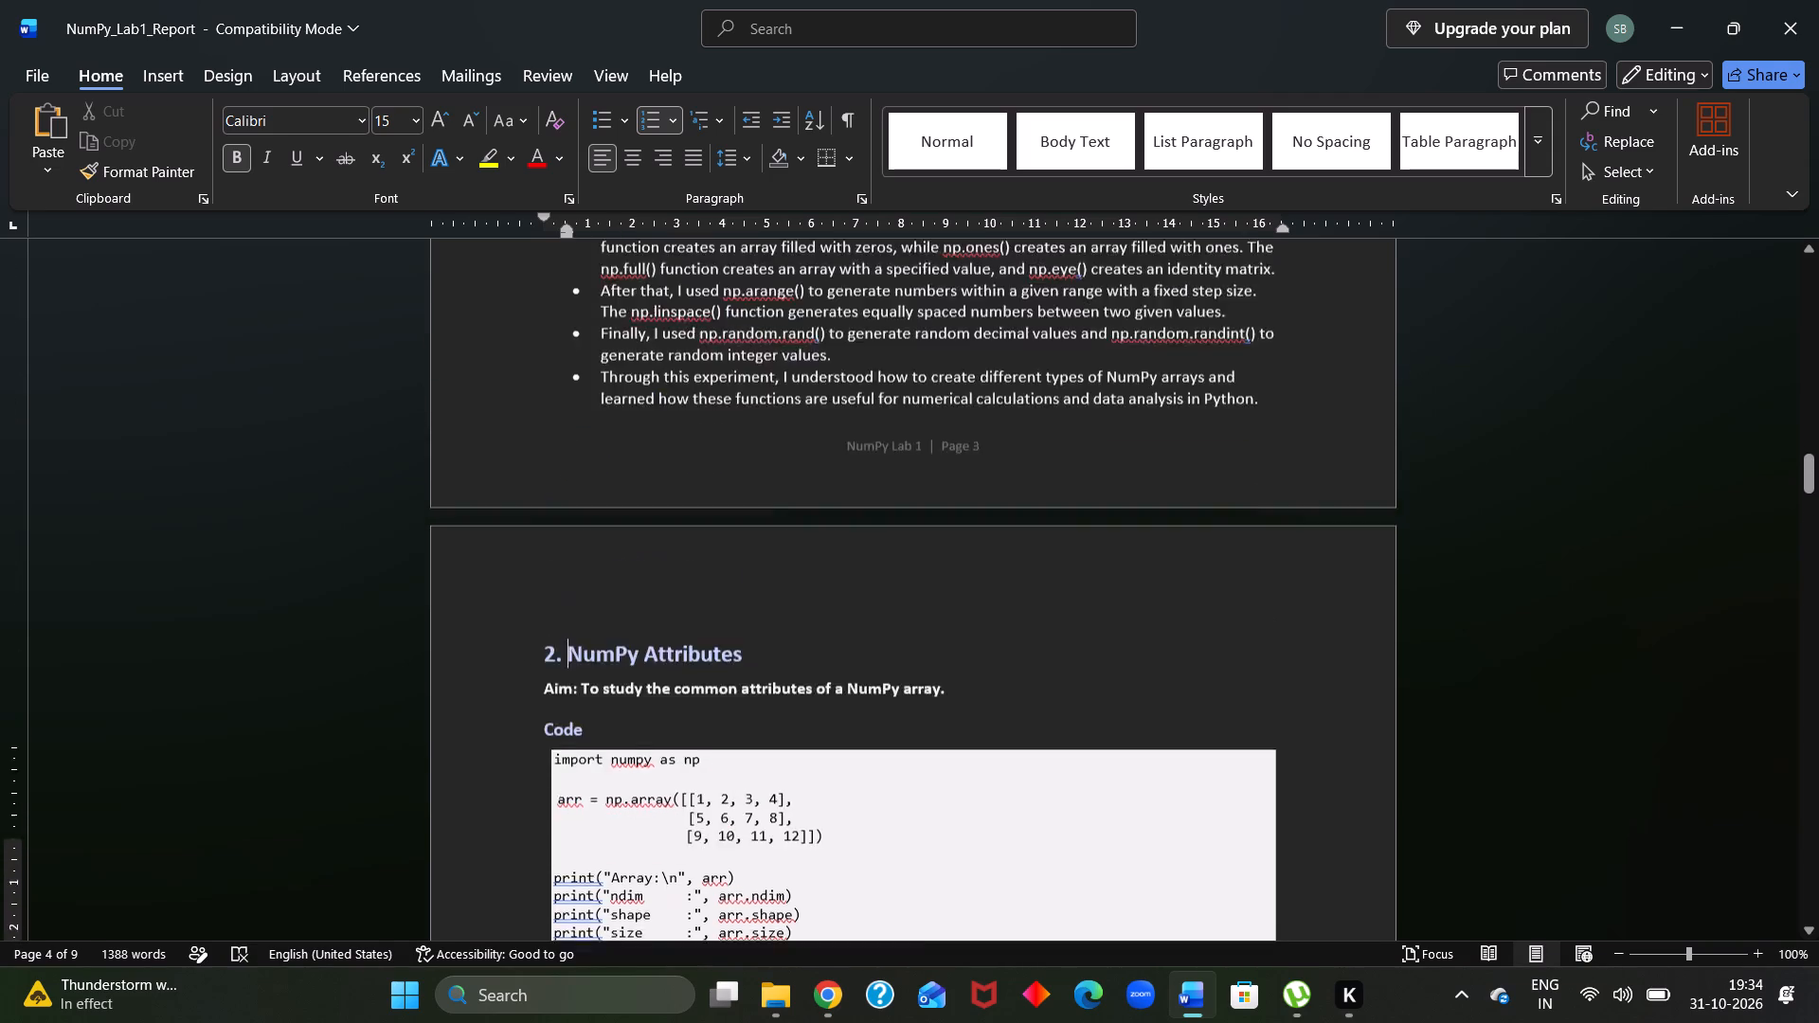
scroll(630, 422, "up", 1)
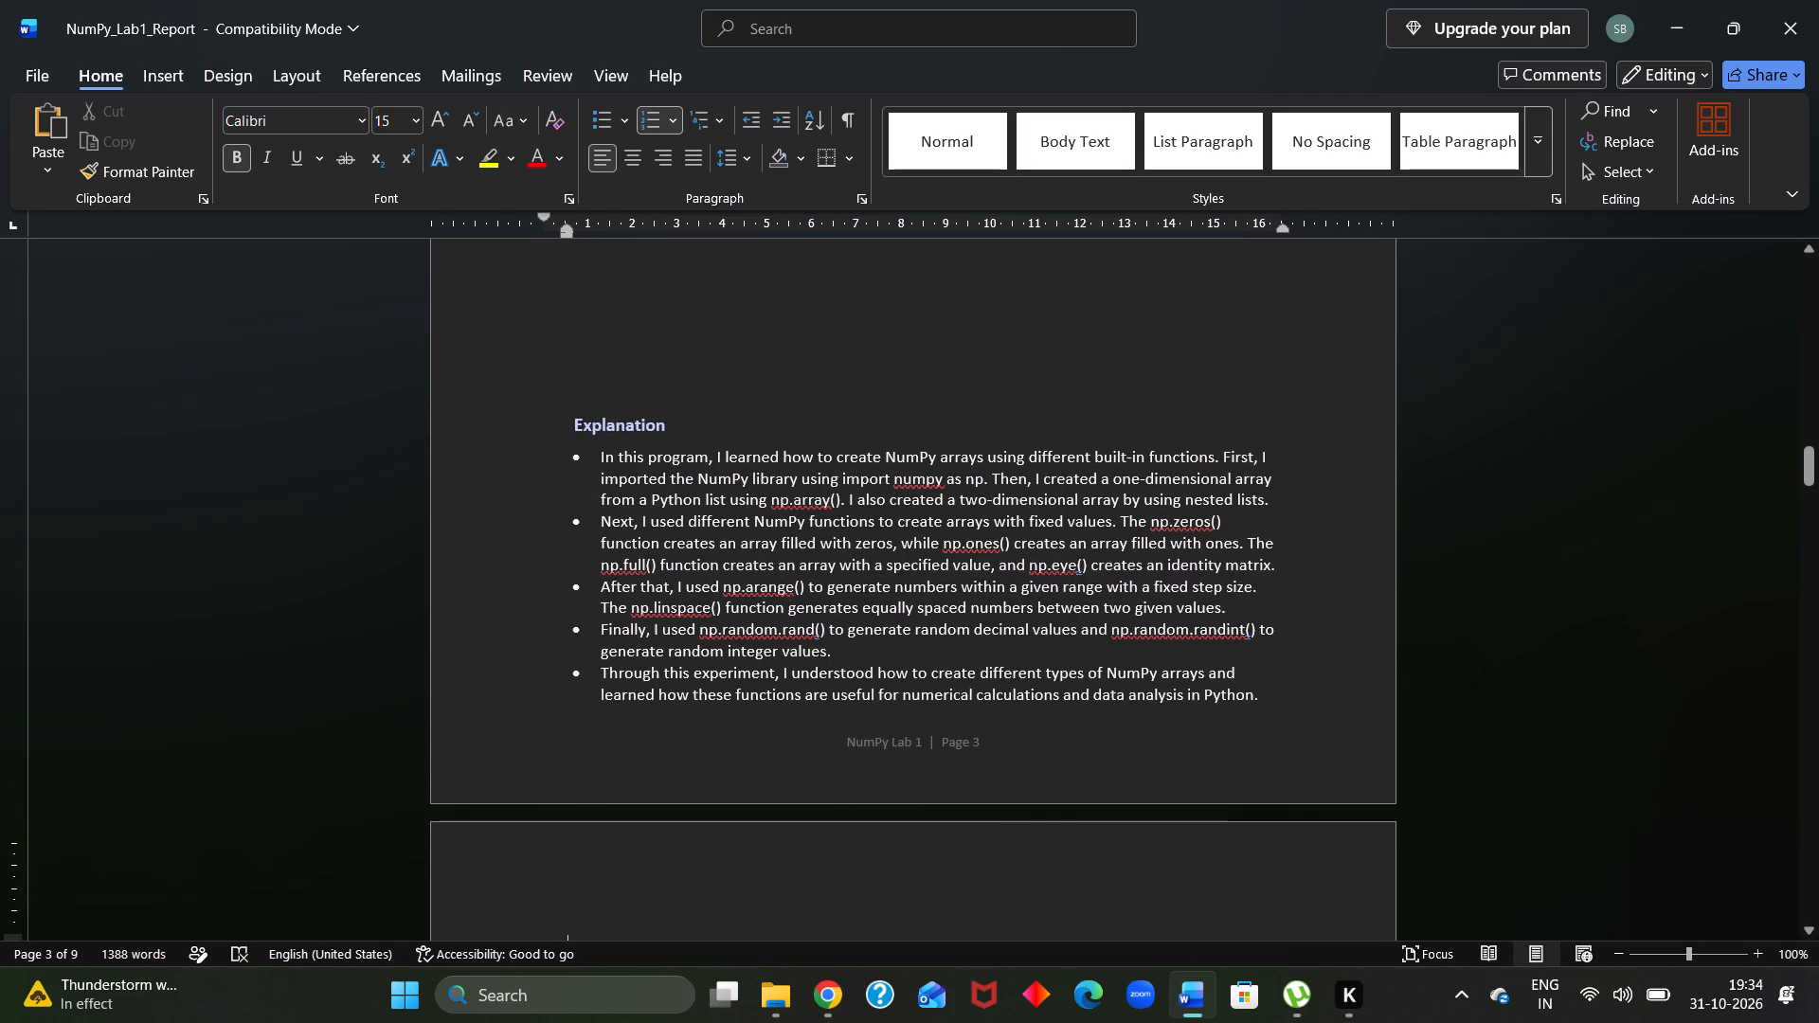
left_click(1256, 703)
key("Return")
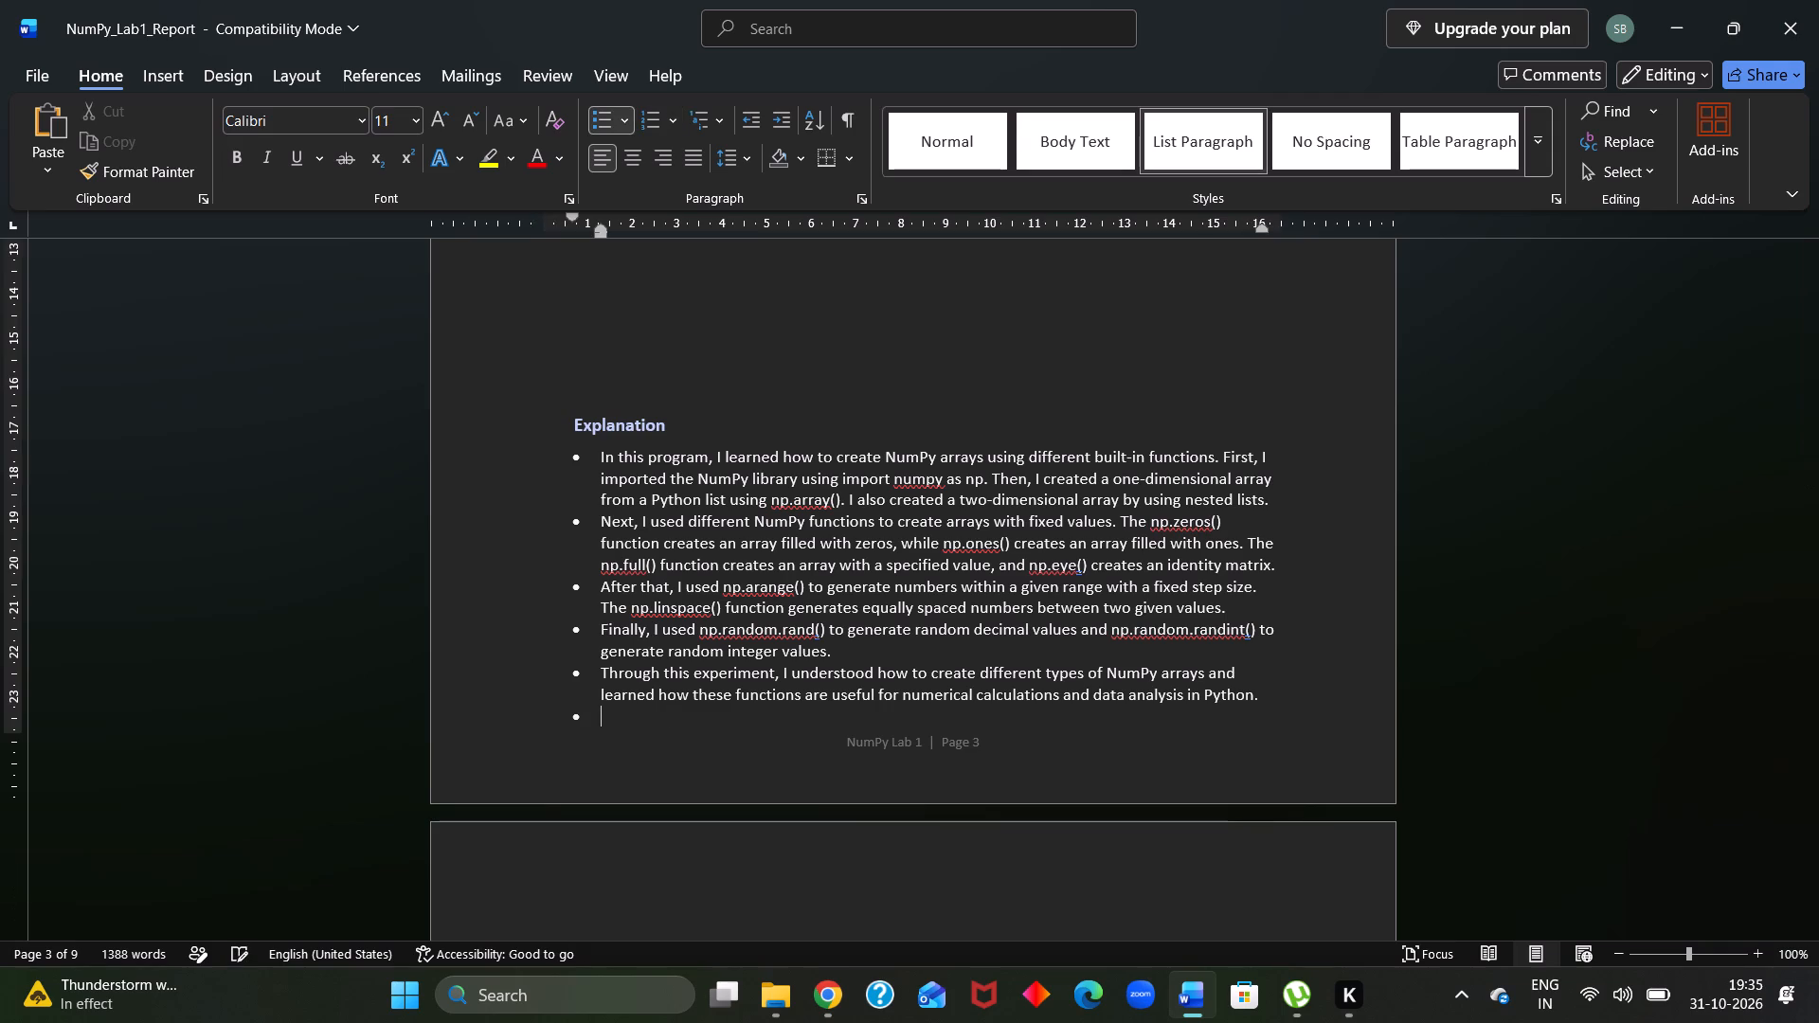
Add blank lines below Screenshot of Code and Output in the NumPy Attributes section and paste the captured output image there.
scroll(1256, 703, "up", 1)
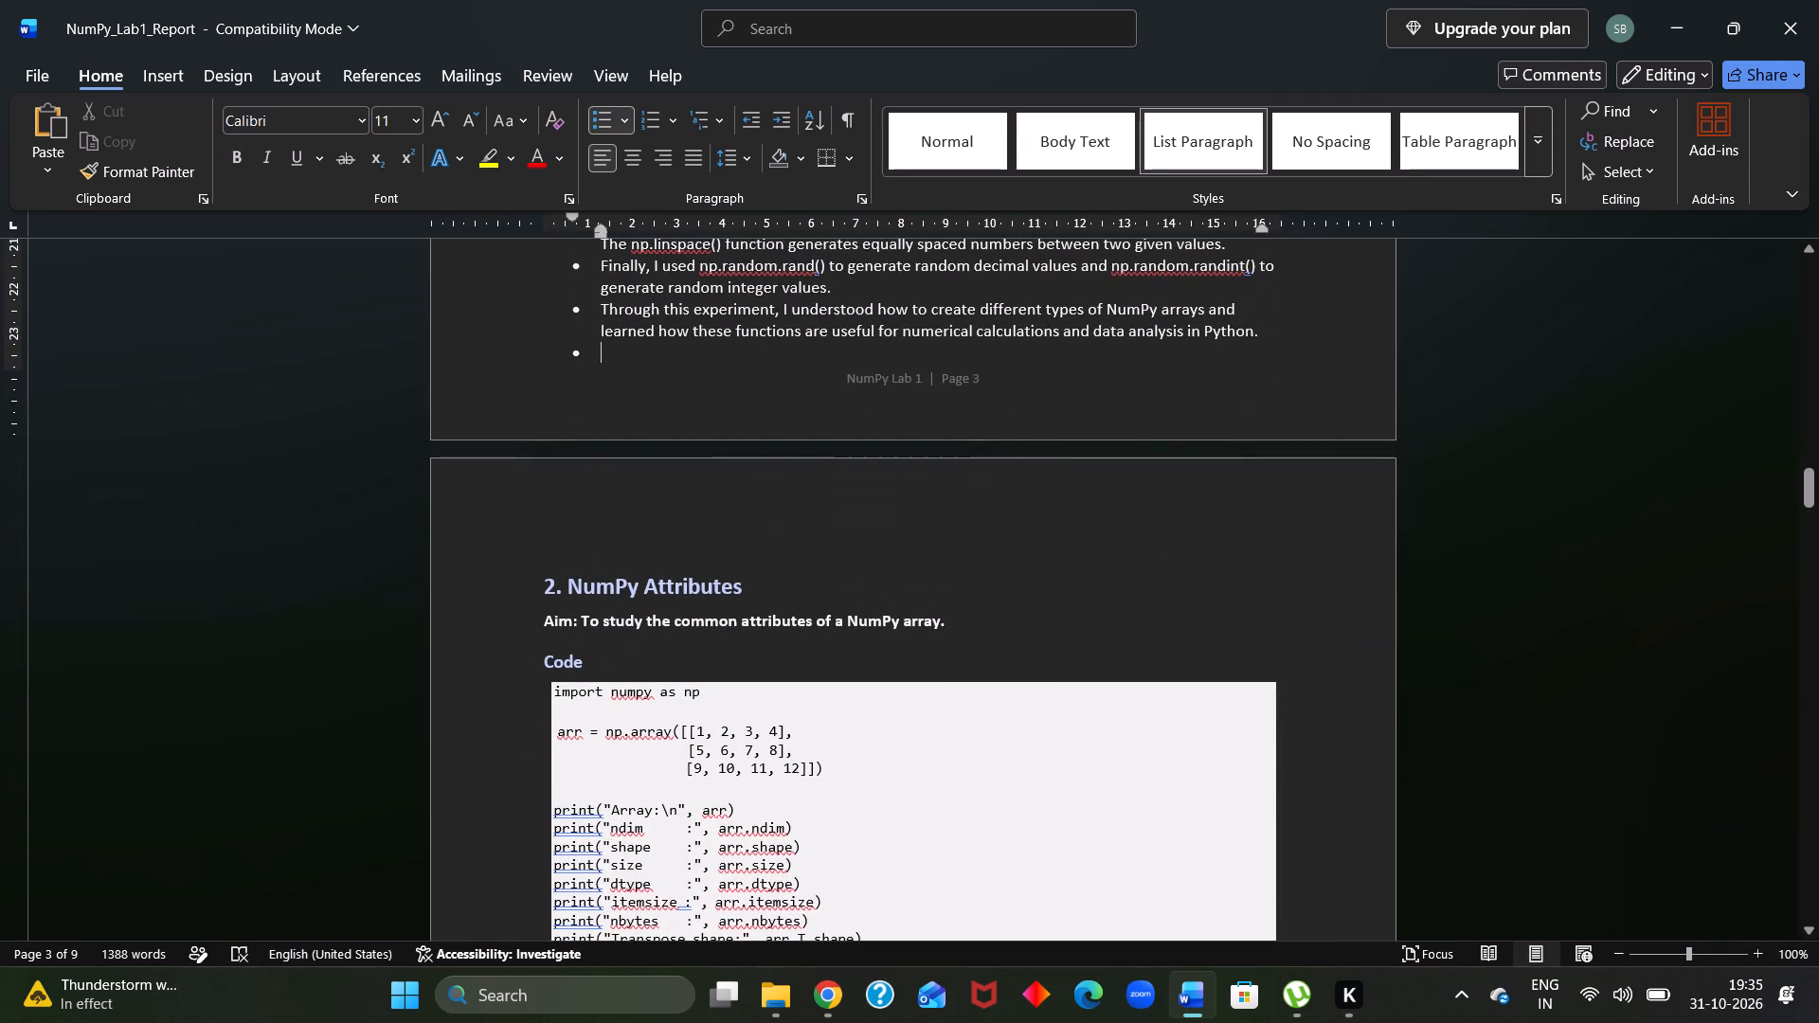
scroll(1256, 703, "up", 2)
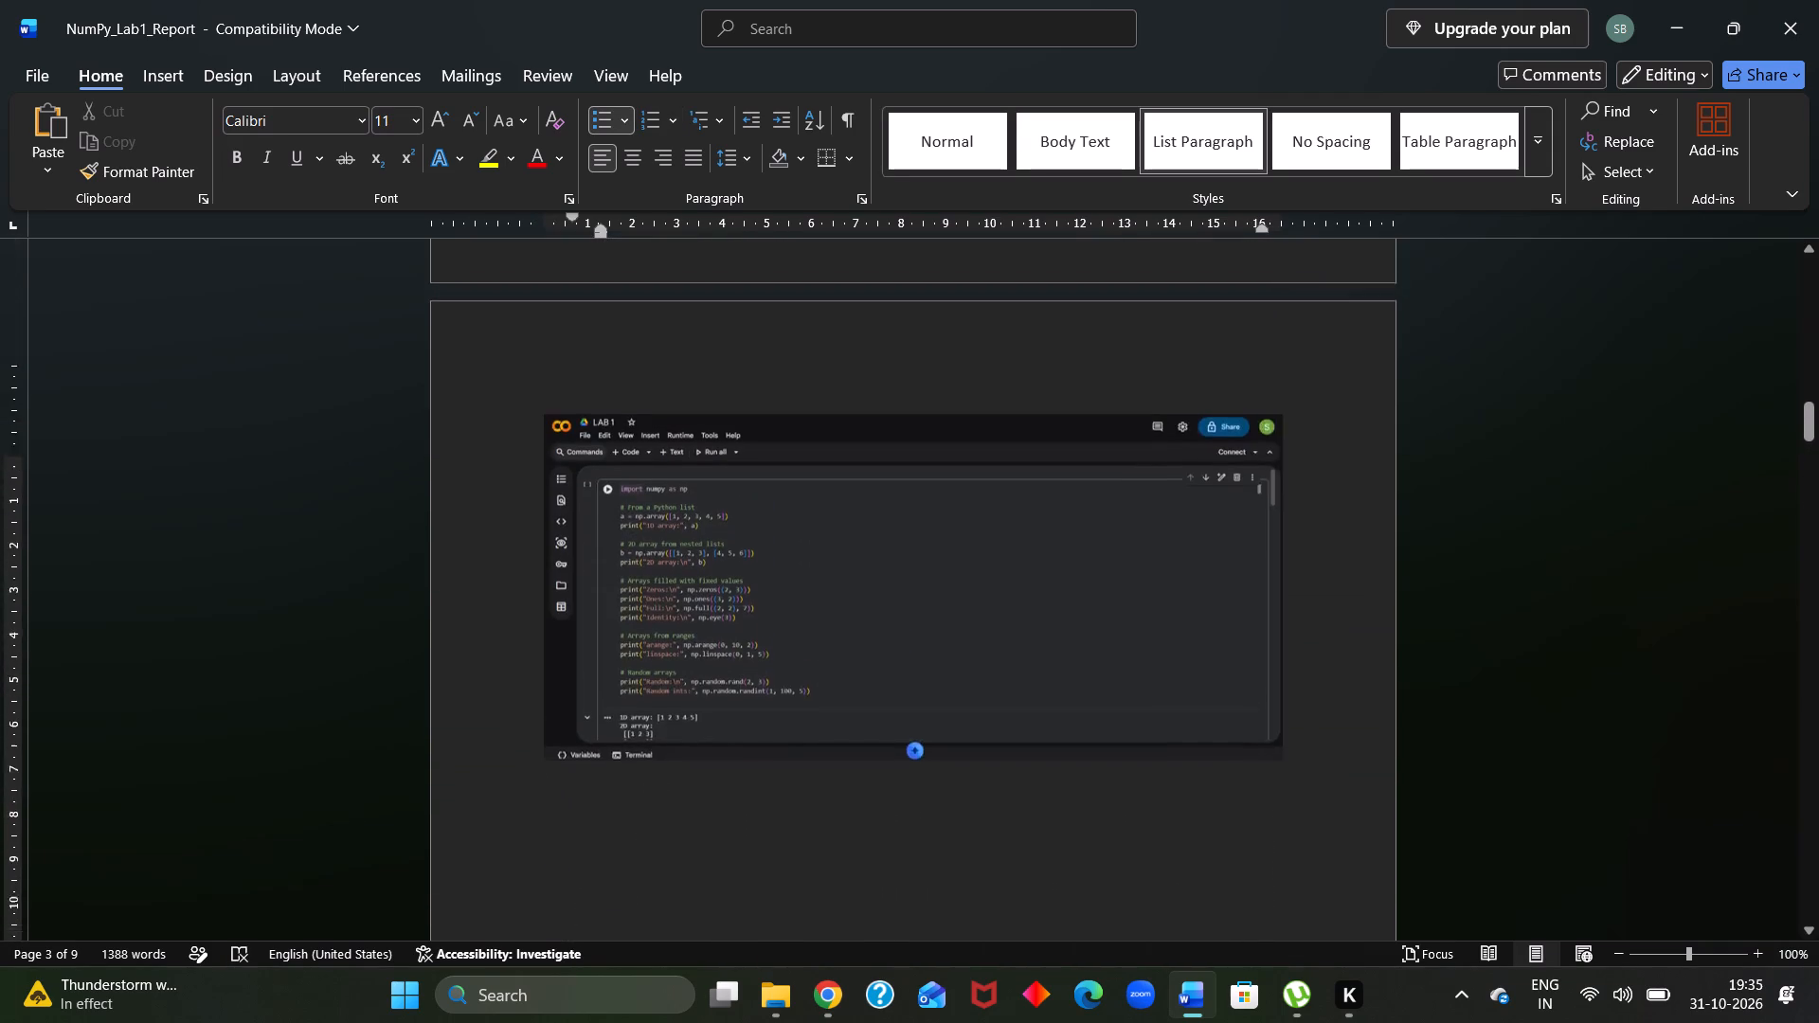
scroll(1256, 703, "down", 2)
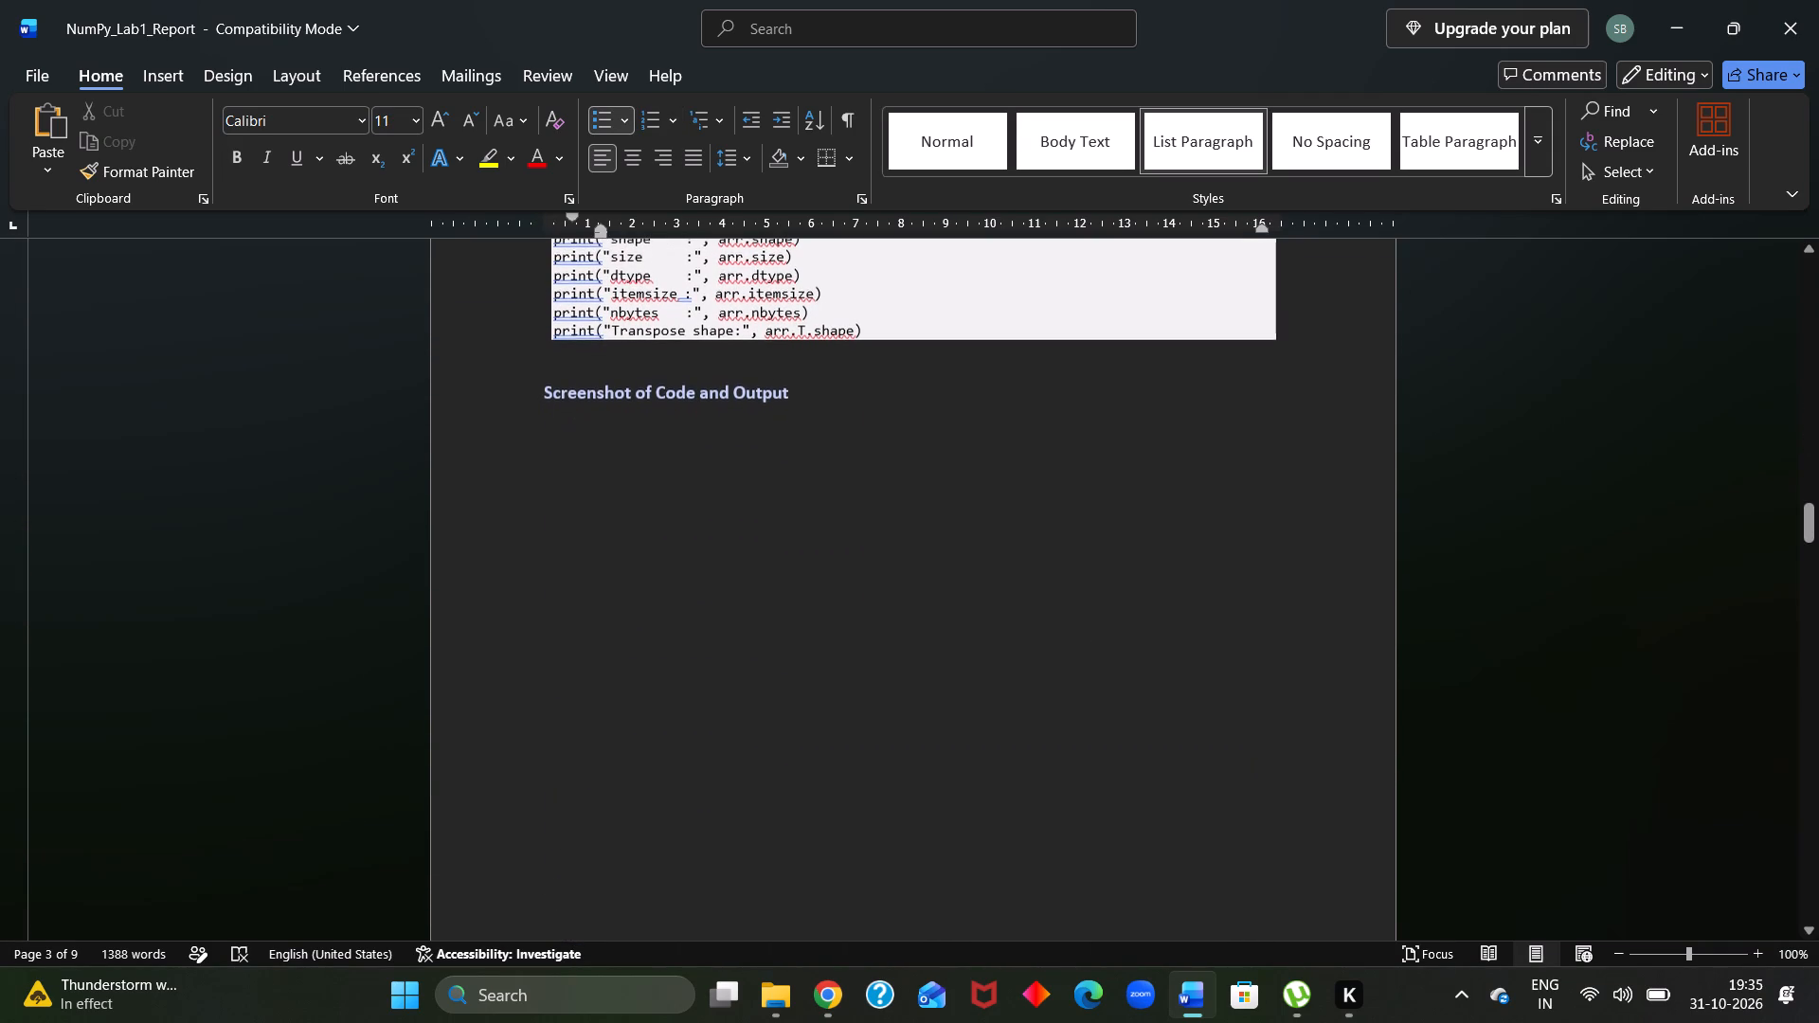
left_click(814, 407)
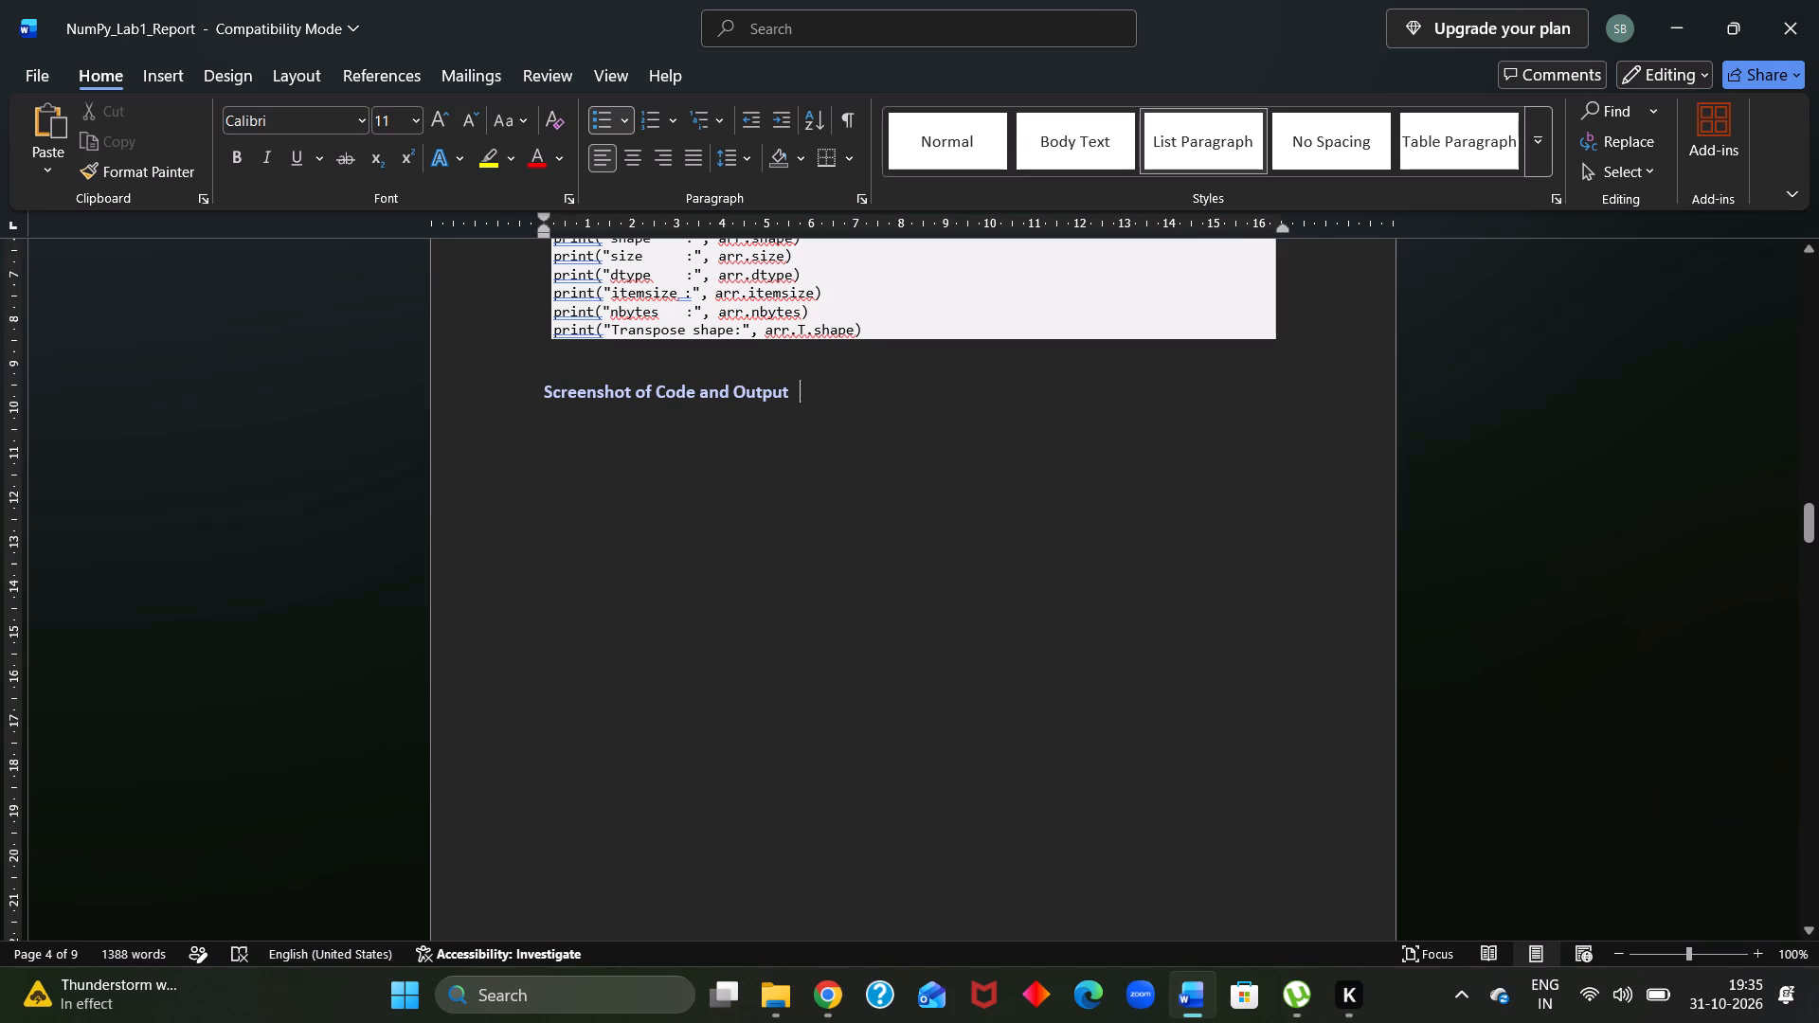
key("Return")
key("Return")
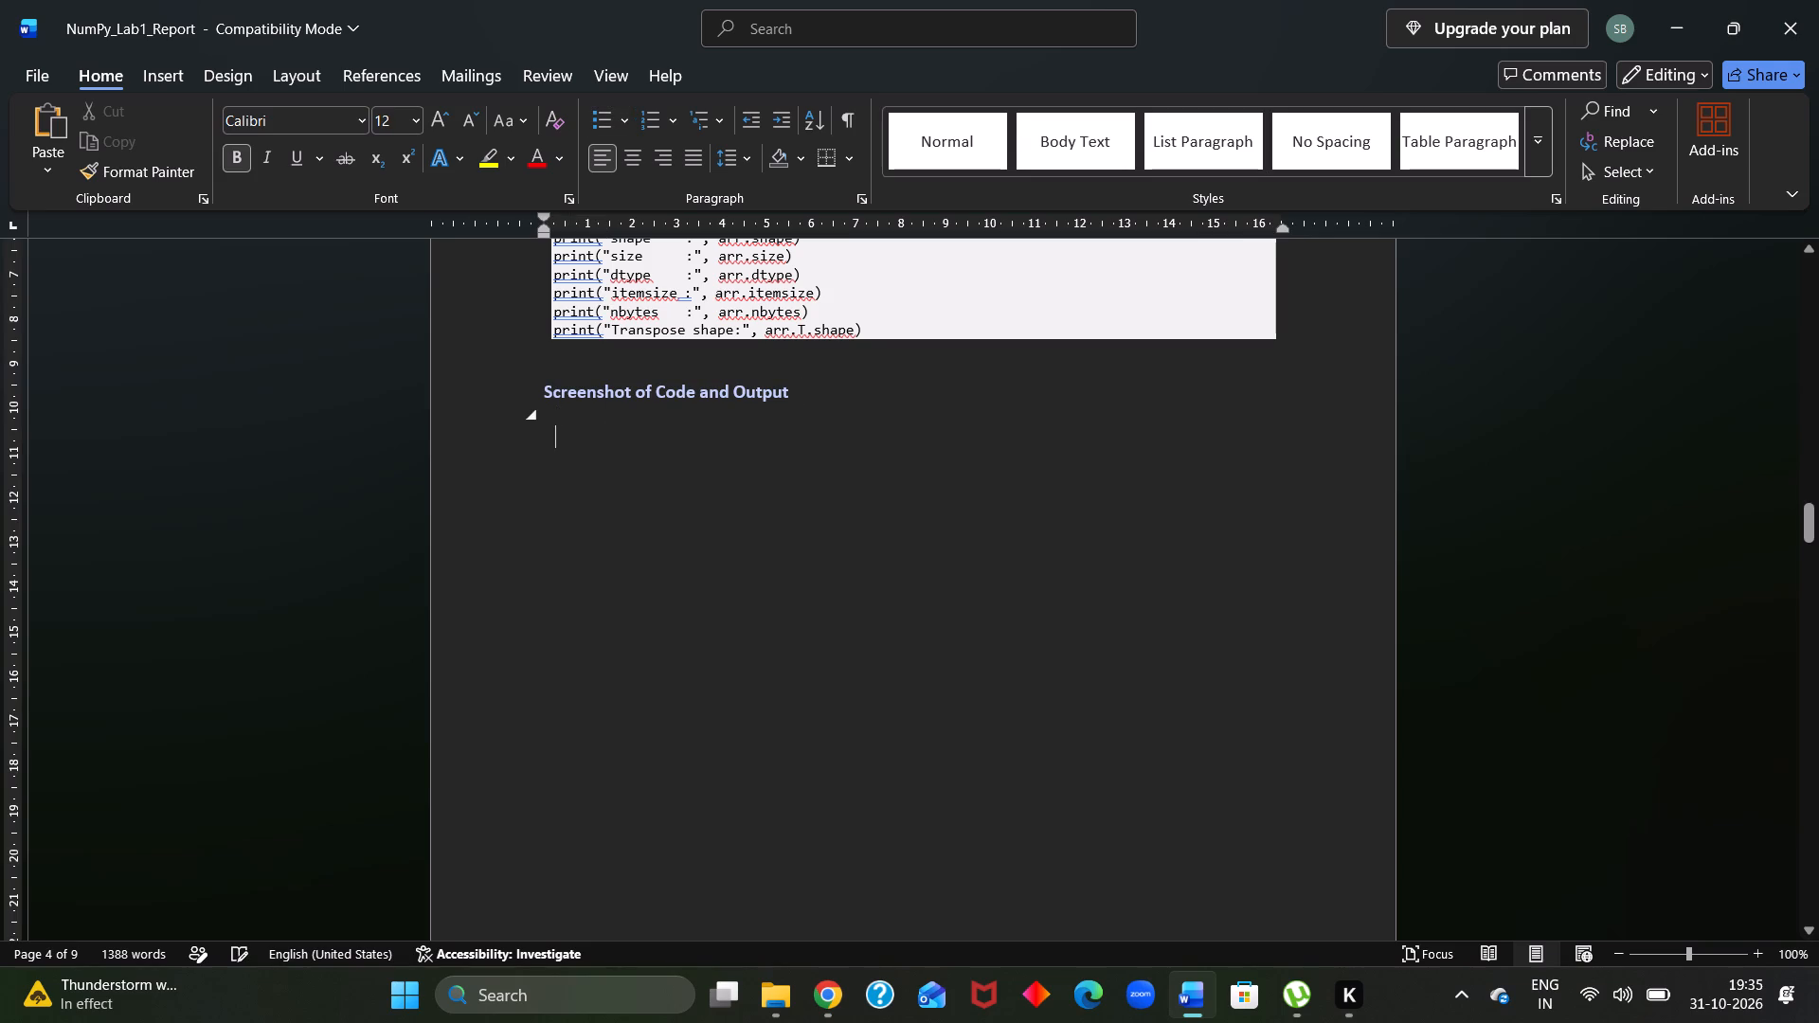
key("ctrl+v")
Switch to the copied LAB 1 Colab notebook and run the first cell, which creates the arrays.
scroll(814, 407, "down", 1)
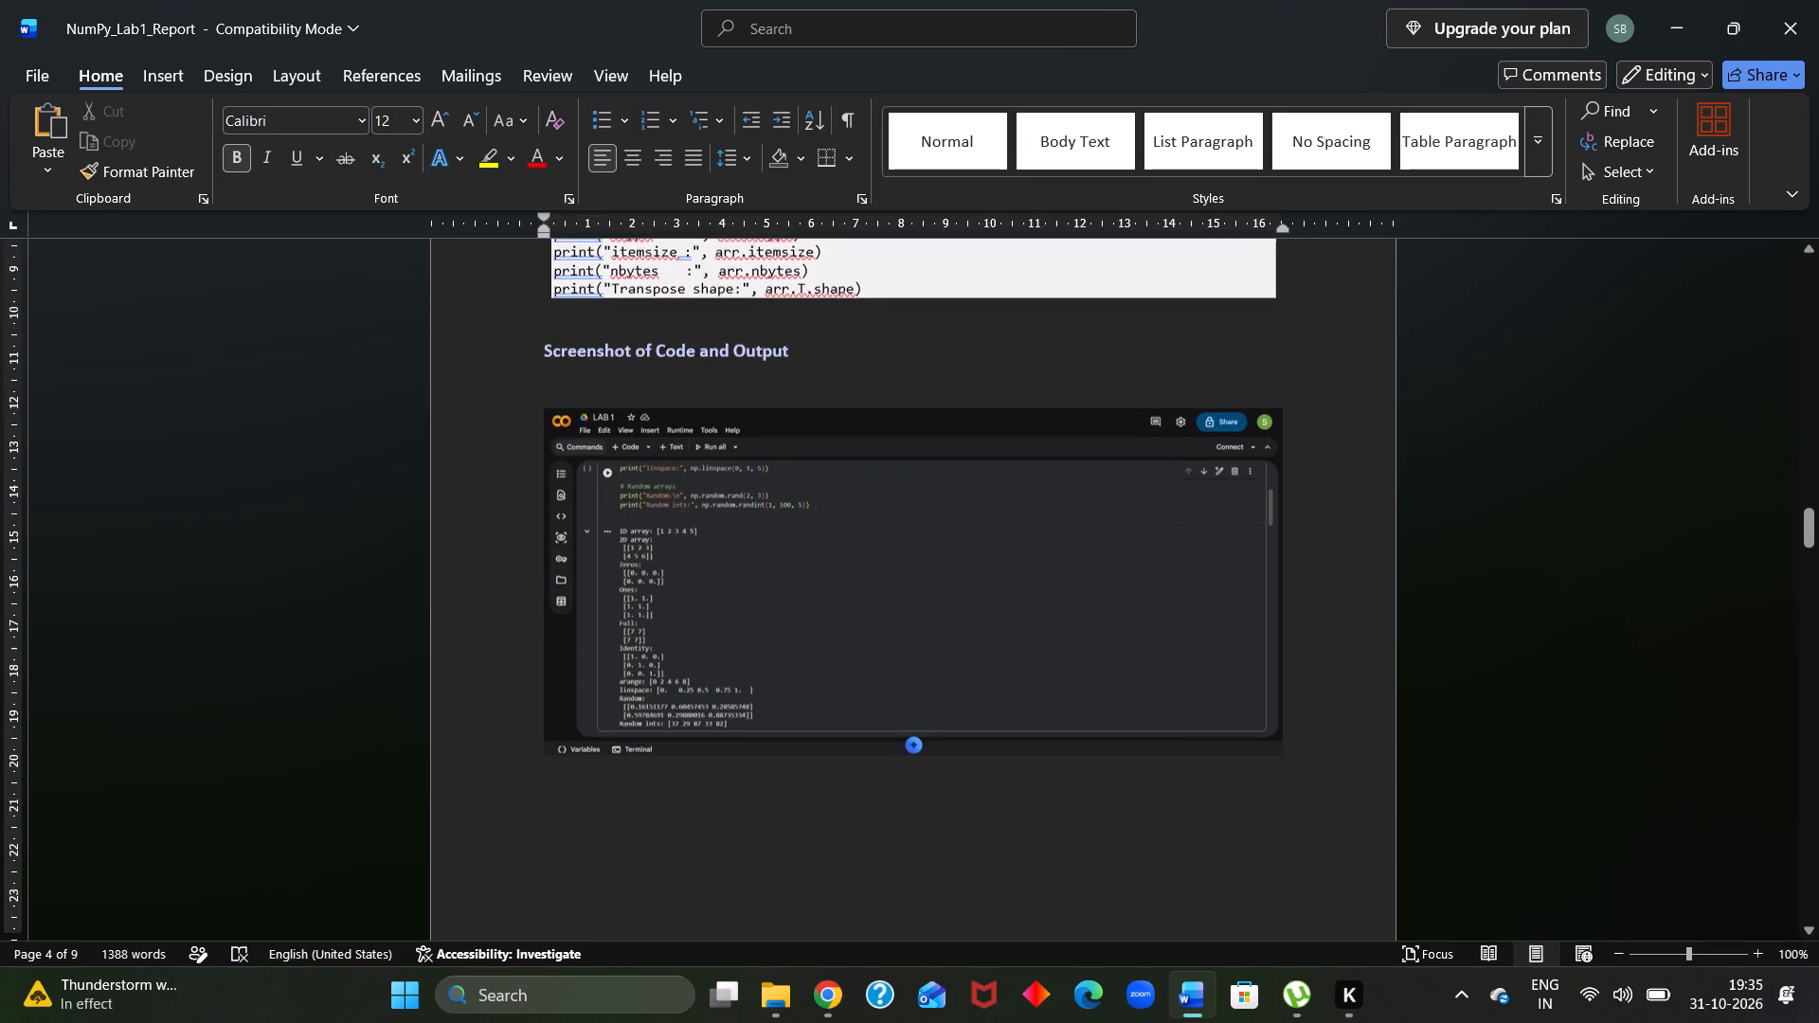
scroll(814, 407, "down", 11)
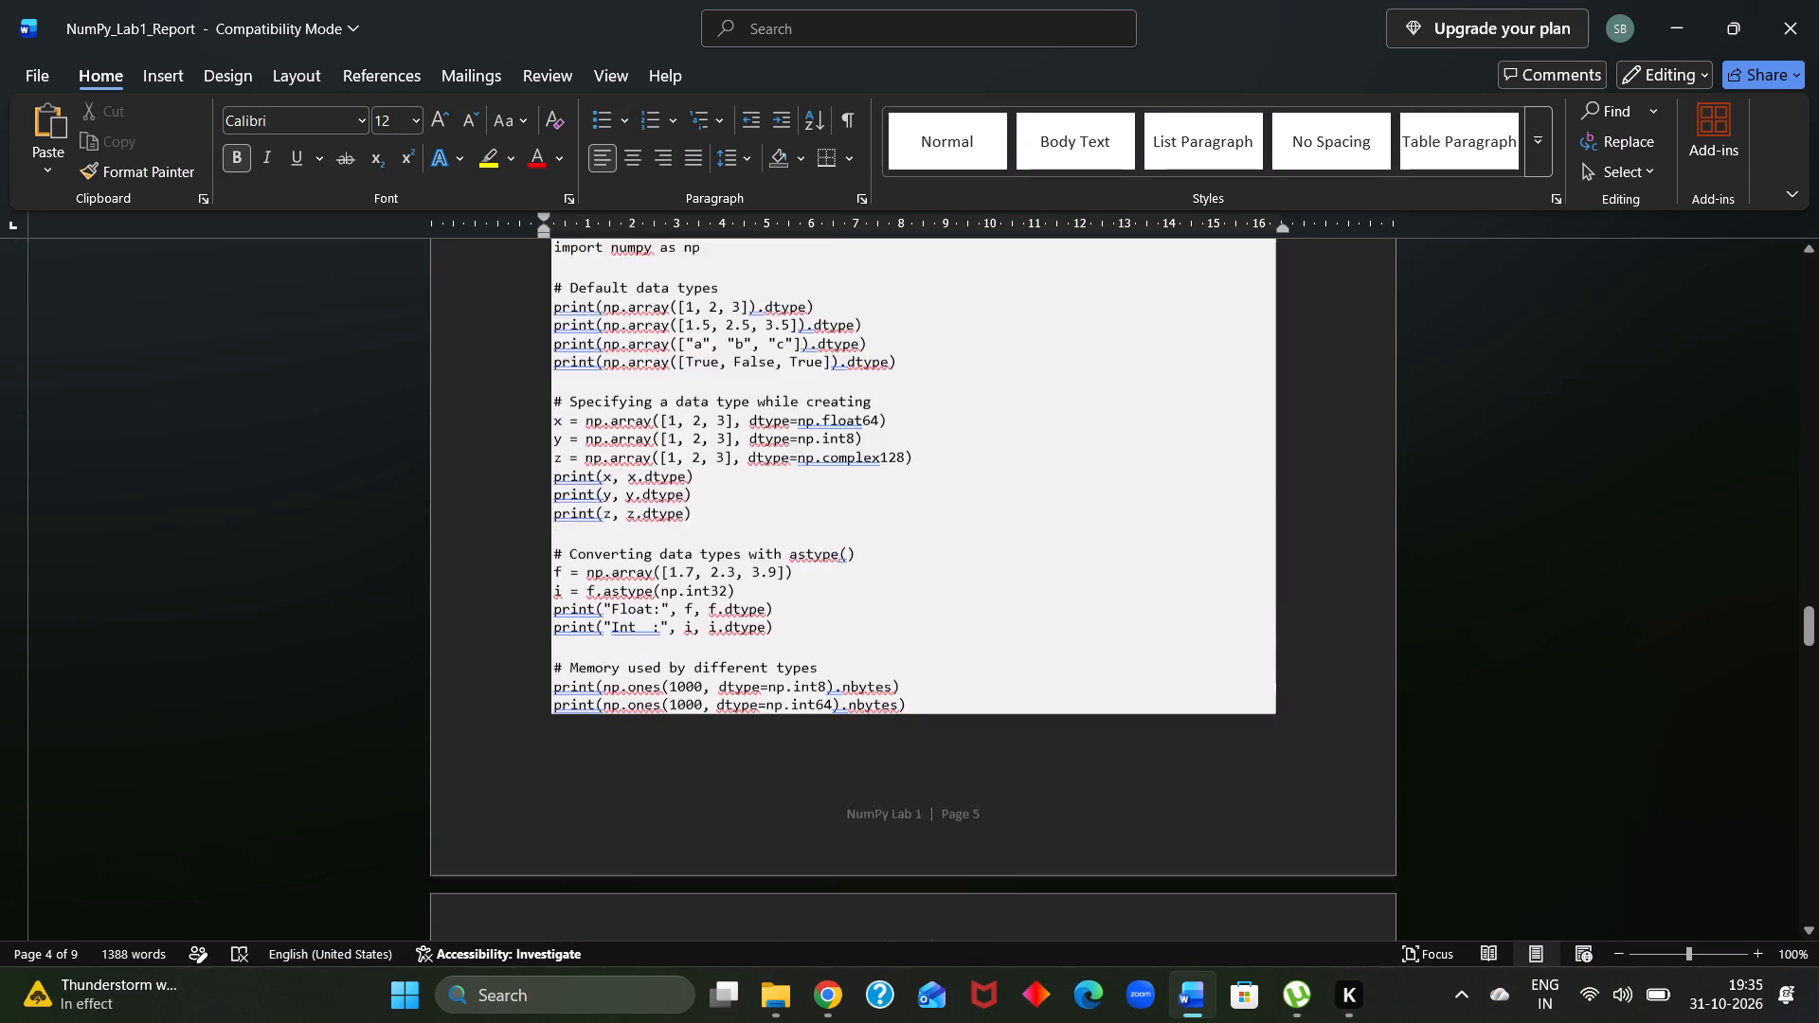
scroll(814, 407, "down", 1)
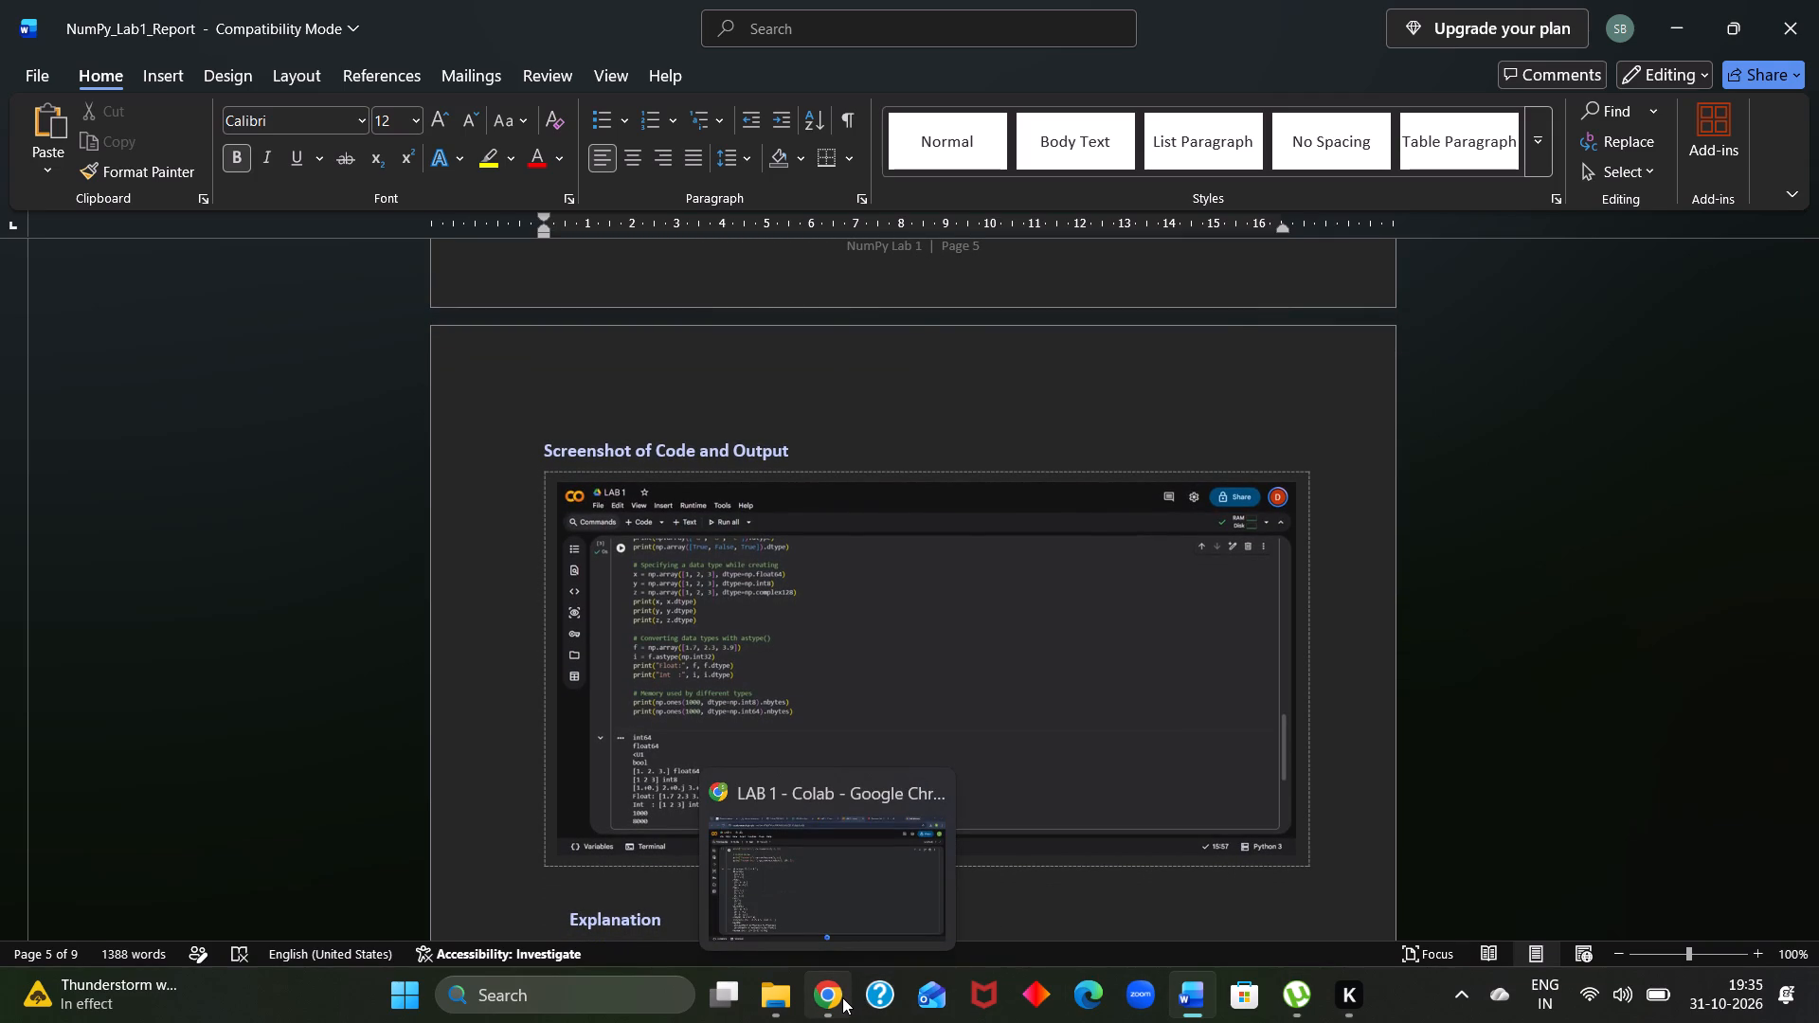
left_click(819, 915)
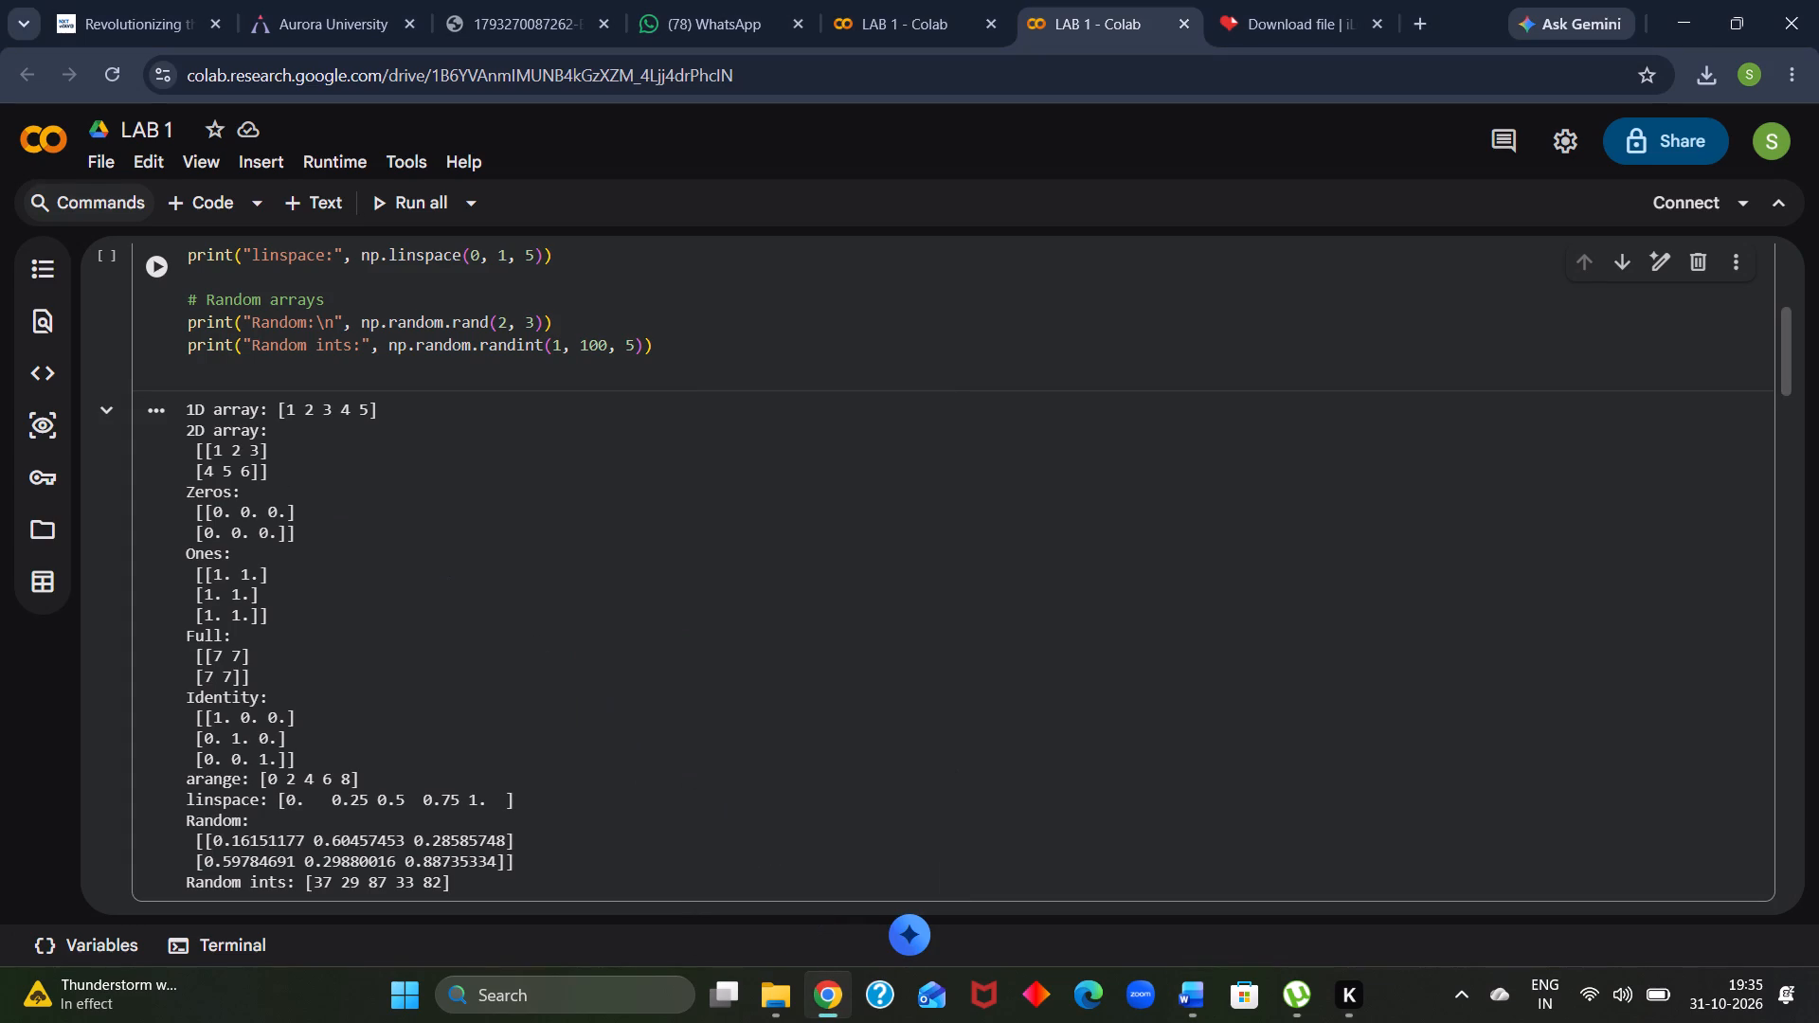
left_click(162, 279)
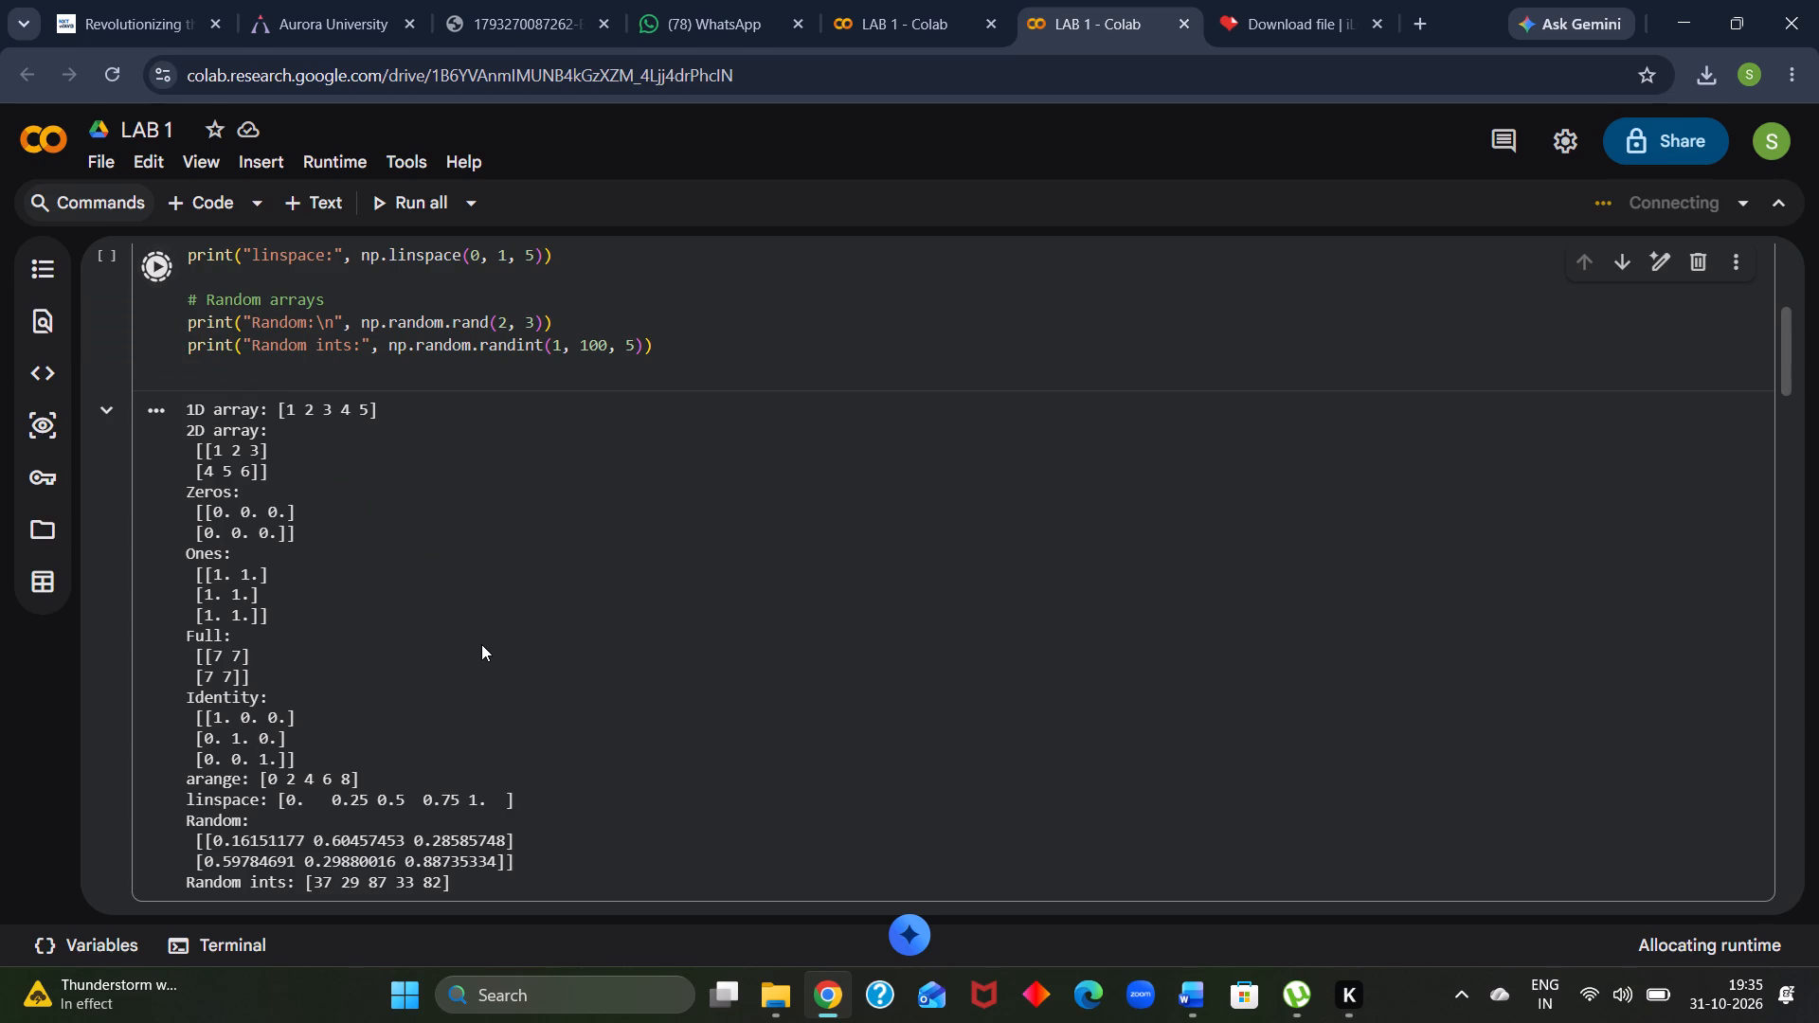
Capture a screenshot of the Colab page showing the executed array creation cell's full output, from 1D array to Random ints.
scroll(481, 644, "up", 6)
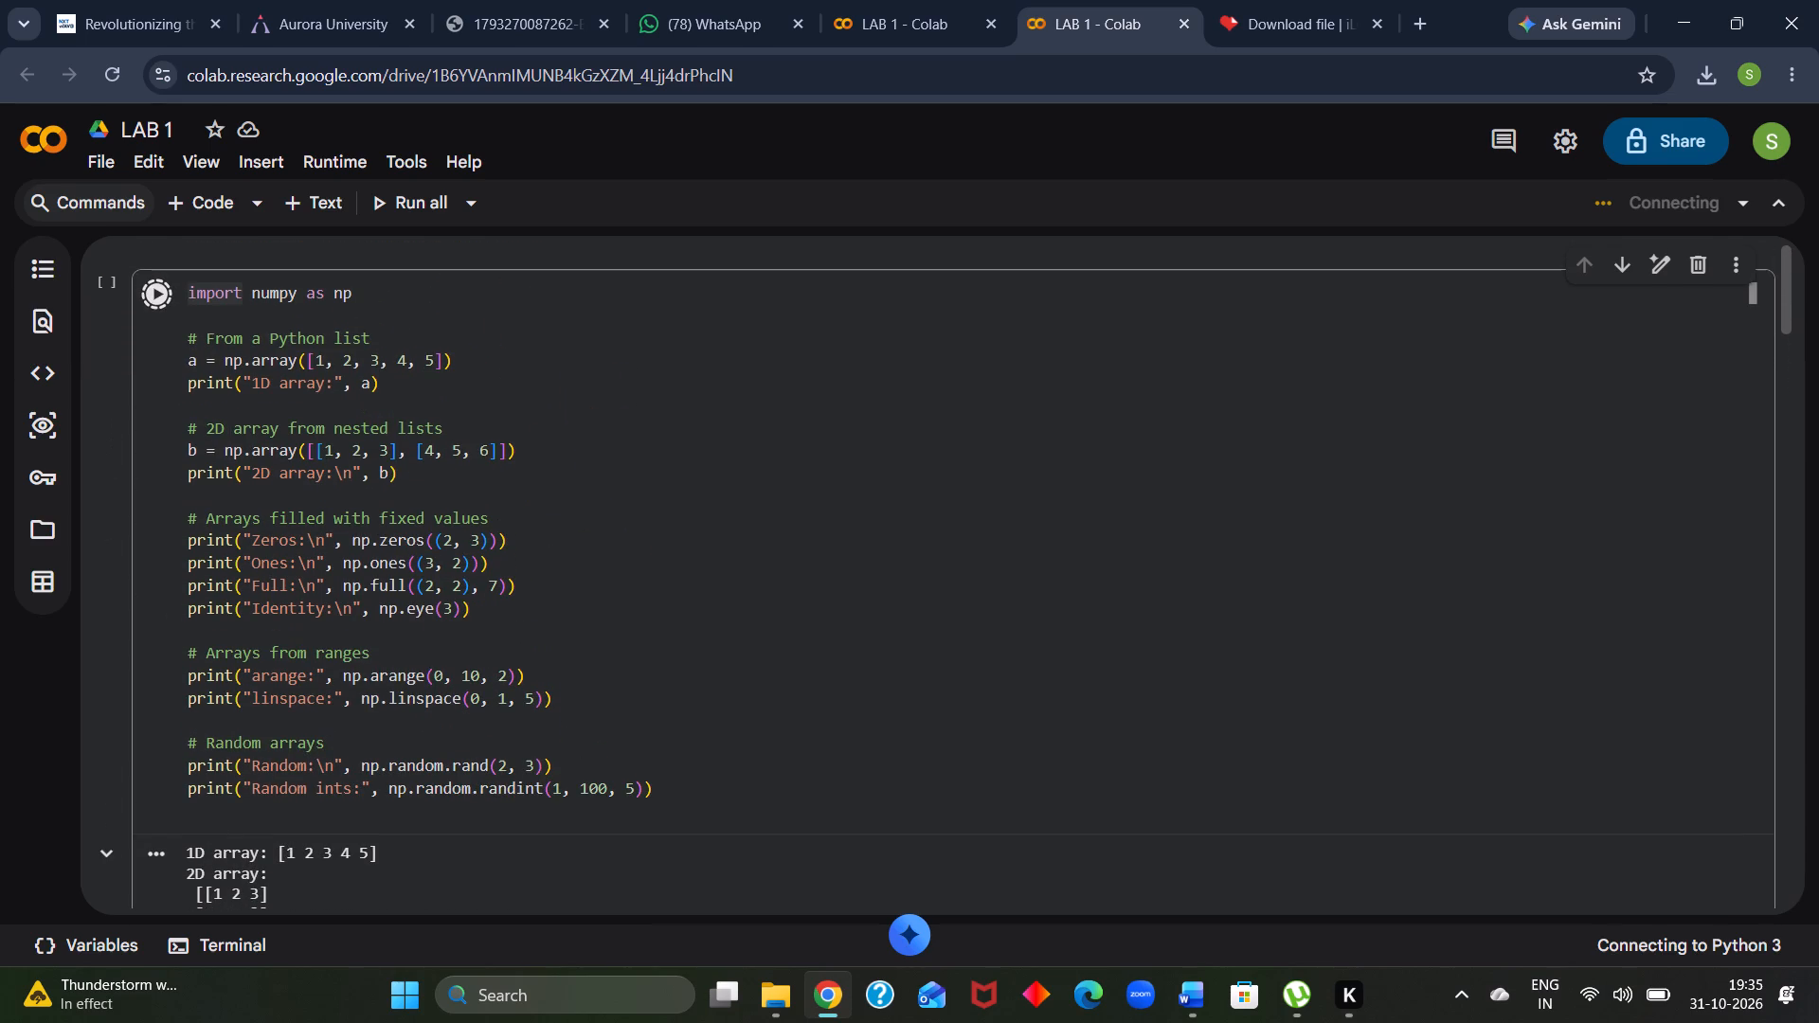
scroll(481, 644, "up", 1)
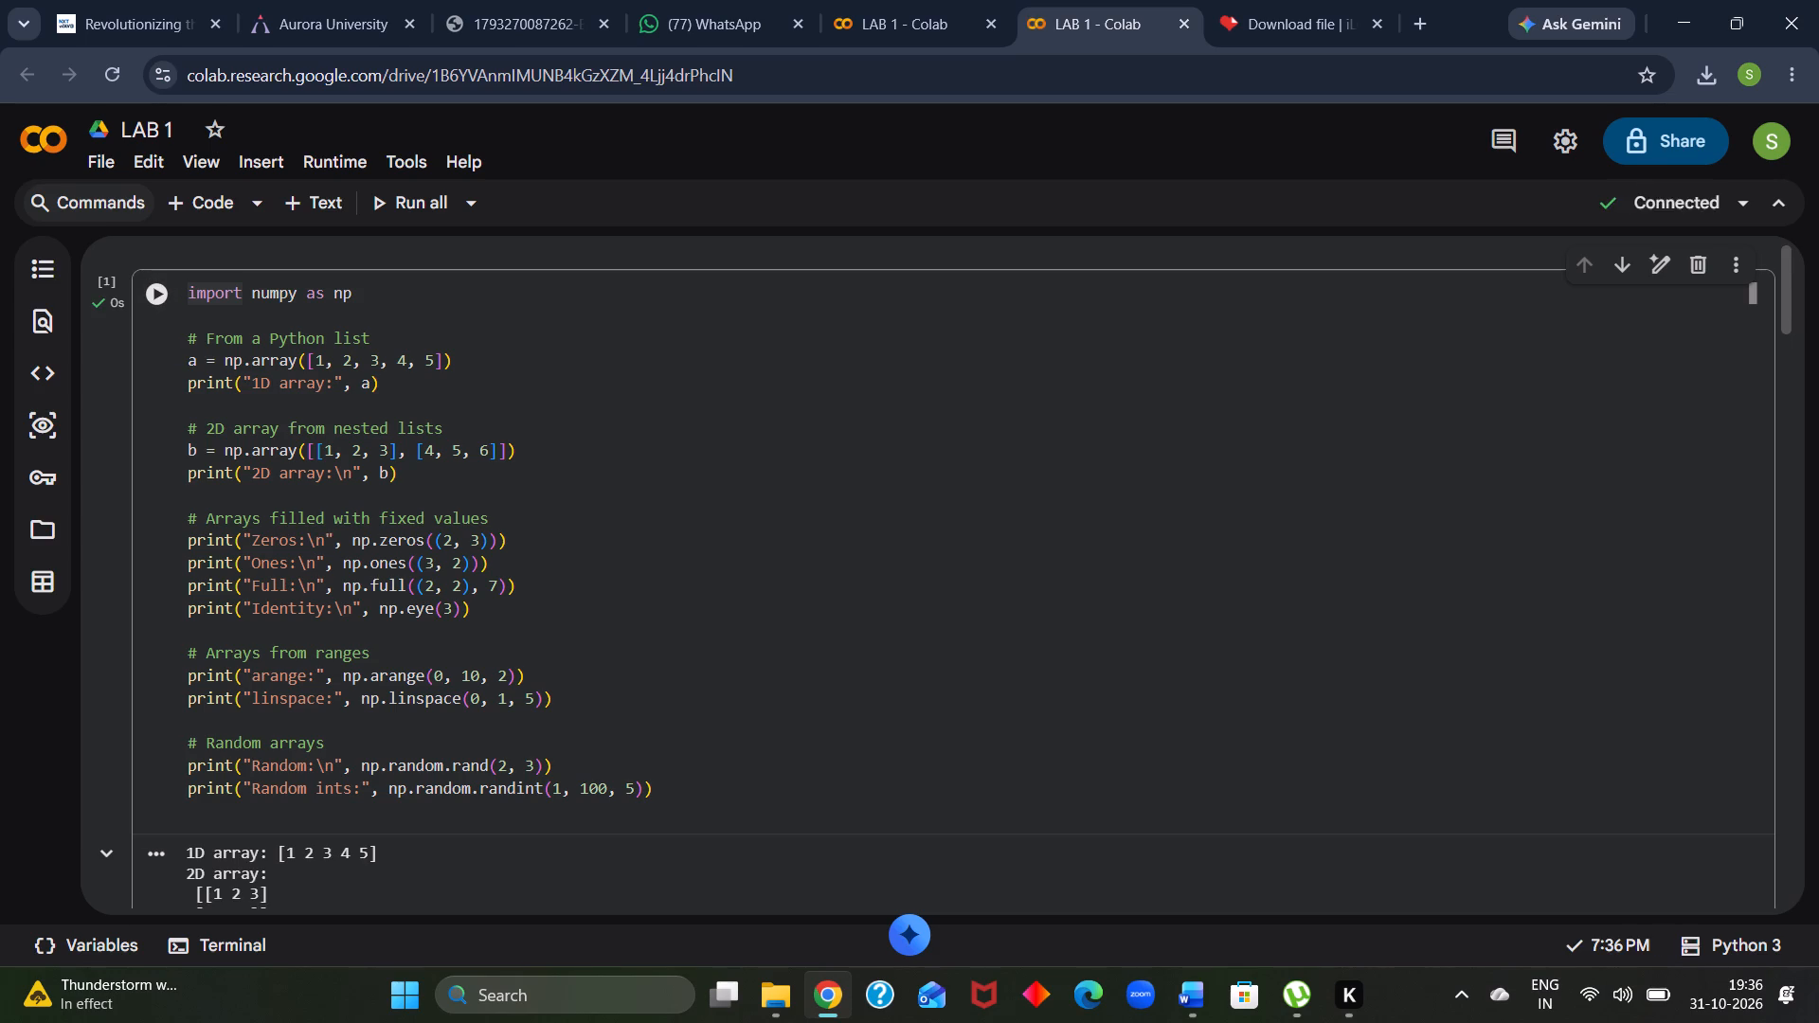
scroll(352, 637, "down", 4)
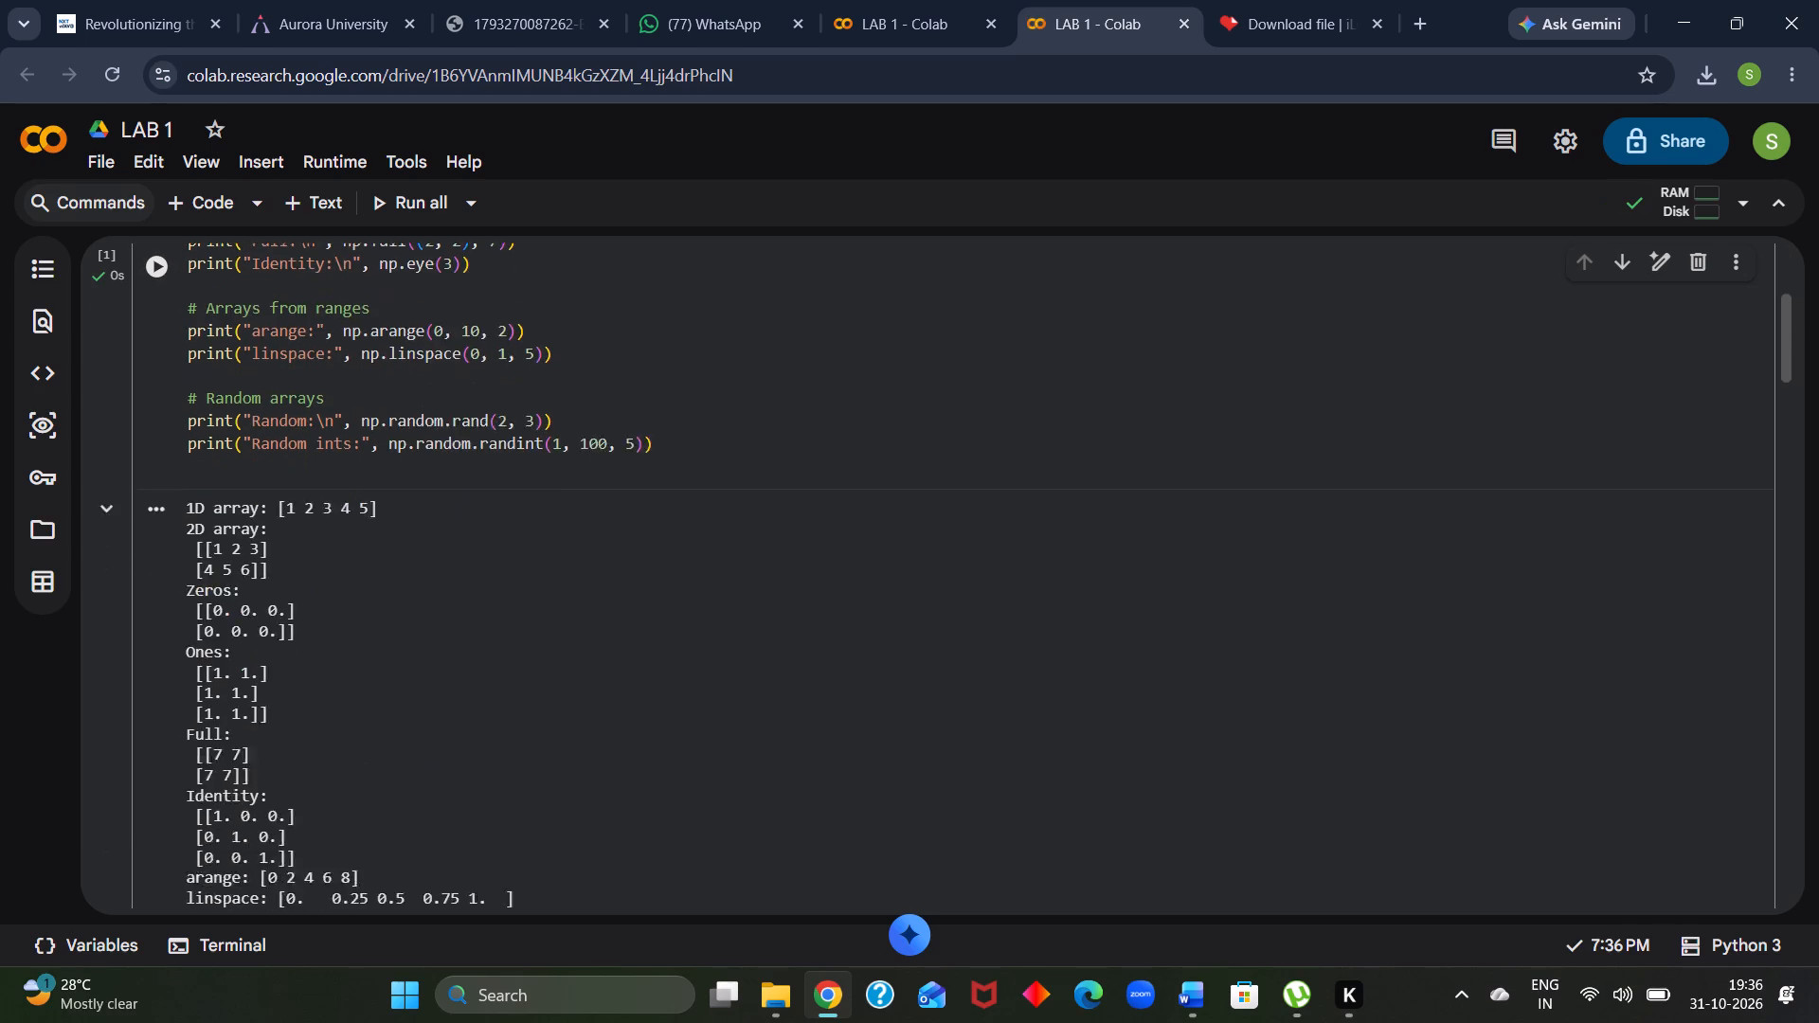
scroll(352, 637, "down", 2)
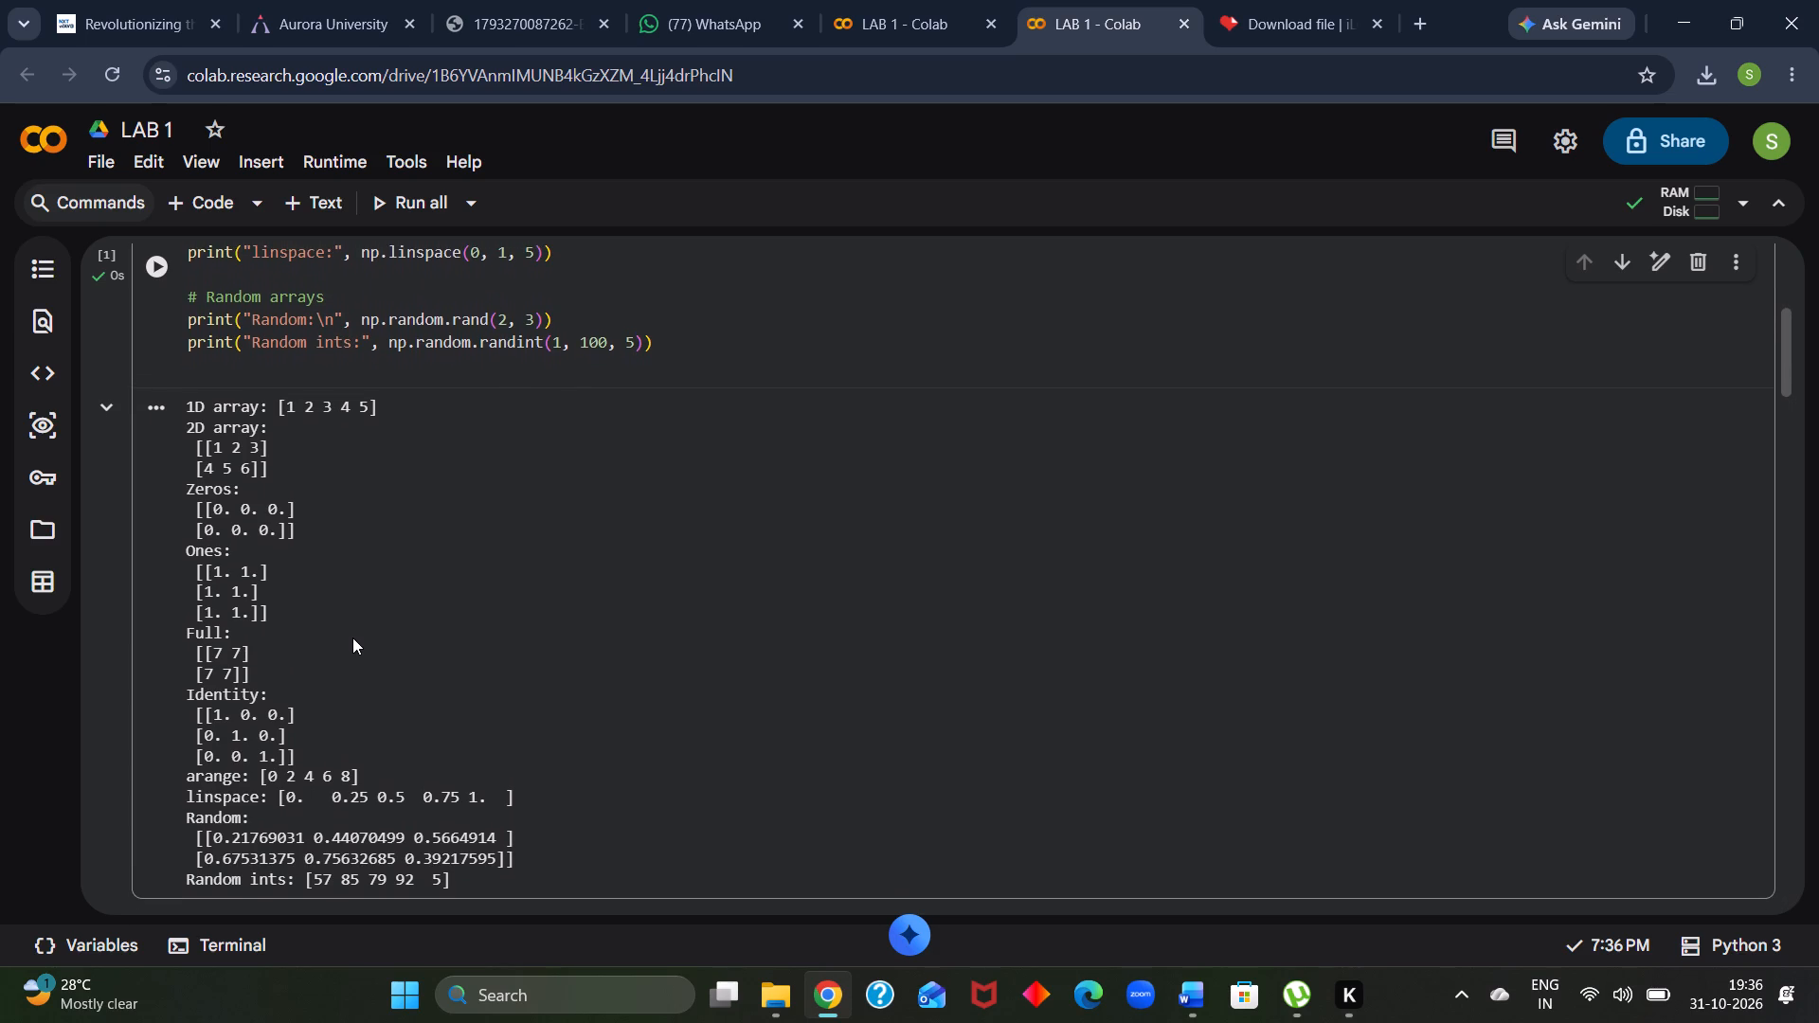
key("Print")
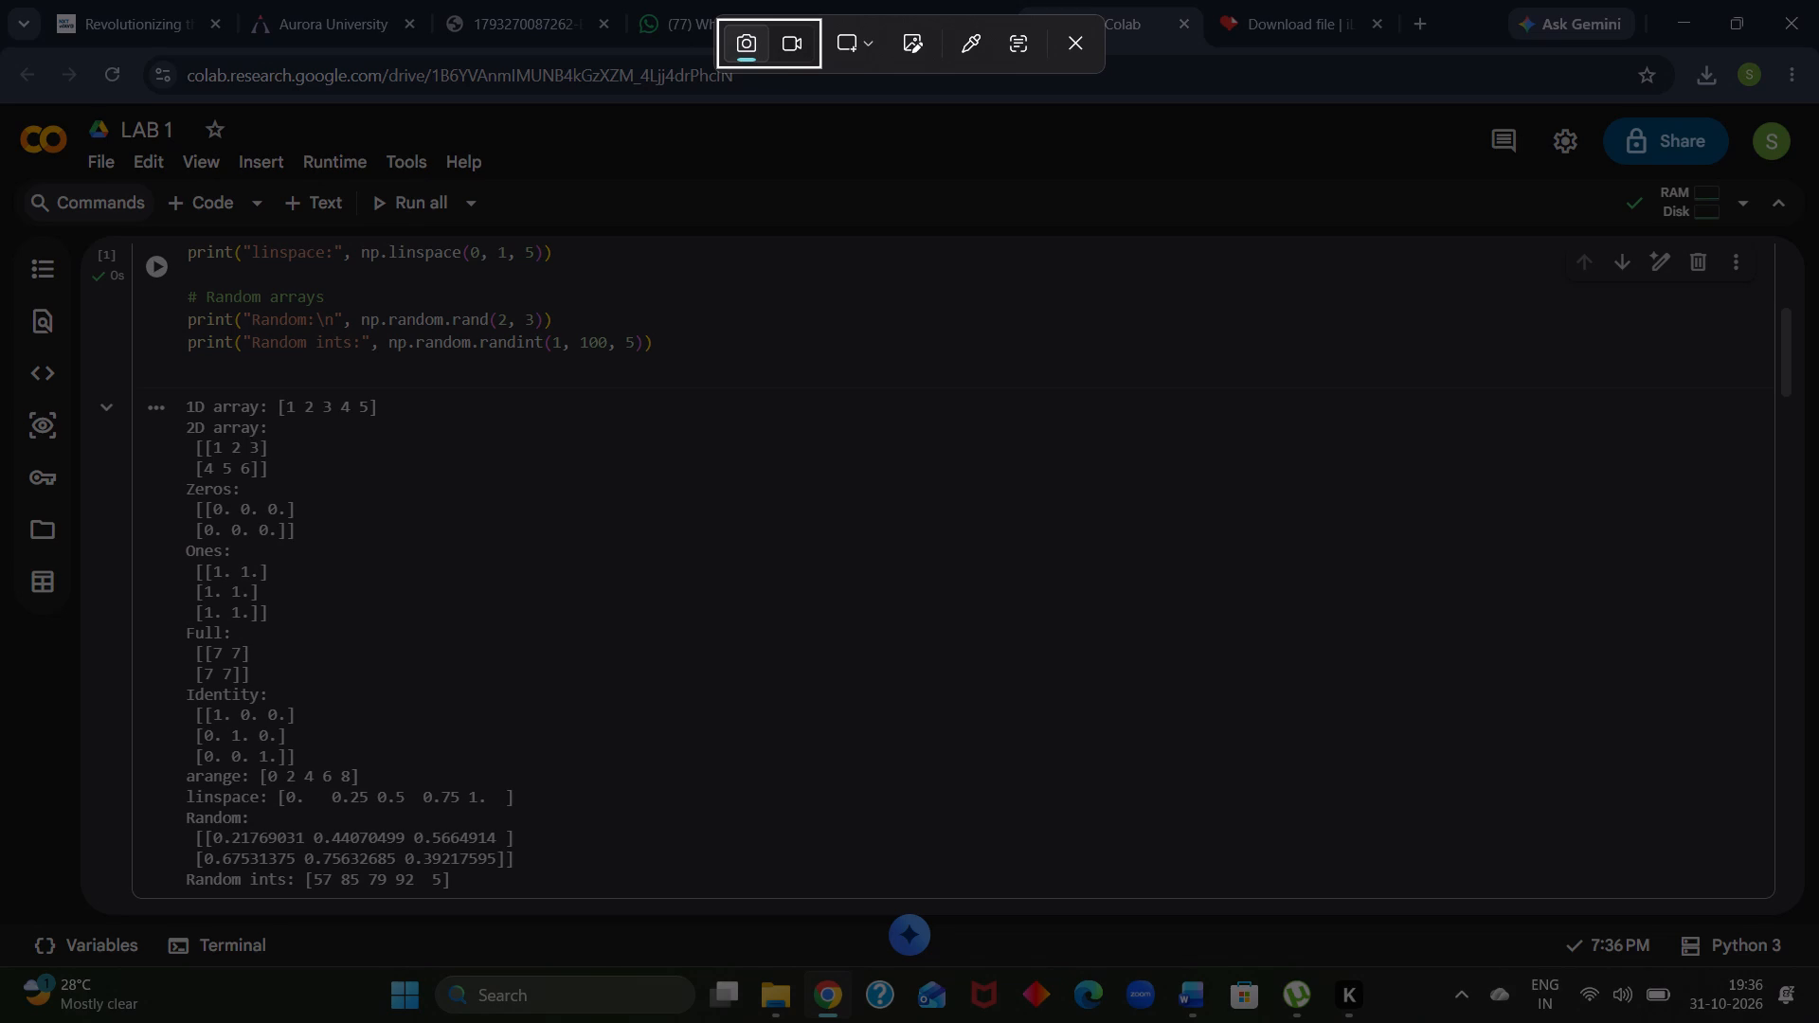
left_click_drag(7, 114, 1421, 766)
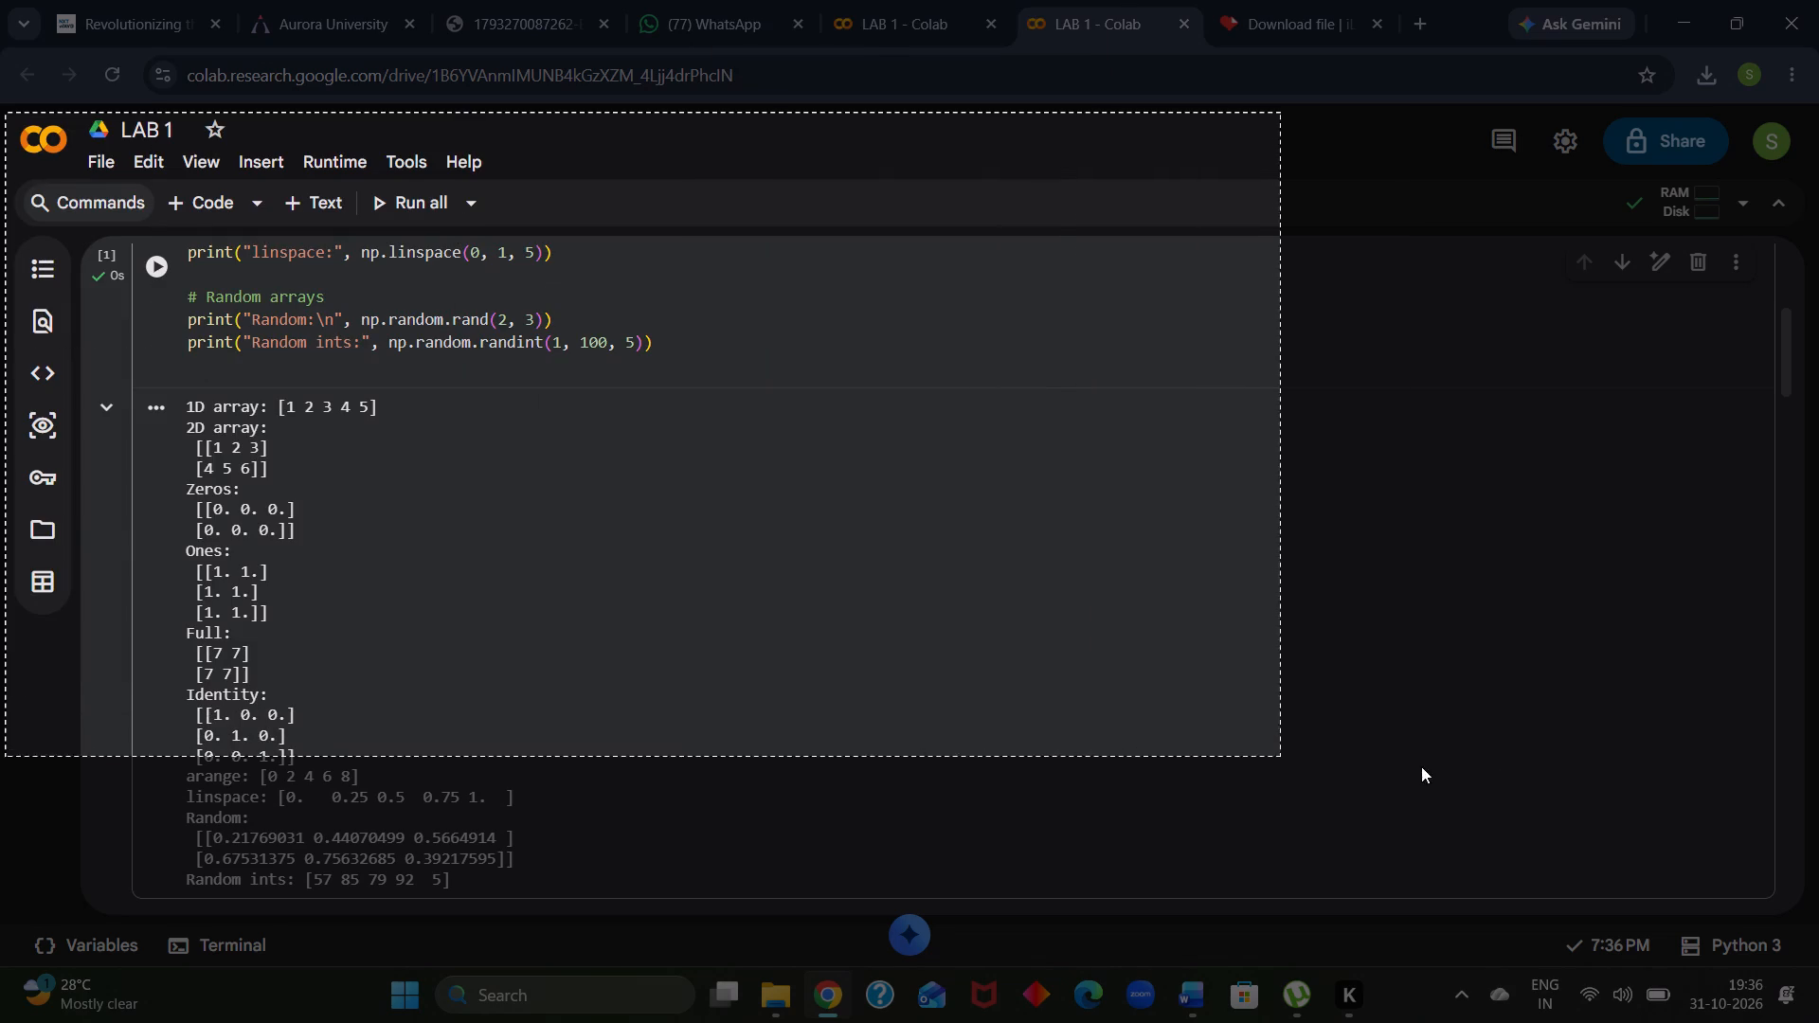
left_click_drag(1421, 766, 1818, 958)
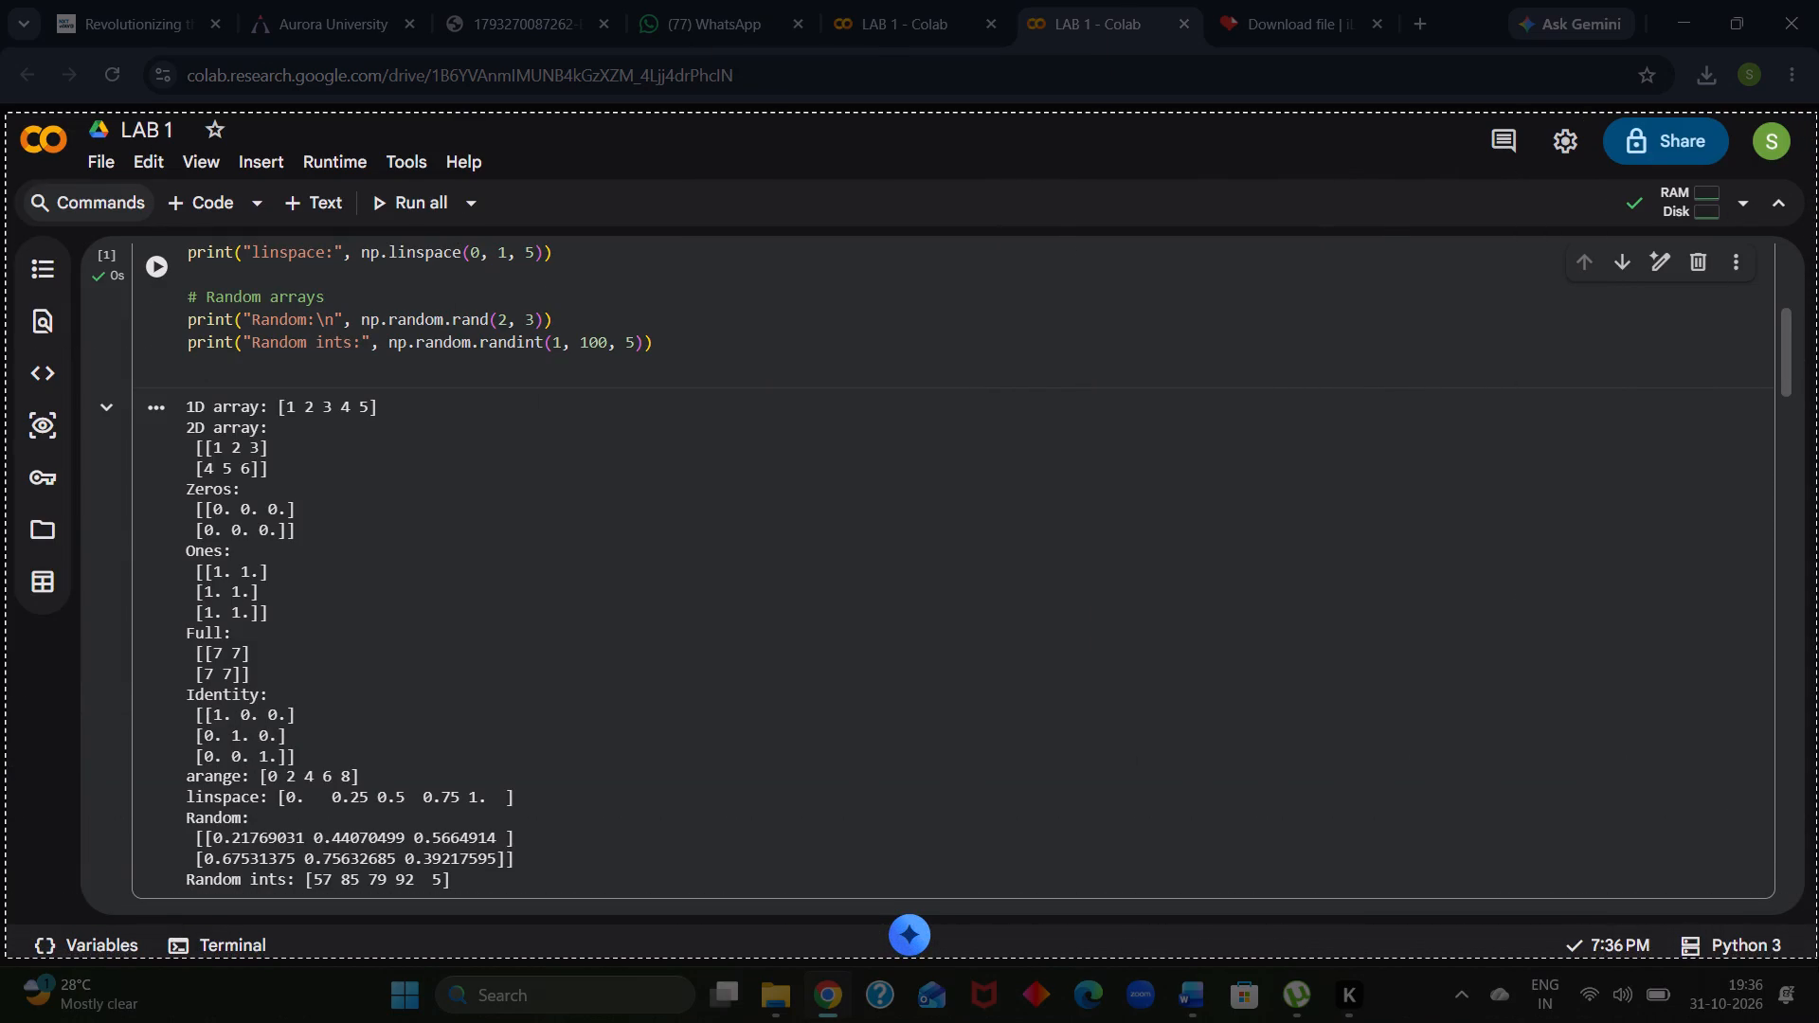
left_click_drag(1818, 958, 1818, 968)
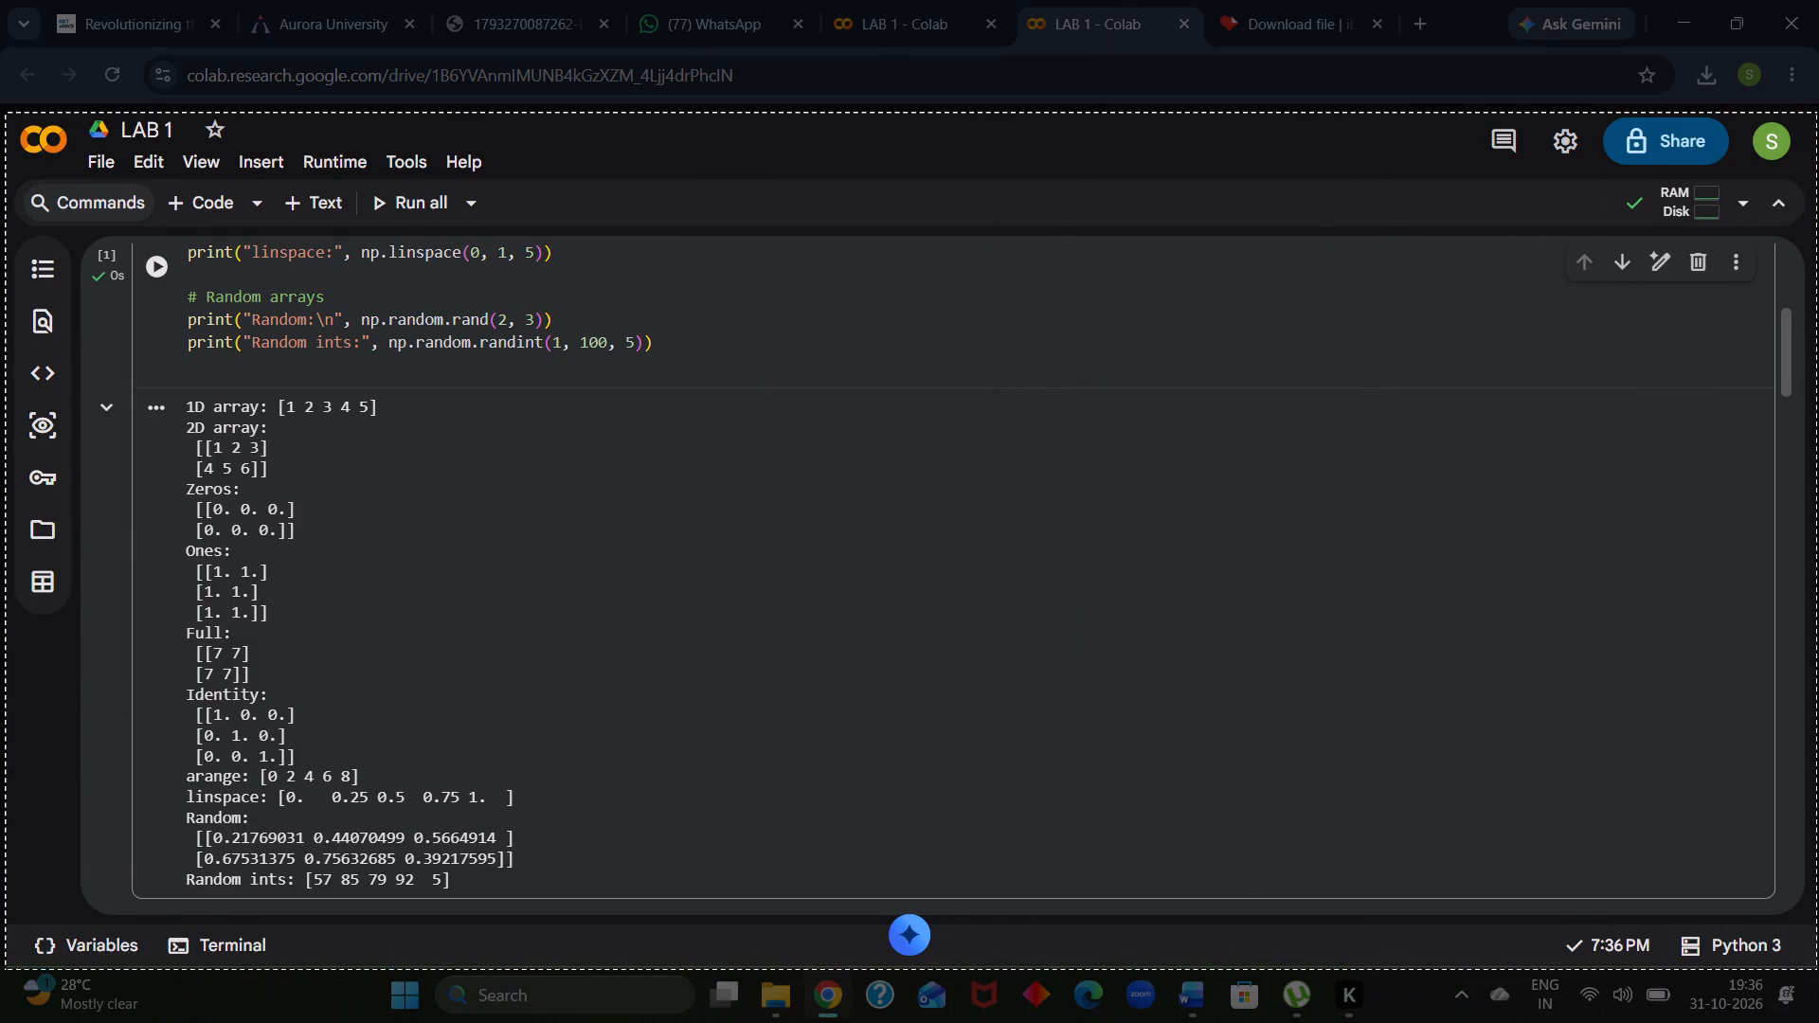
left_click_drag(1818, 968, 1816, 973)
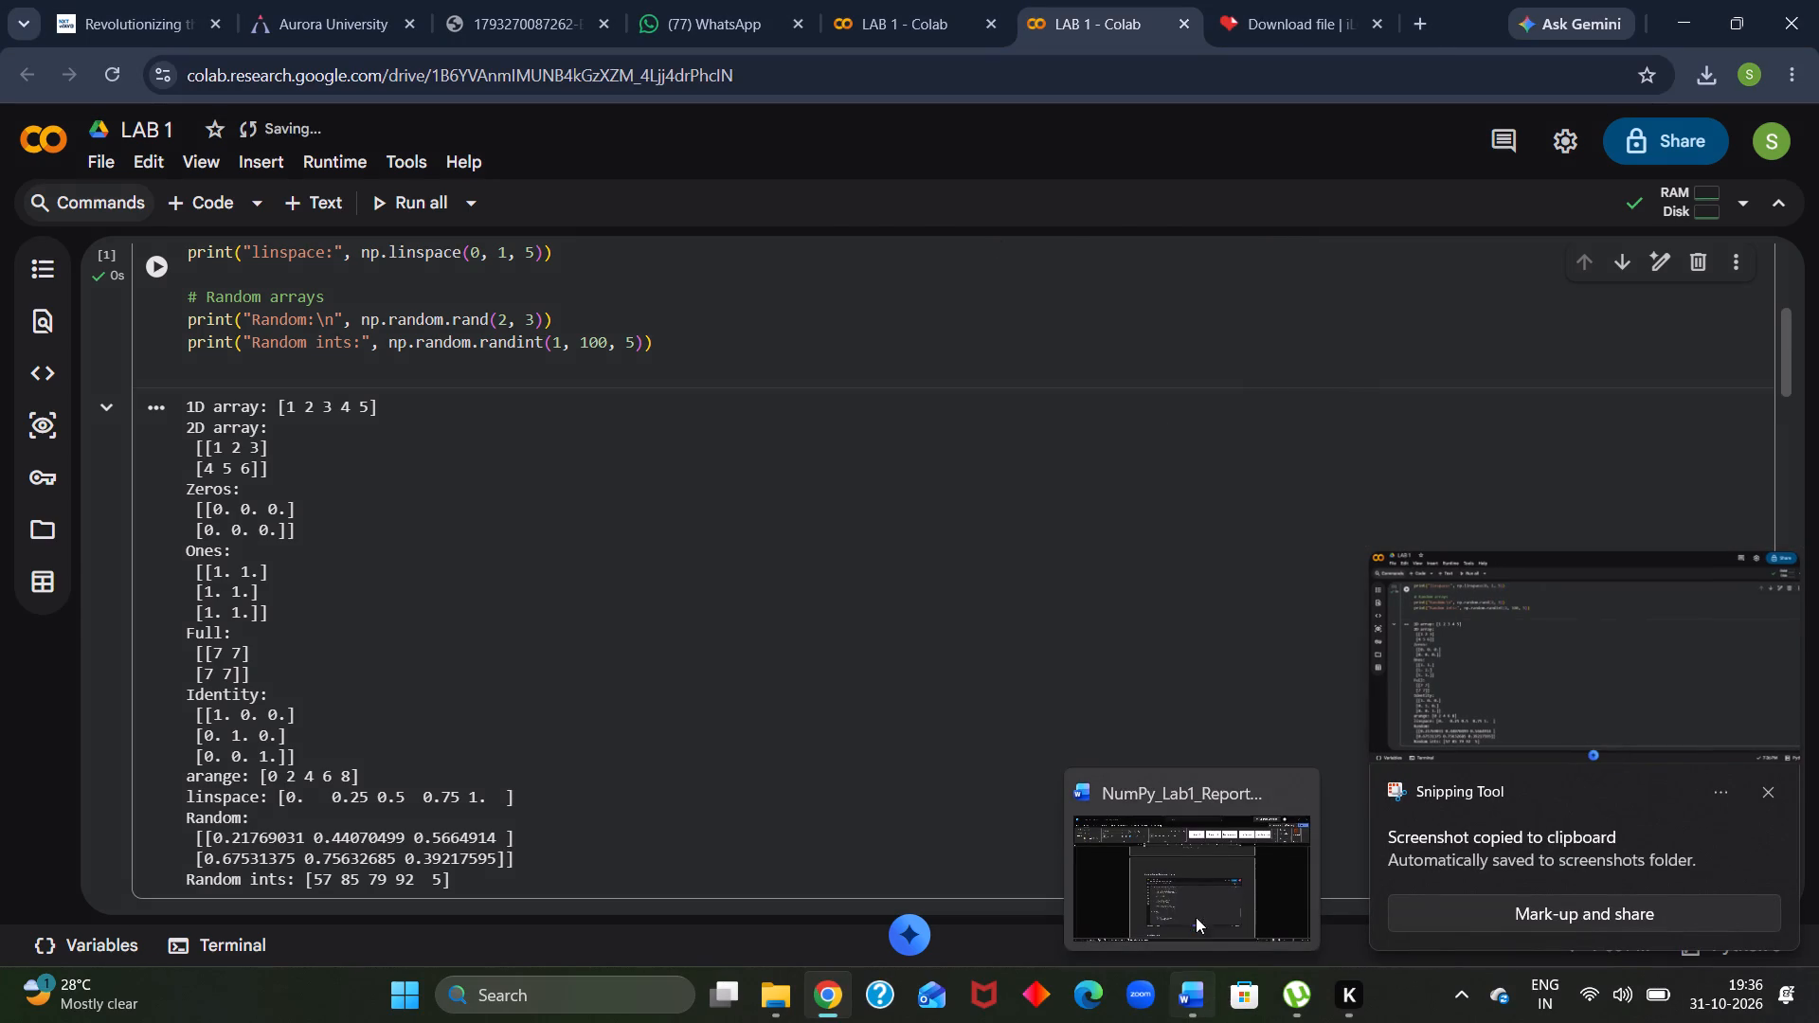
In the Word report, replace the image under Screenshot of Code and Output in the NumPy Attributes section with the new capture.
left_click(1196, 898)
left_click(939, 747)
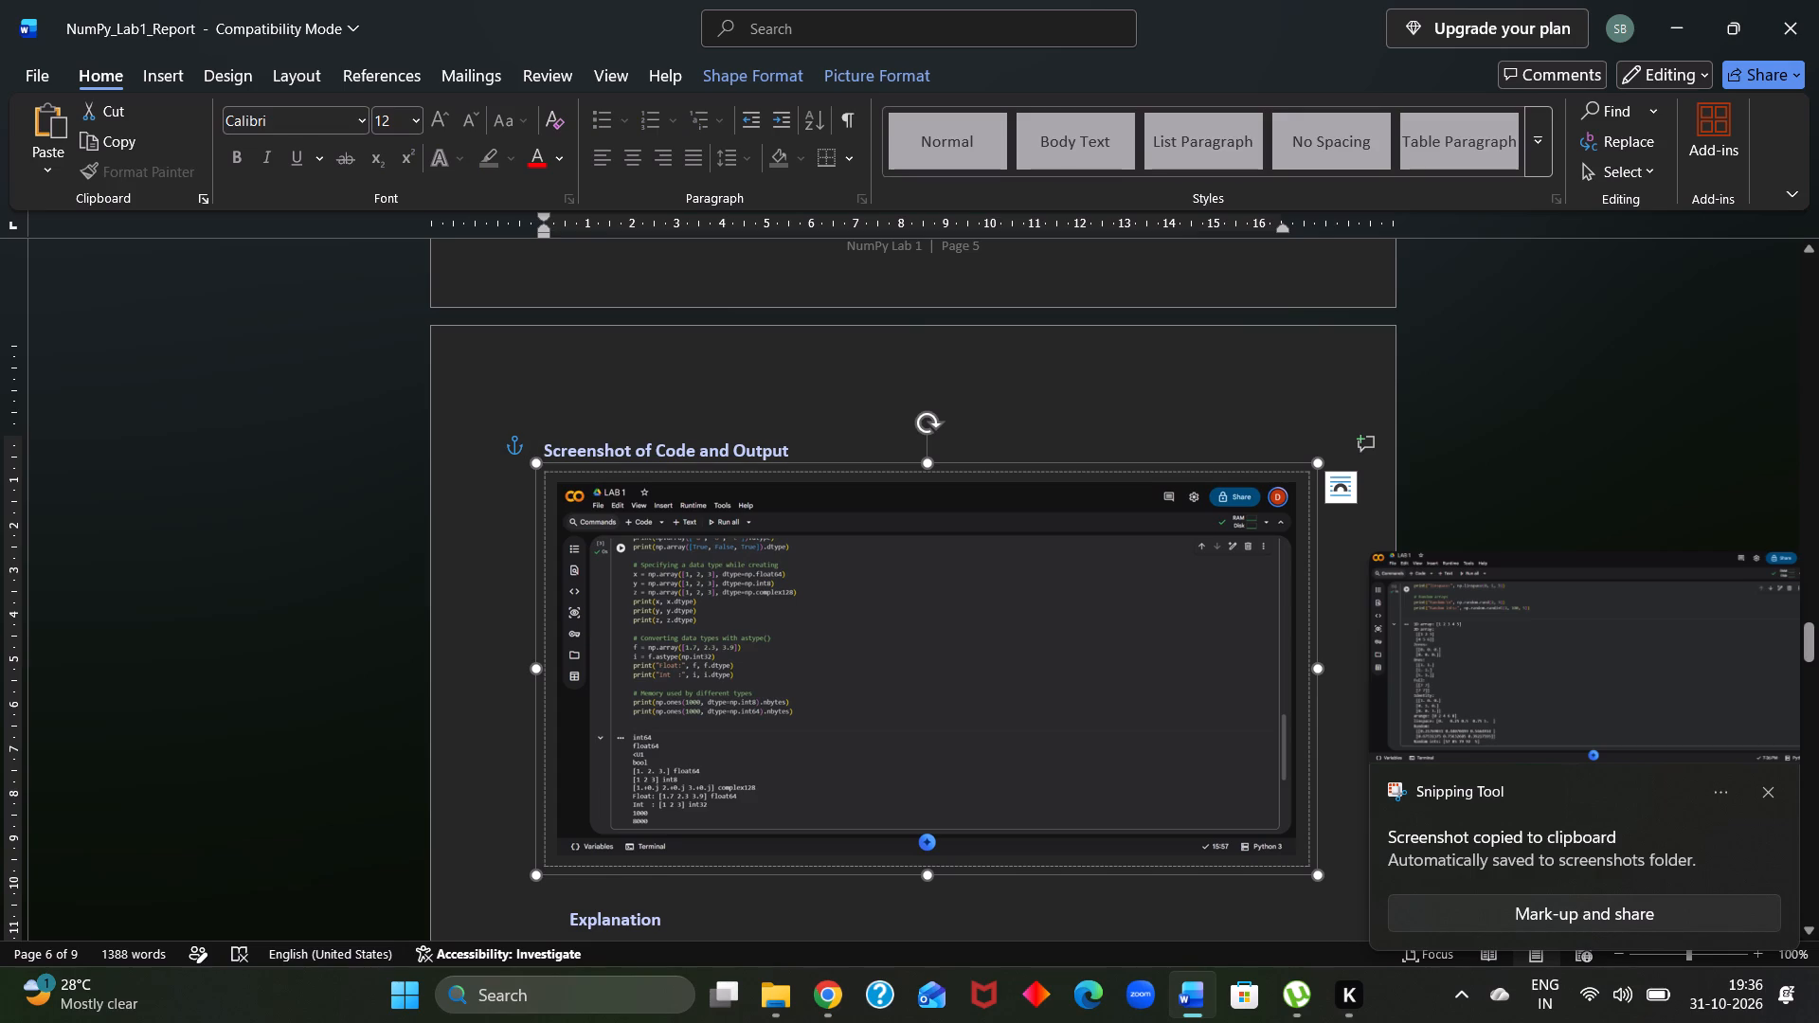
scroll(818, 433, "up", 9)
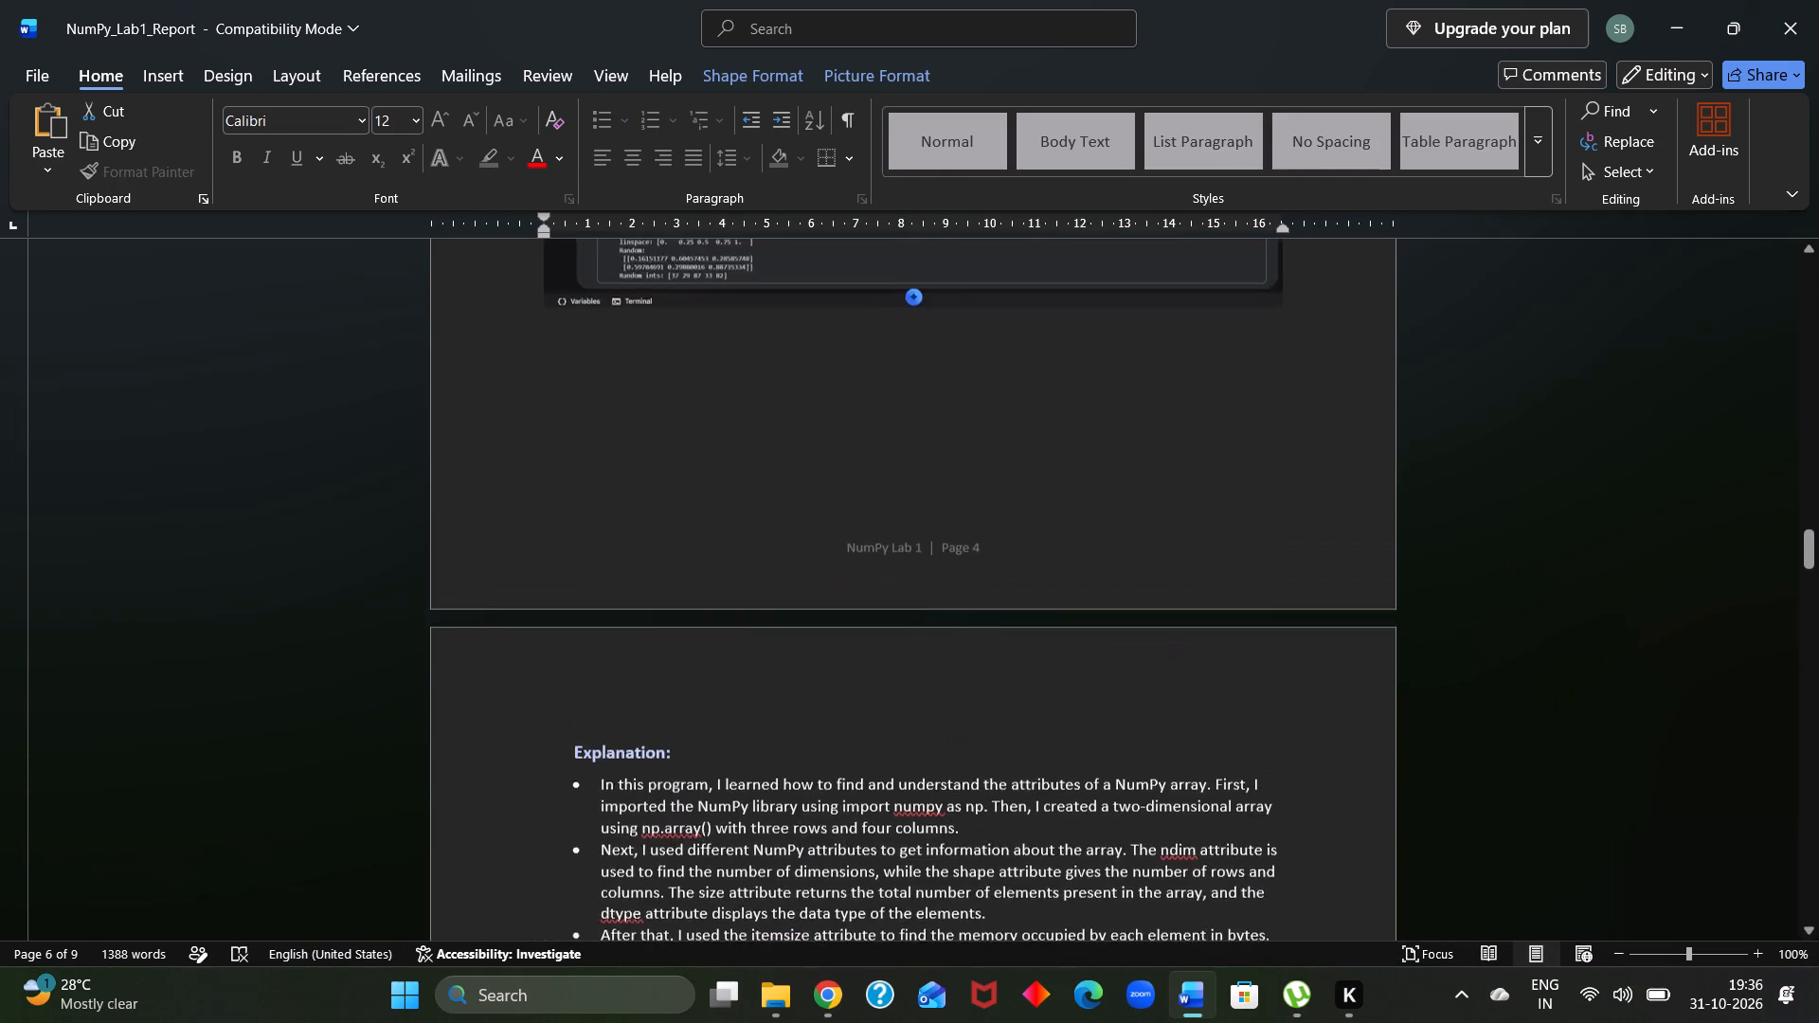
scroll(818, 433, "up", 2)
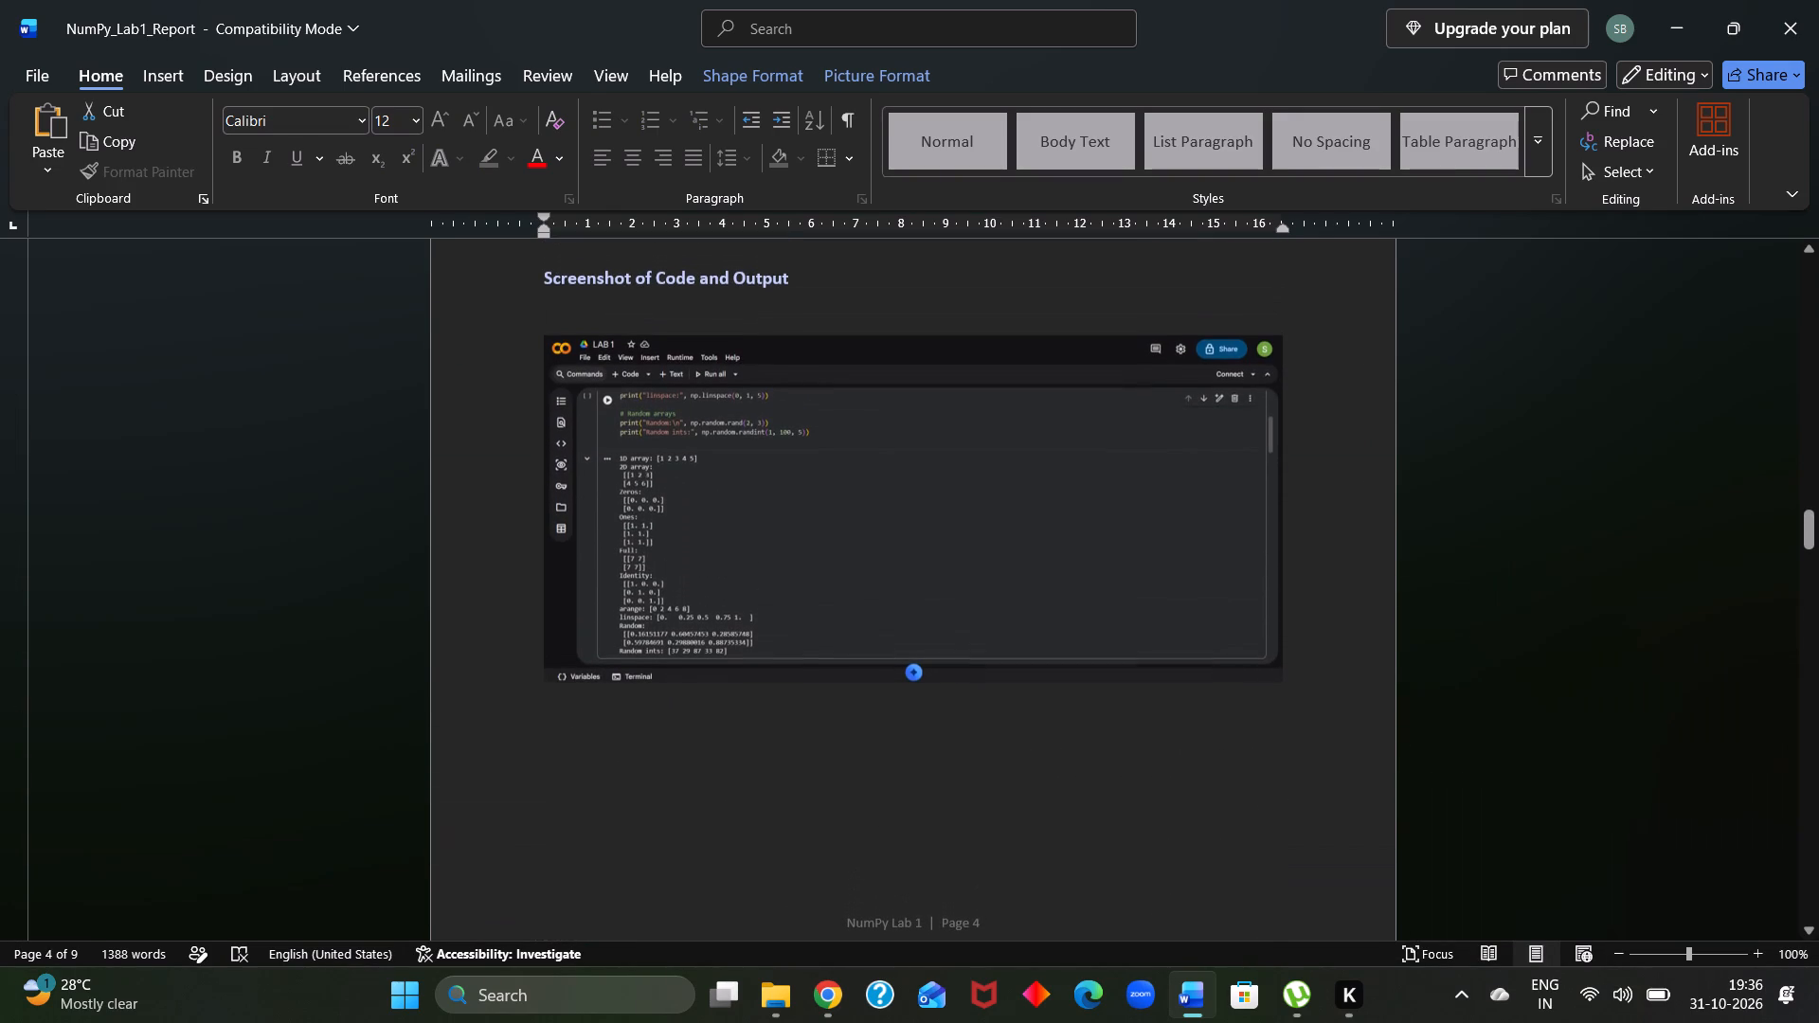
left_click(702, 496)
key("BackSpace")
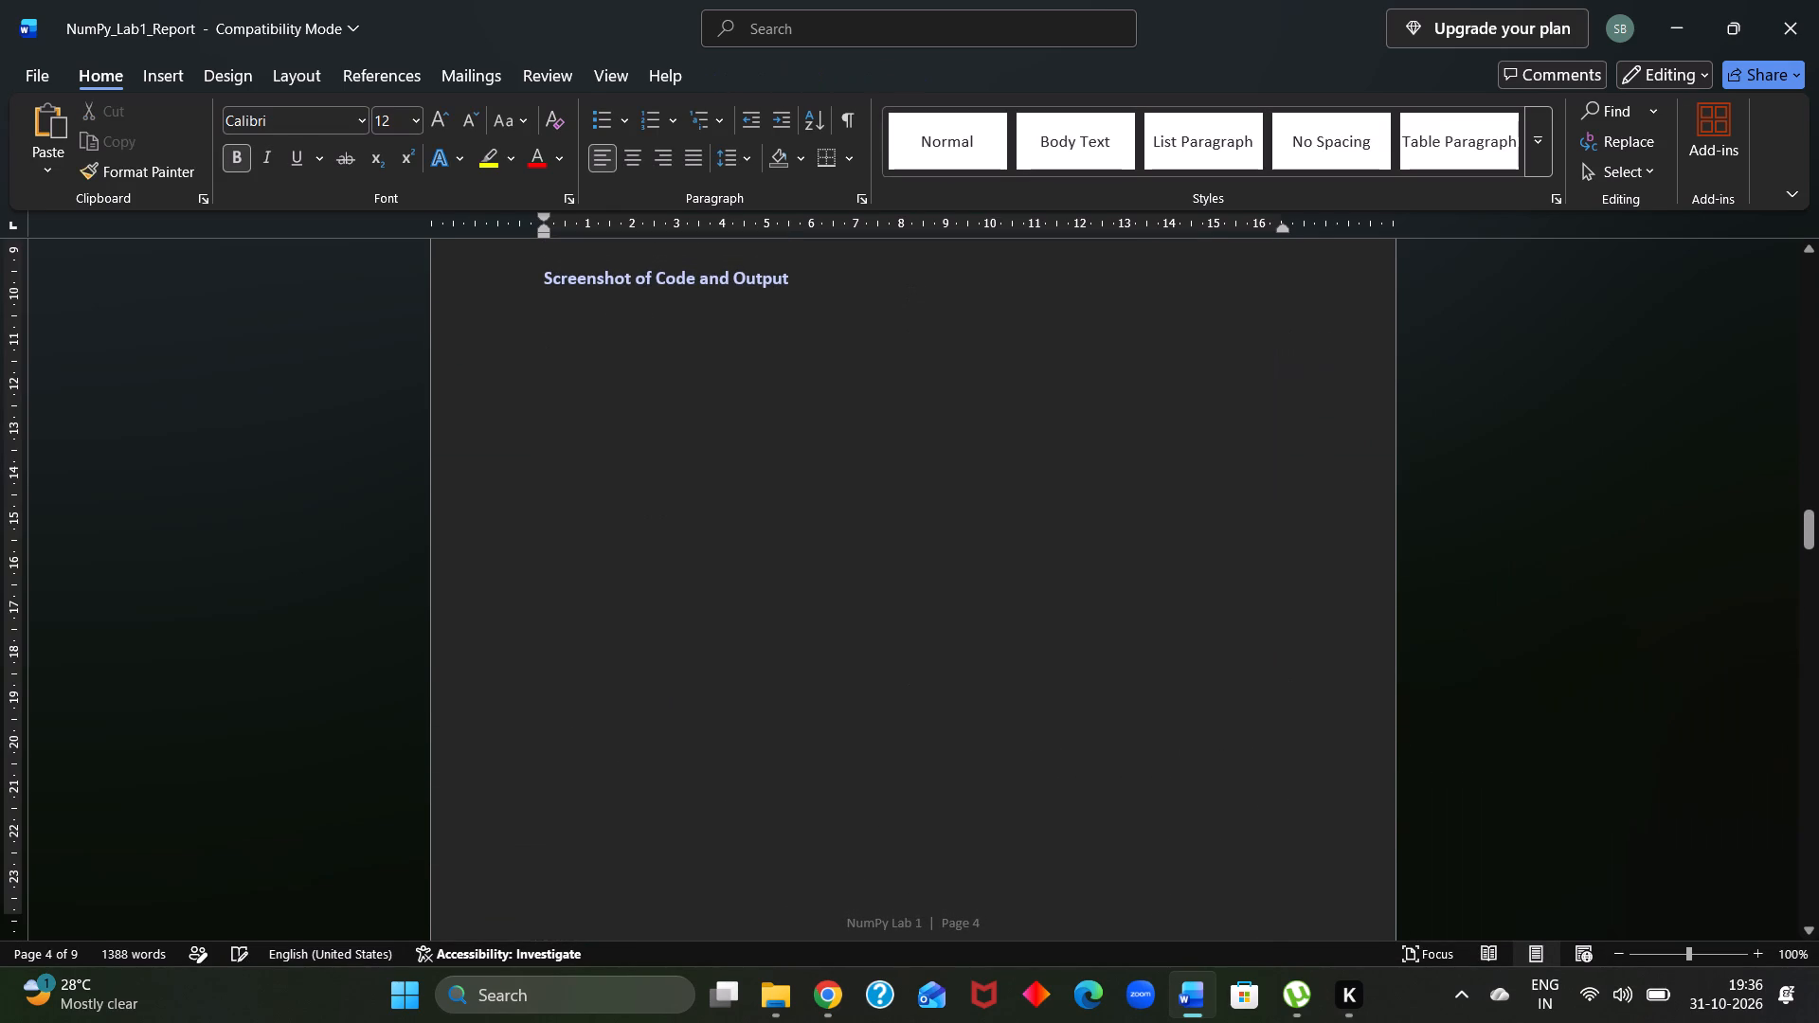
key("ctrl+v")
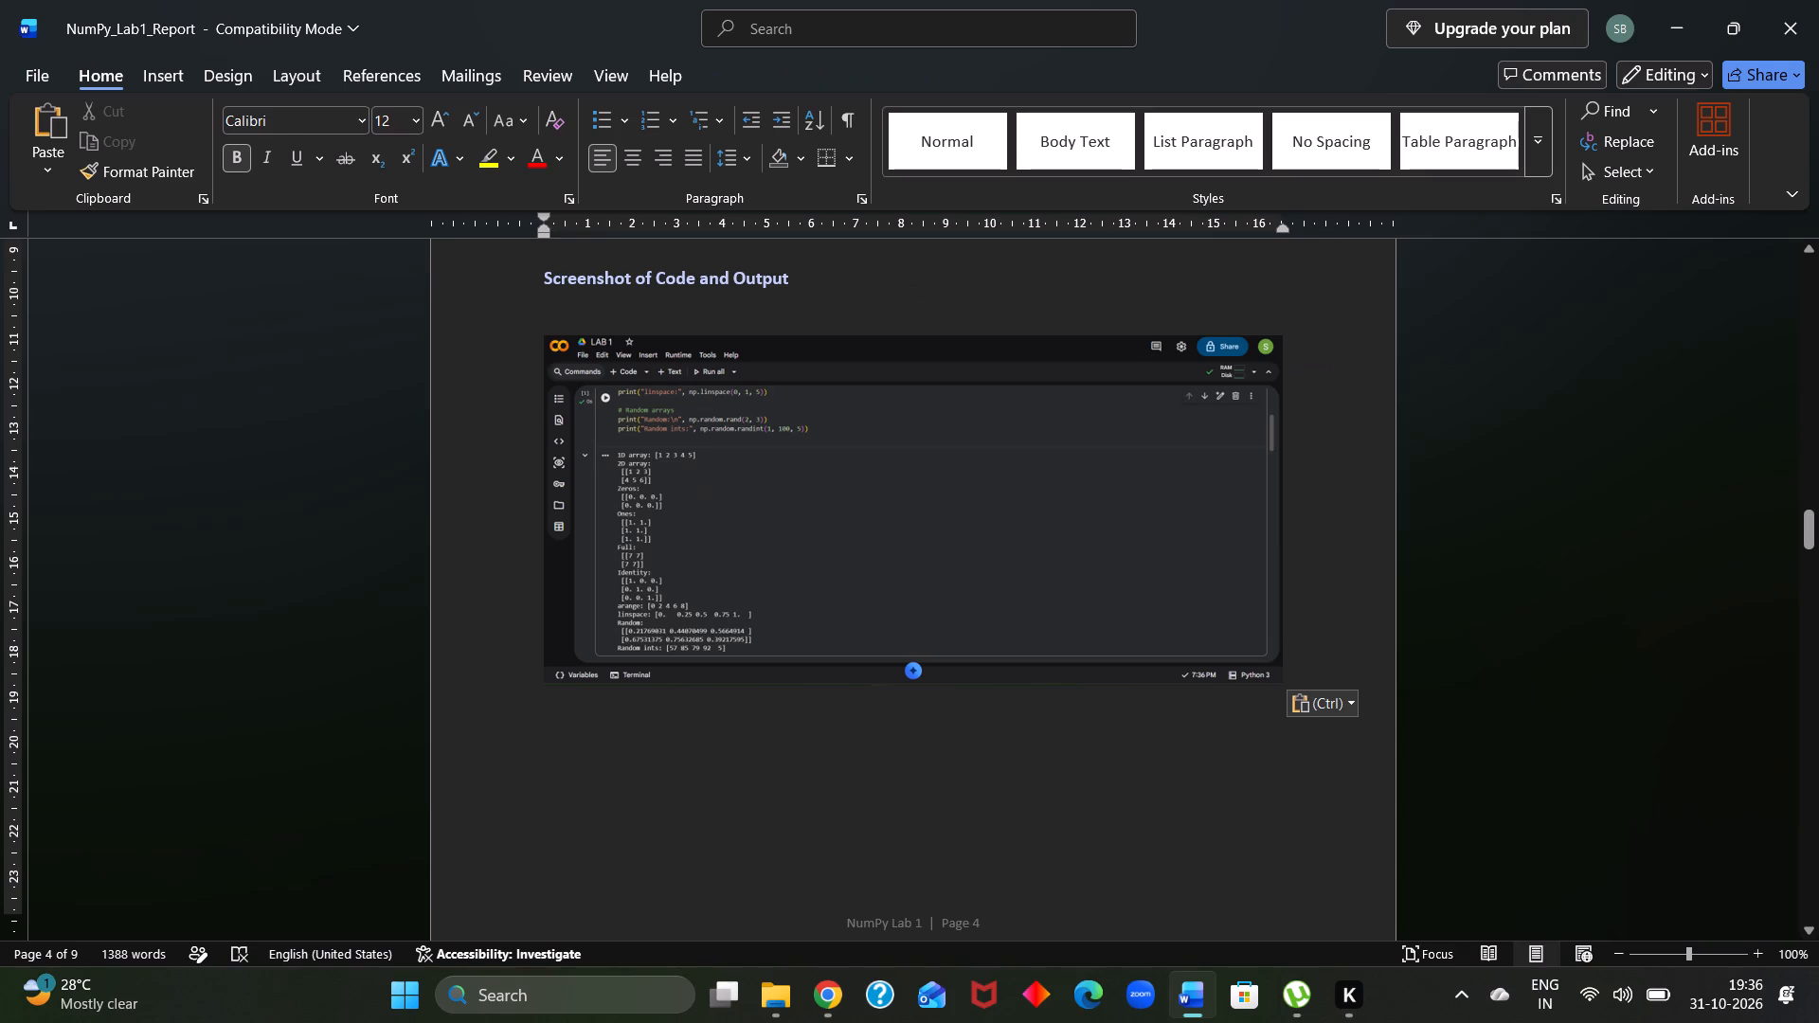
Return to the copied Colab notebook and run the second cell, which prints the array attributes from ndim to Transpose shape.
scroll(690, 672, "down", 5)
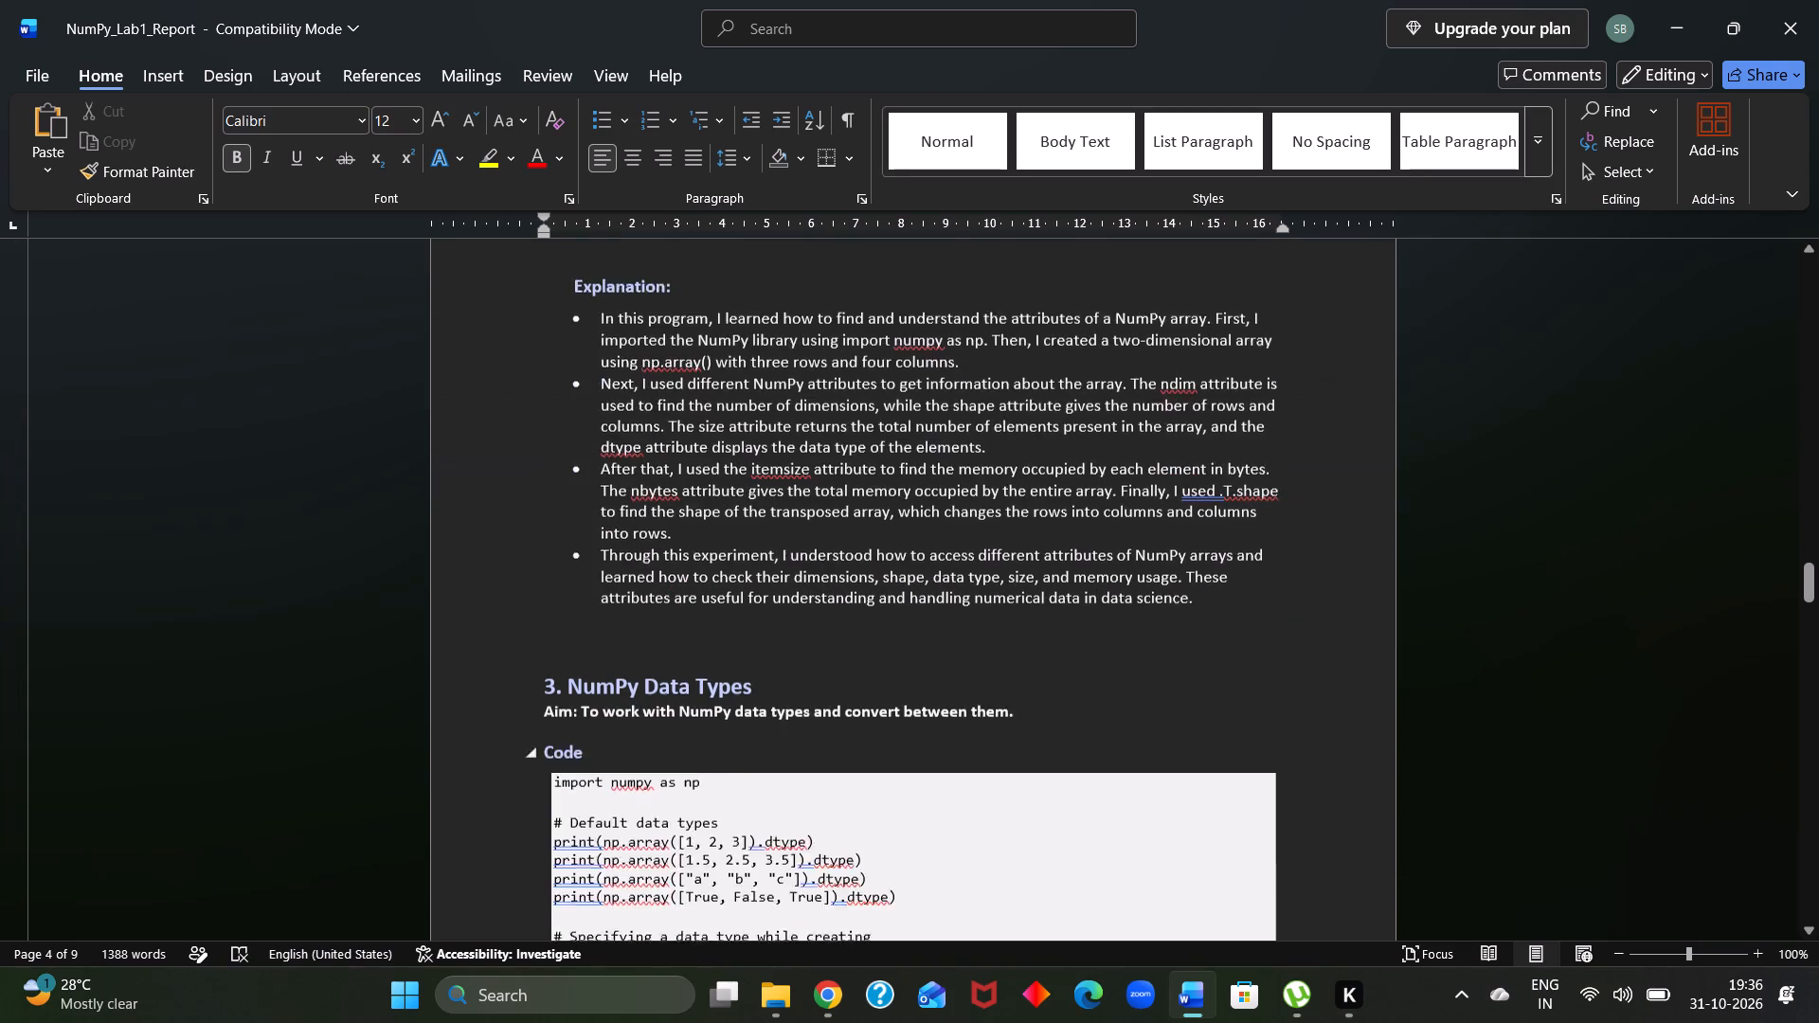
scroll(690, 672, "down", 7)
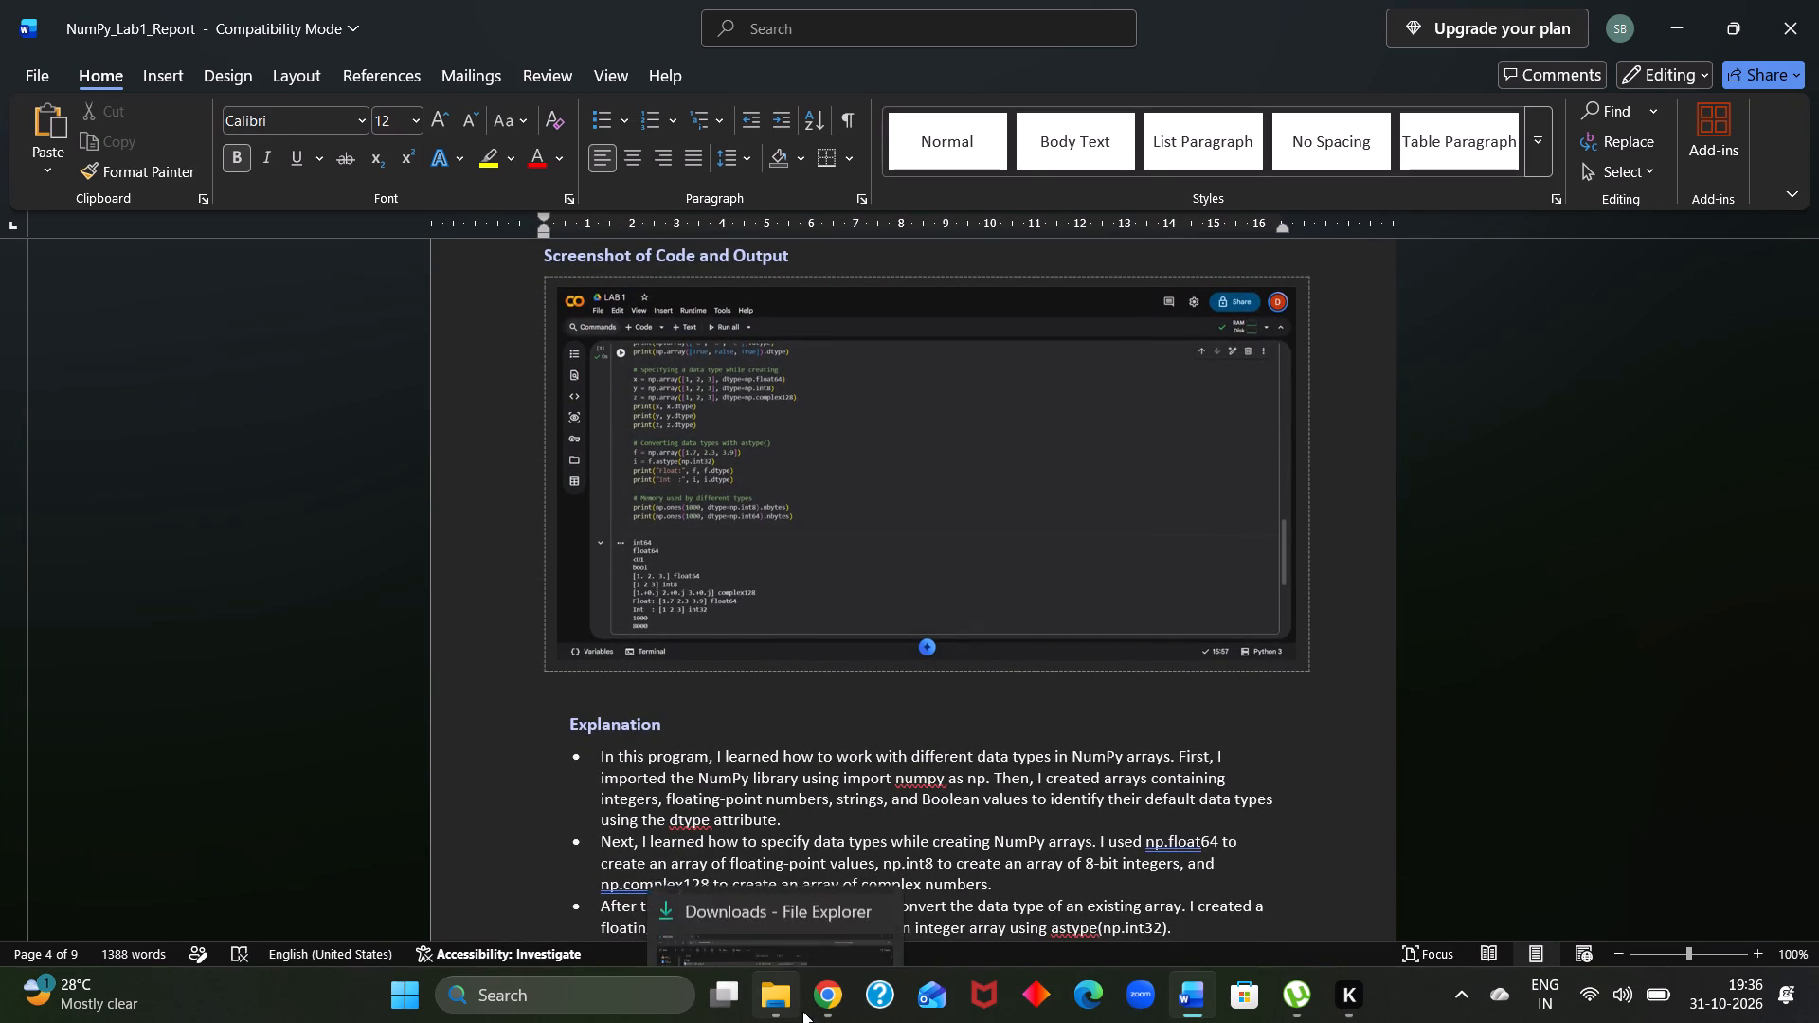
left_click(808, 921)
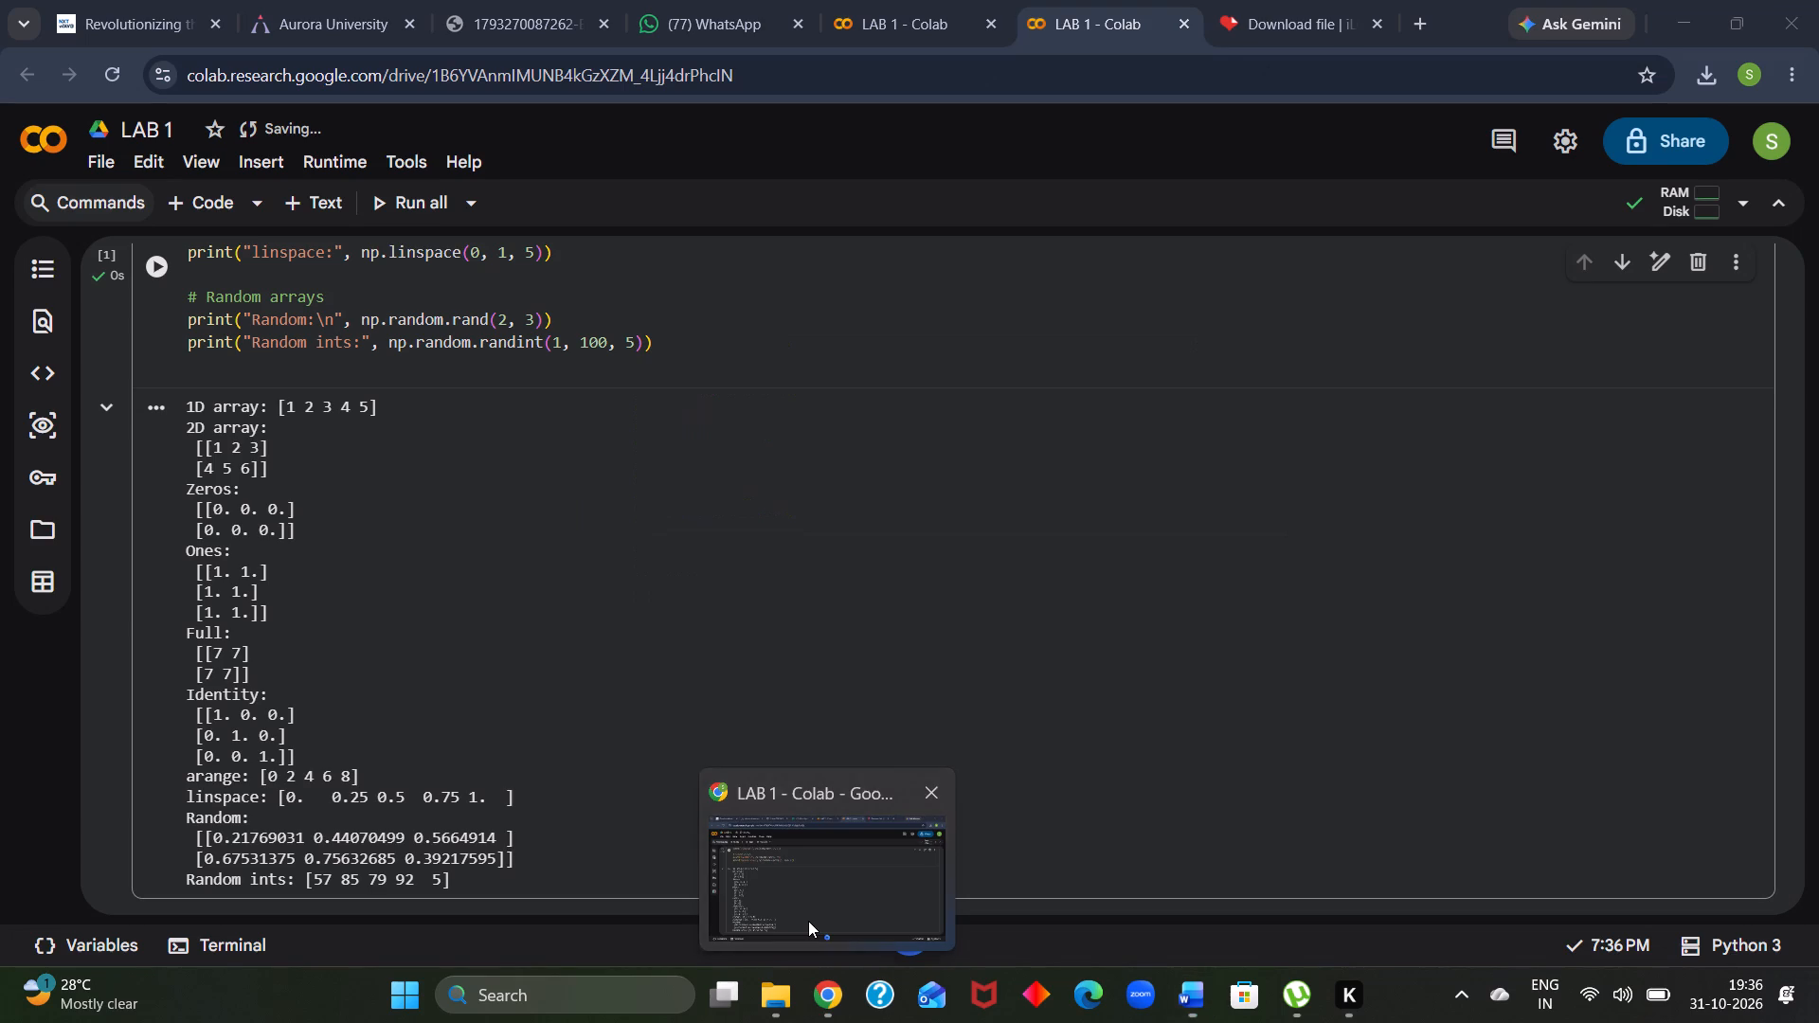
scroll(688, 762, "down", 5)
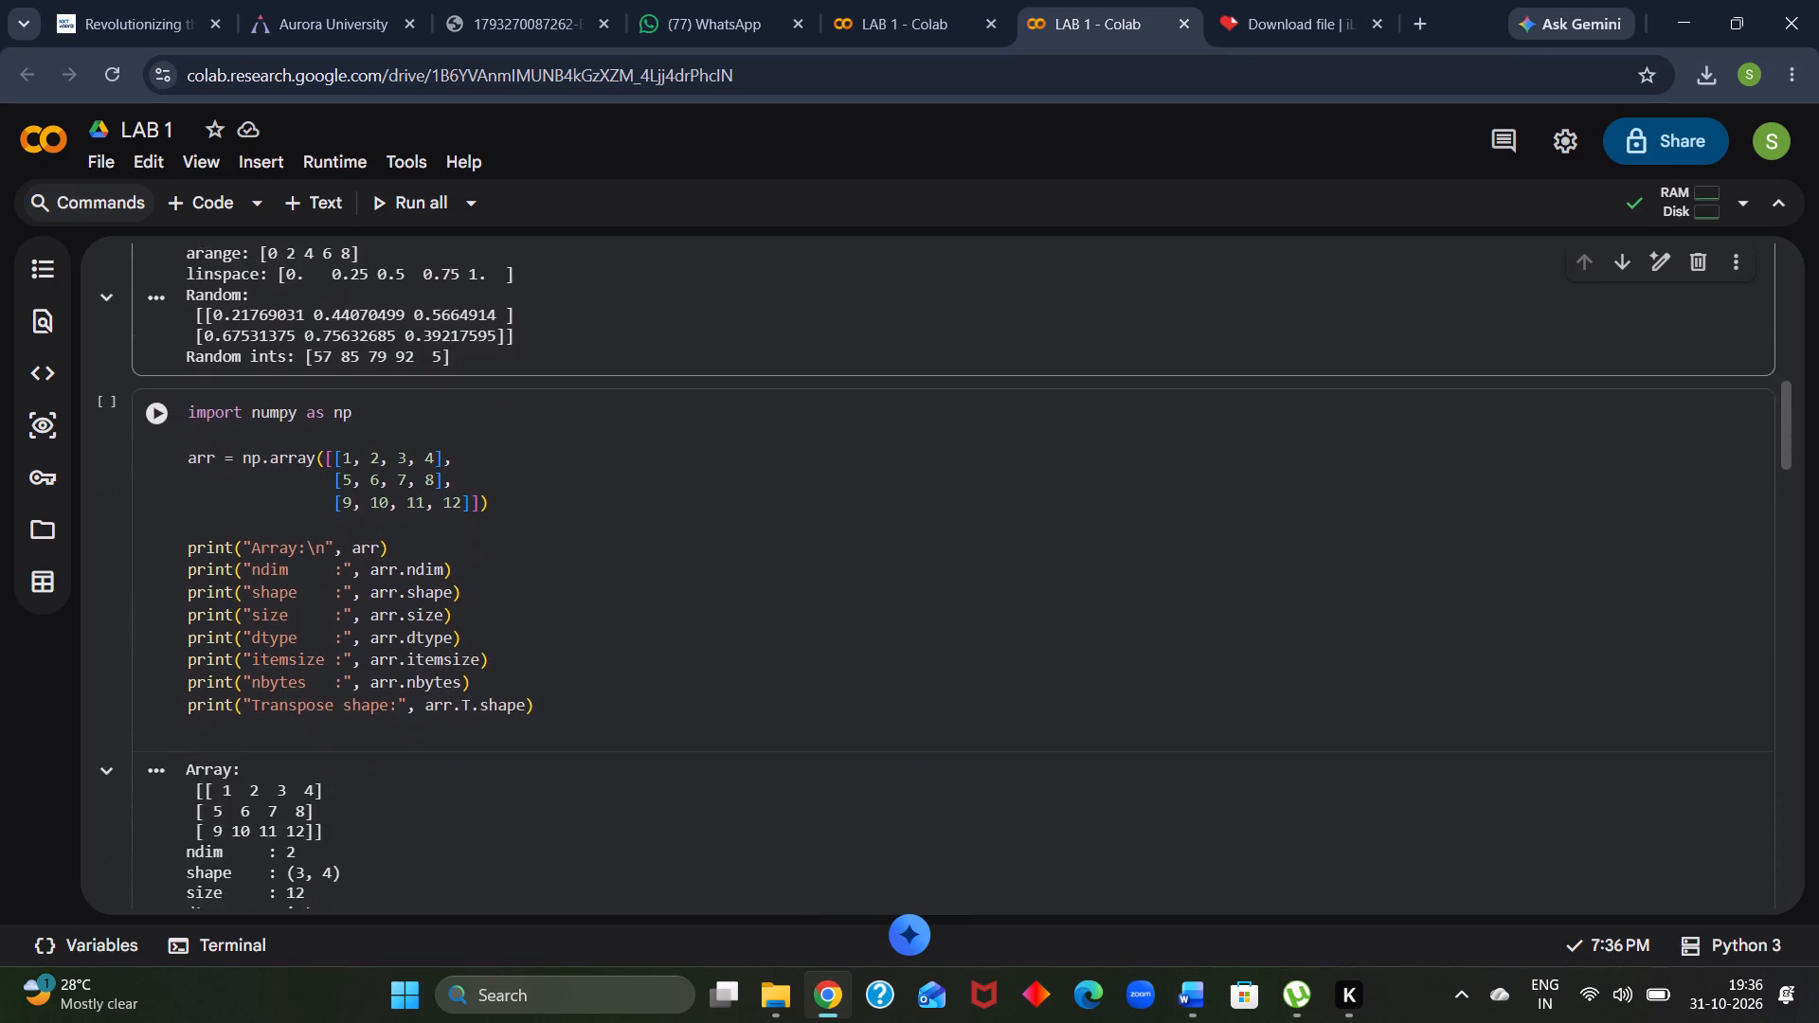
scroll(688, 762, "down", 1)
scroll(643, 694, "up", 1)
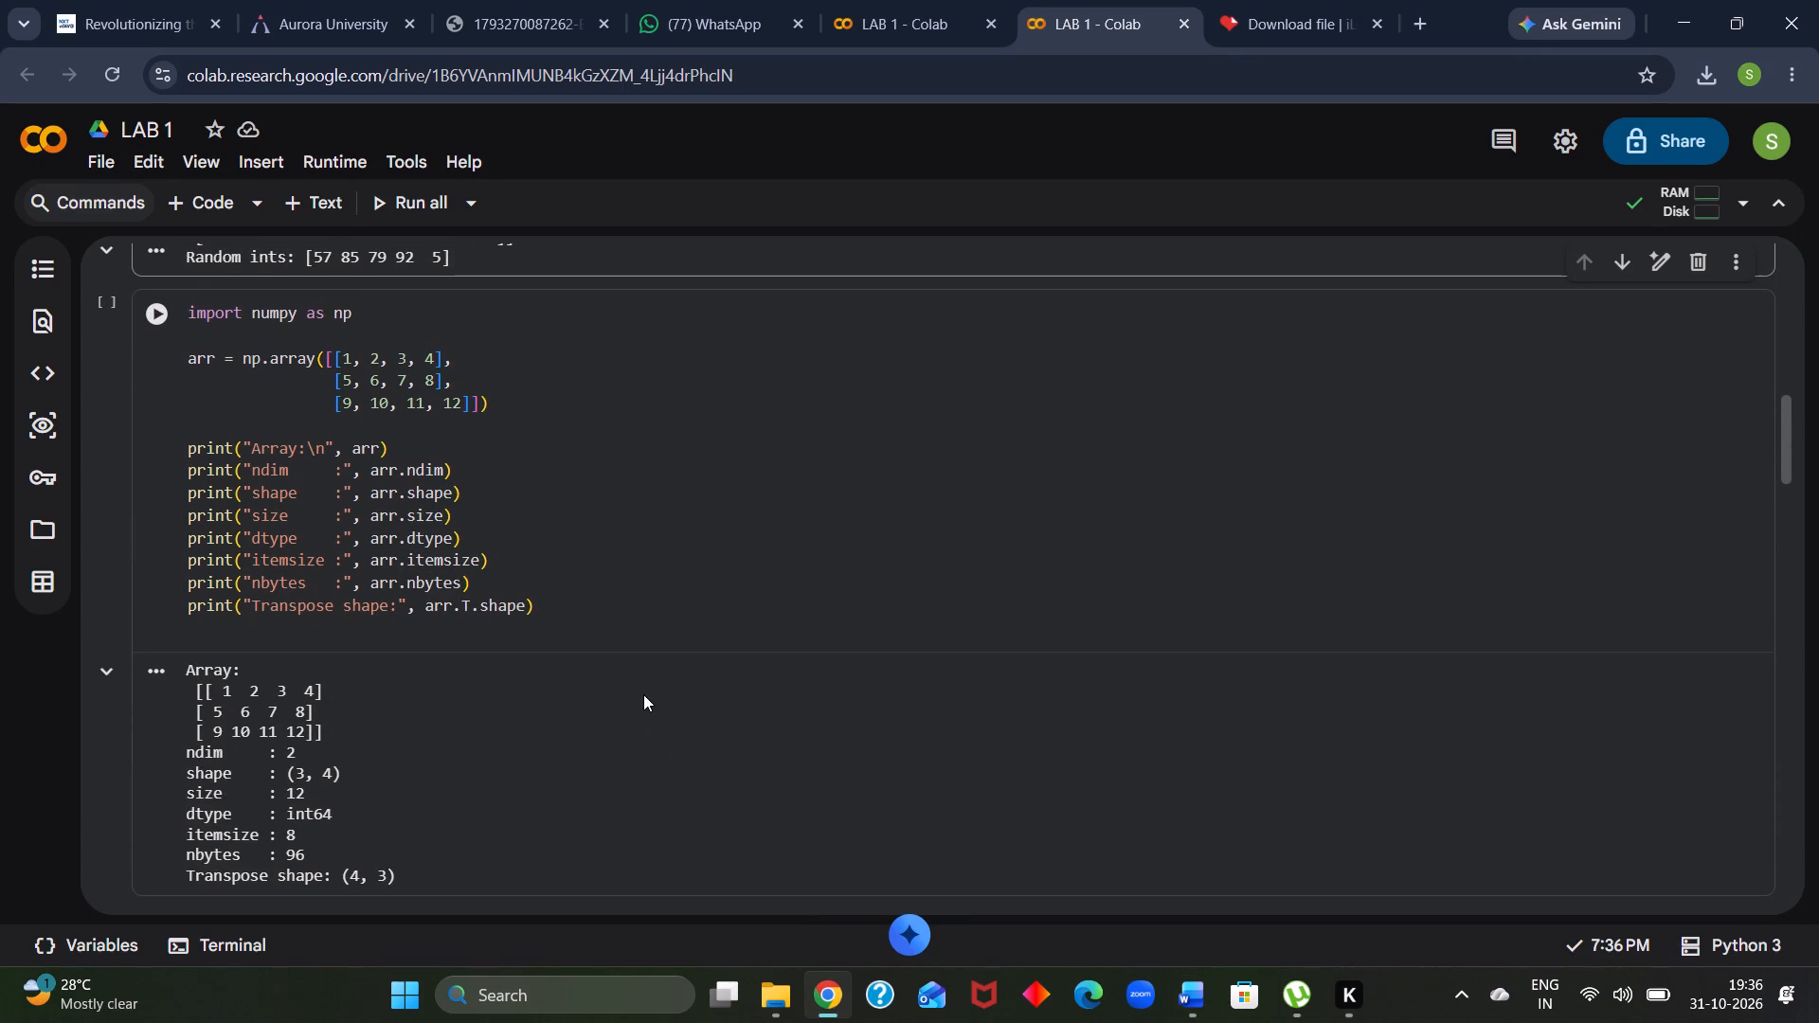
scroll(643, 694, "up", 1)
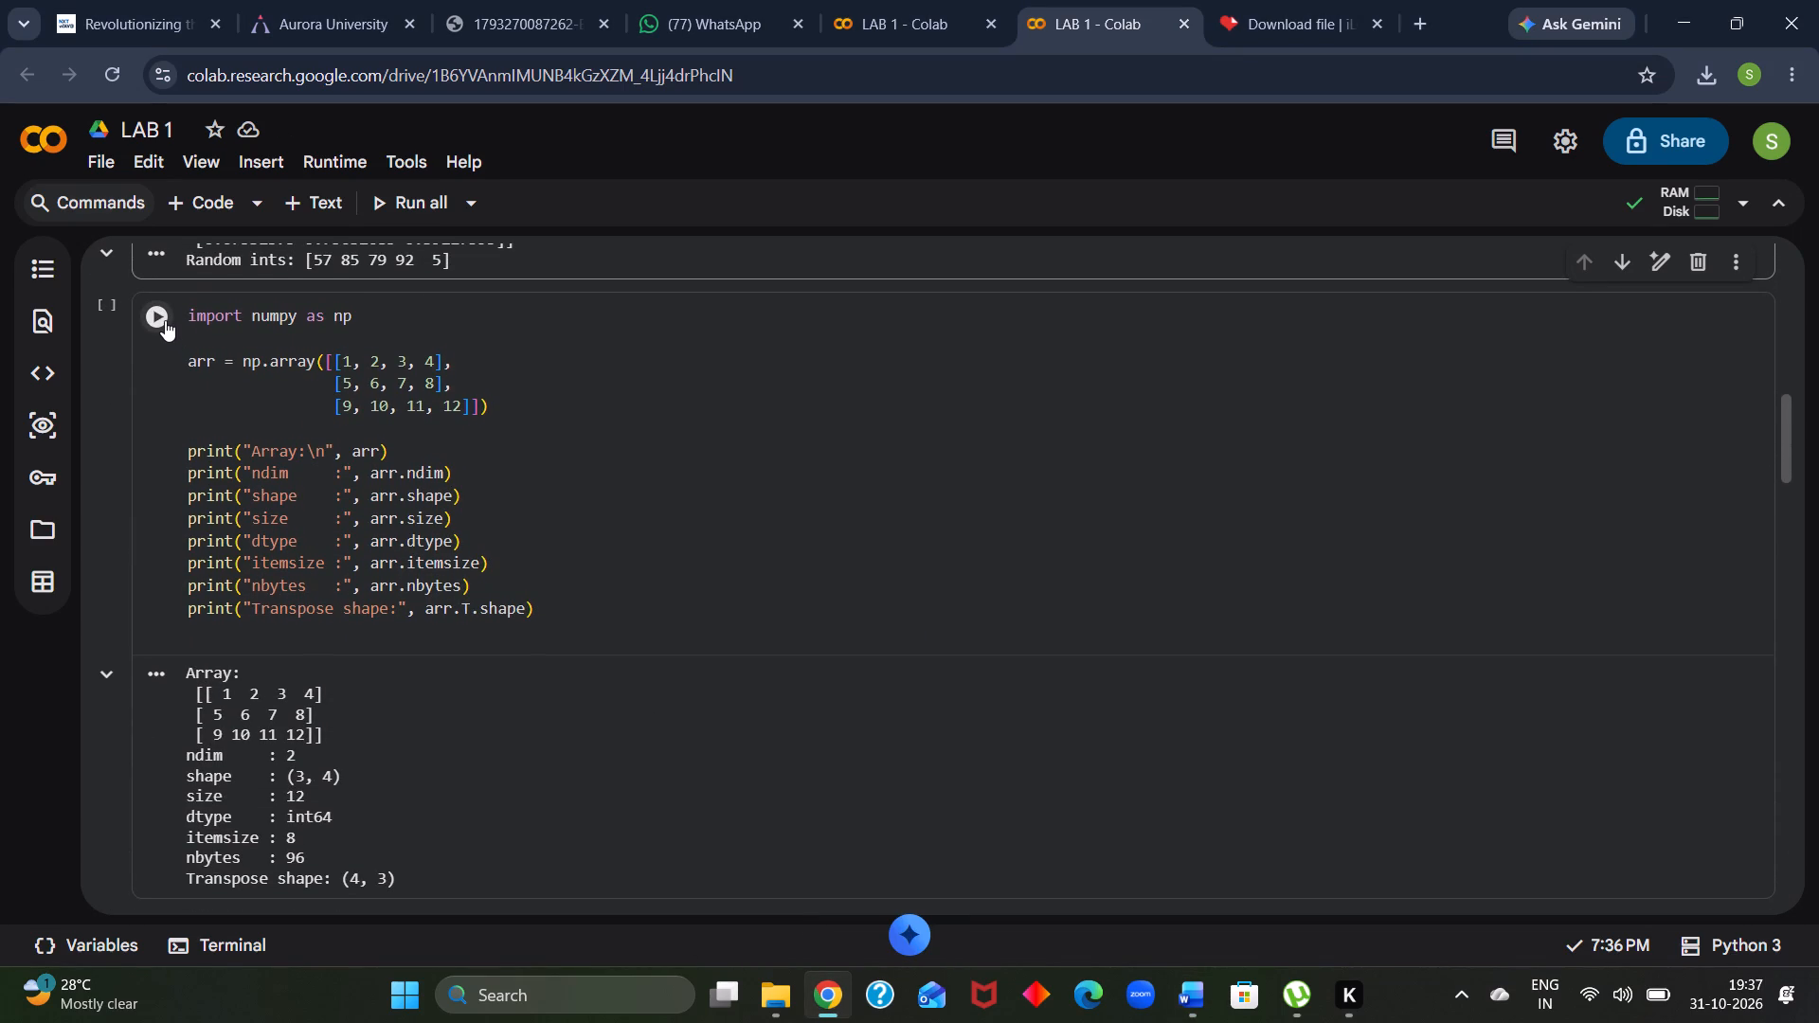
left_click(165, 320)
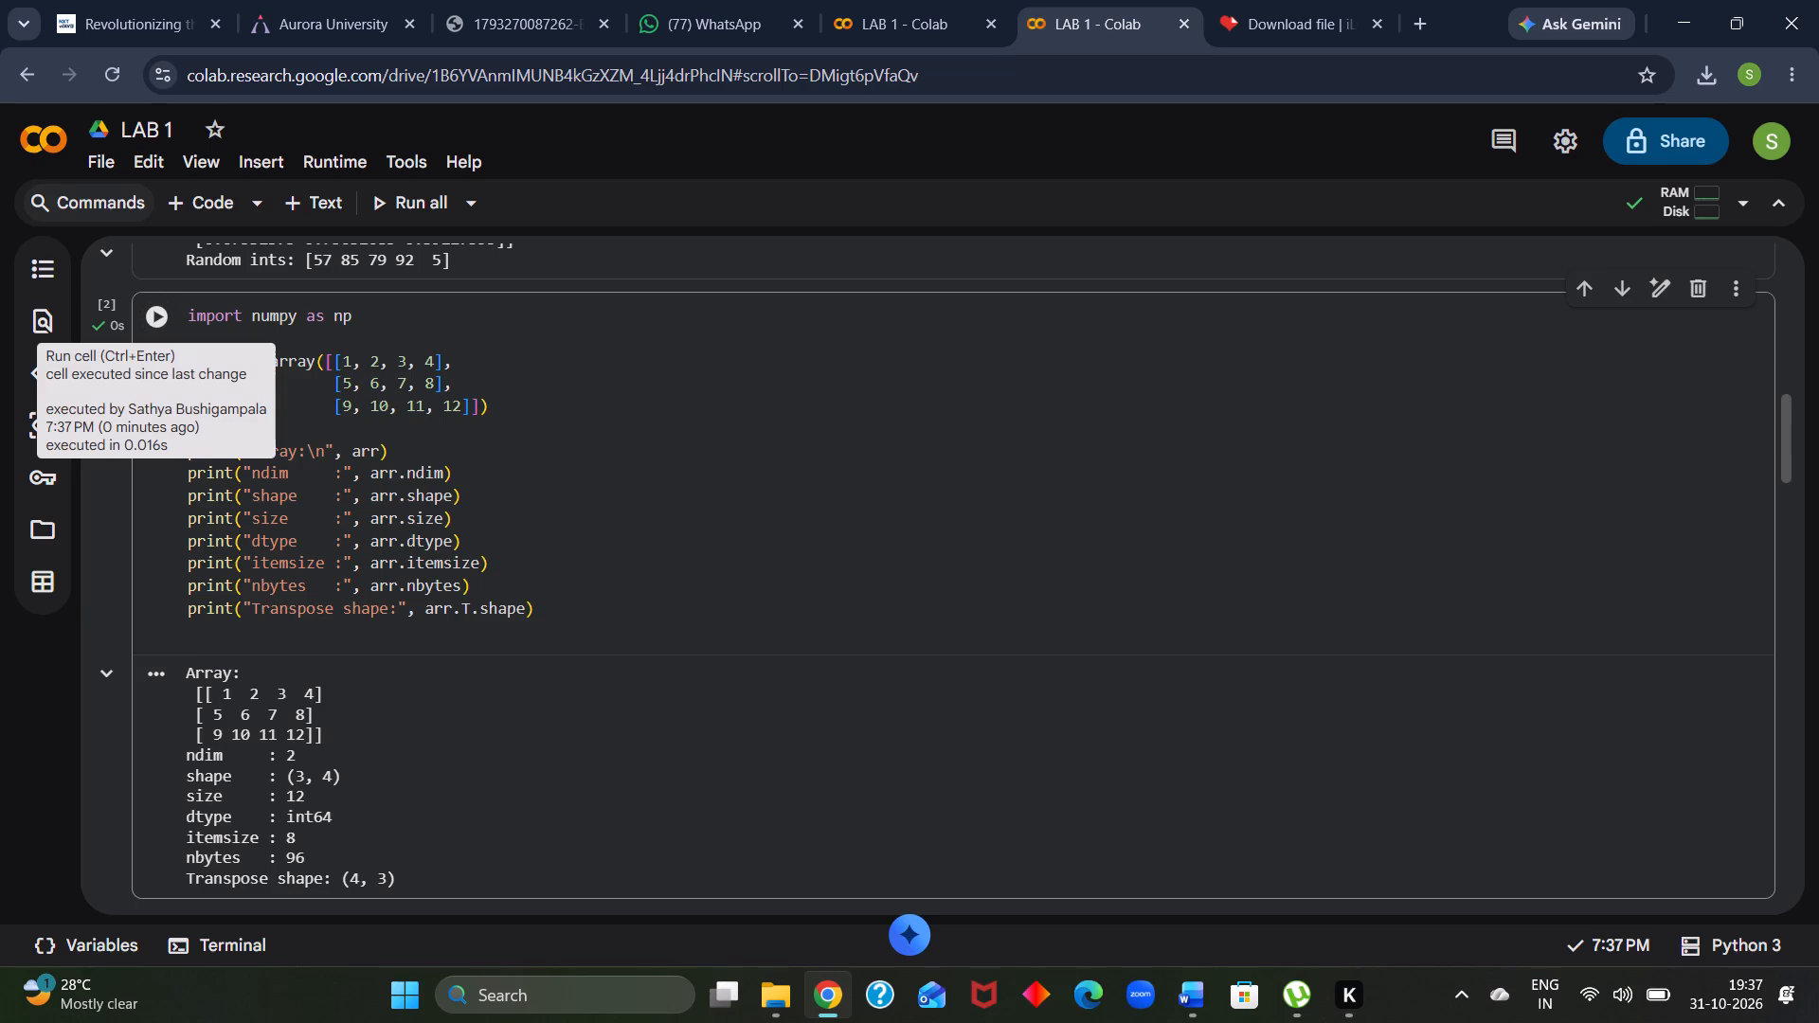
scroll(802, 553, "up", 1)
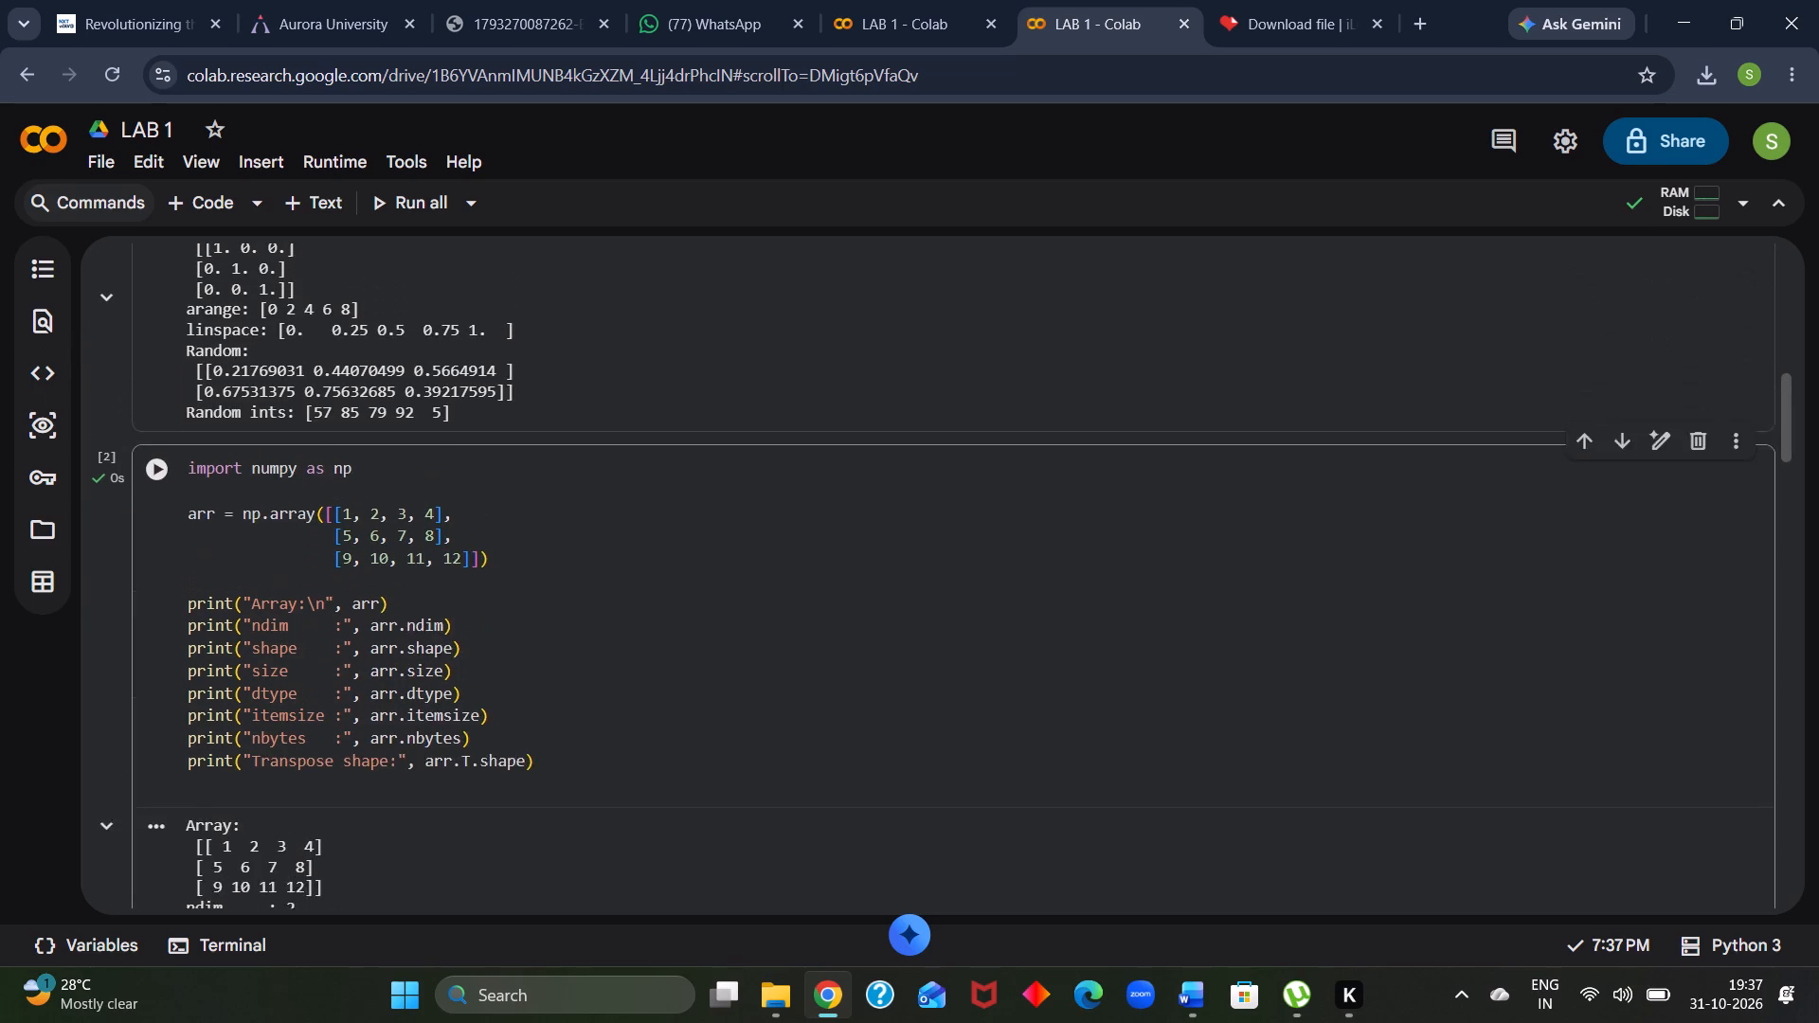
Capture a screenshot of the Colab page showing the executed array attributes cell's code, from import numpy to the Transpose shape print.
scroll(802, 553, "up", 1)
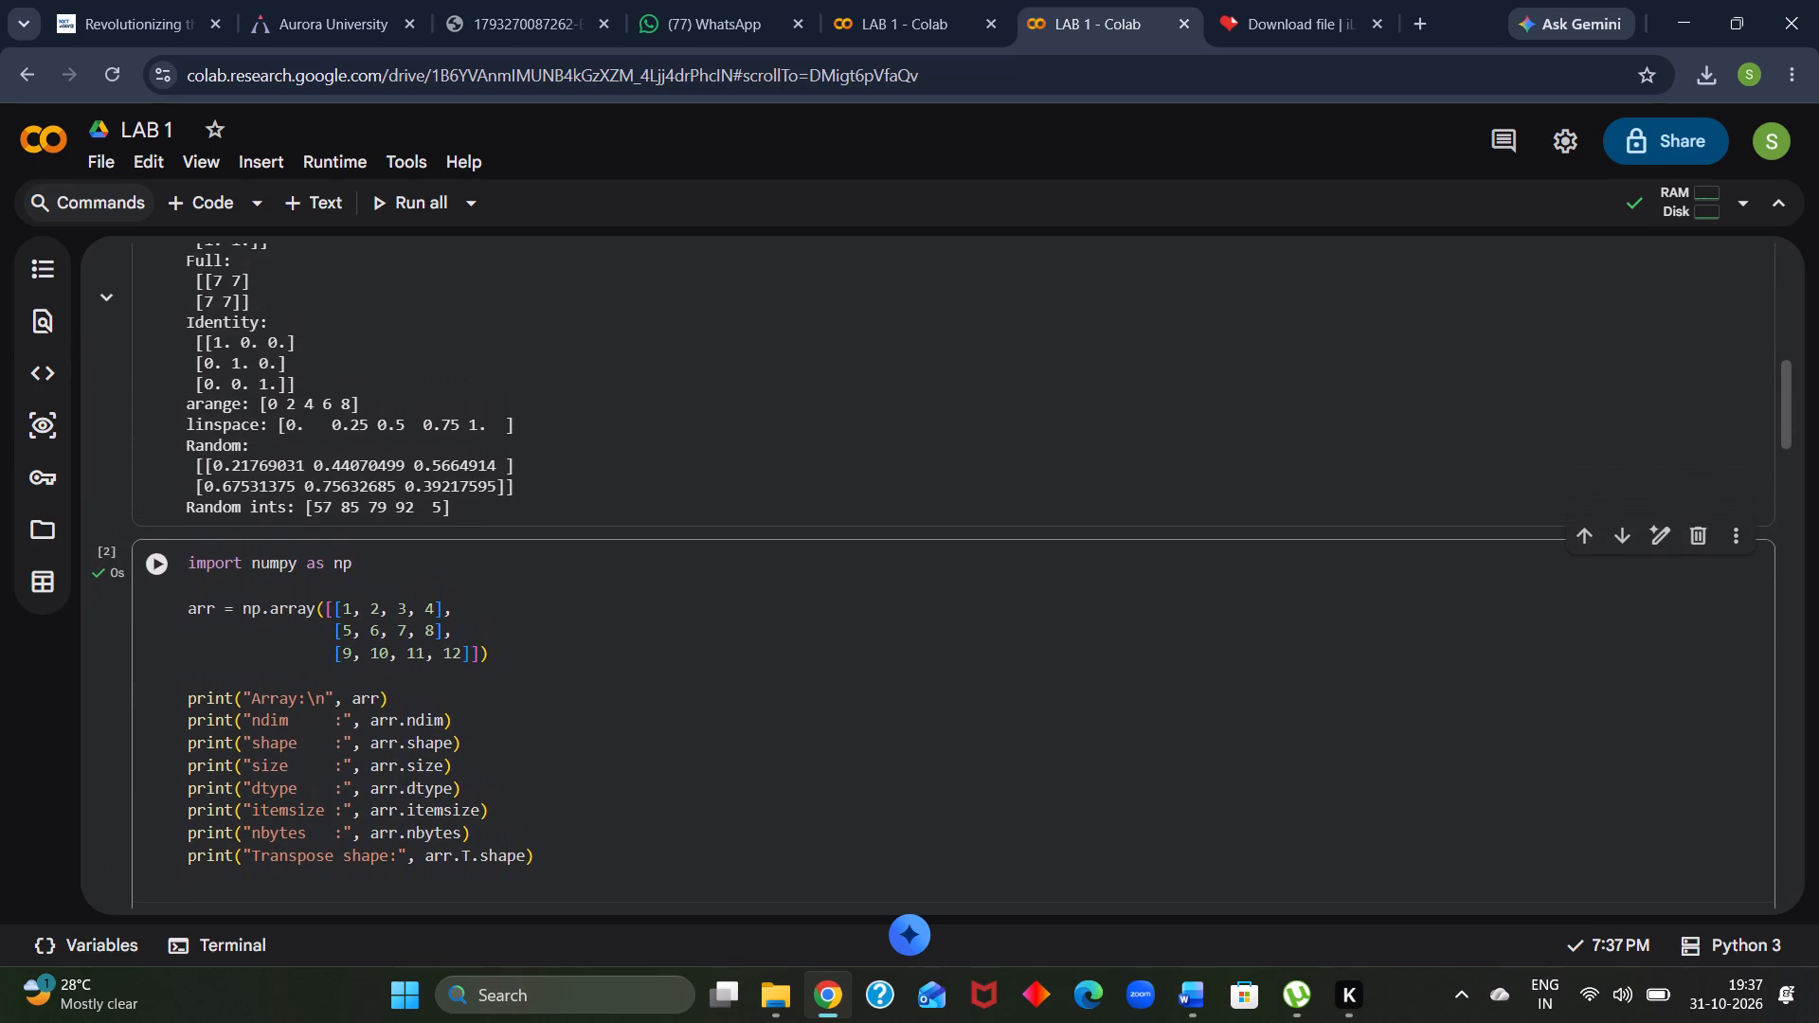
scroll(802, 553, "up", 2)
key("Print")
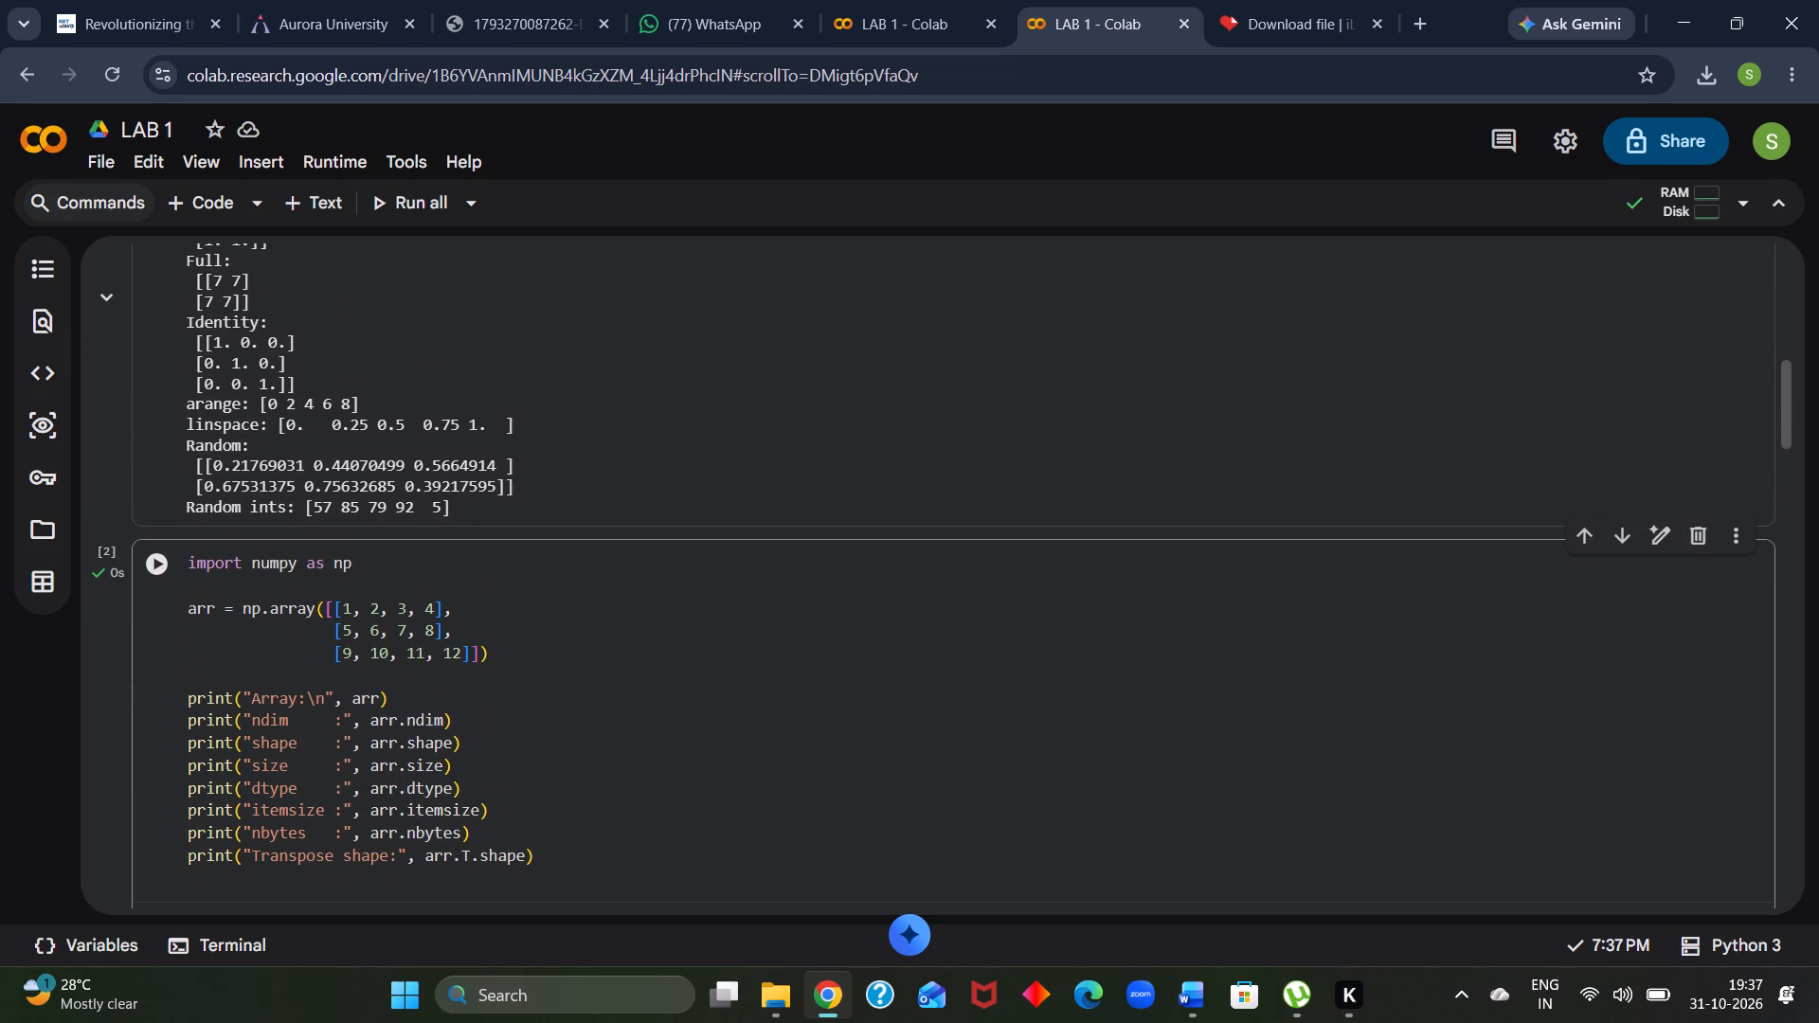
left_click_drag(0, 109, 1810, 969)
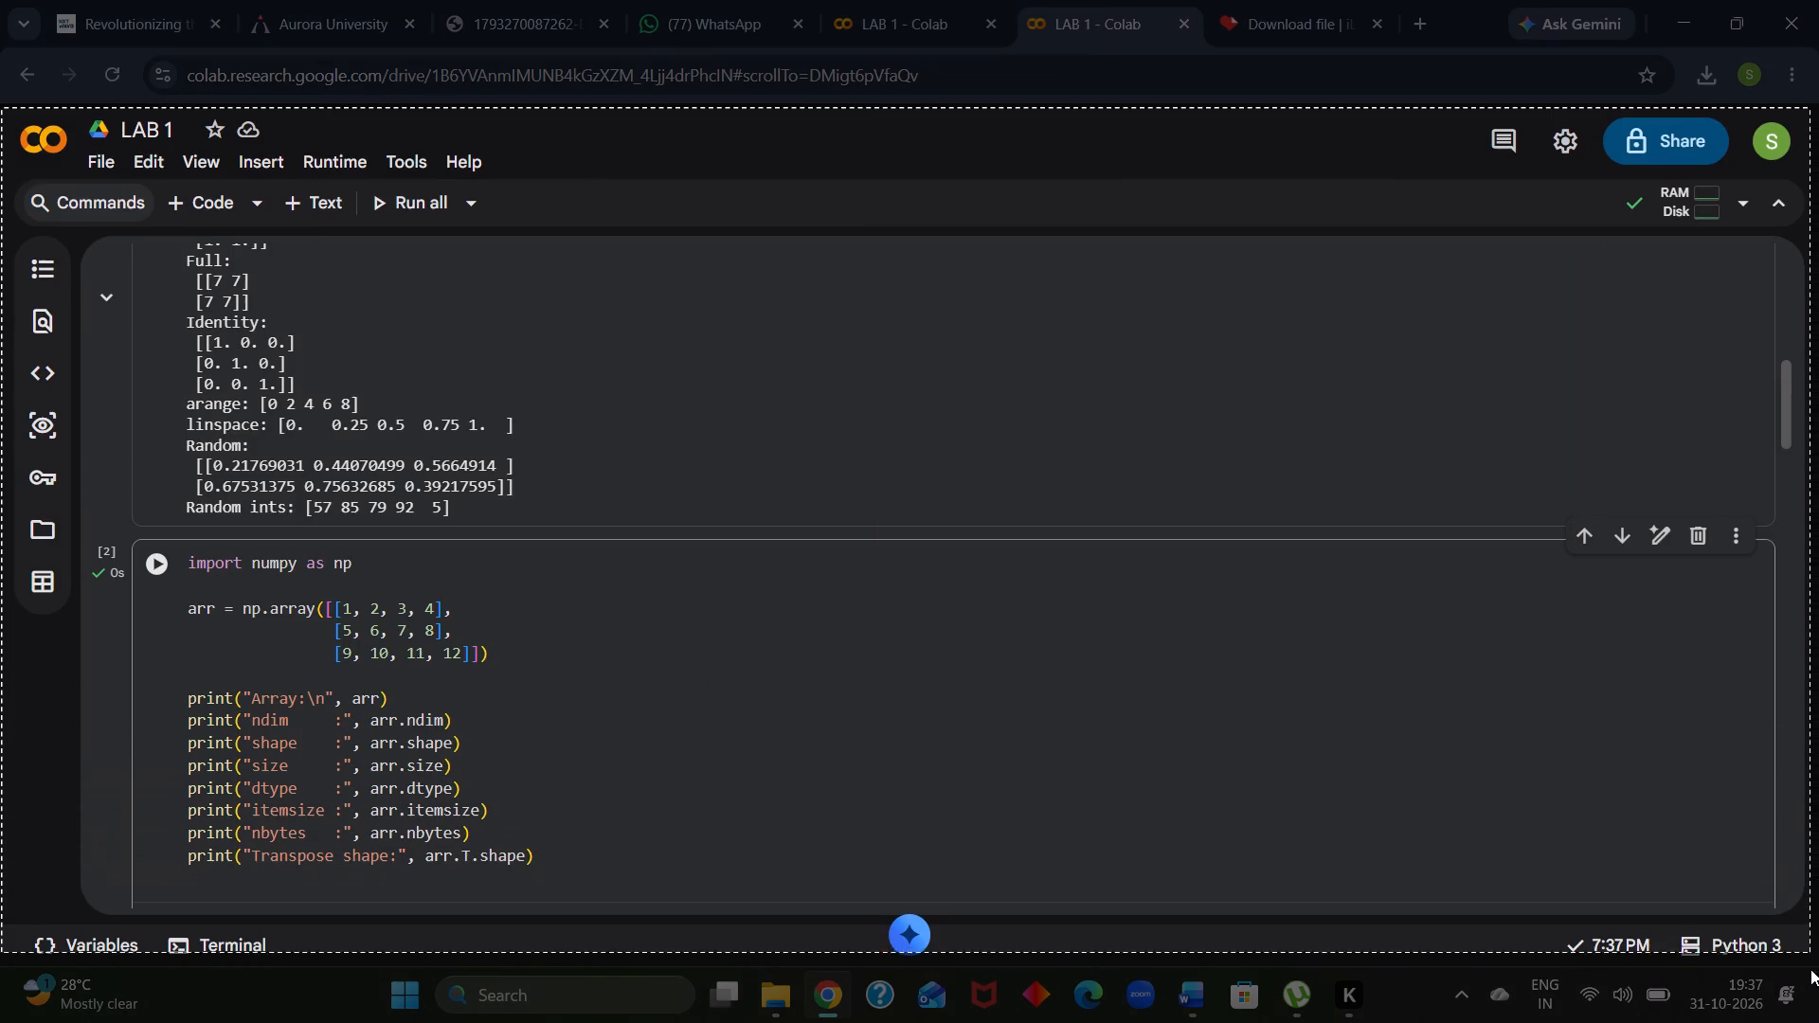
left_click_drag(1810, 969, 1815, 957)
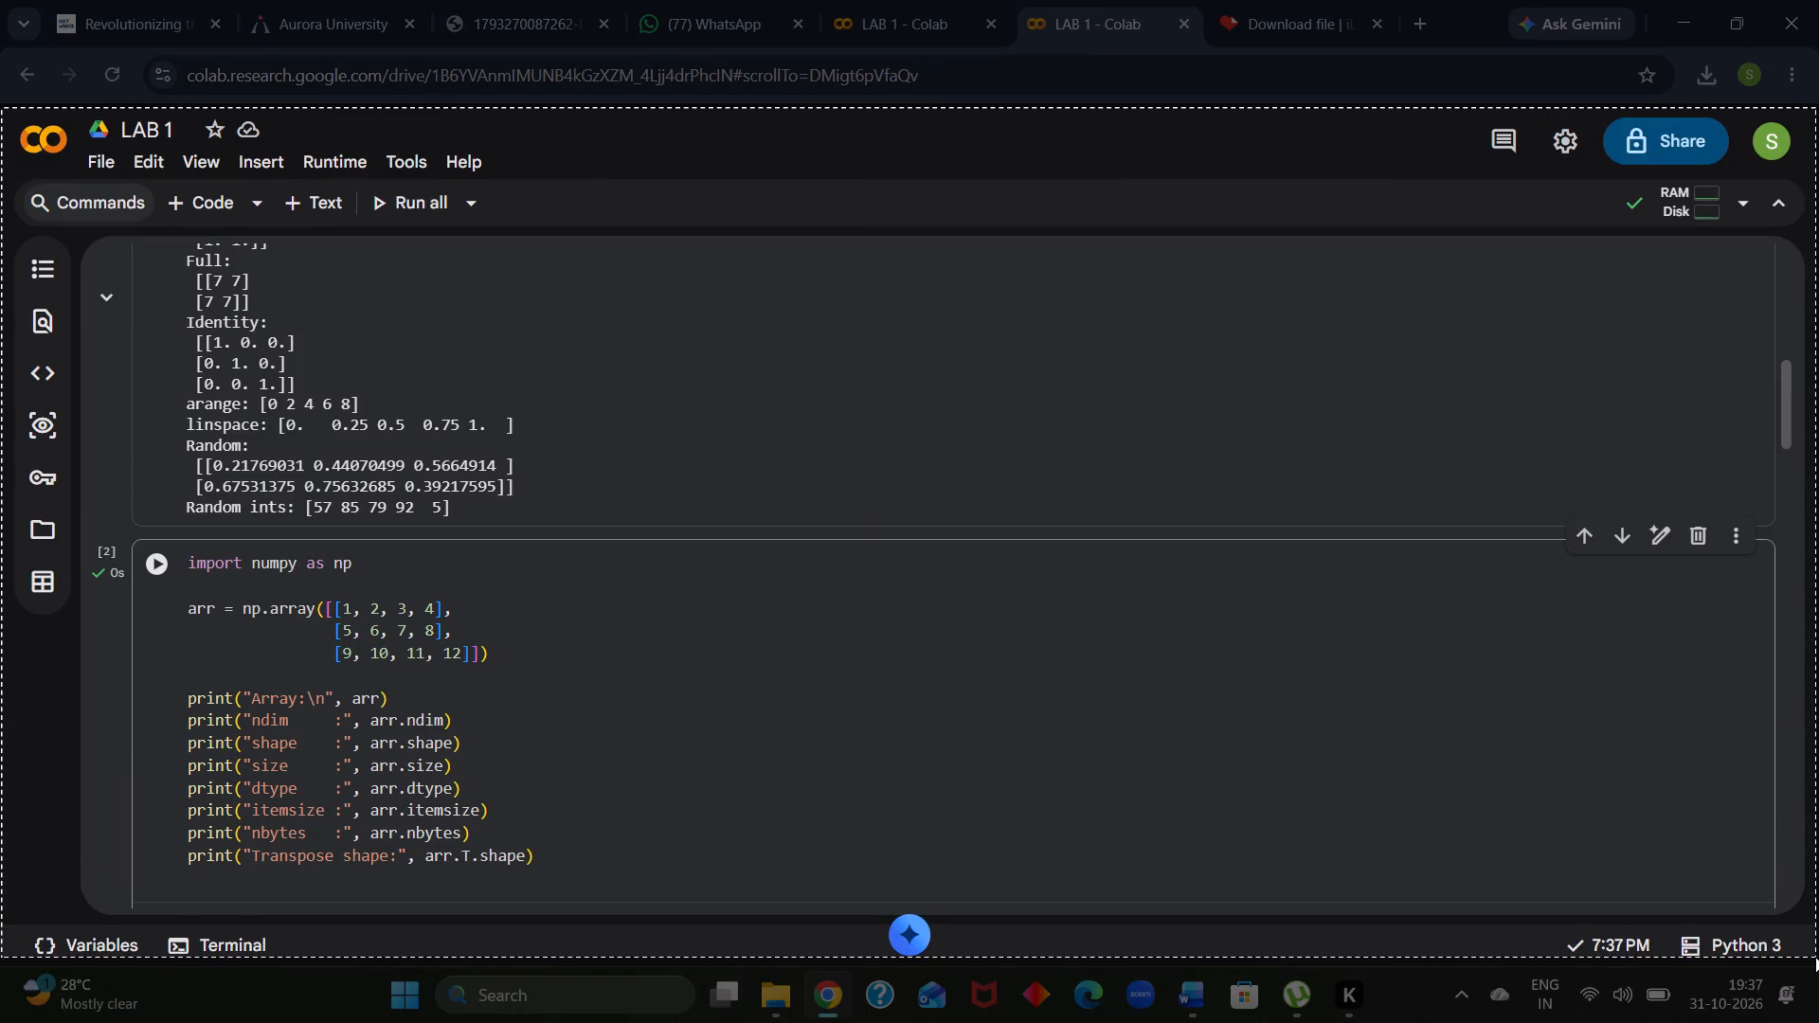
left_click_drag(1815, 957, 1816, 967)
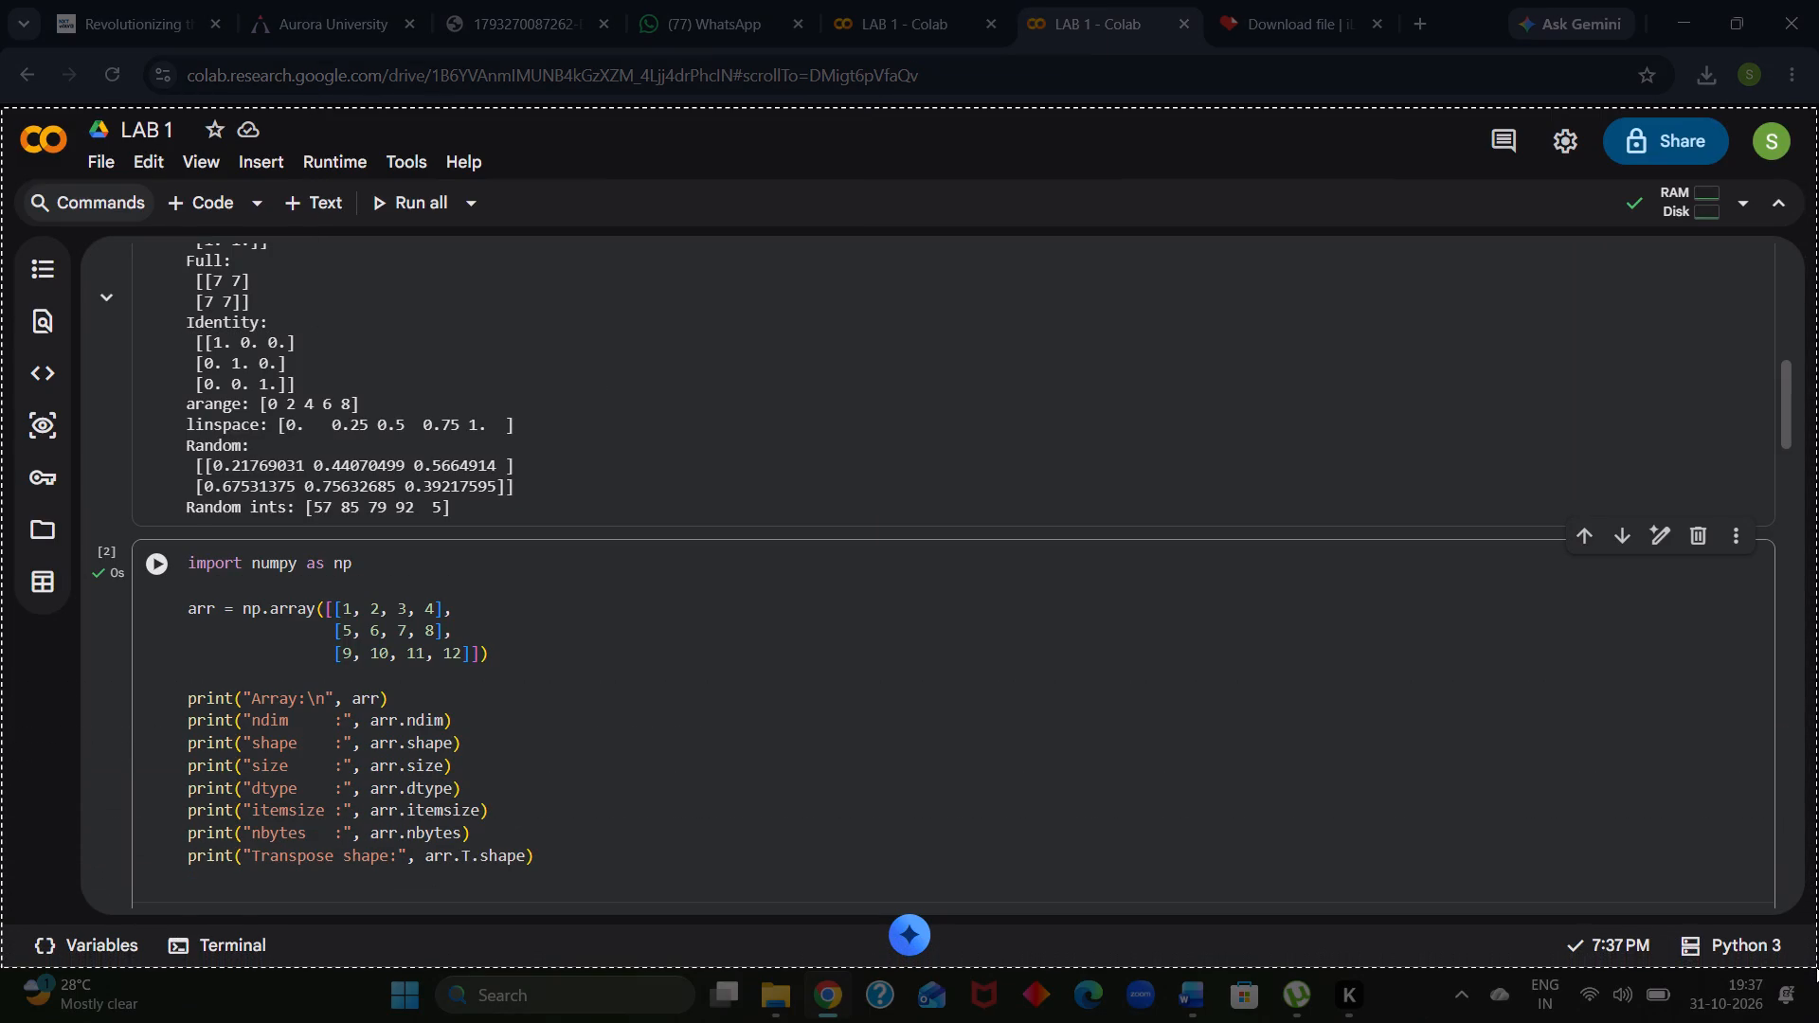
left_click_drag(1816, 967, 1813, 966)
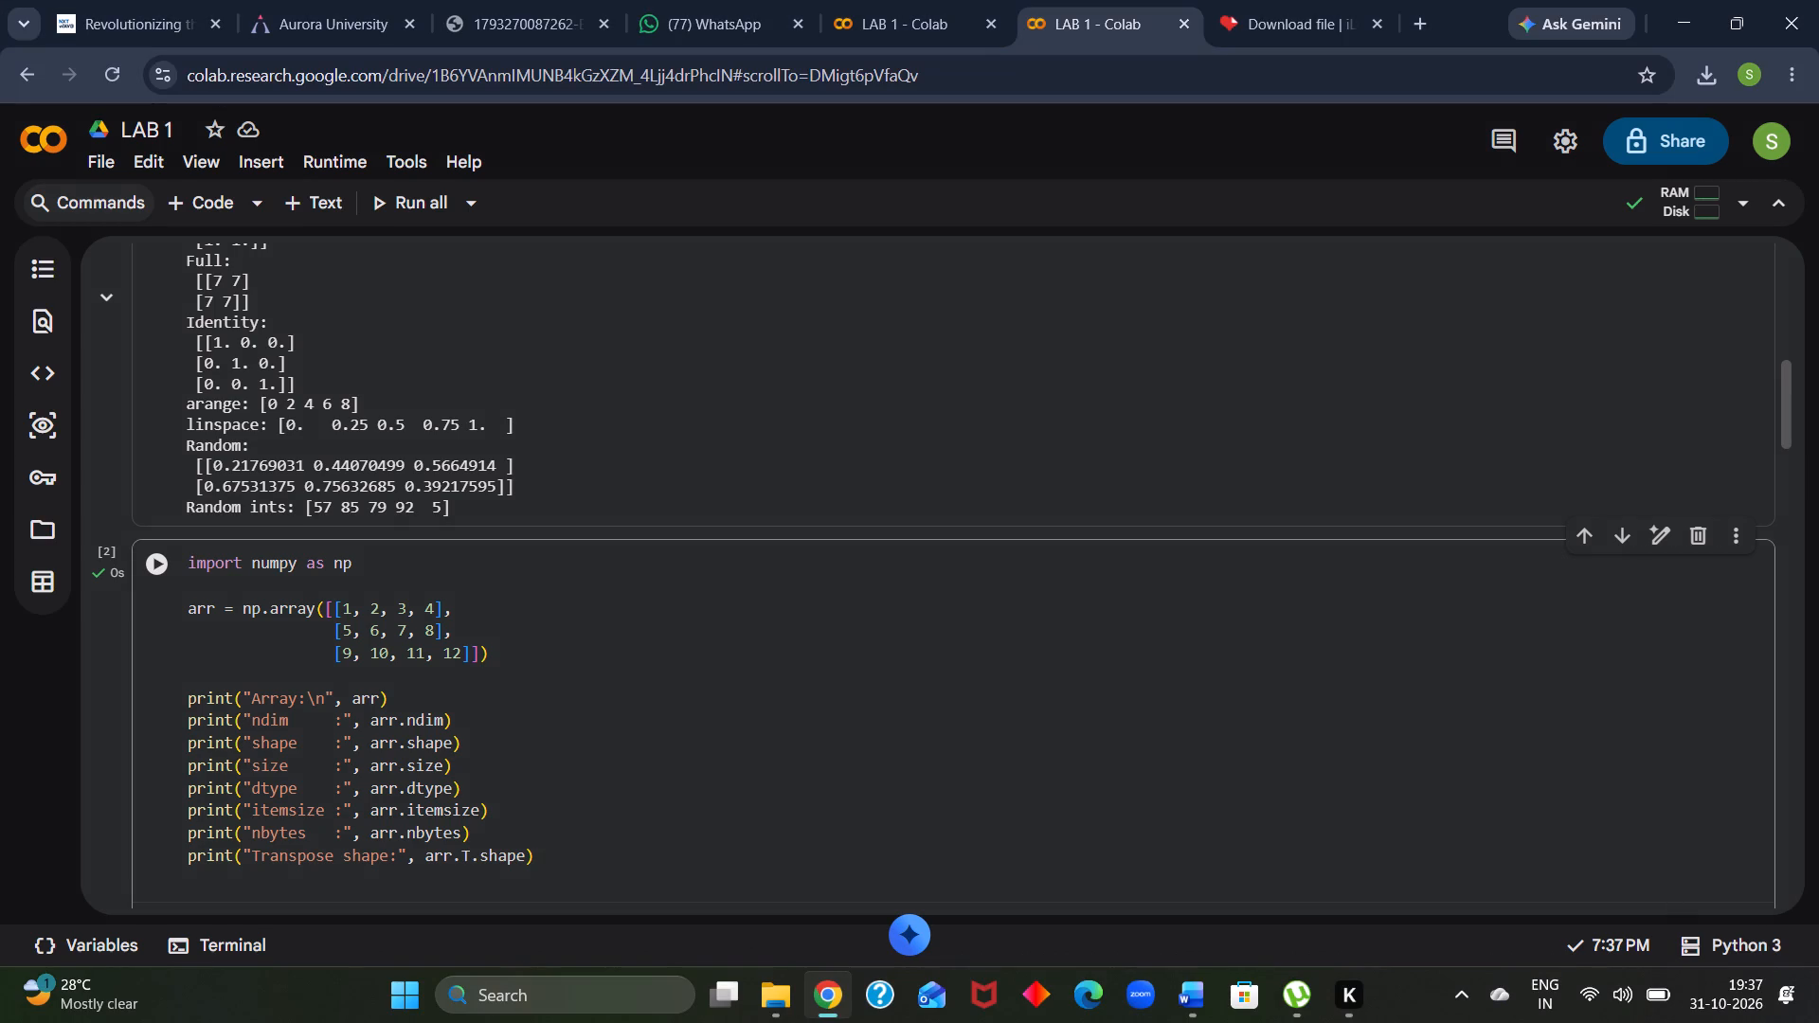
Switch to the Word report and review which captures sit under Screenshot of Code and Output in the array creation, NumPy Attributes and NumPy Data Types sections.
left_click(1189, 1011)
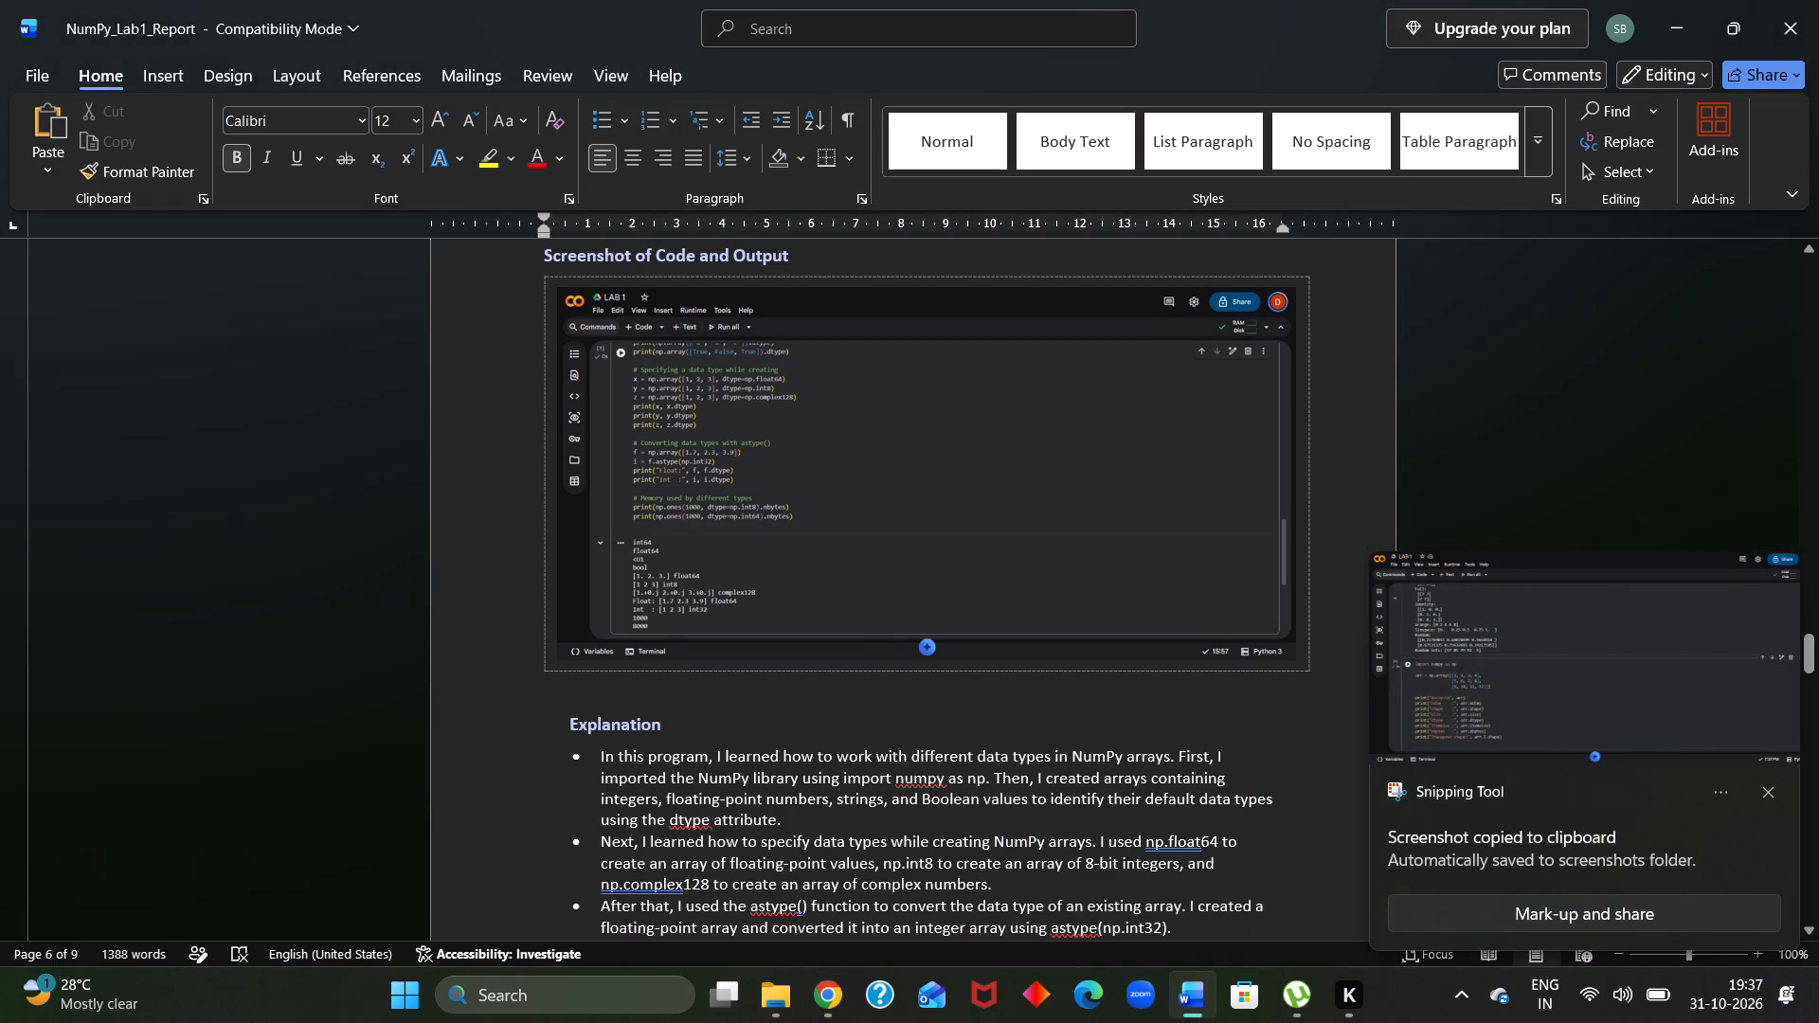
scroll(809, 511, "up", 4)
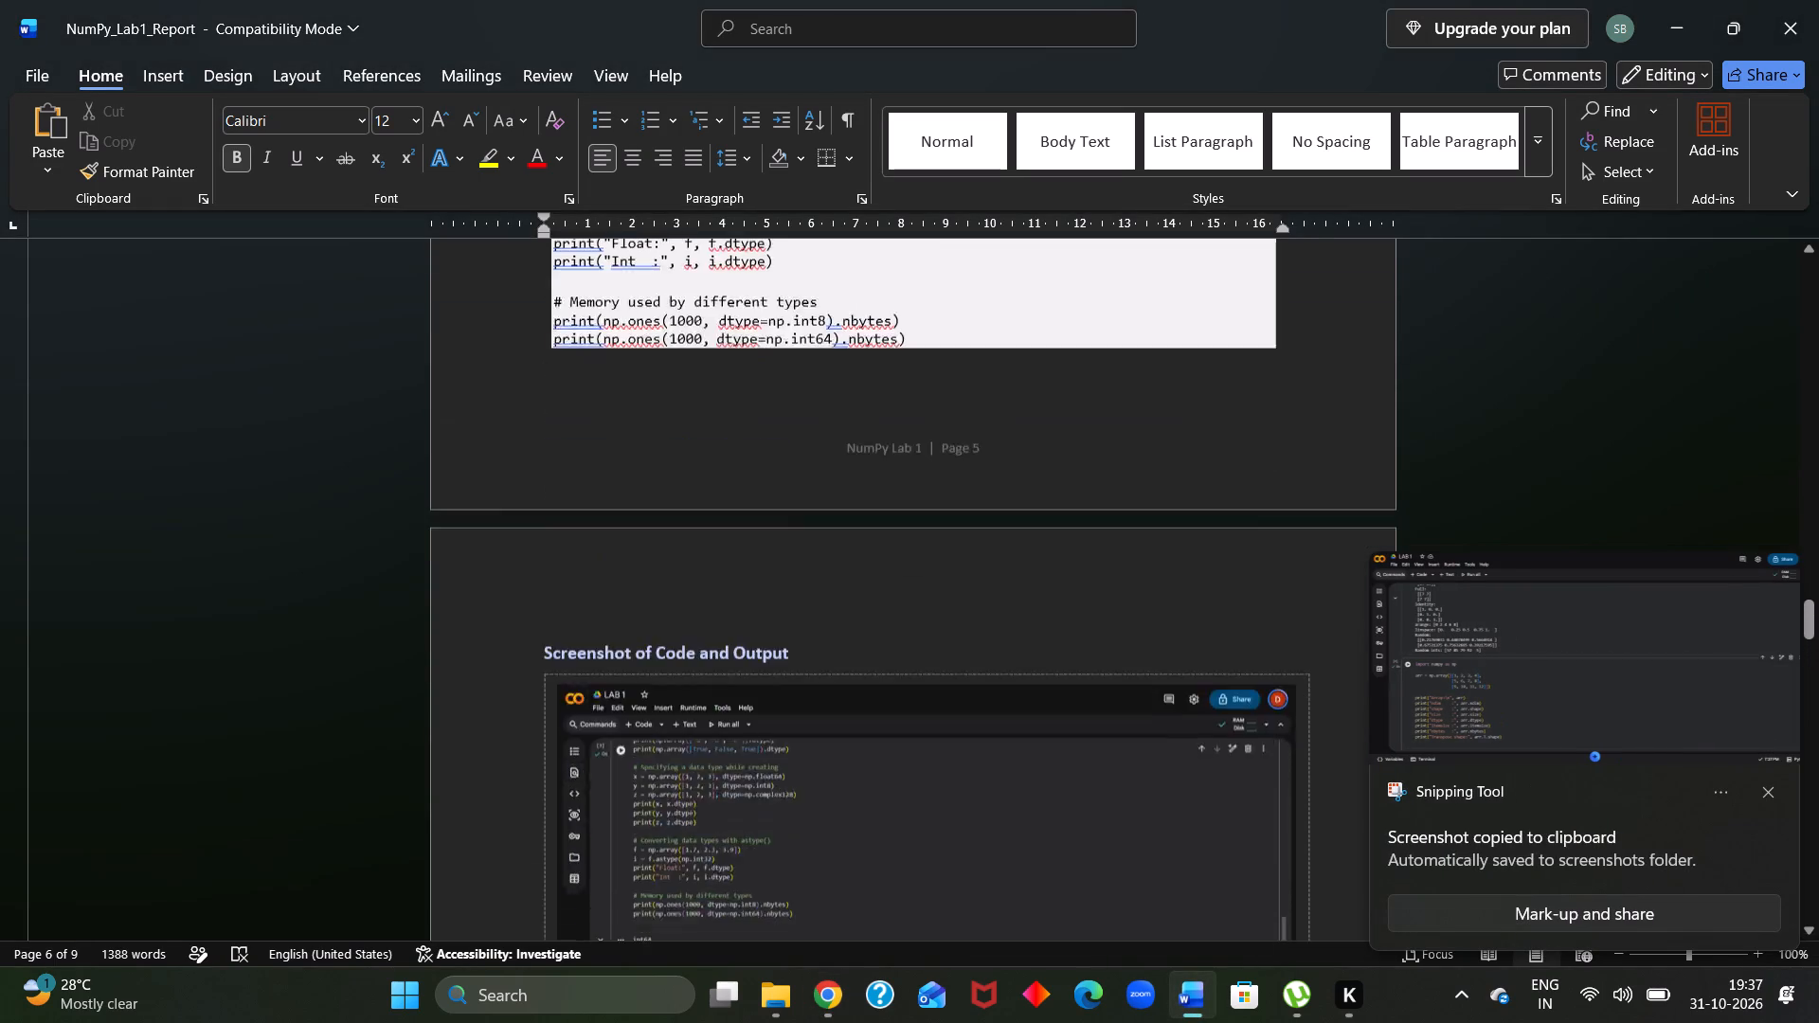
scroll(809, 511, "up", 5)
scroll(809, 511, "down", 1)
scroll(809, 511, "up", 1)
scroll(809, 511, "down", 1)
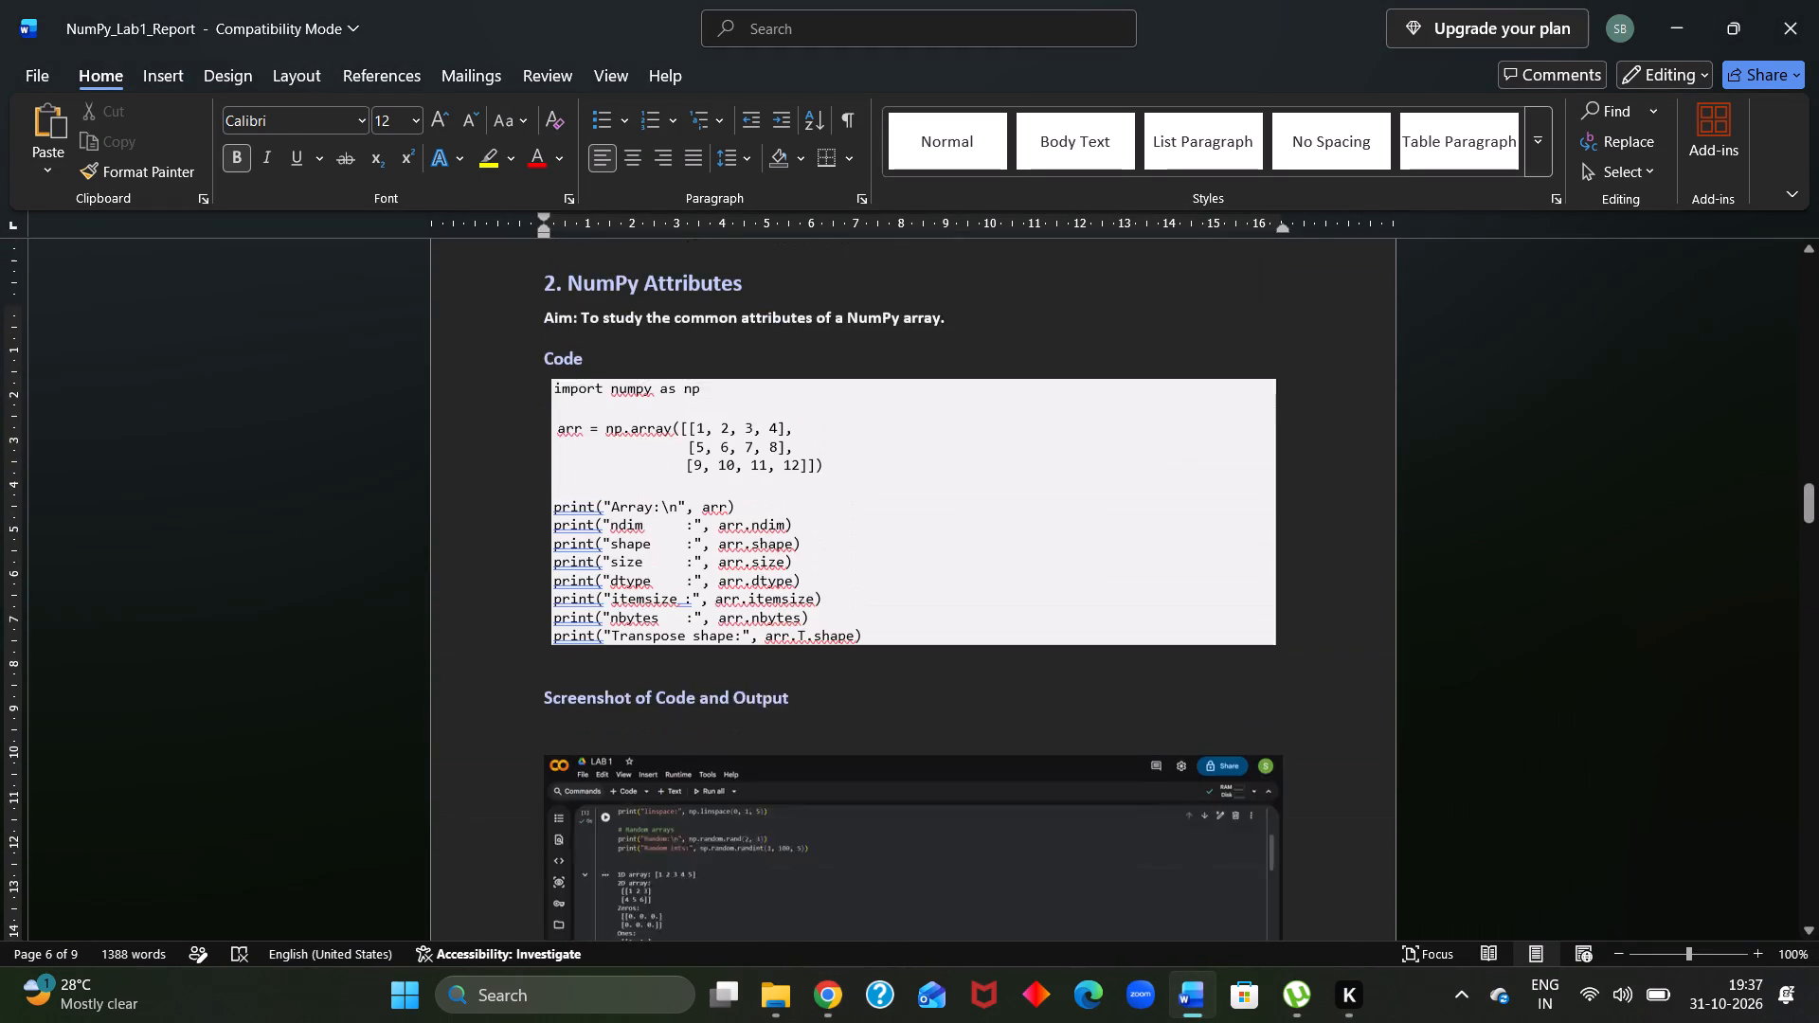
scroll(809, 511, "down", 1)
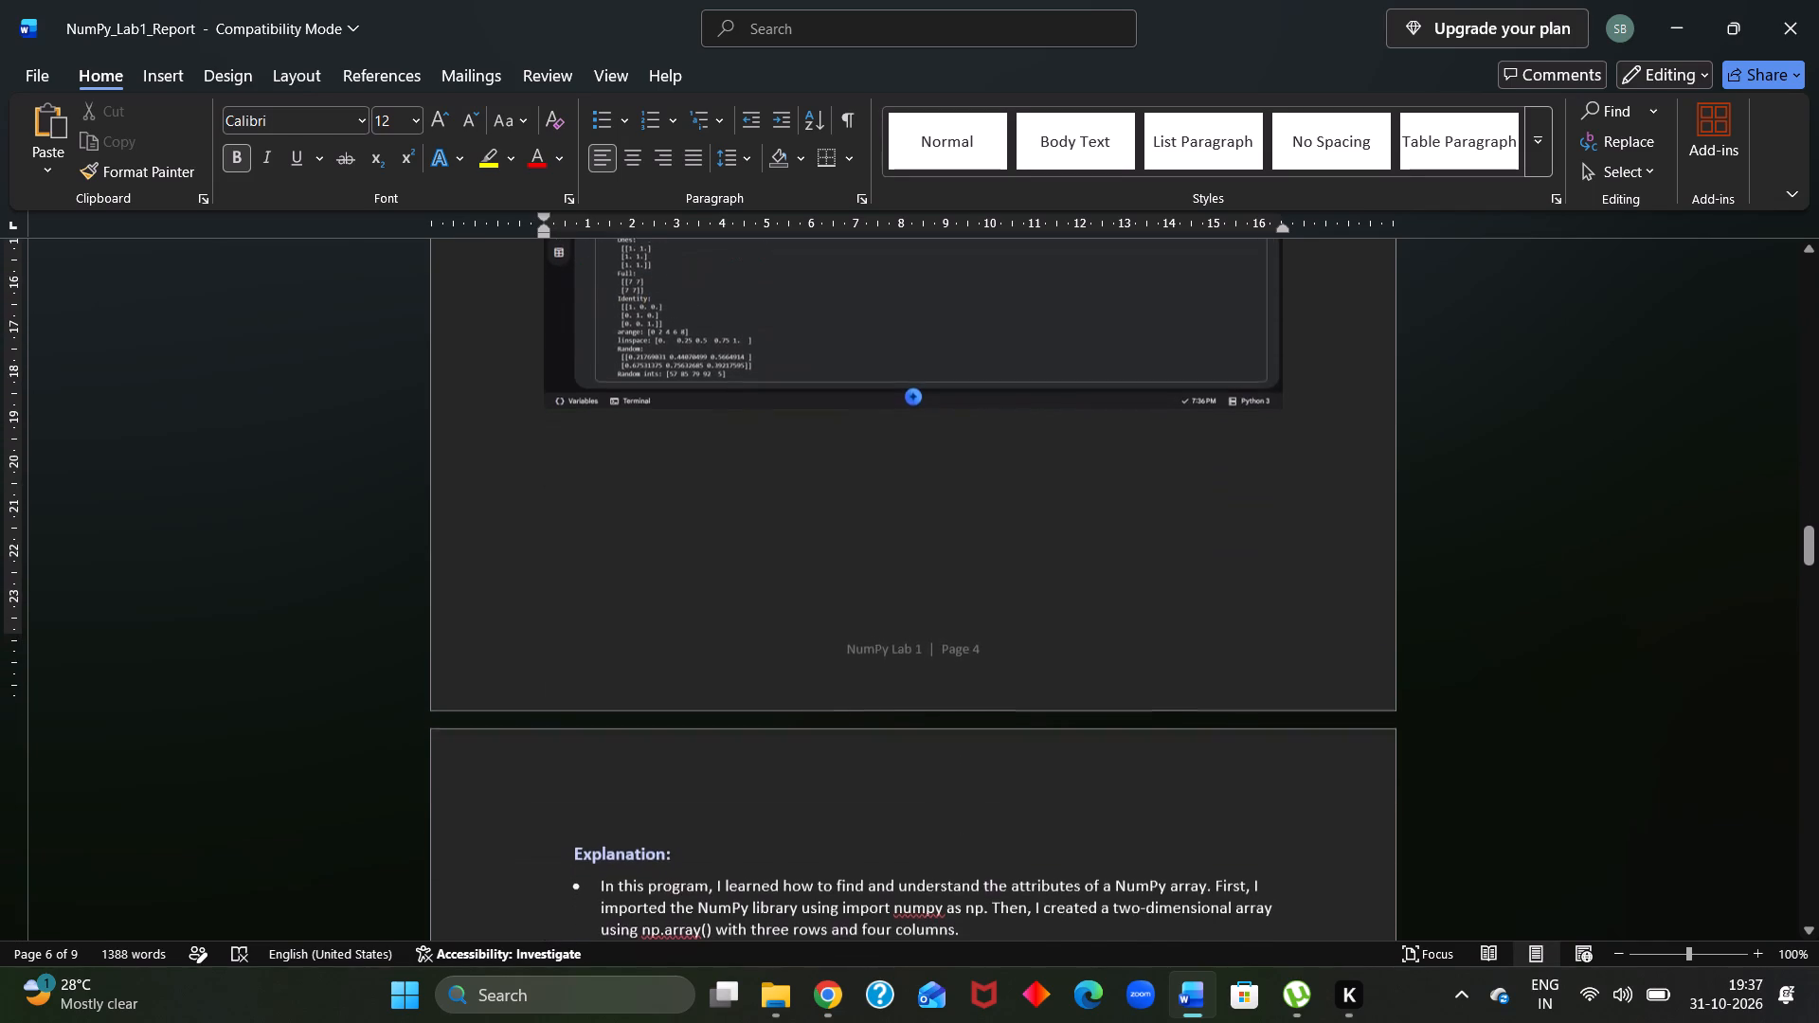
scroll(809, 511, "down", 1)
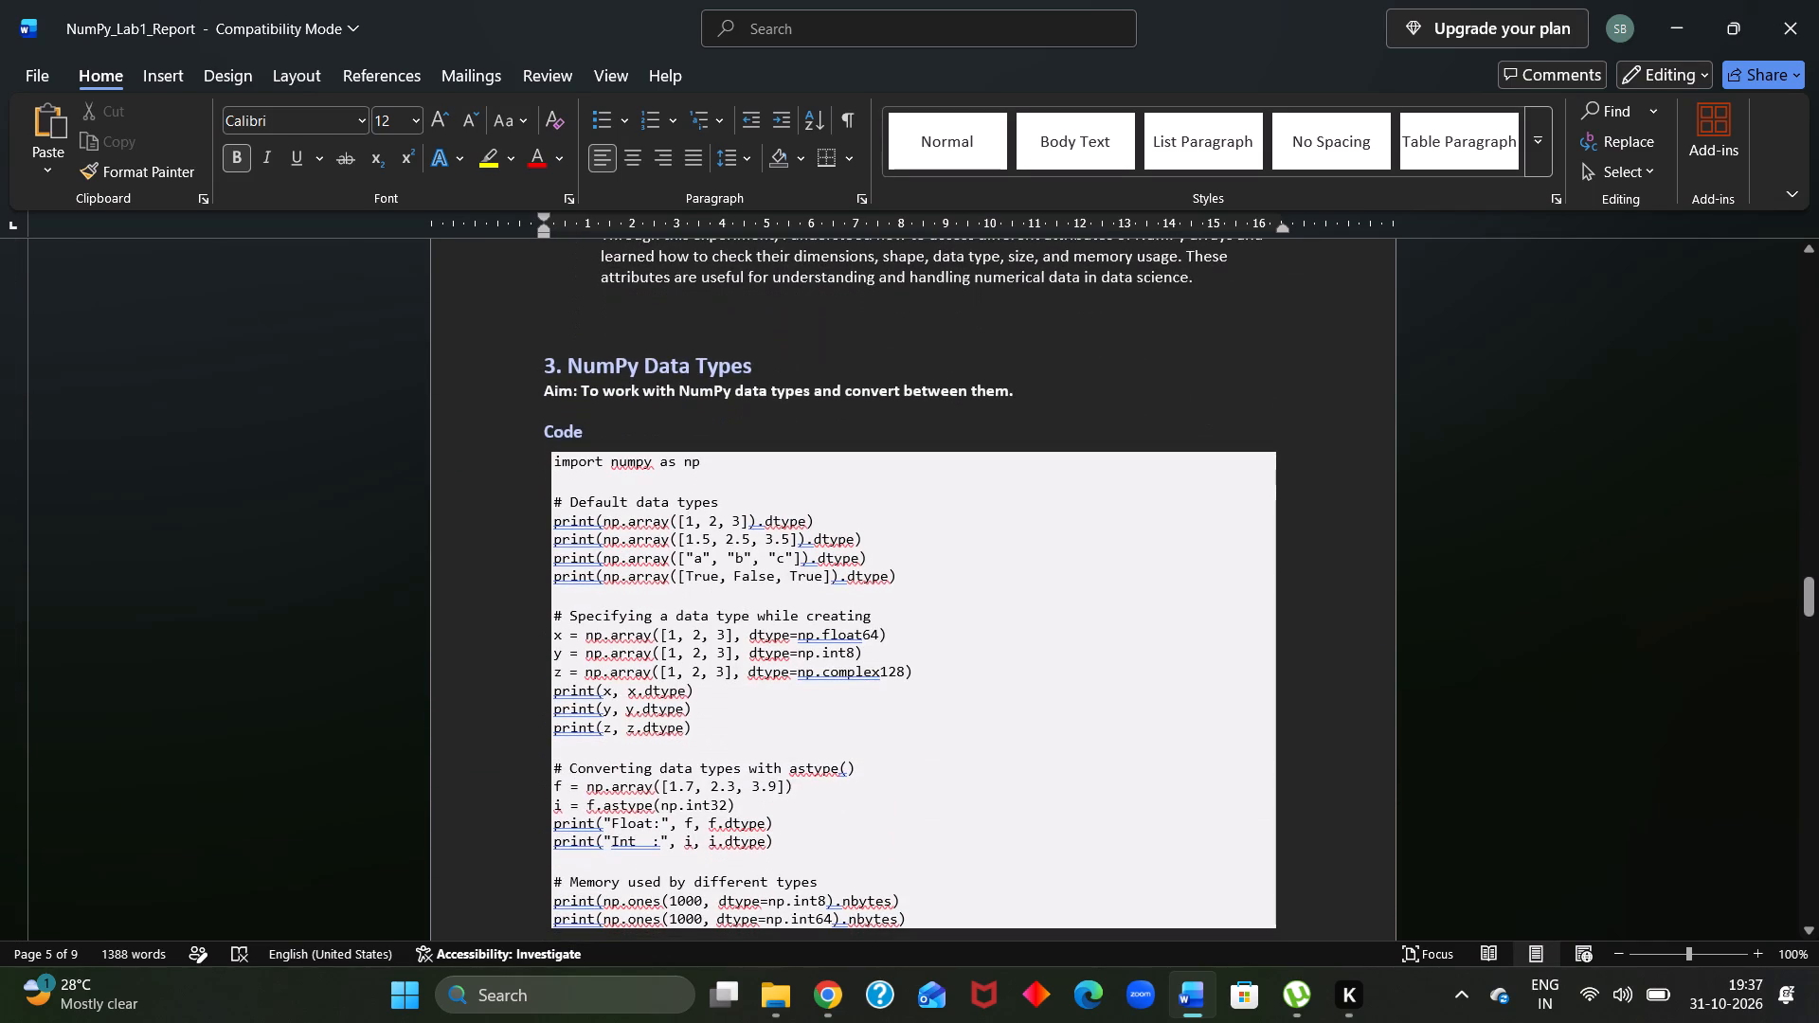
scroll(634, 421, "down", 3)
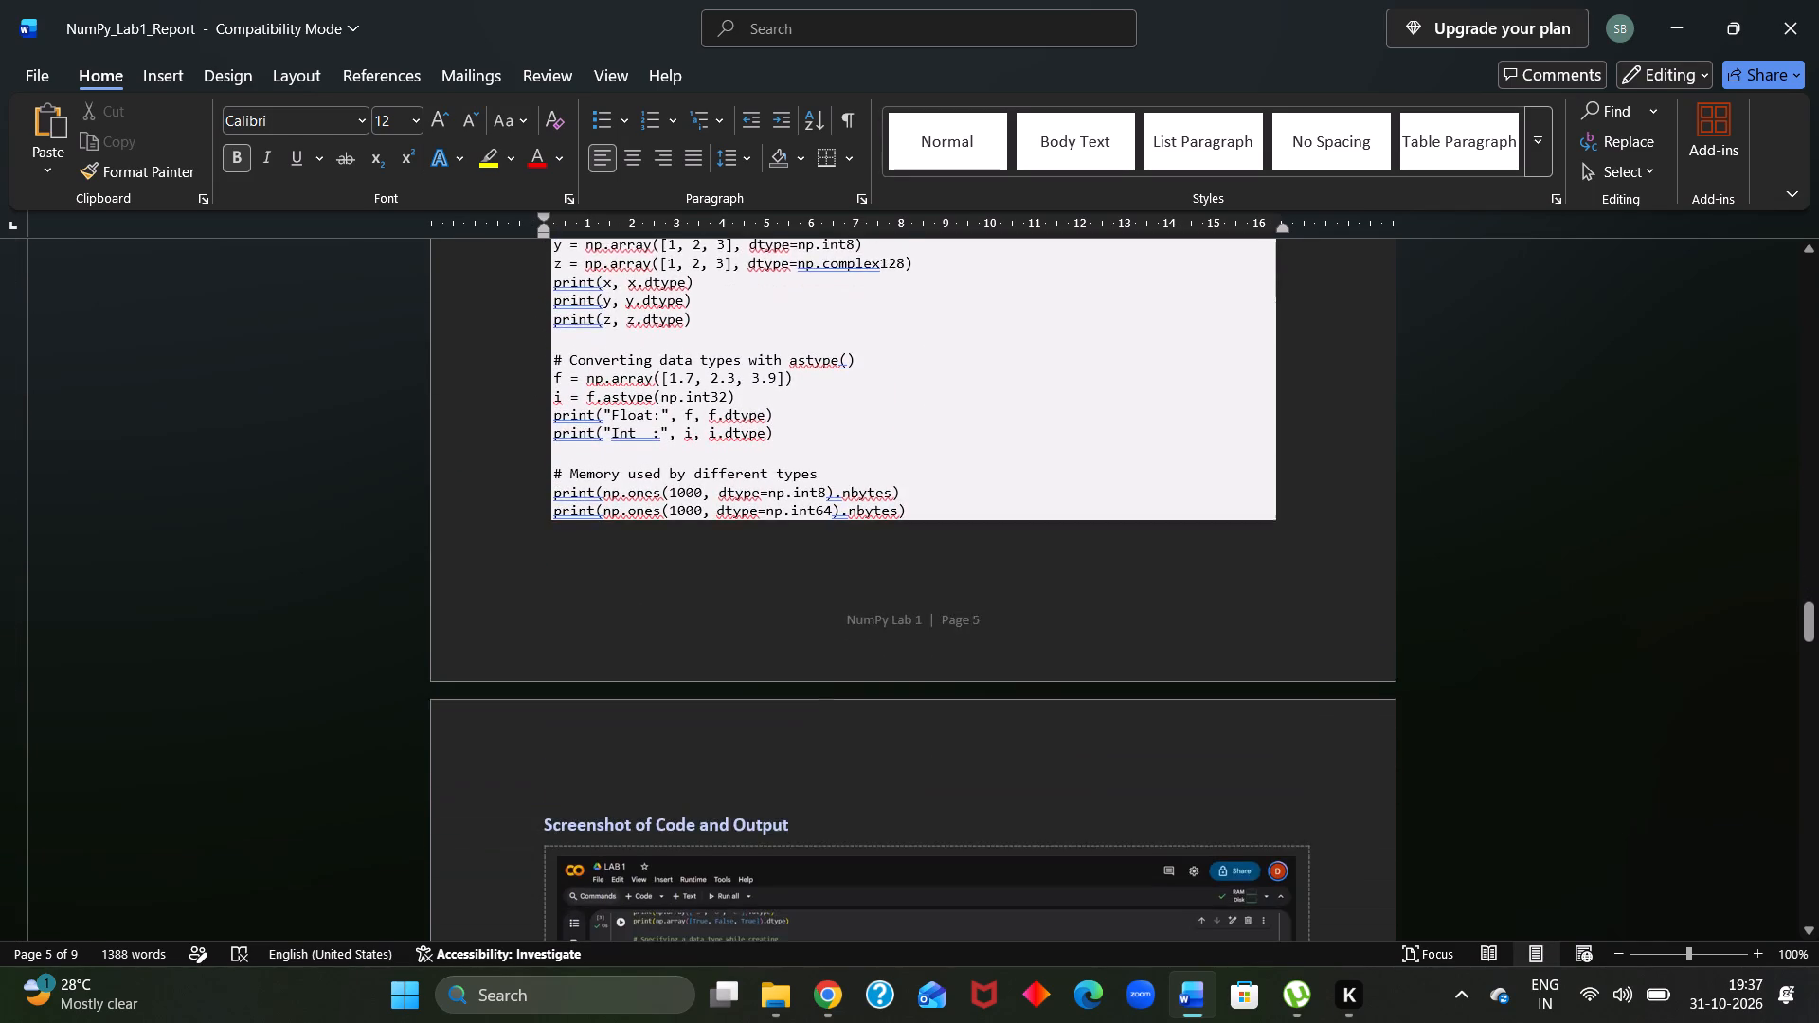
scroll(634, 421, "down", 2)
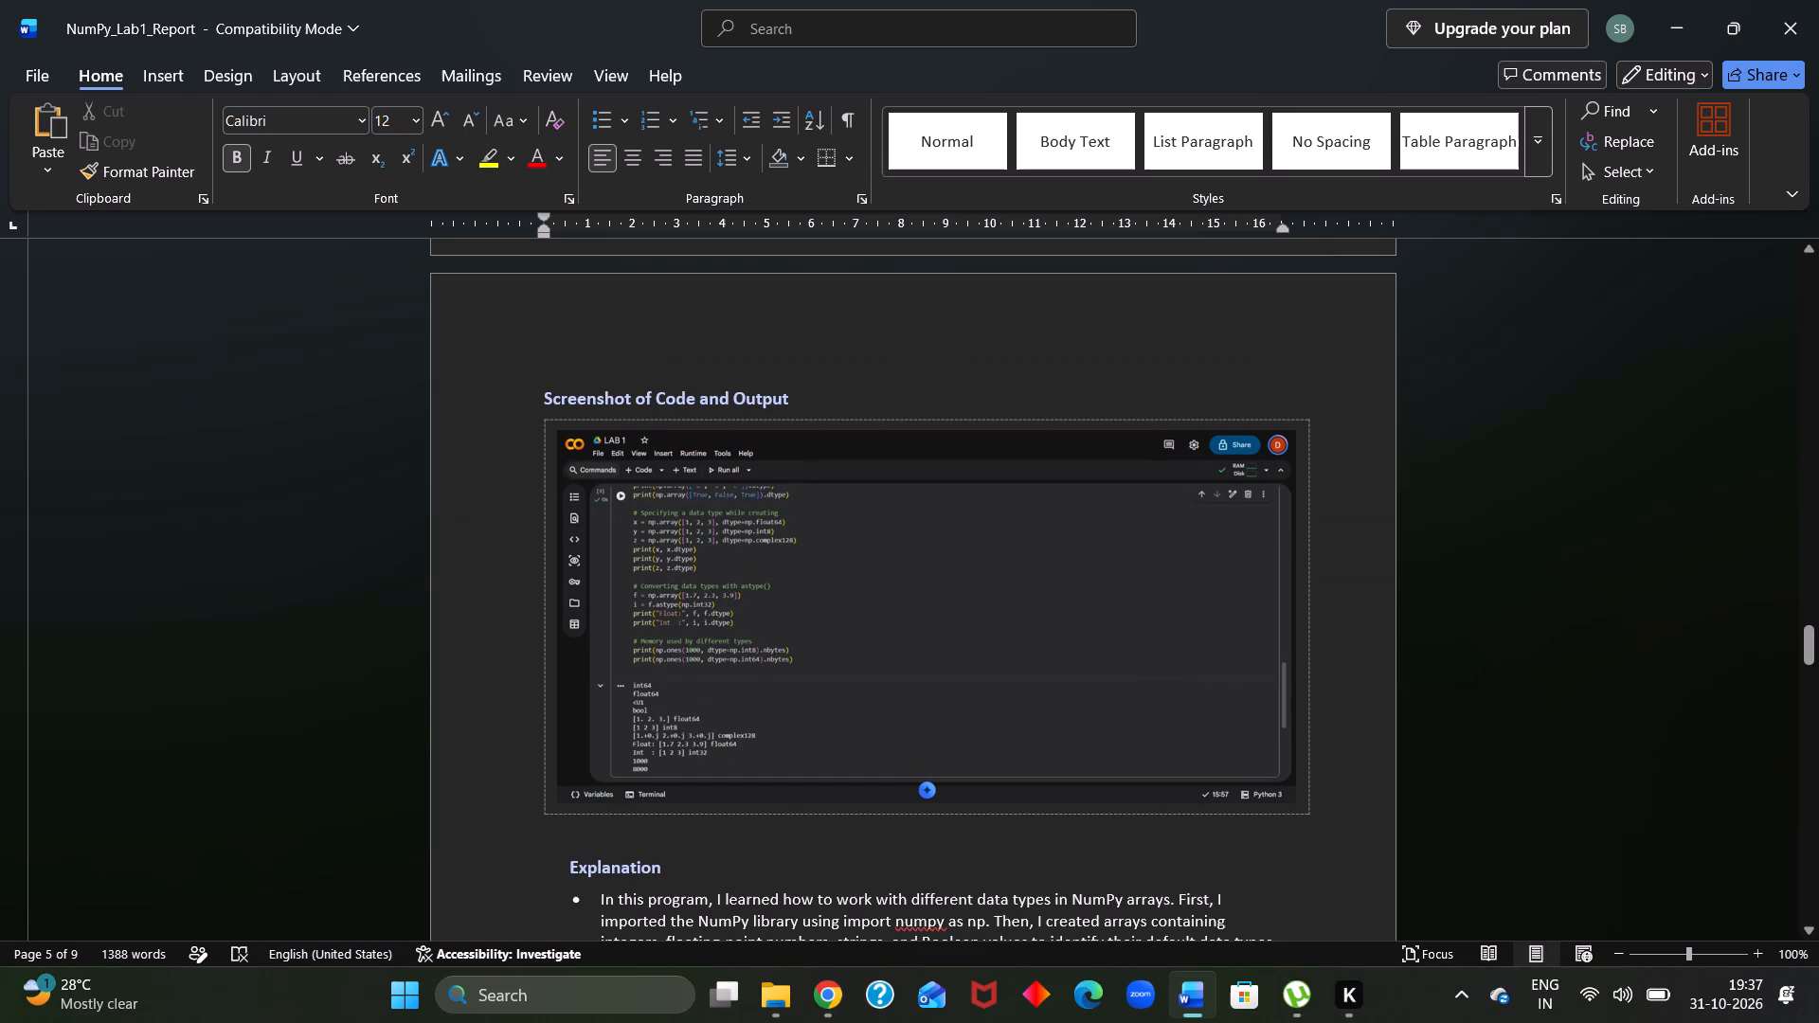
scroll(634, 421, "down", 2)
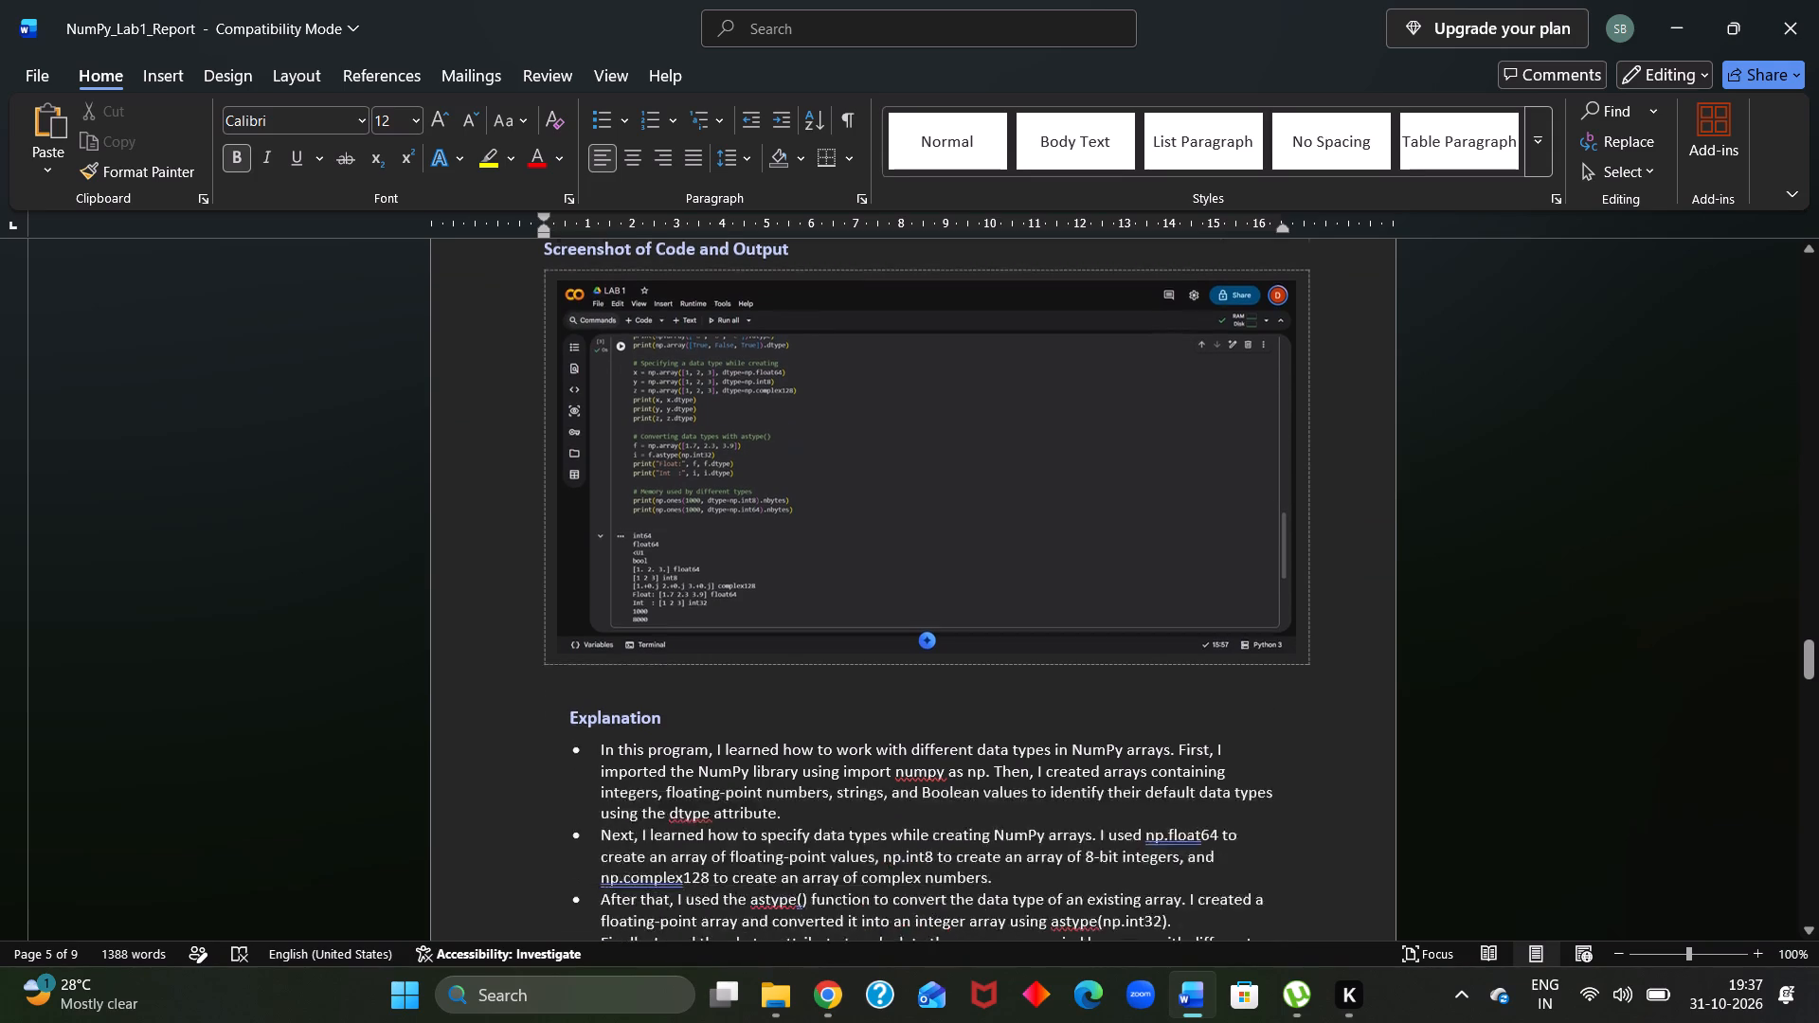
scroll(634, 421, "down", 2)
scroll(634, 421, "up", 5)
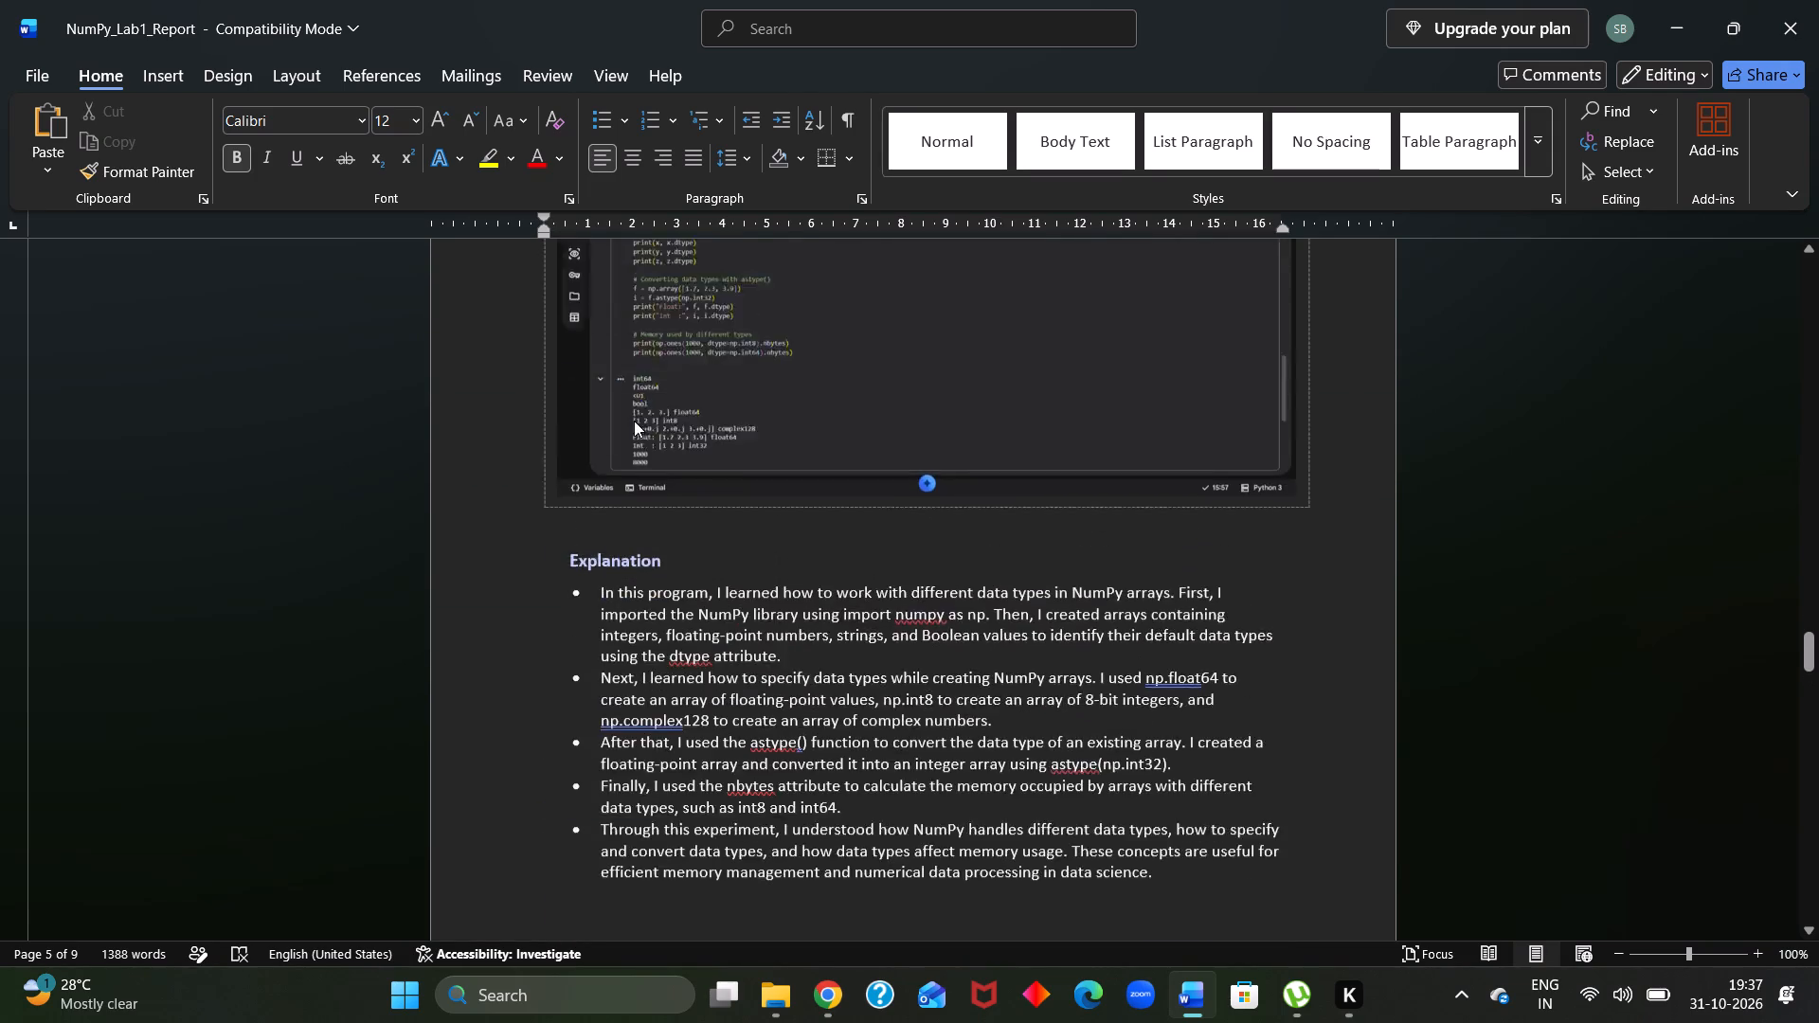
scroll(634, 421, "up", 6)
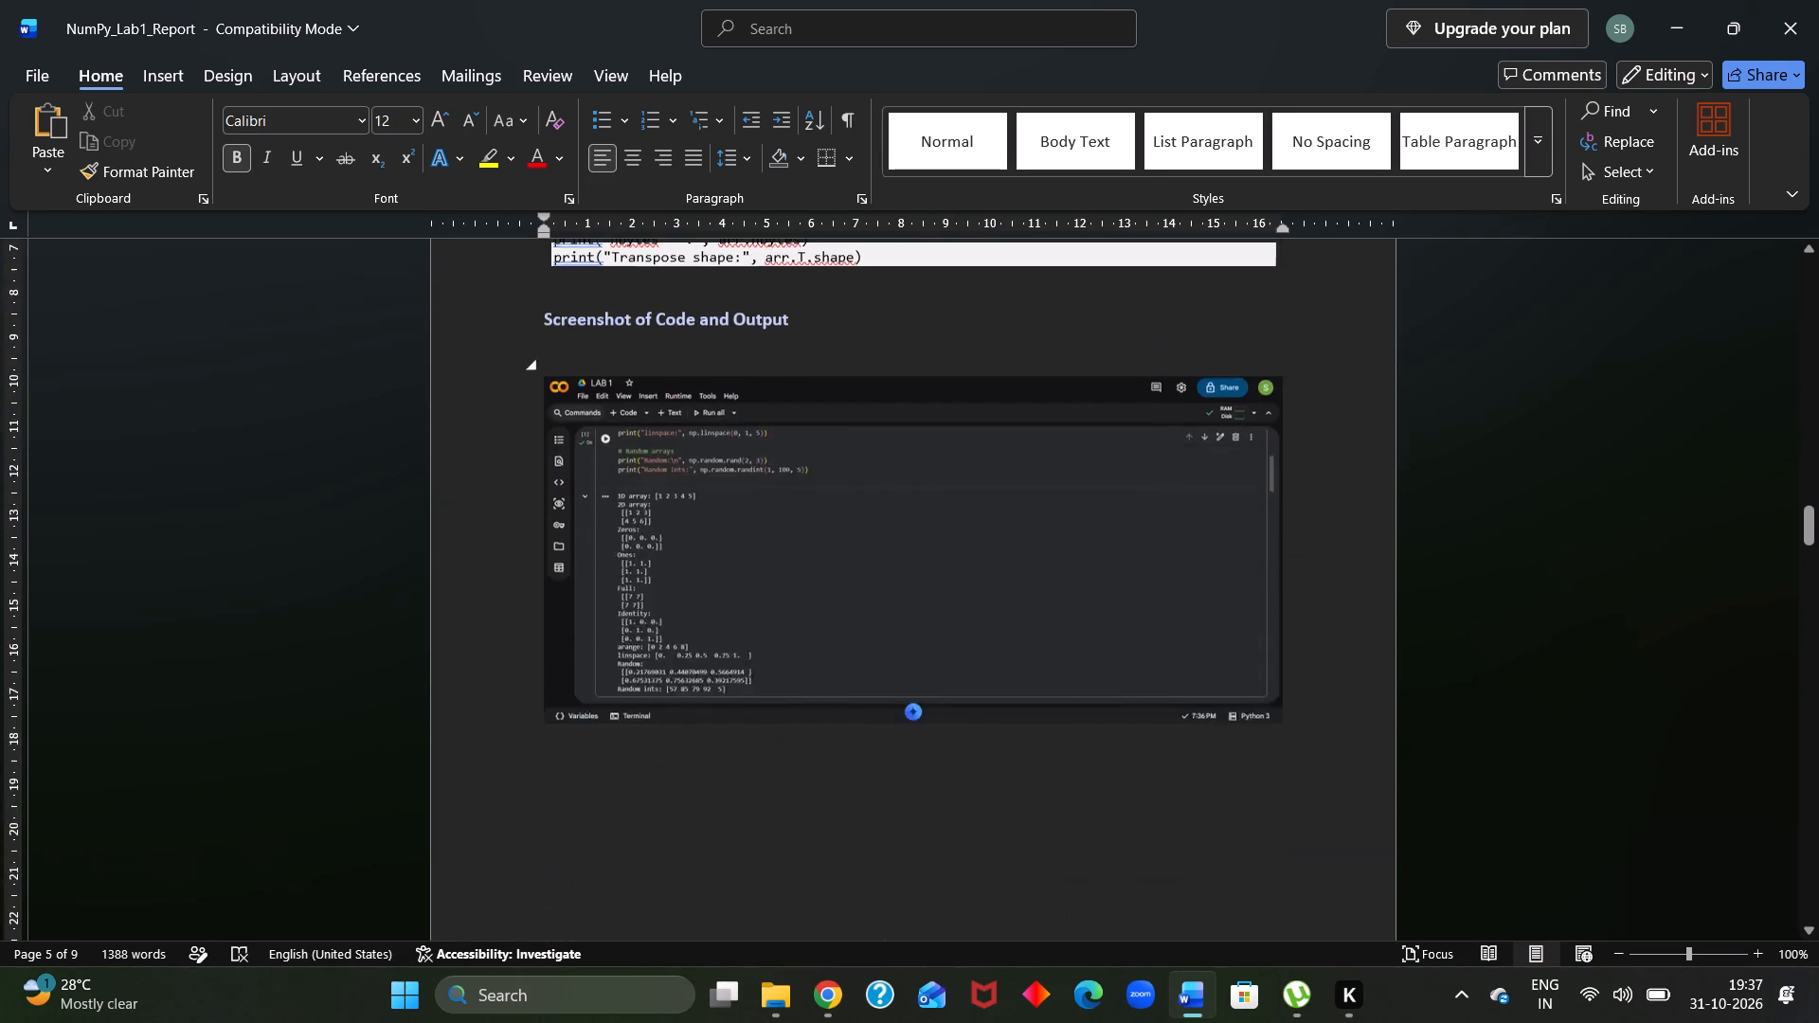
scroll(634, 421, "up", 2)
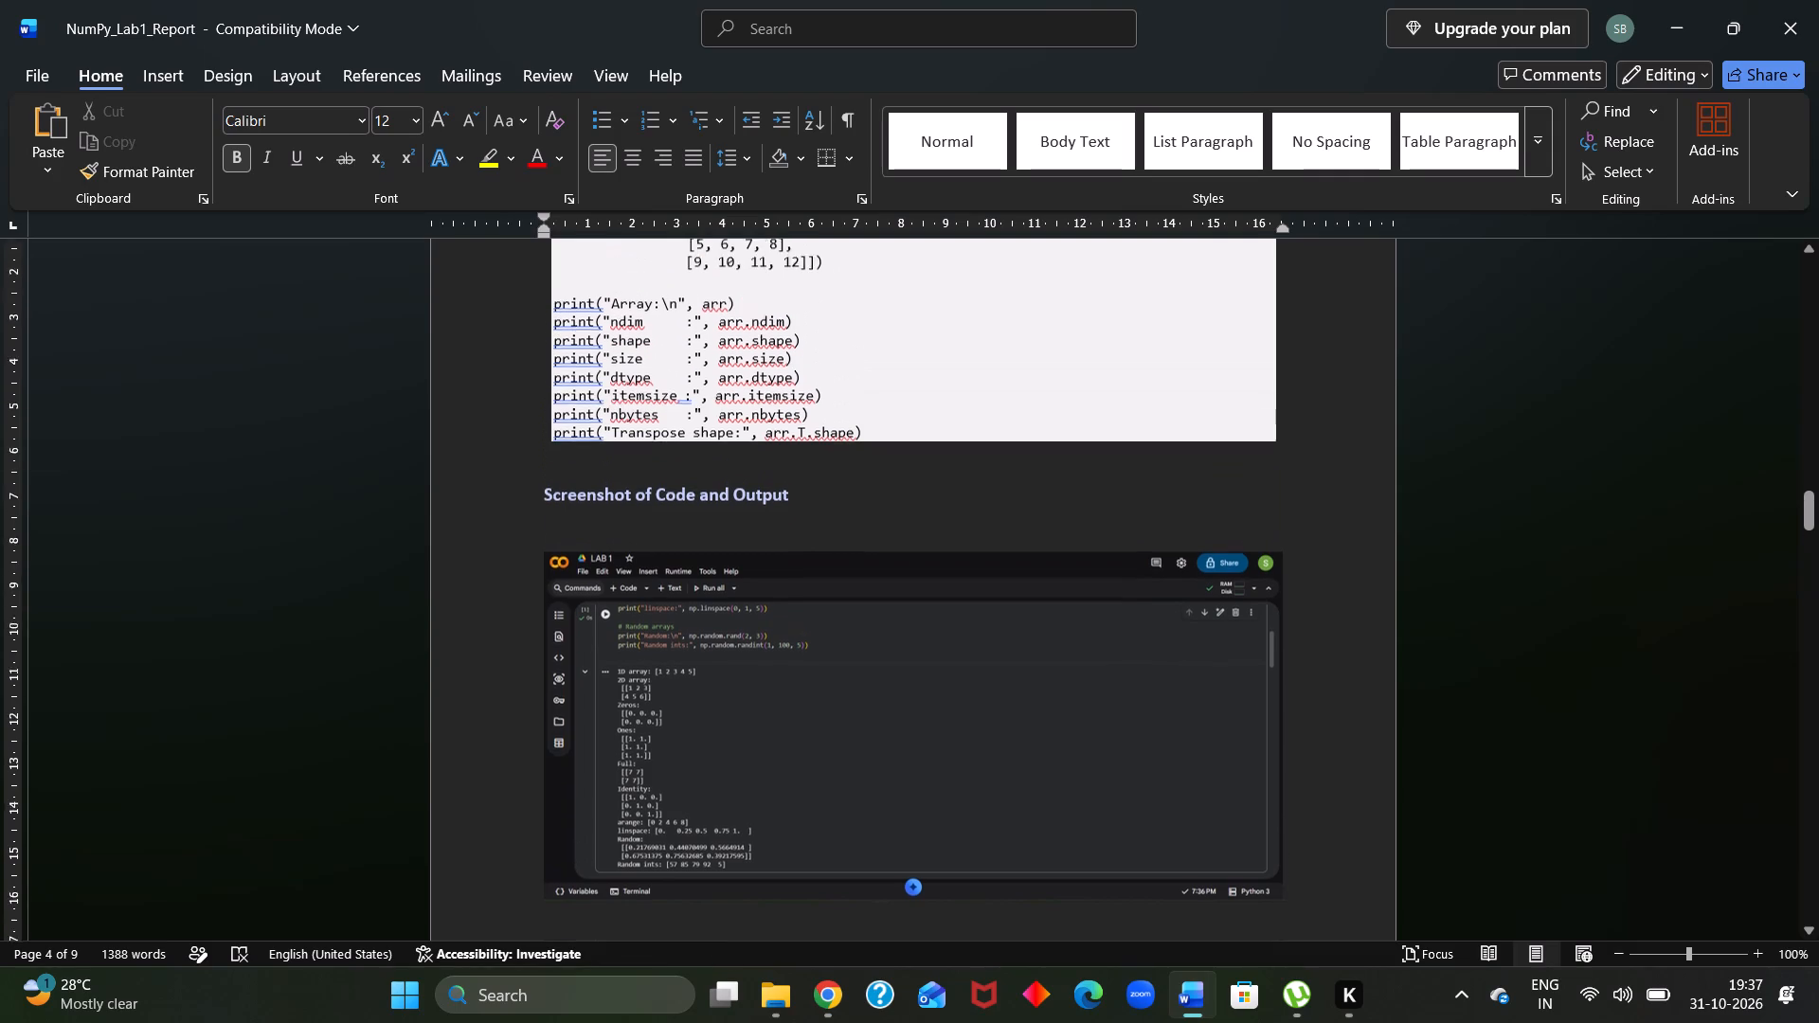
scroll(634, 421, "up", 3)
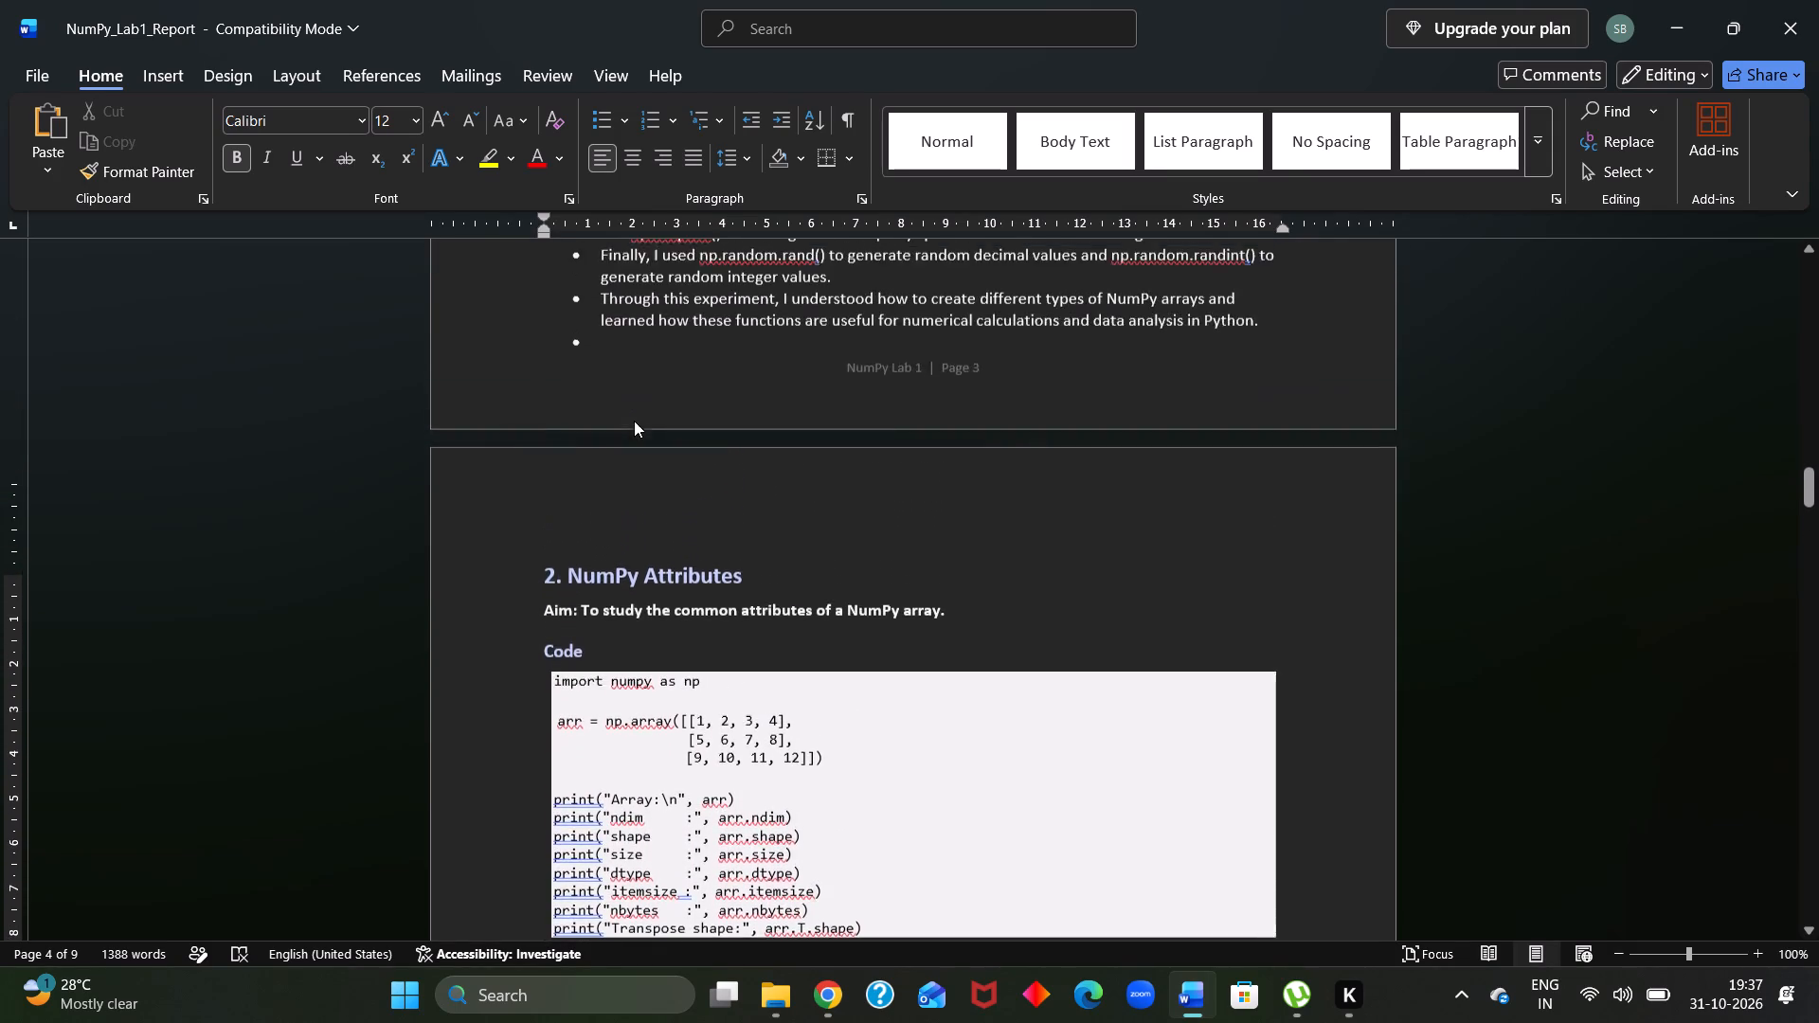
scroll(634, 421, "up", 5)
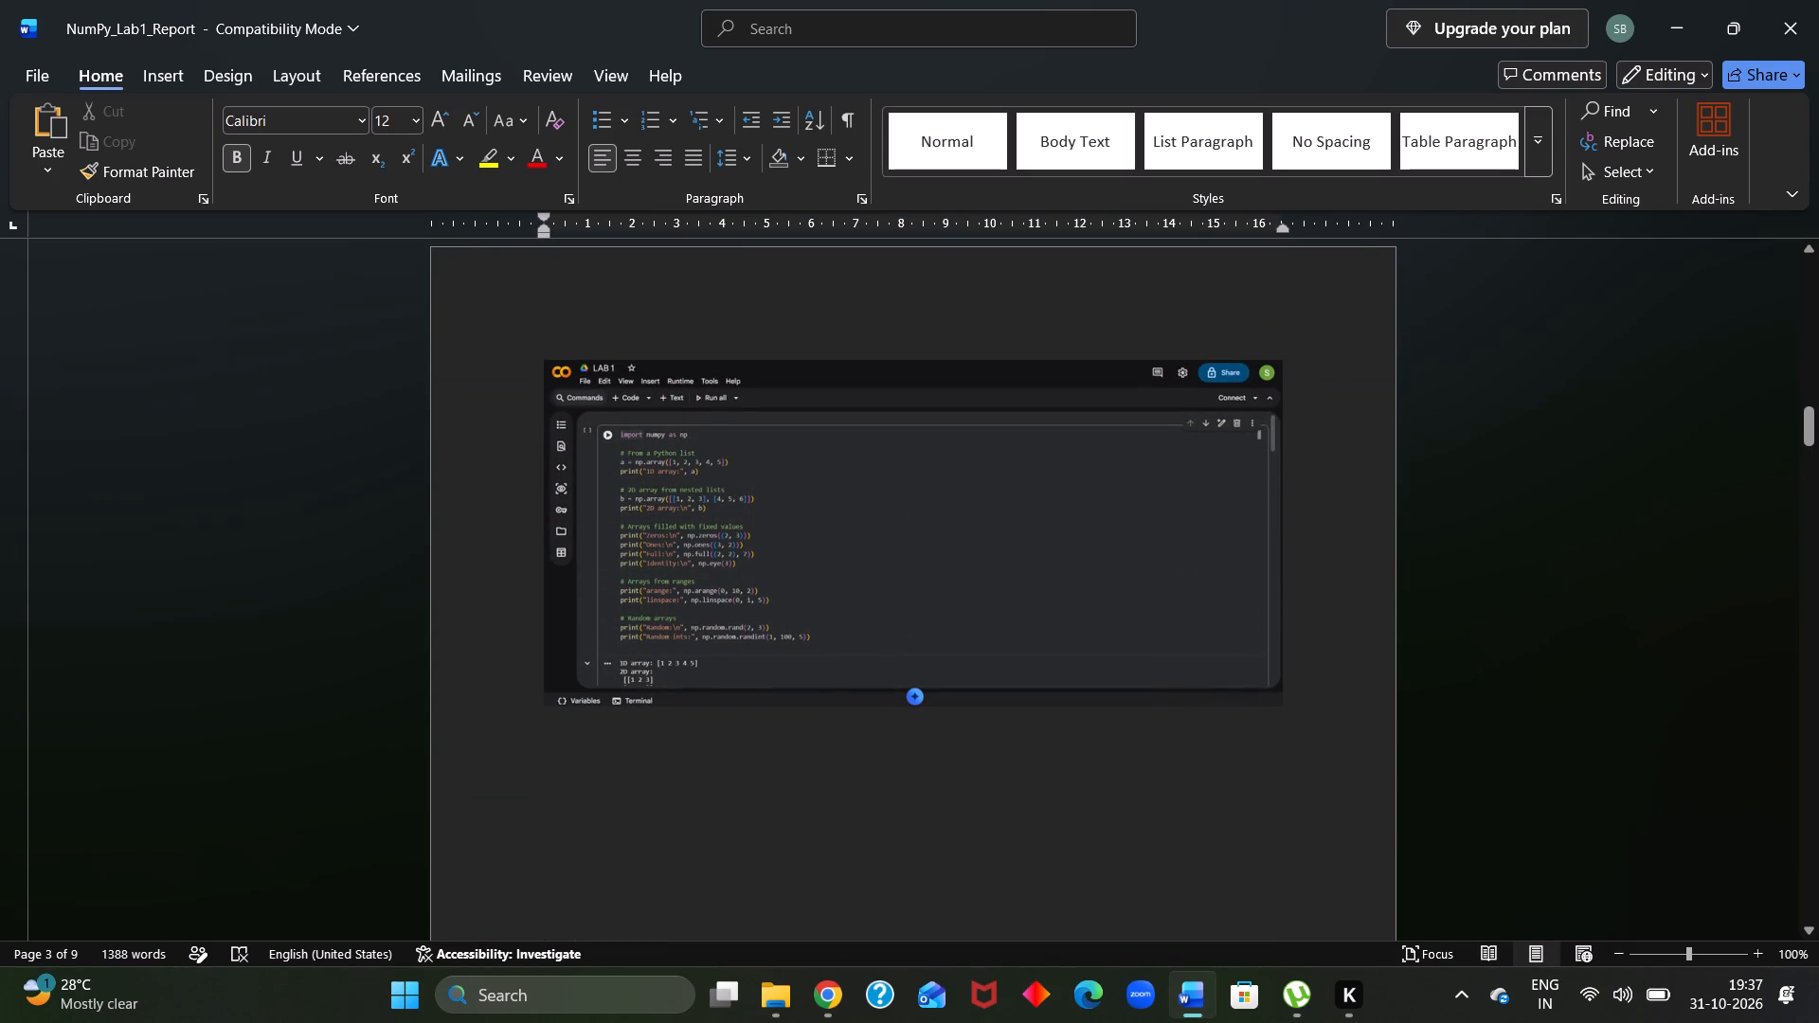
scroll(708, 722, "up", 4)
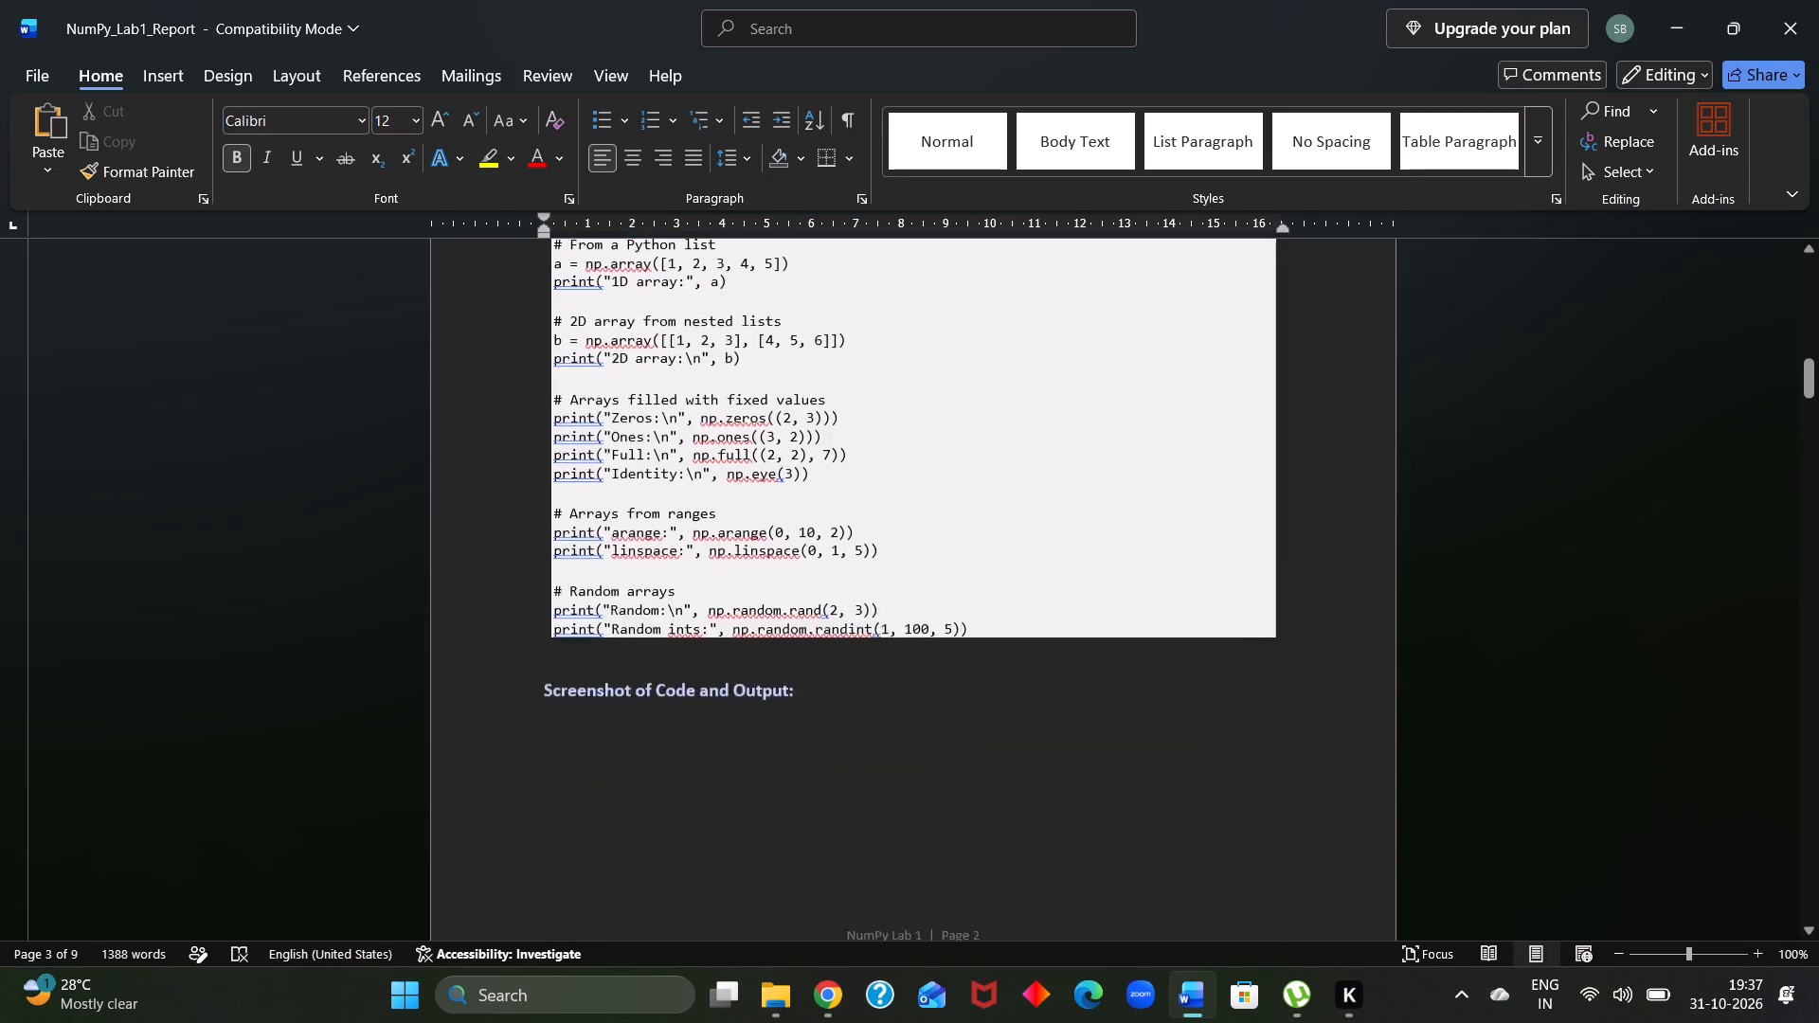
scroll(708, 722, "up", 2)
scroll(708, 722, "down", 3)
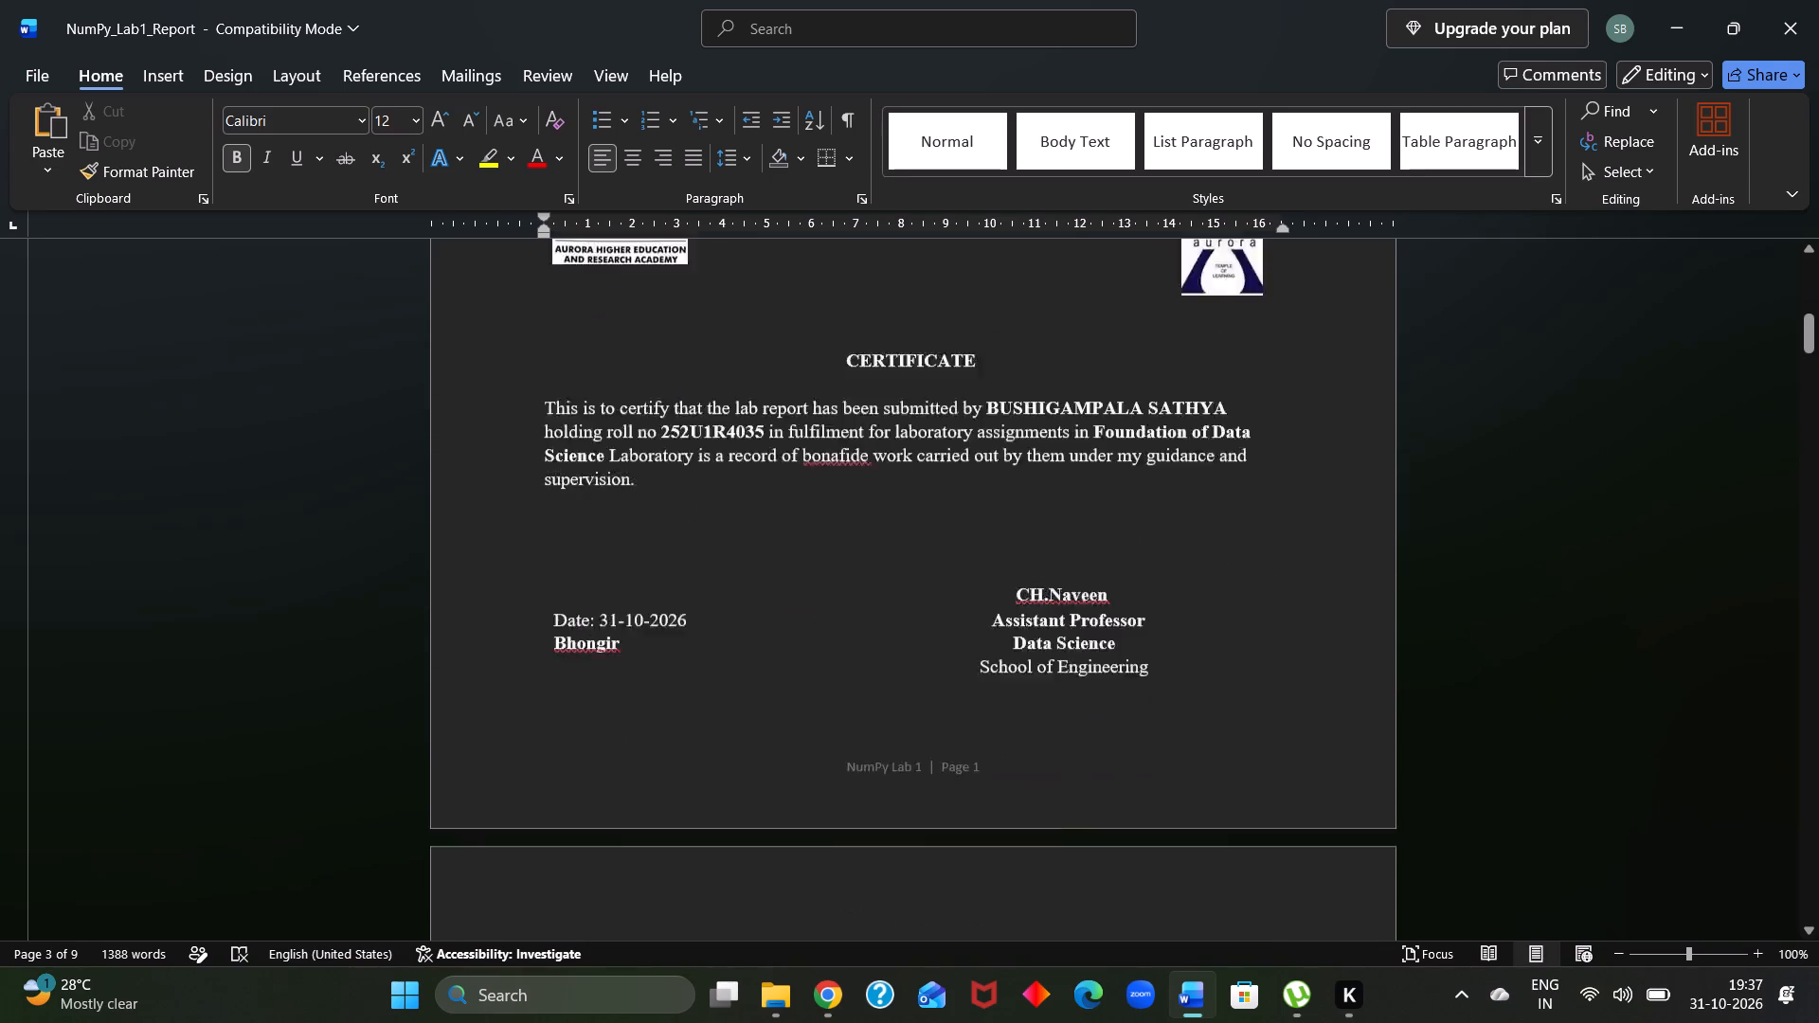
scroll(708, 722, "down", 6)
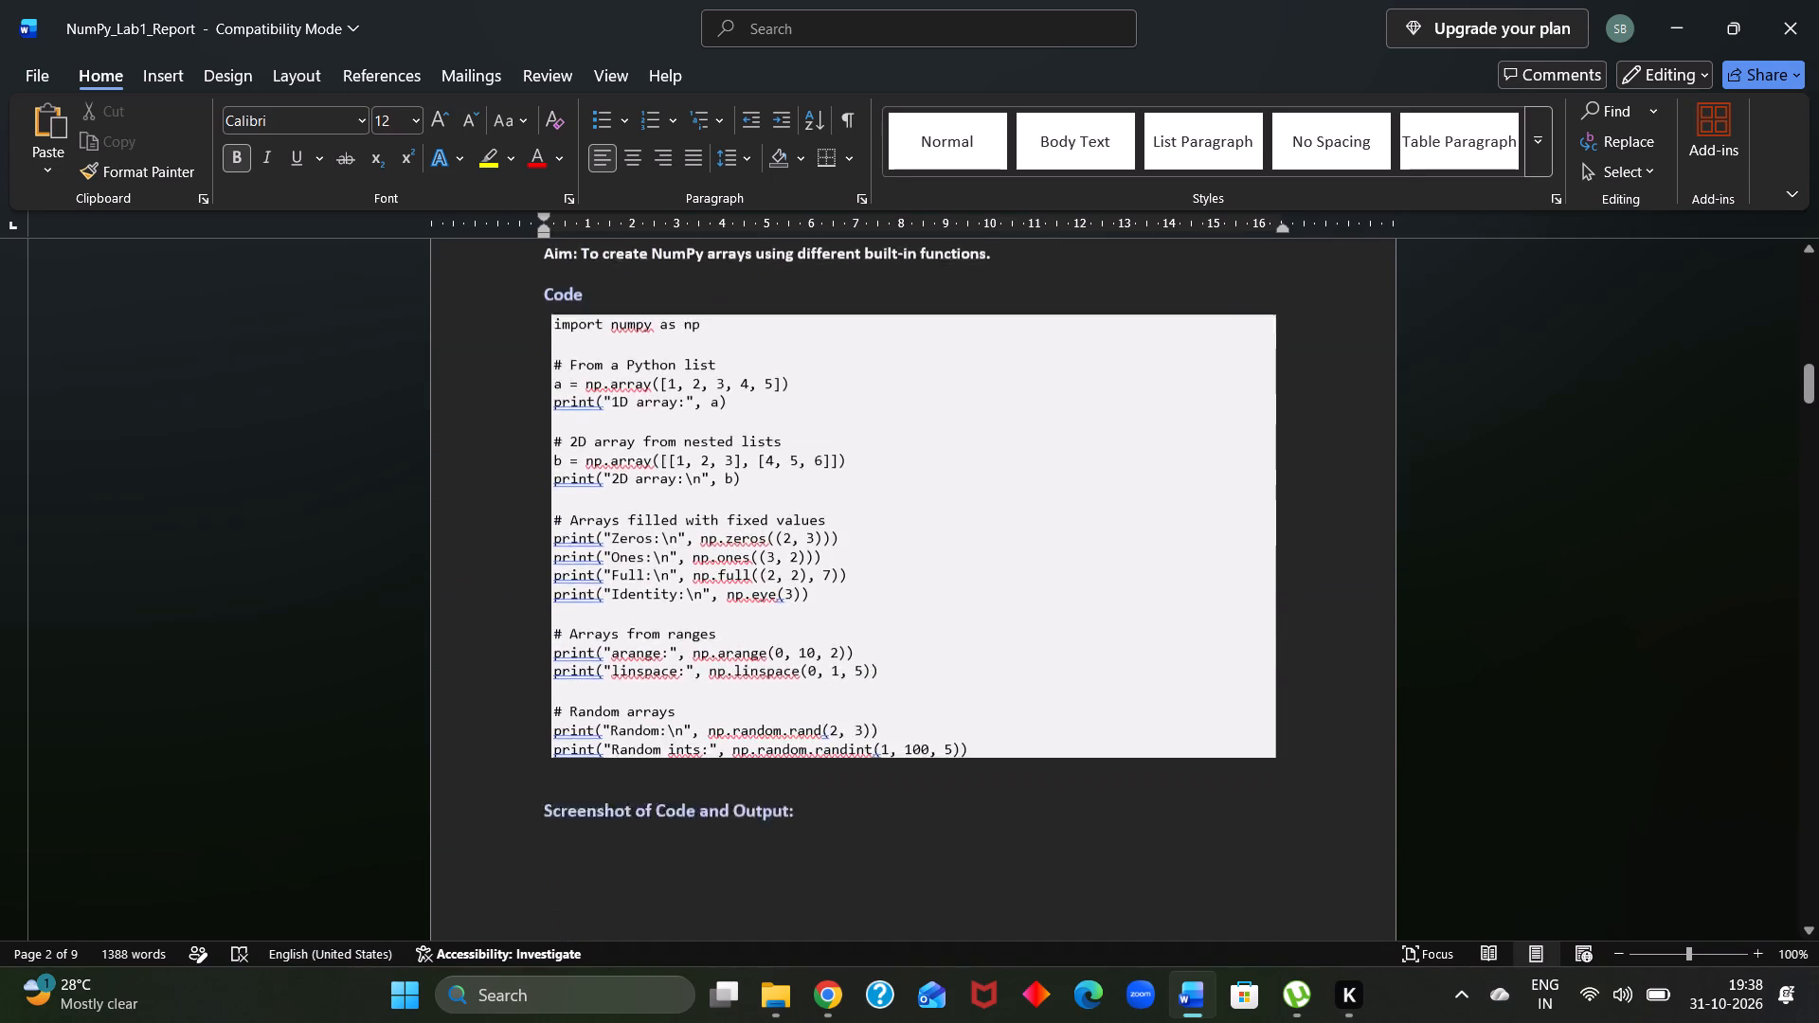
scroll(708, 722, "down", 3)
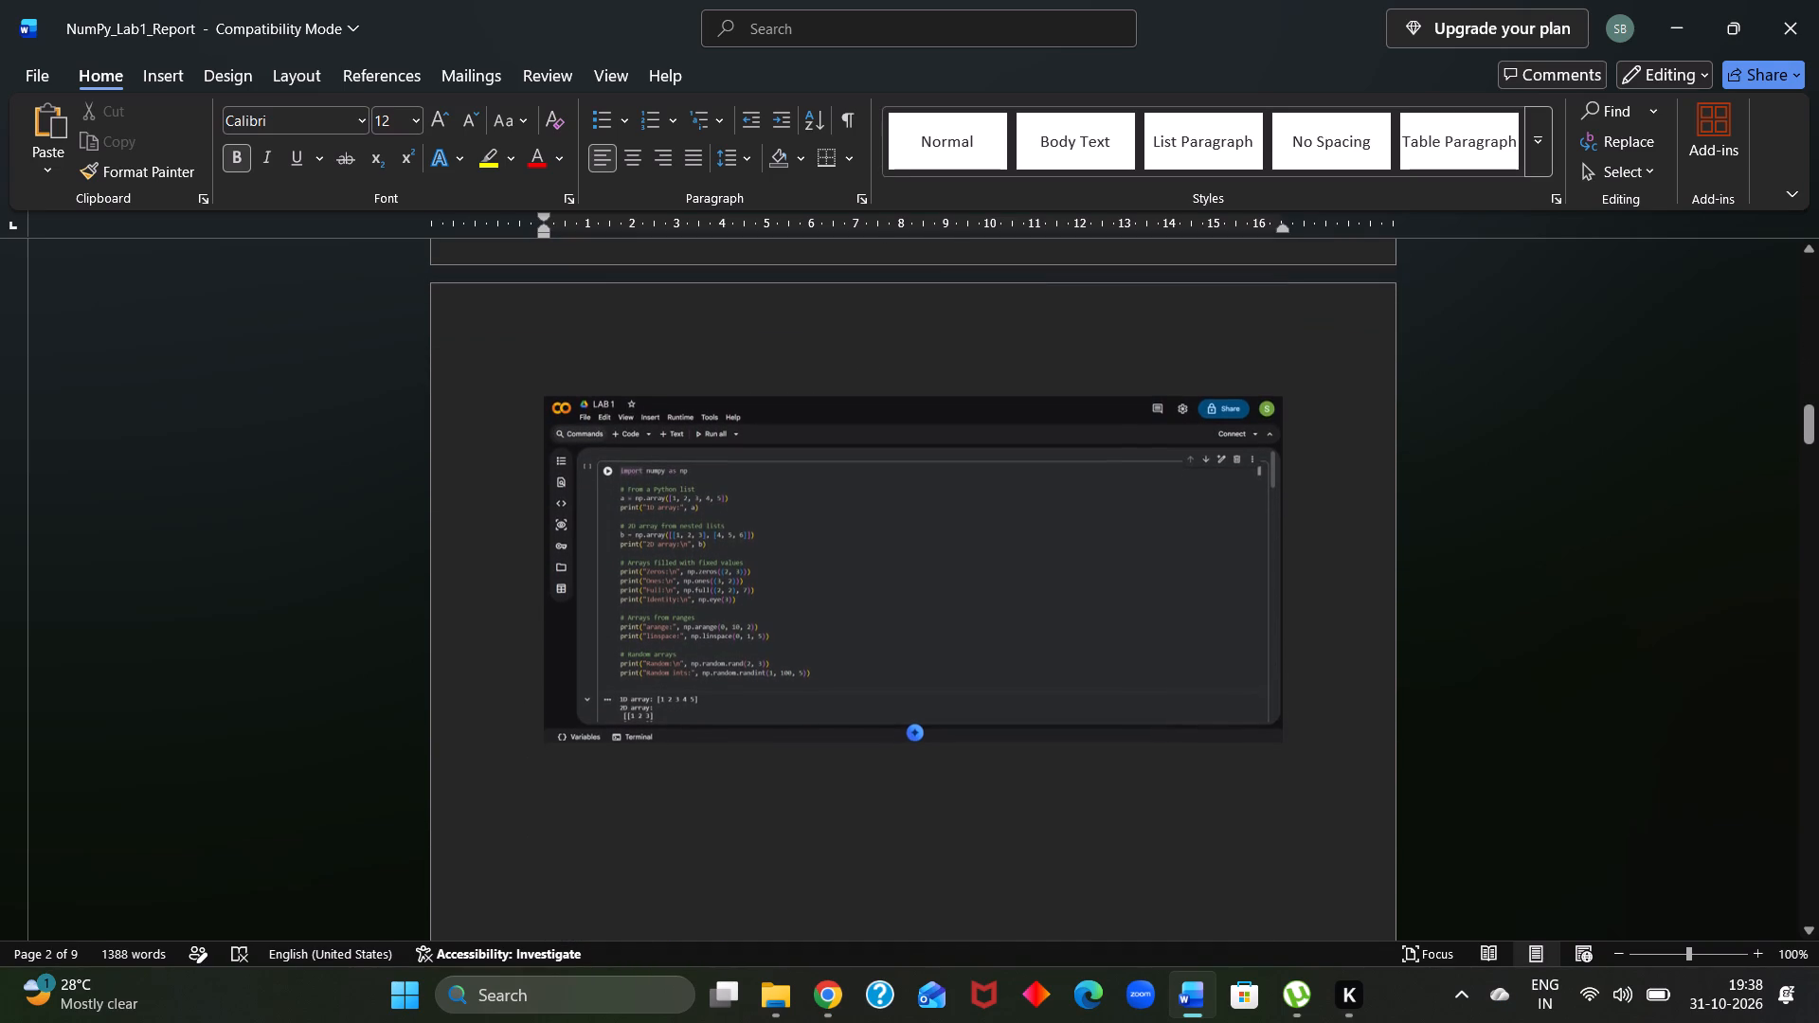
scroll(708, 722, "down", 1)
scroll(652, 648, "down", 8)
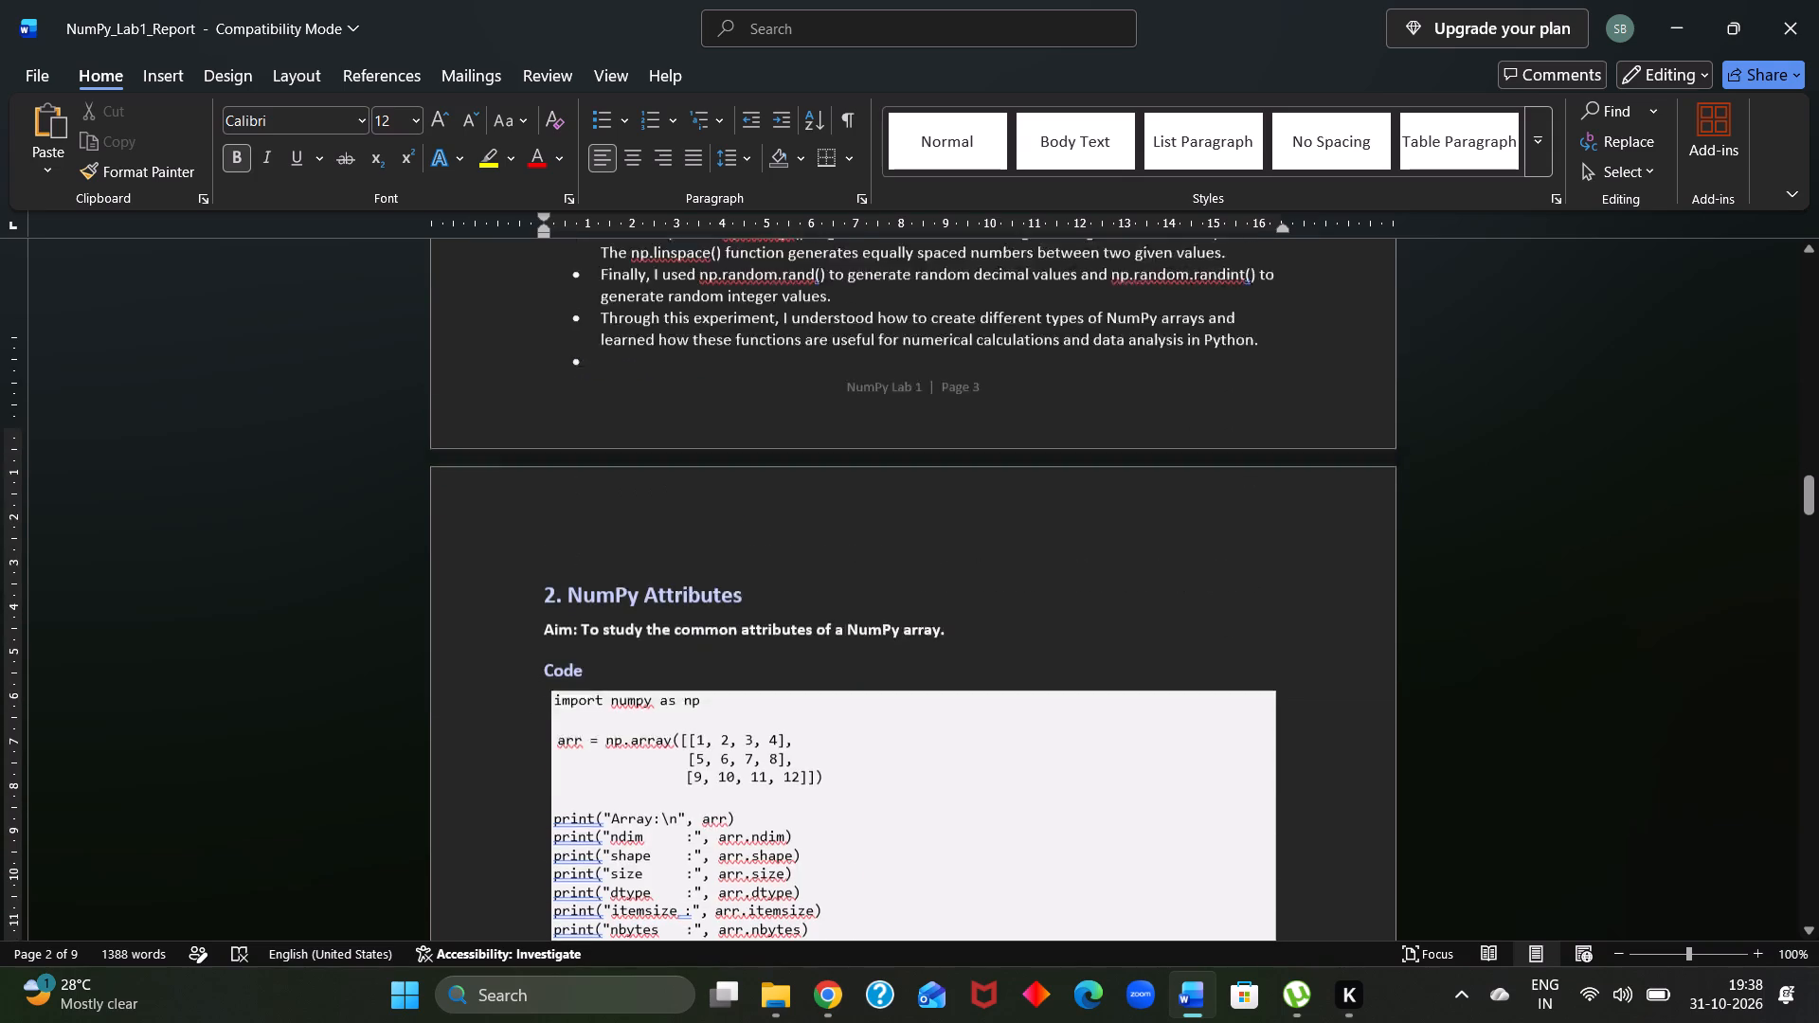
scroll(652, 648, "down", 3)
scroll(652, 648, "up", 7)
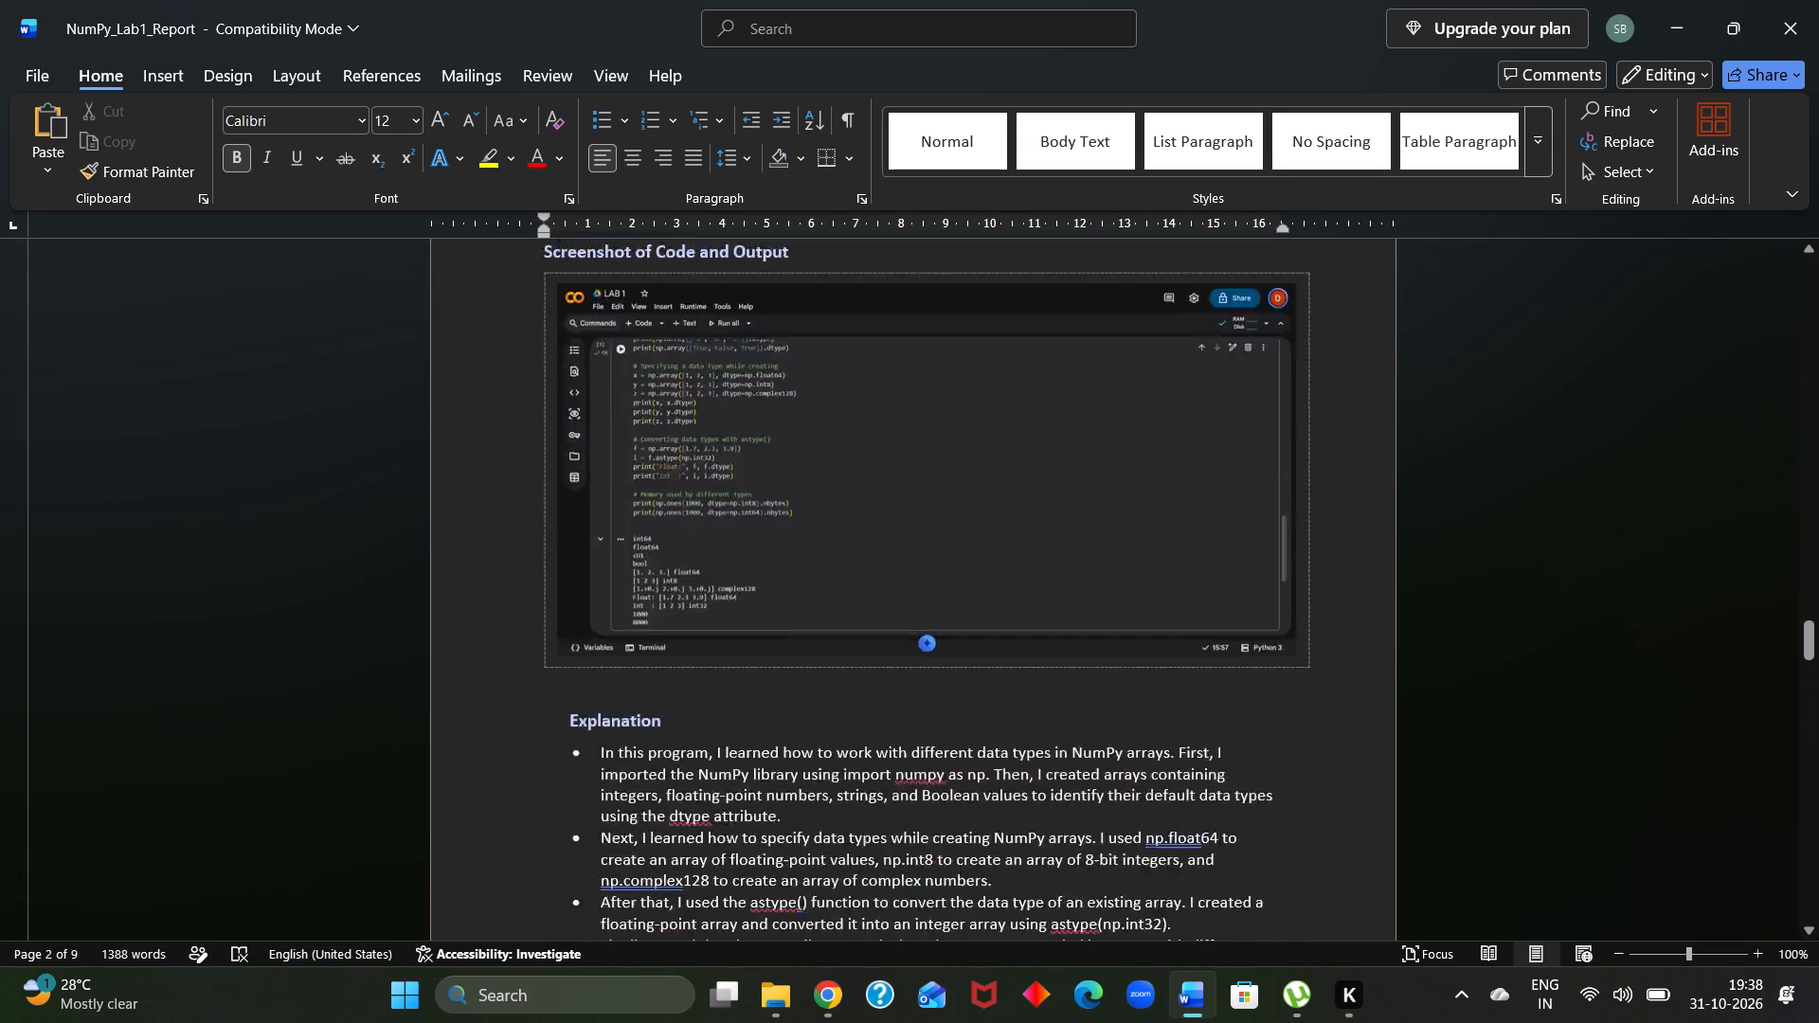
scroll(652, 648, "down", 1)
scroll(652, 648, "up", 1)
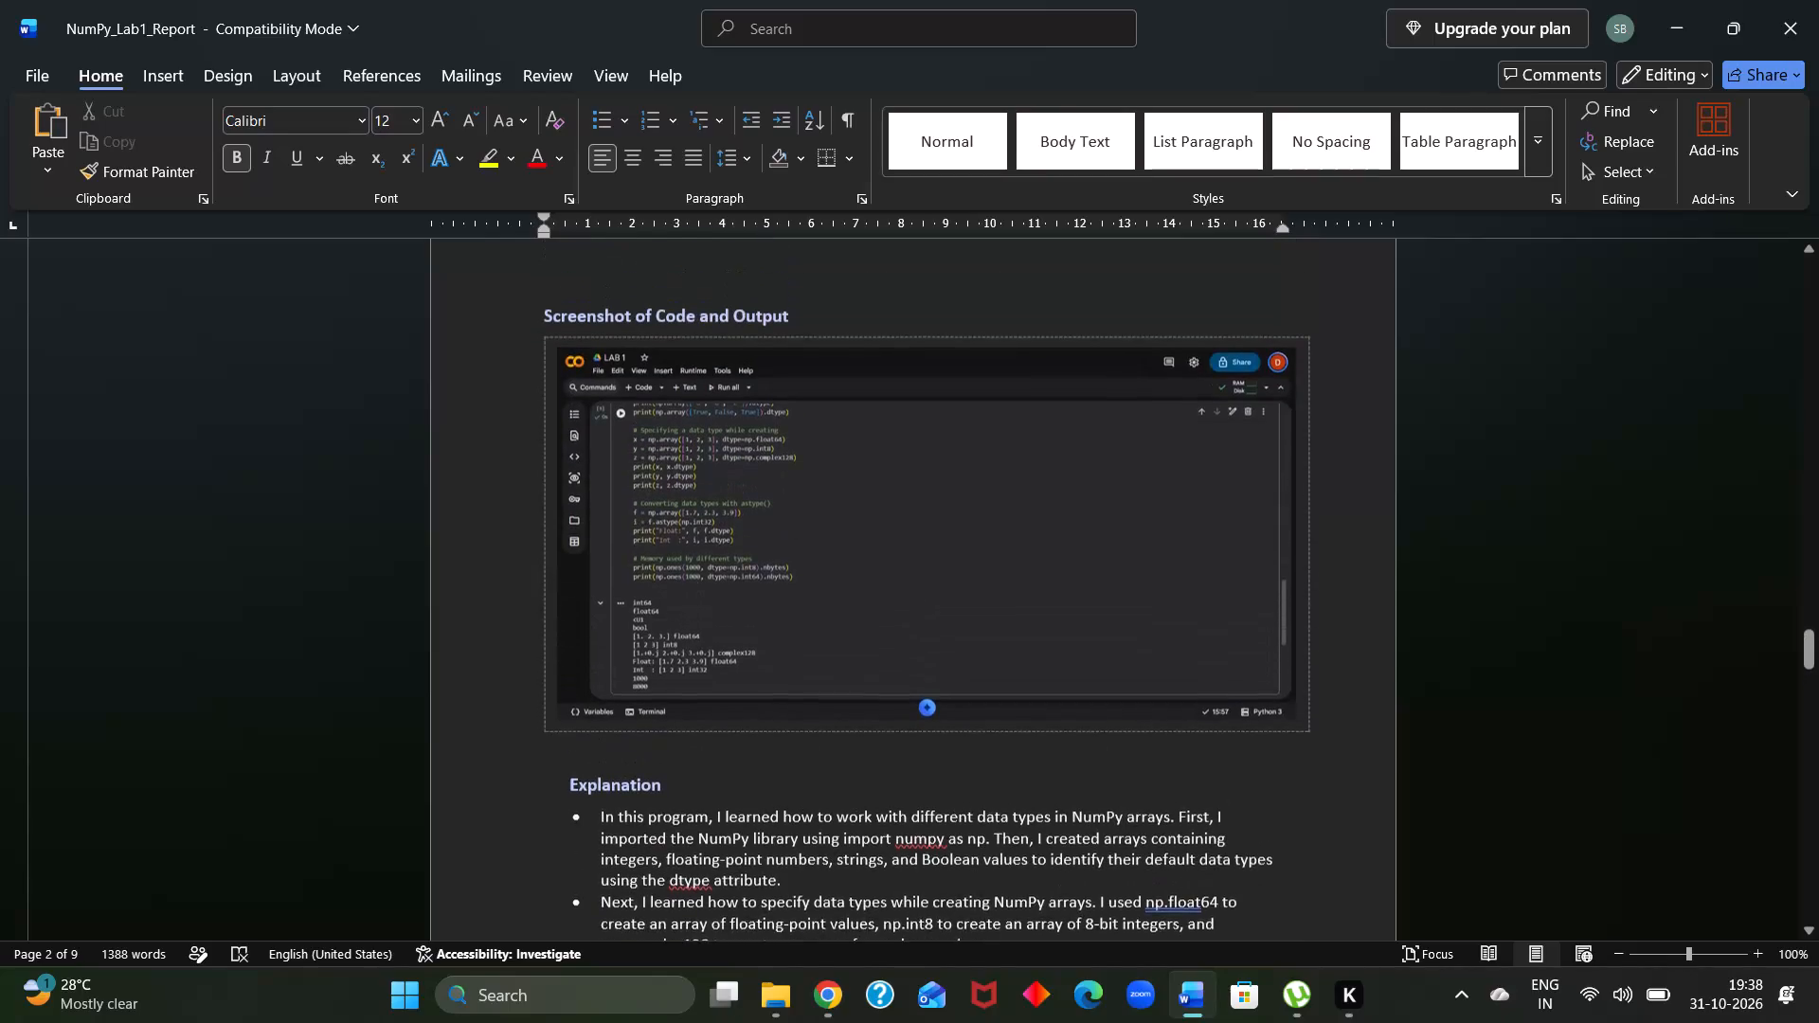
scroll(652, 648, "up", 5)
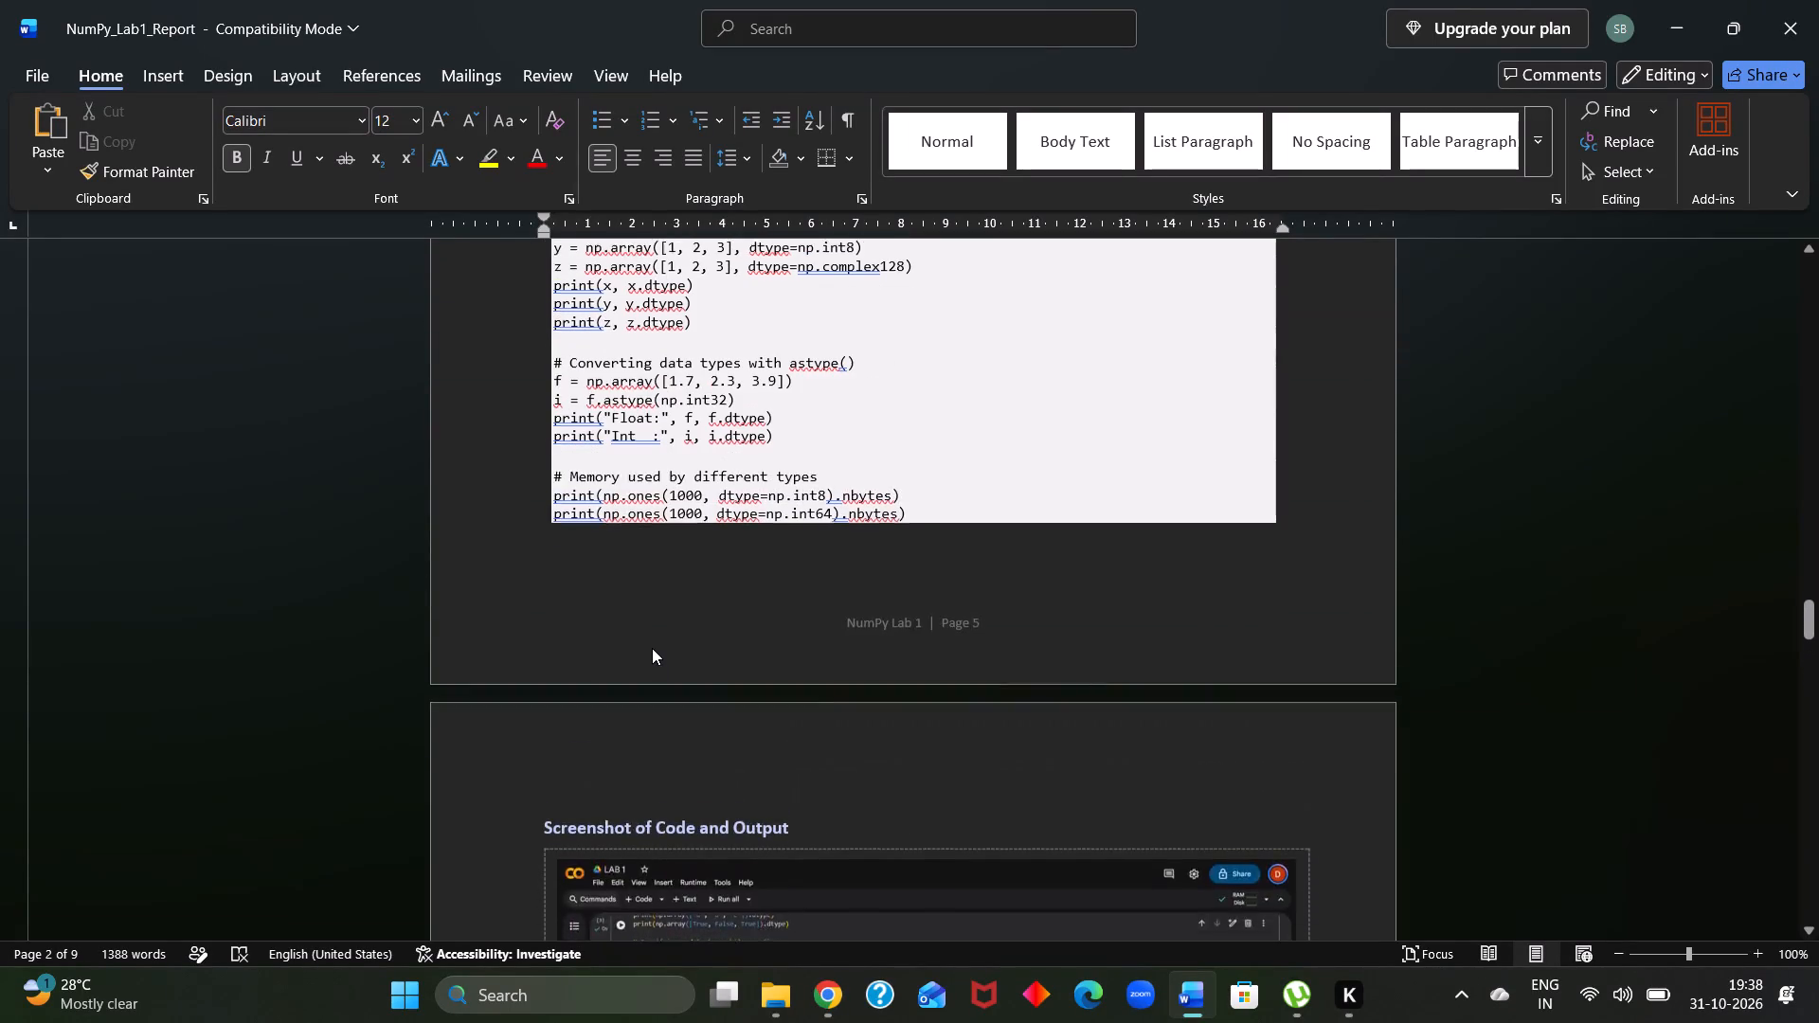
scroll(652, 648, "up", 3)
scroll(652, 648, "down", 1)
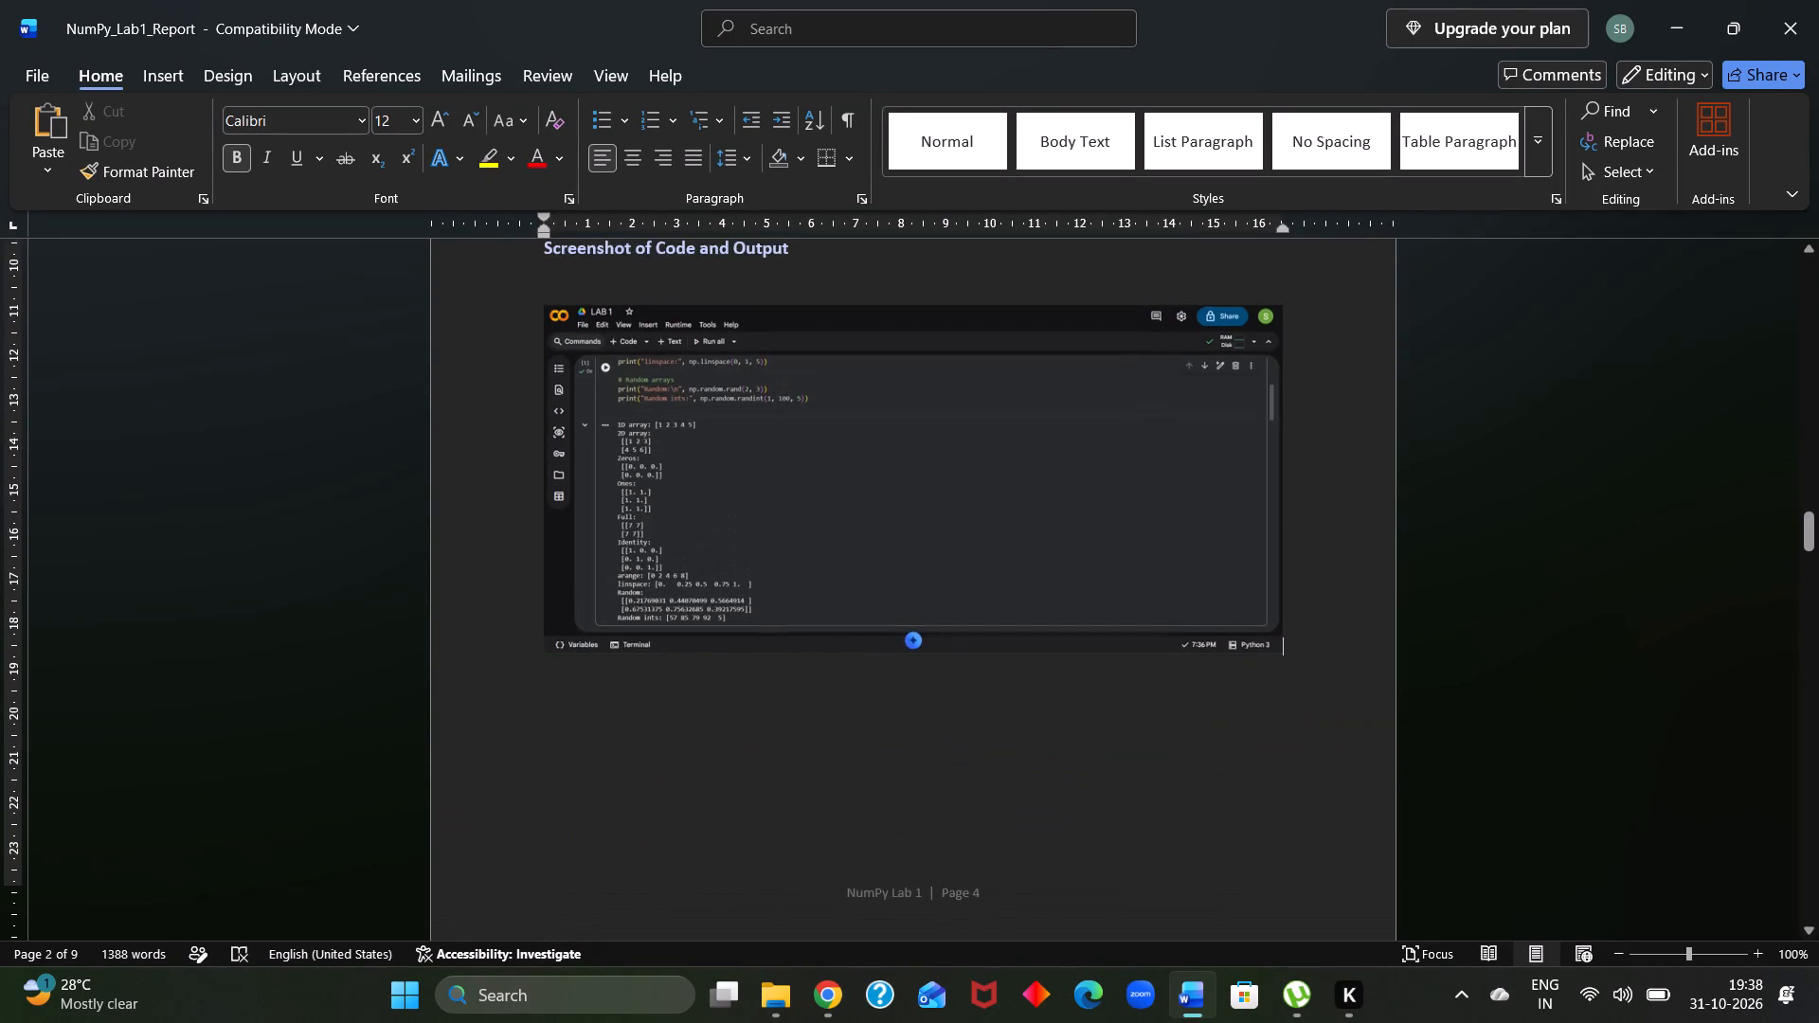
scroll(652, 648, "down", 1)
scroll(652, 648, "up", 2)
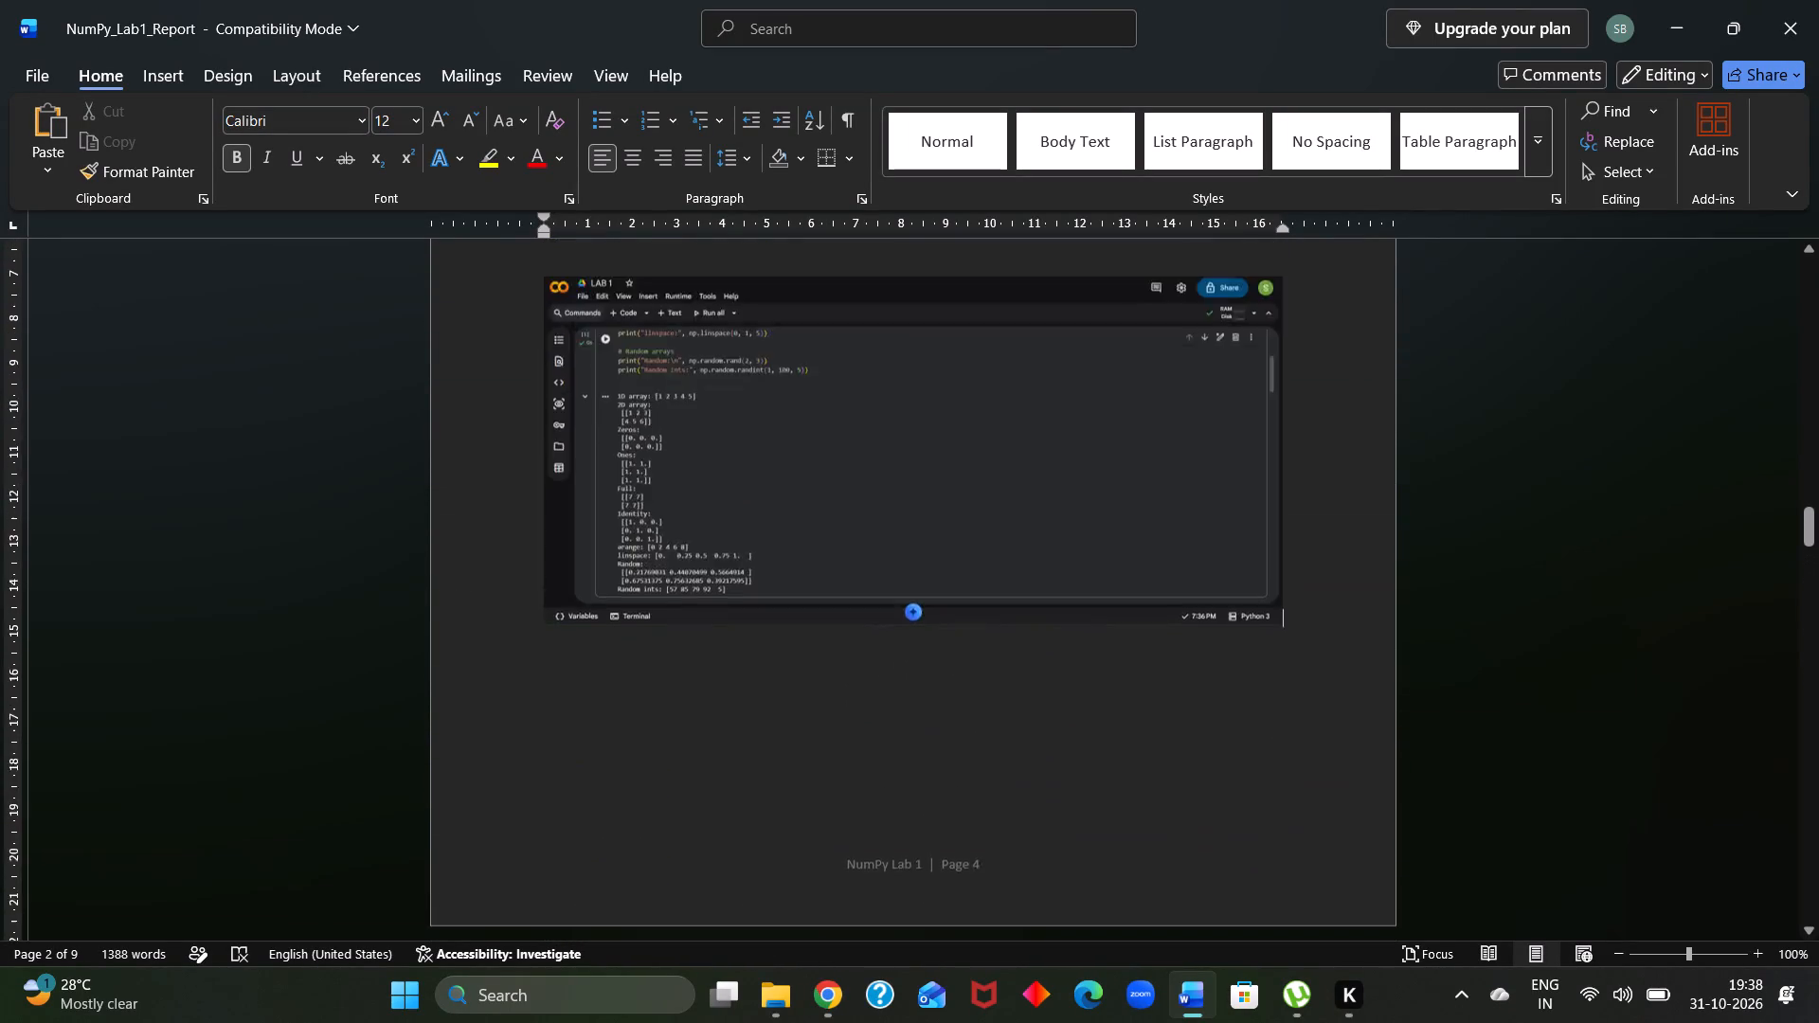
scroll(652, 648, "up", 4)
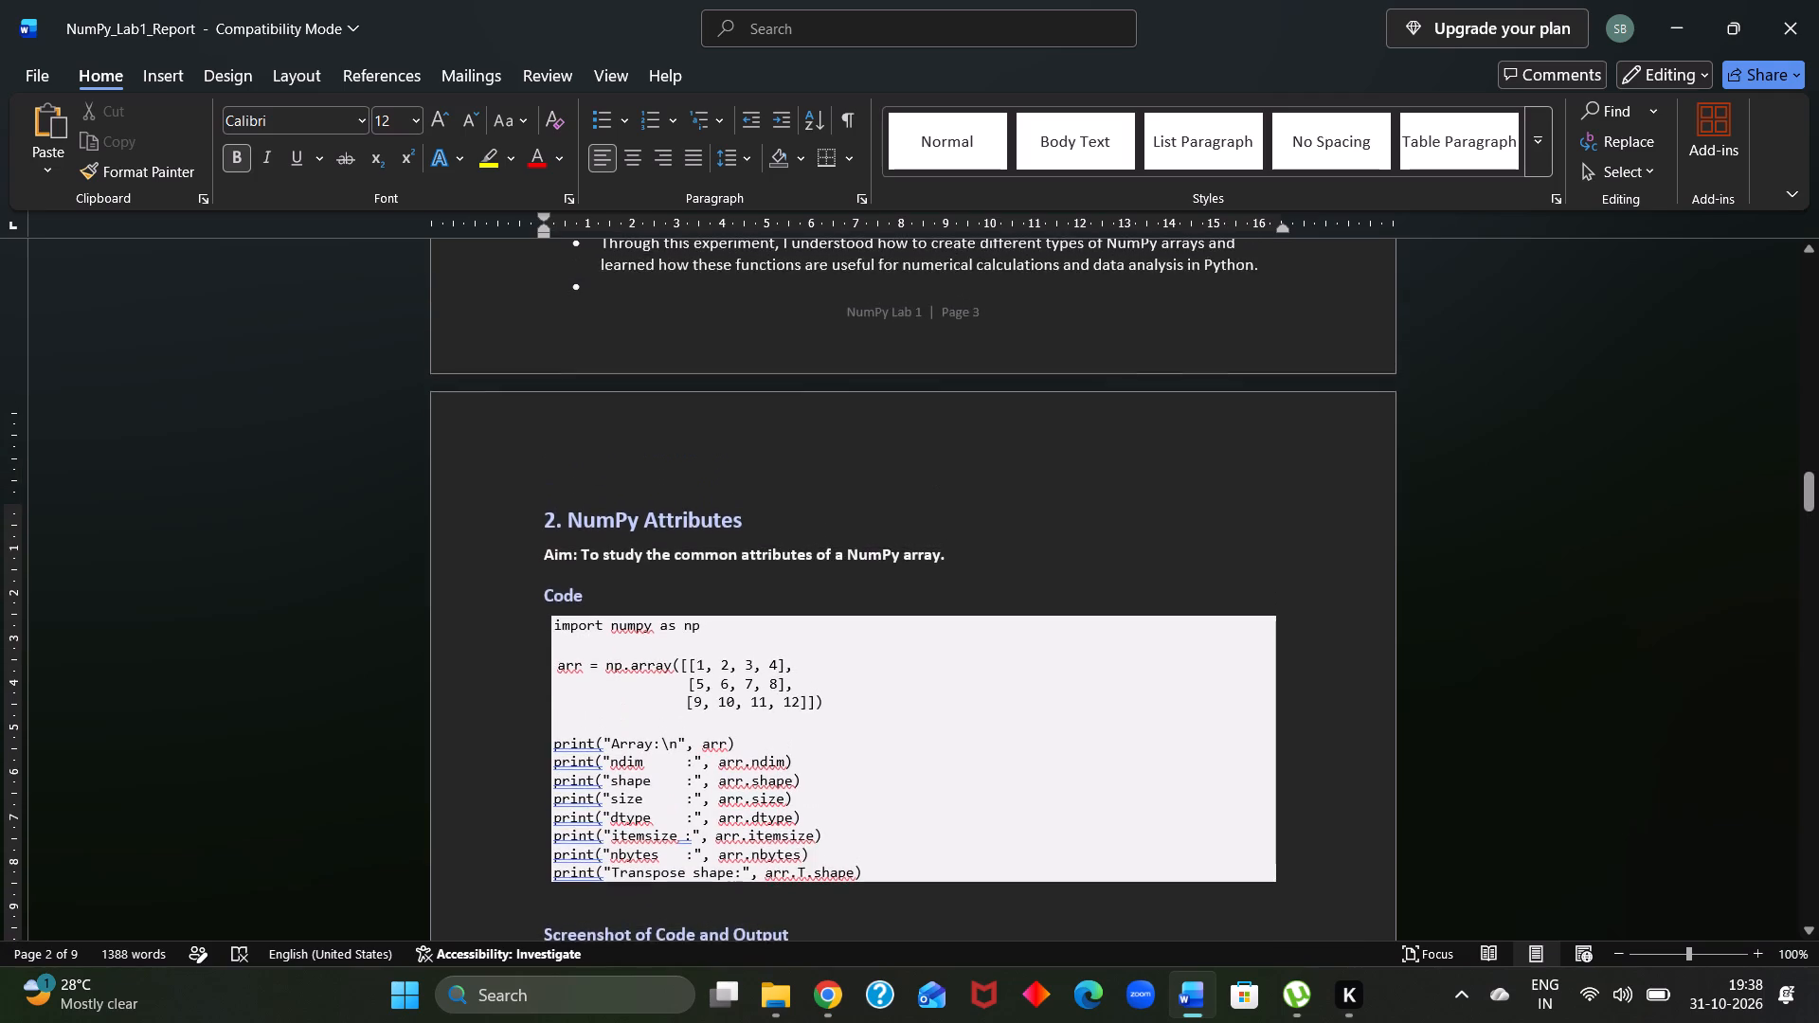
Copy the array creation output capture placed in the NumPy Attributes section, and undo the image replacement made there.
scroll(652, 648, "down", 2)
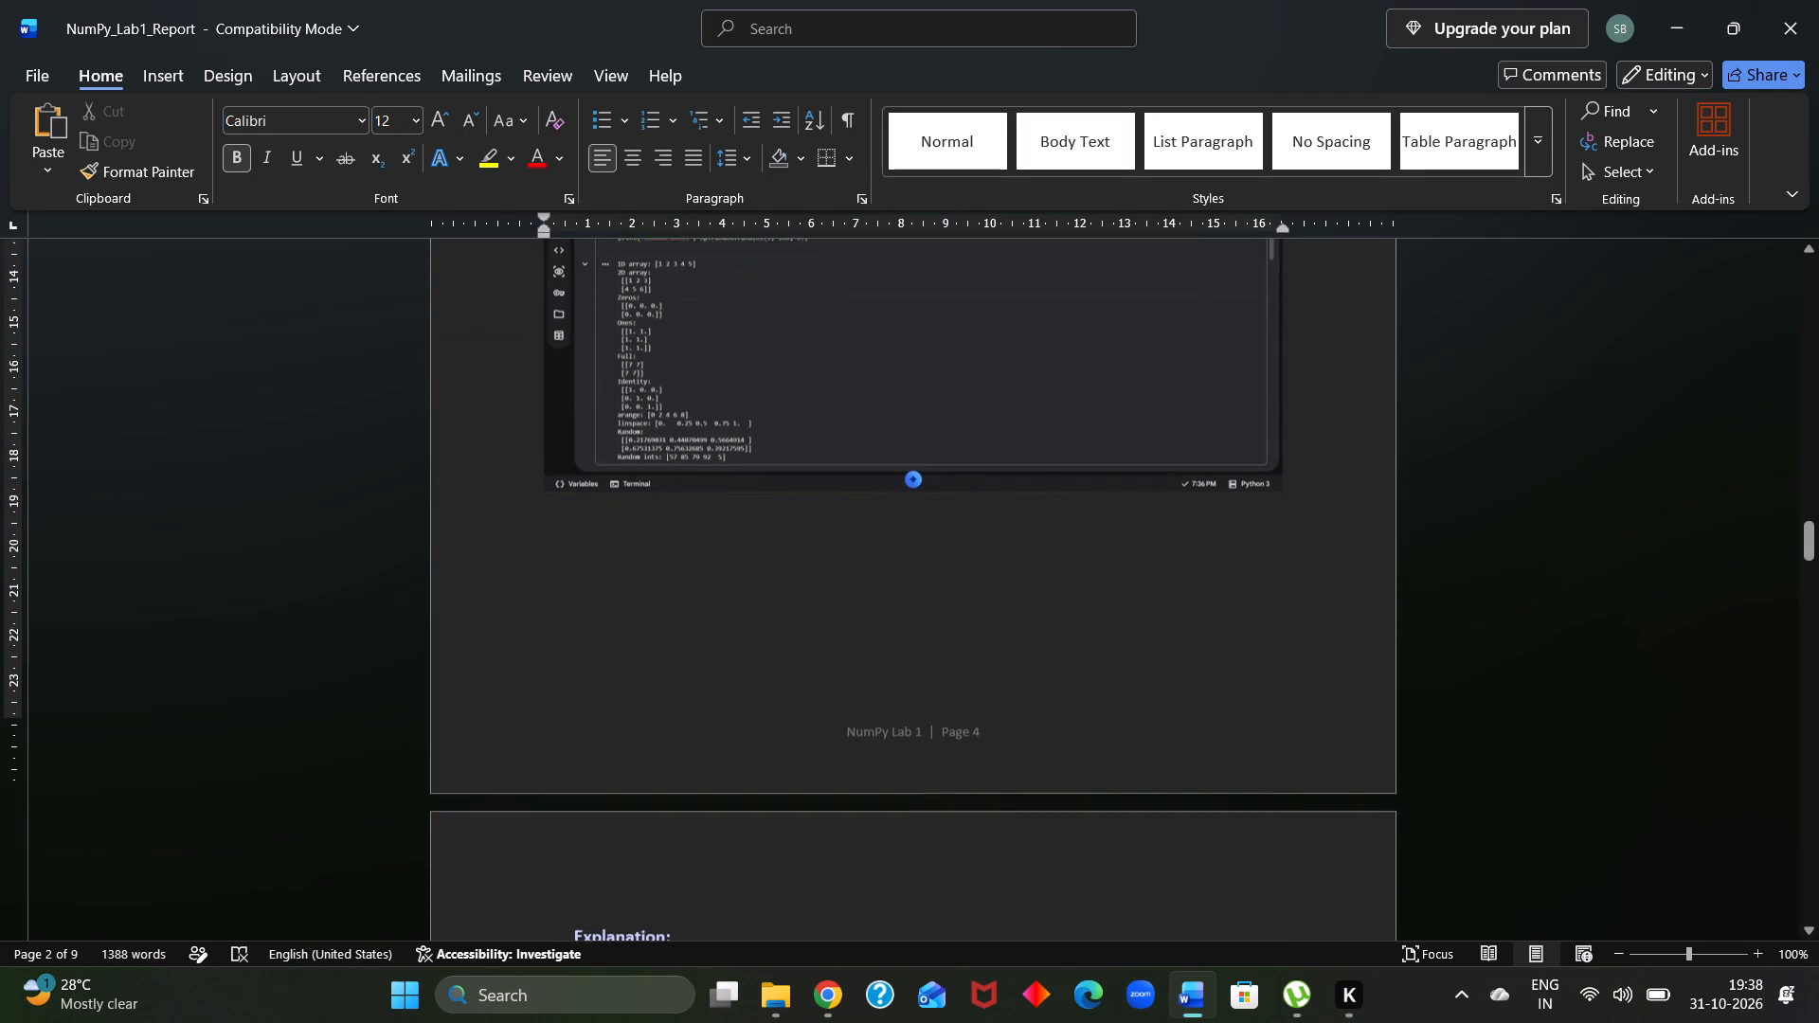
left_click(756, 419)
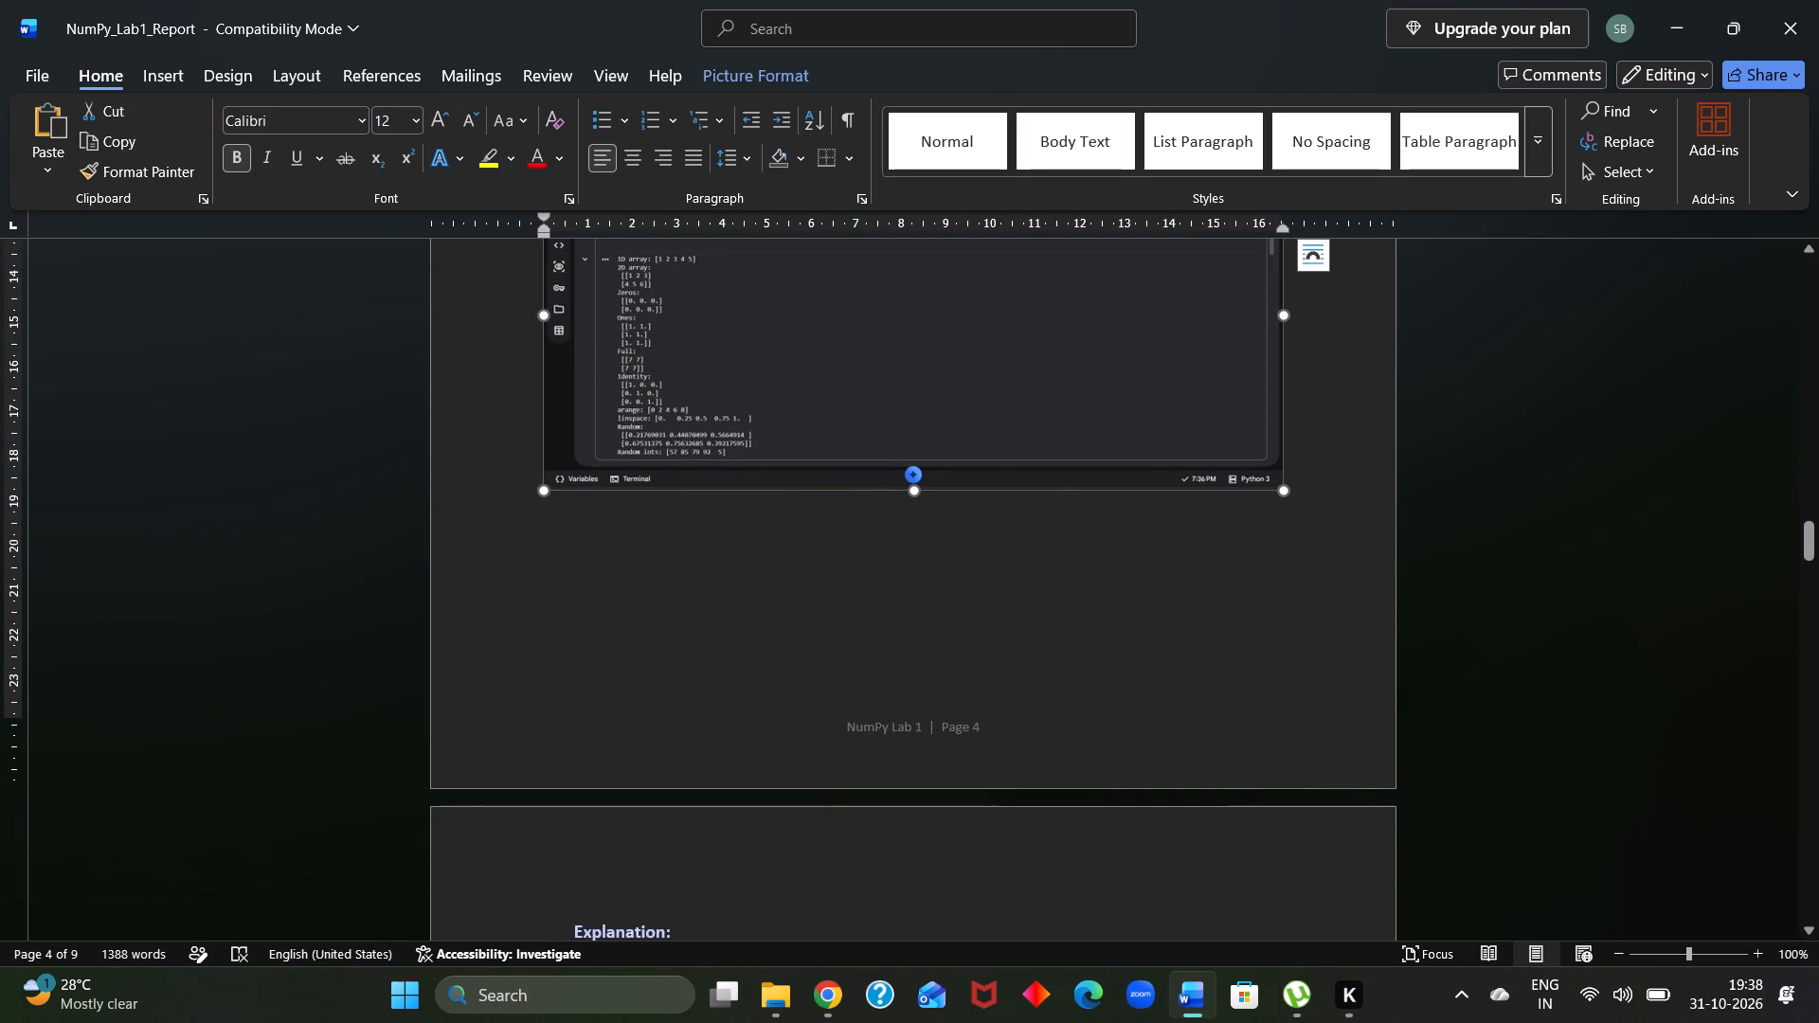
key("ctrl+c")
key("ctrl+z")
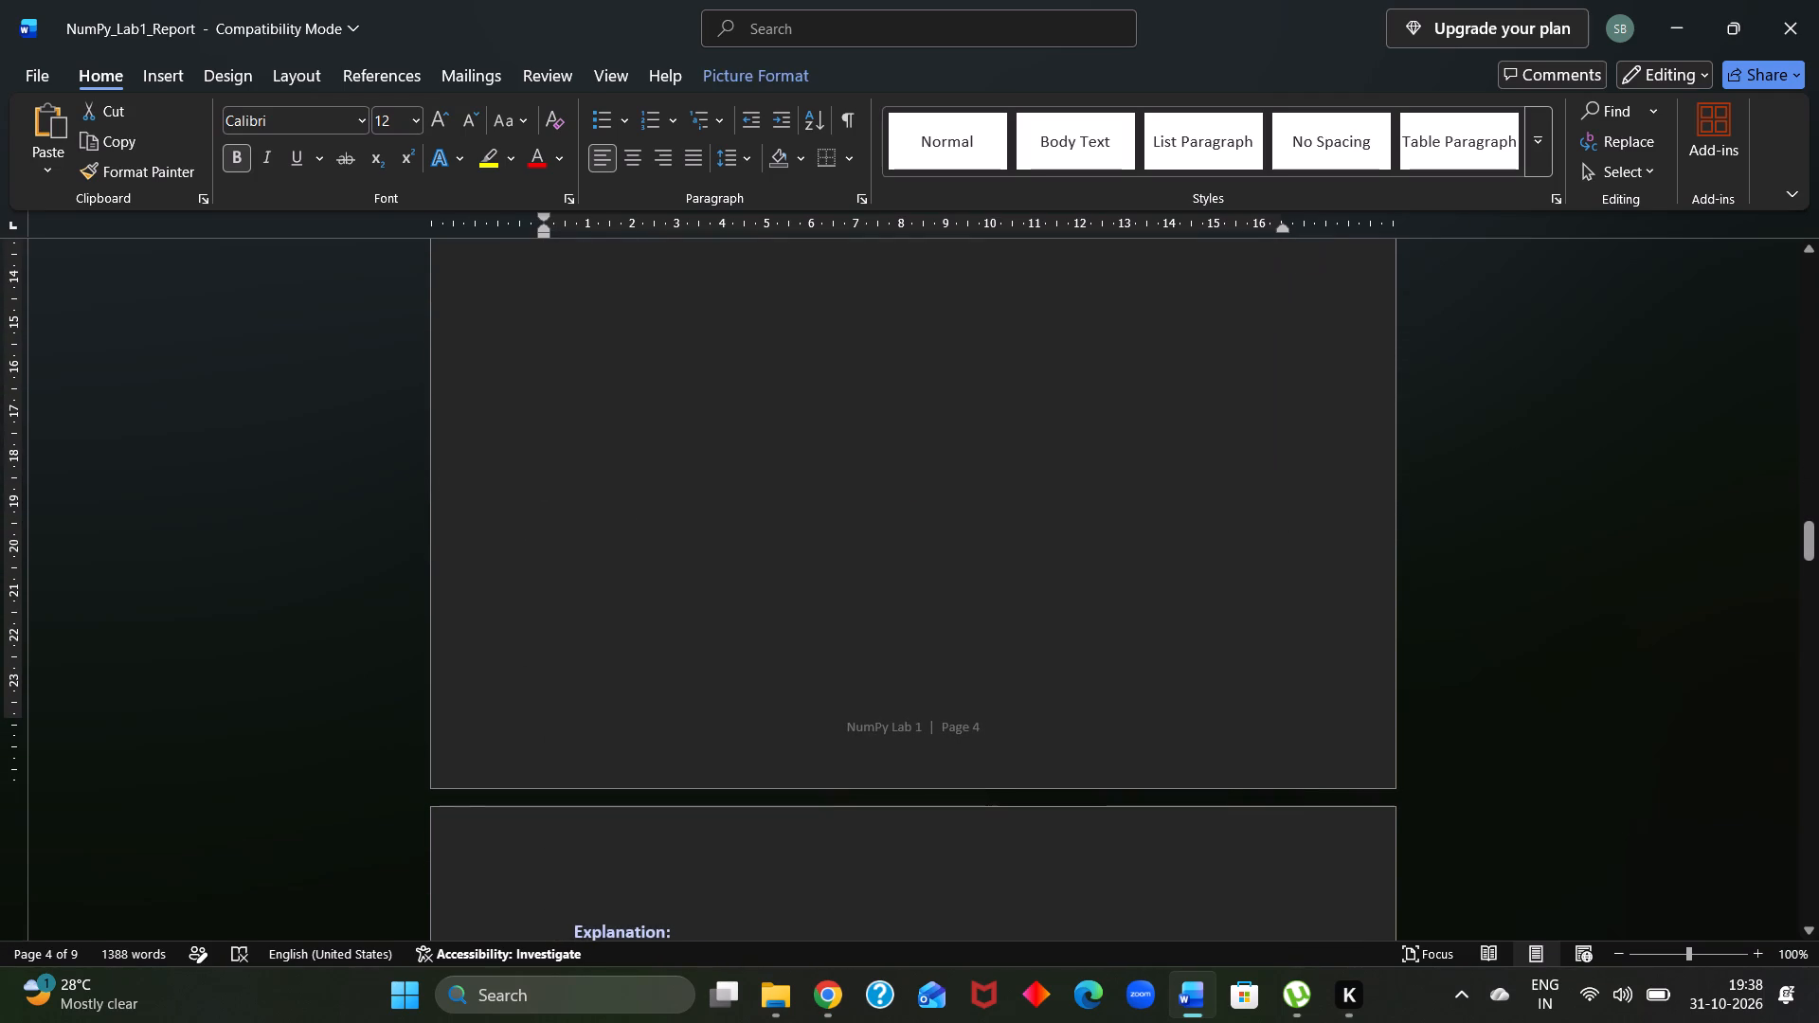
key("ctrl+z")
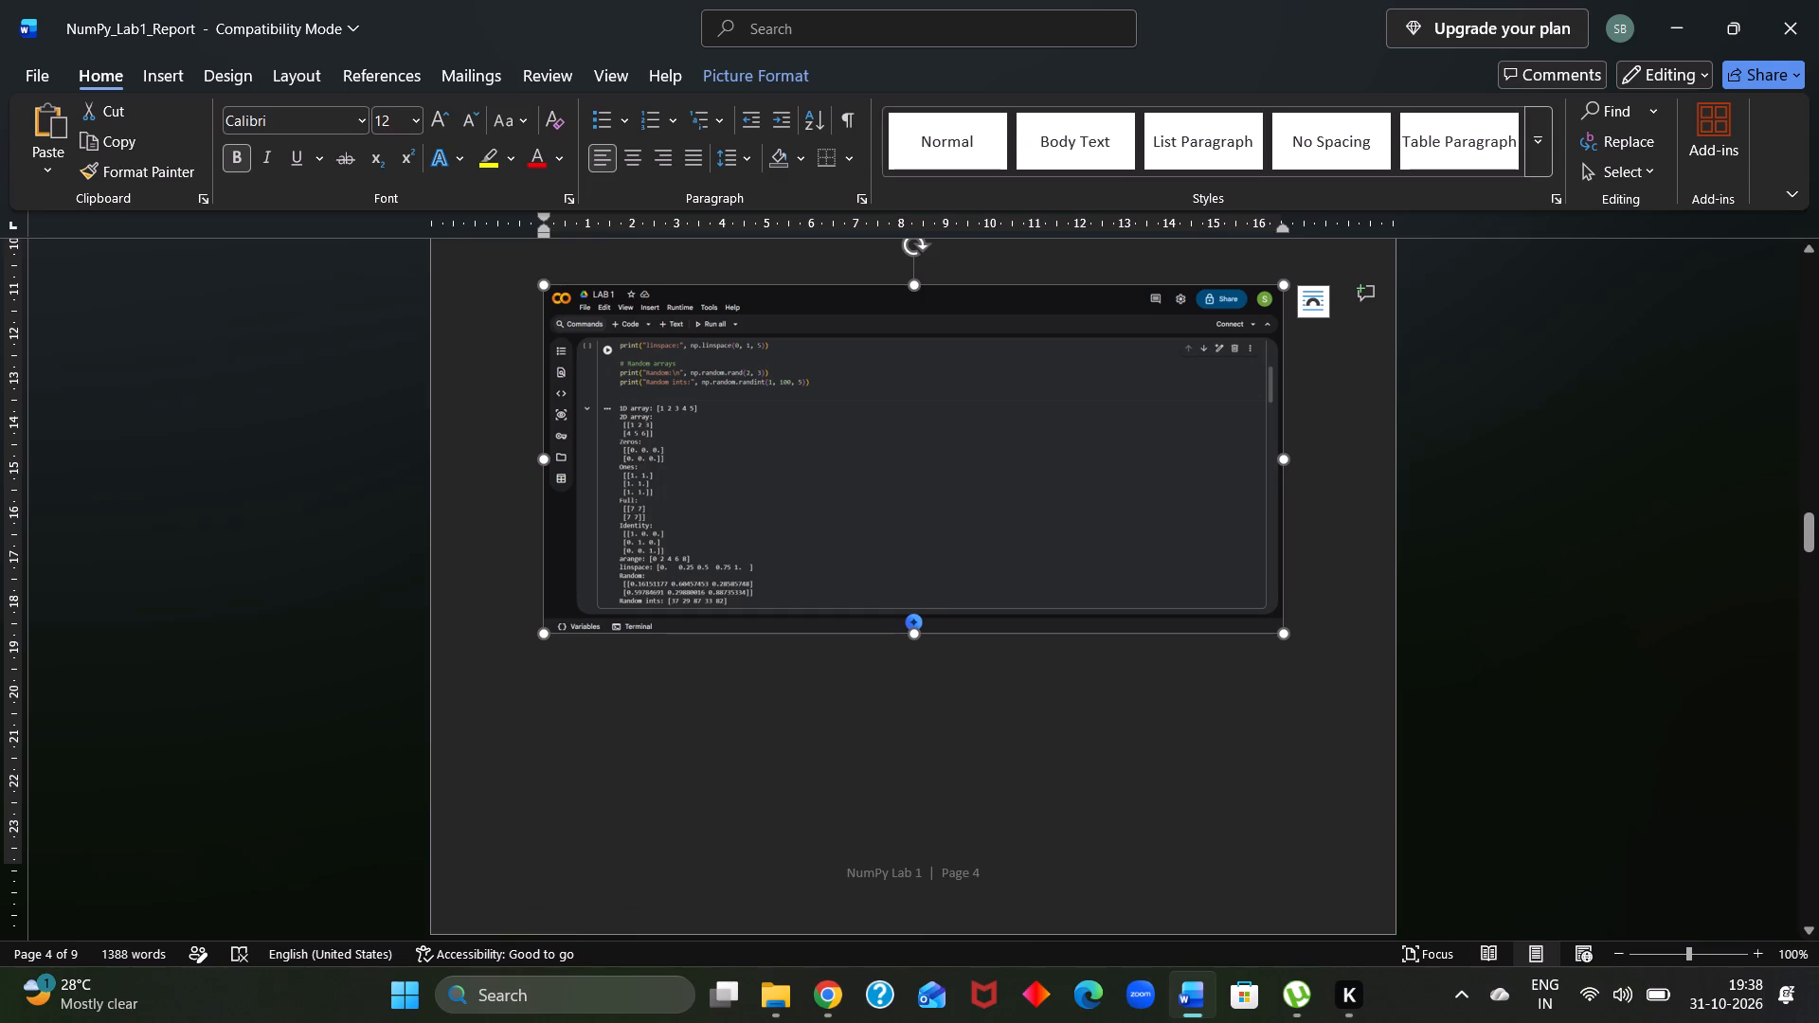
Undo the earlier edits until the original framed attributes capture is back under Screenshot of Code and Output in the NumPy Attributes section.
key("ctrl+z")
key("ctrl+z")
key("ctrl+z")
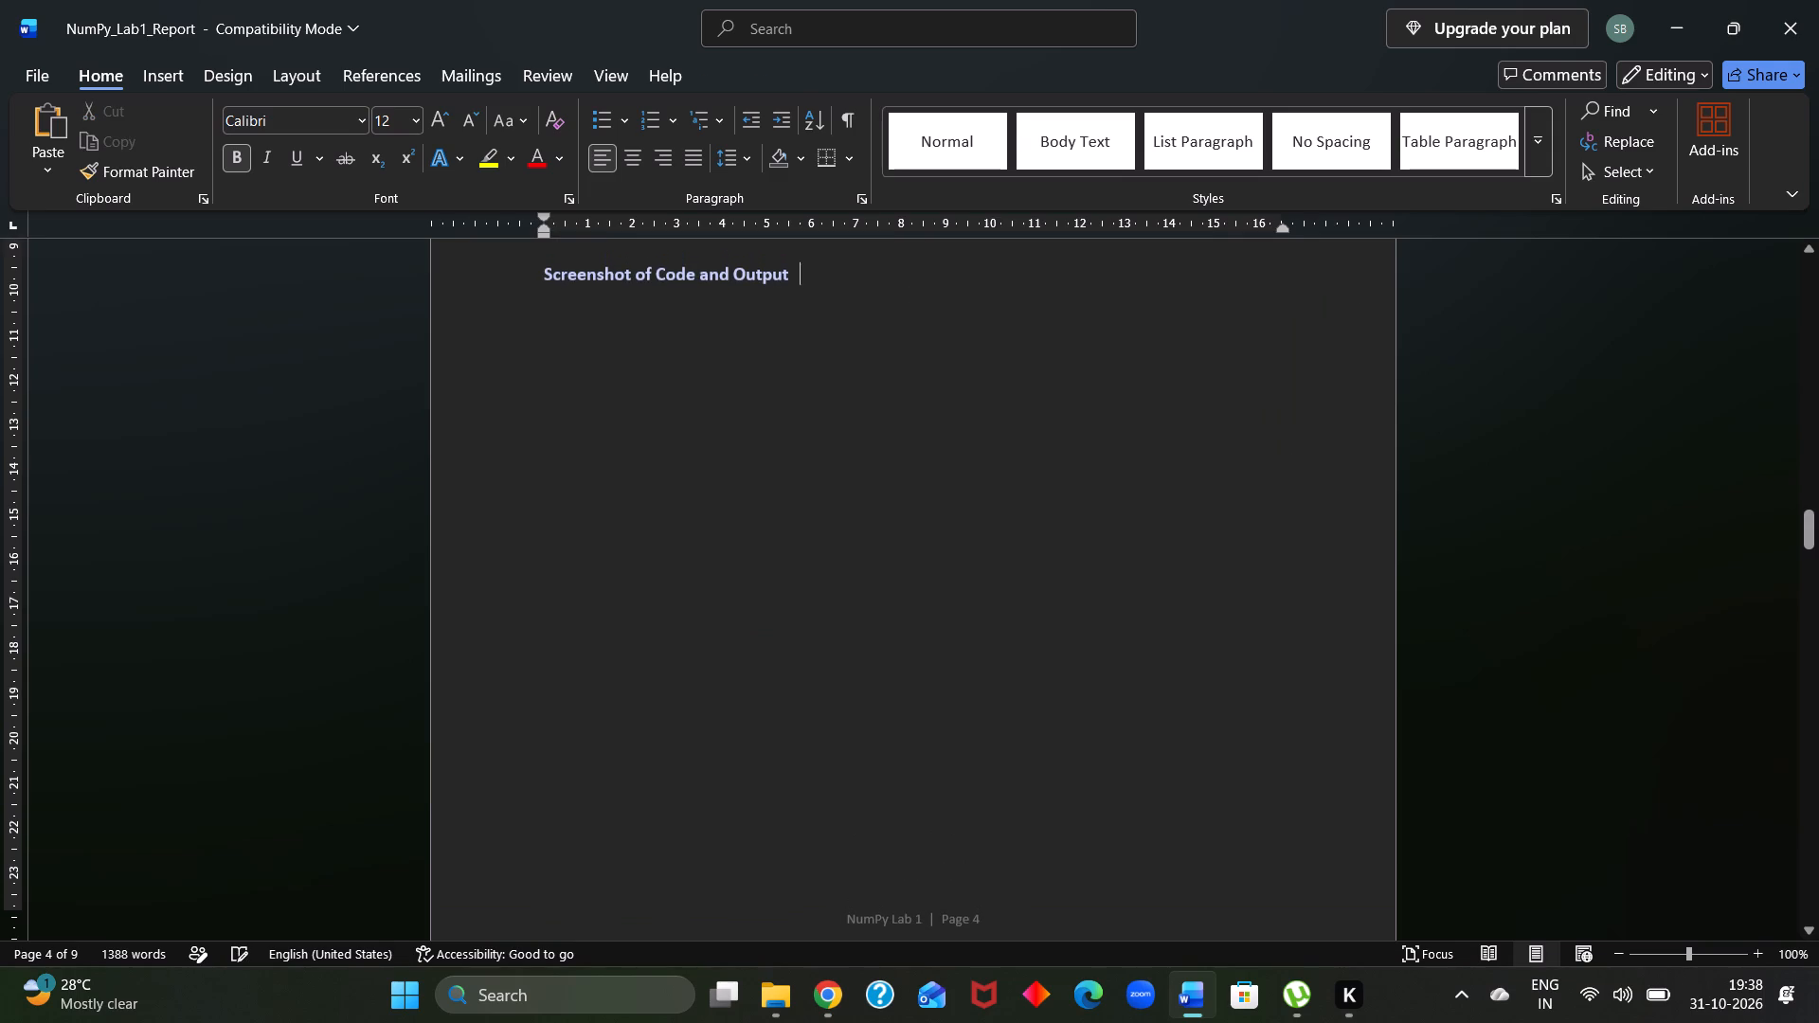
key("ctrl+z")
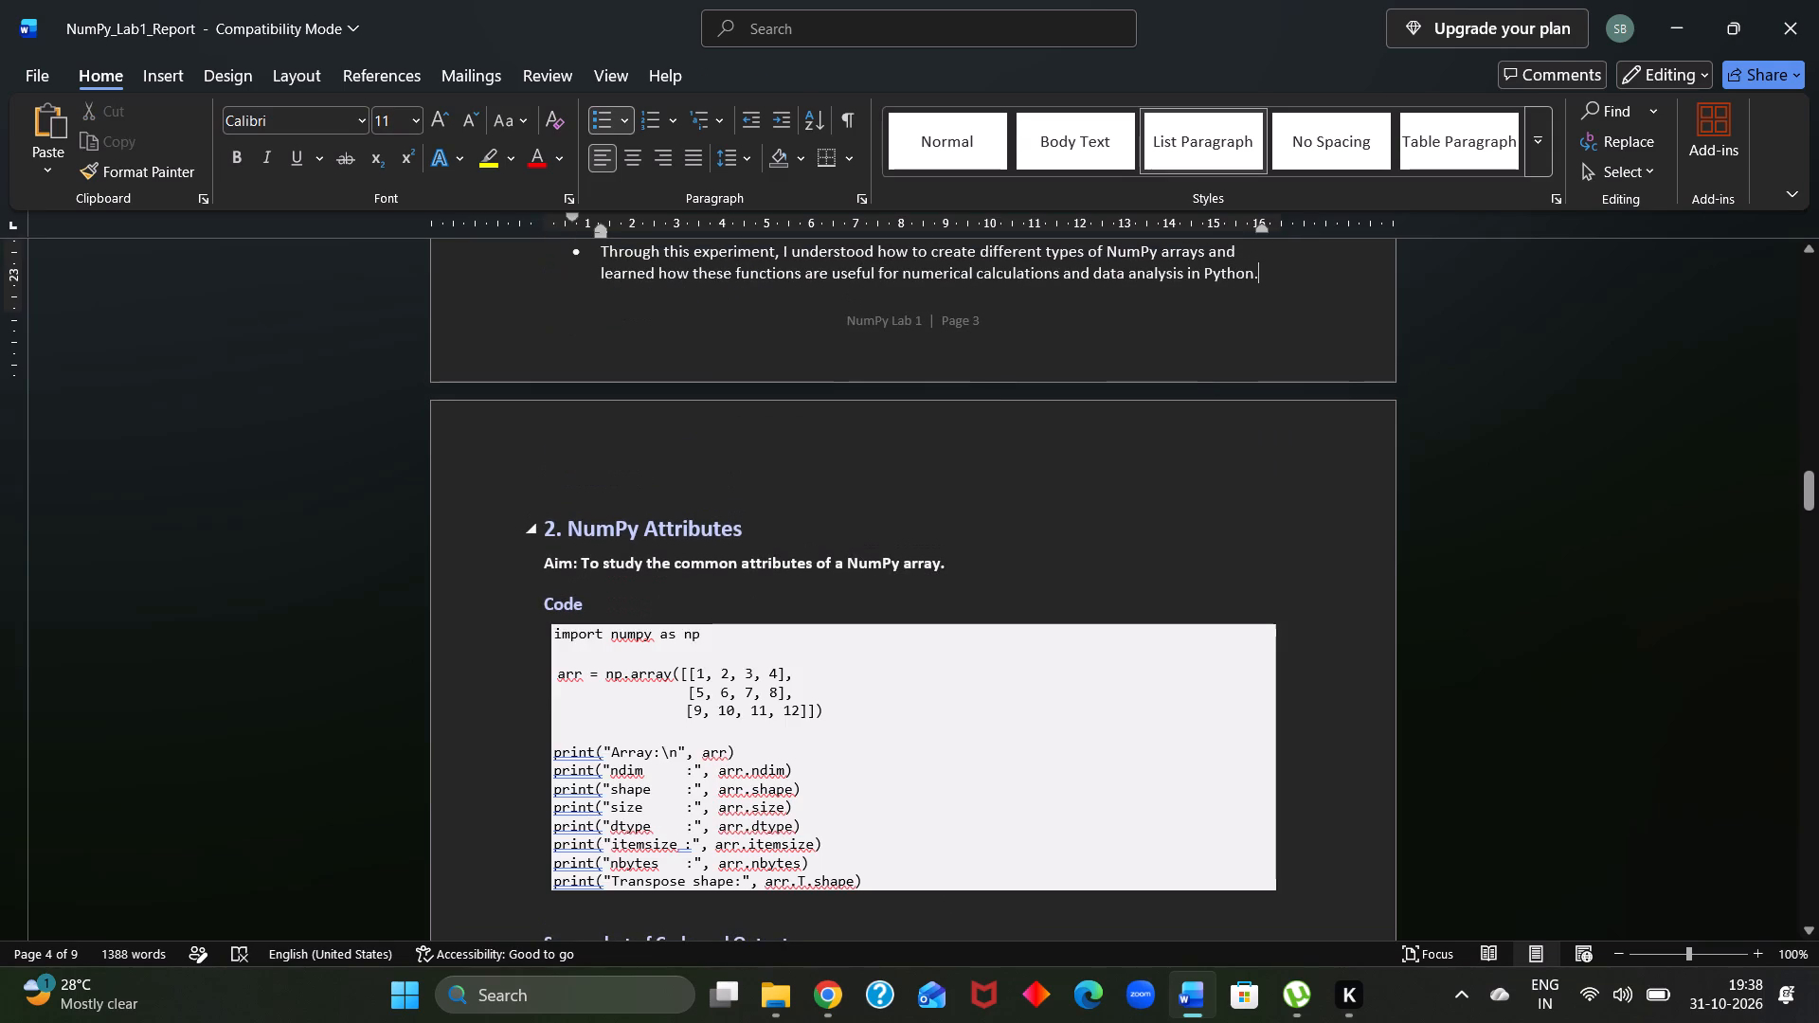
scroll(704, 630, "down", 2)
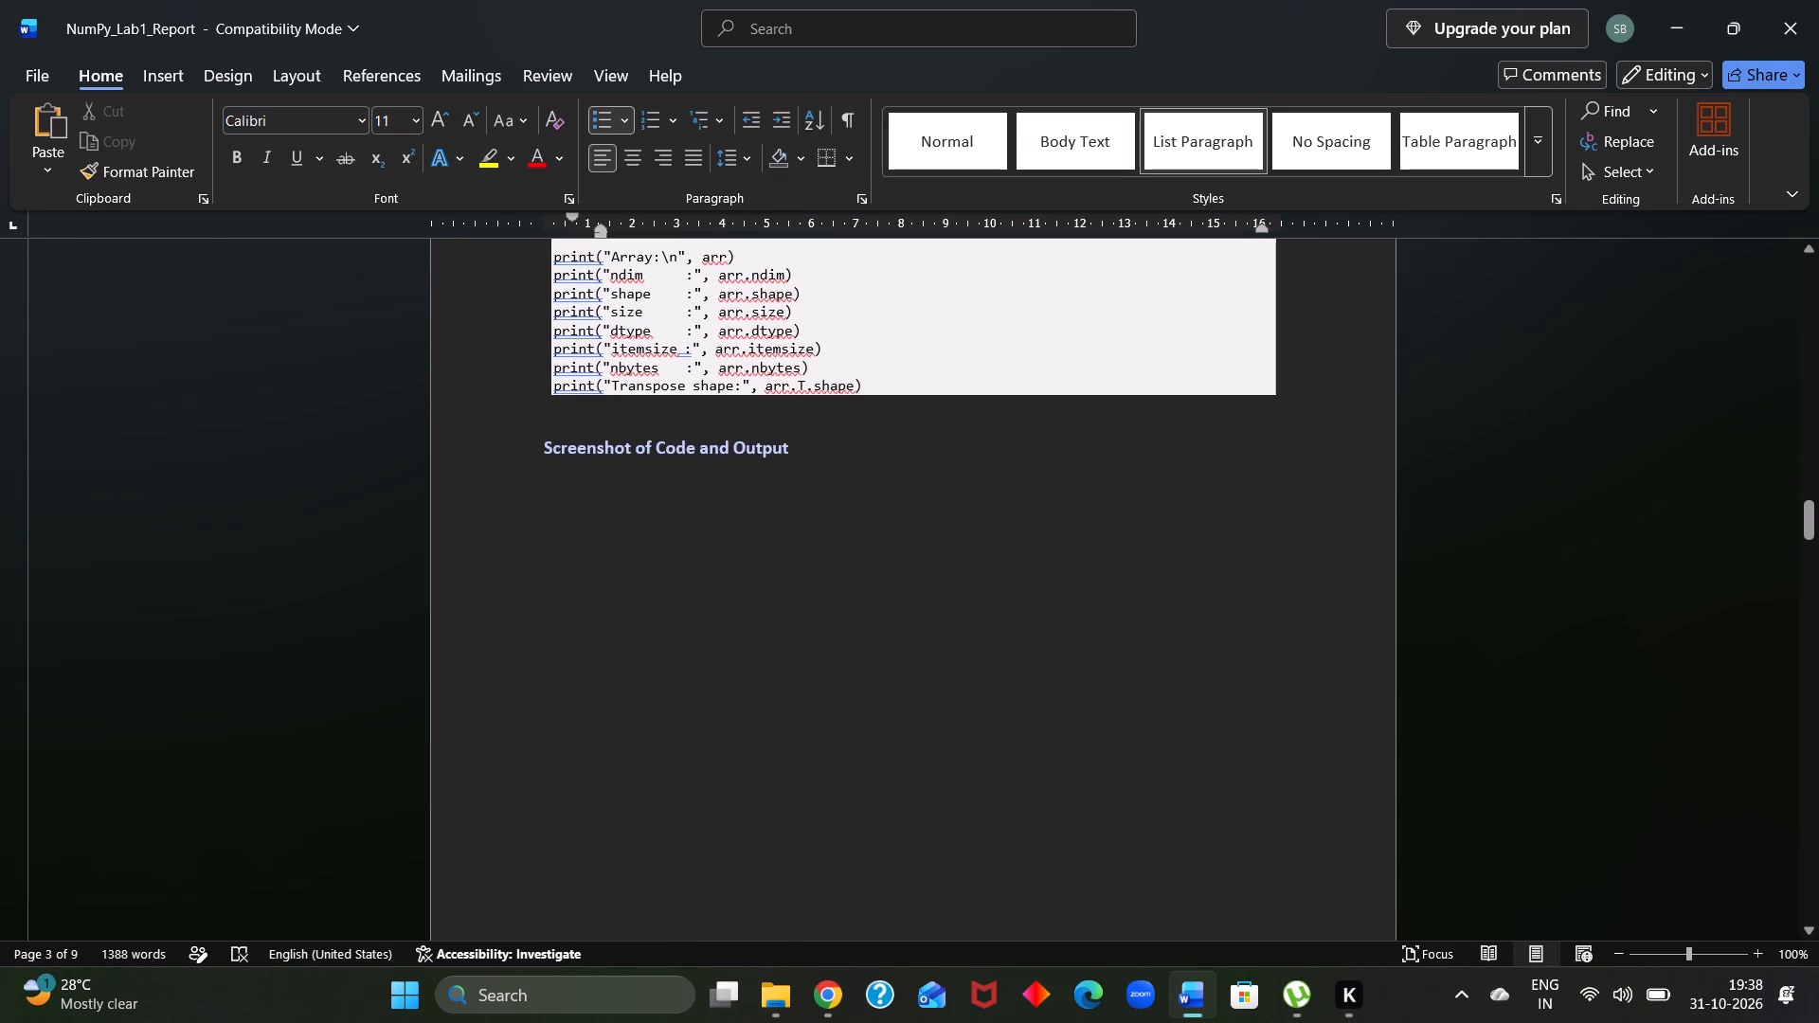
key("ctrl+z")
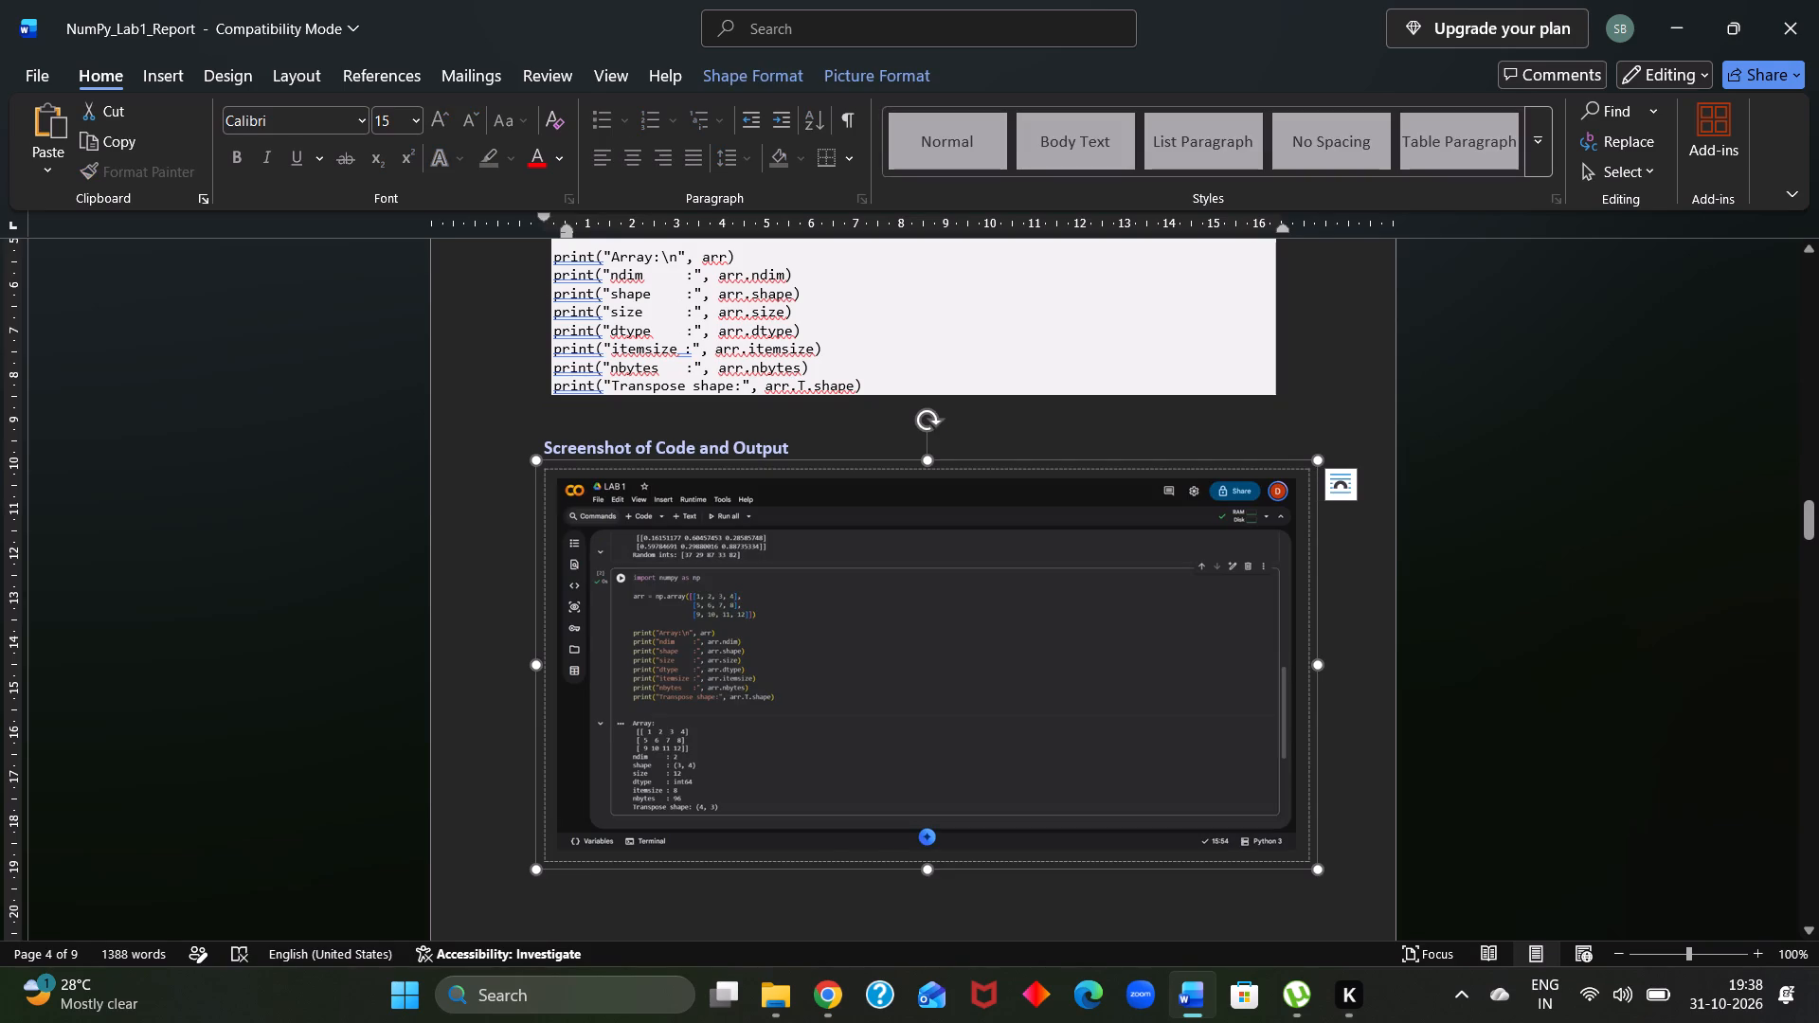
left_click(477, 554)
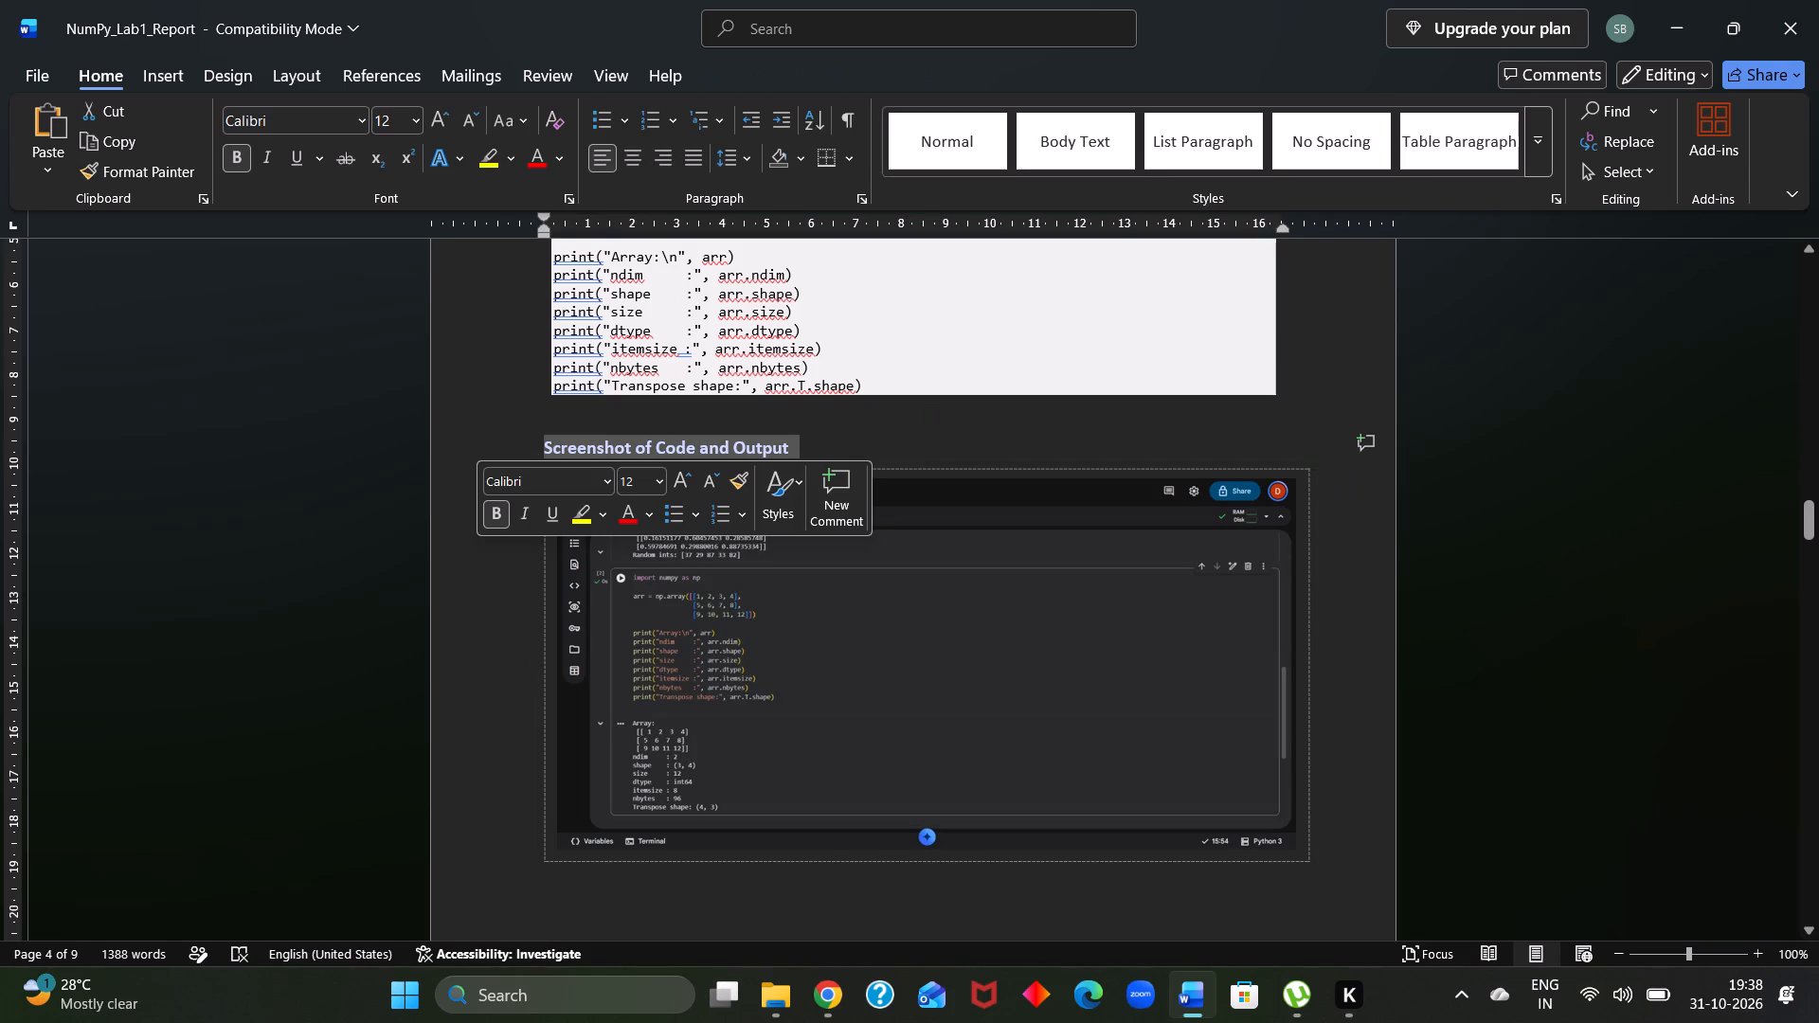
left_click(858, 434)
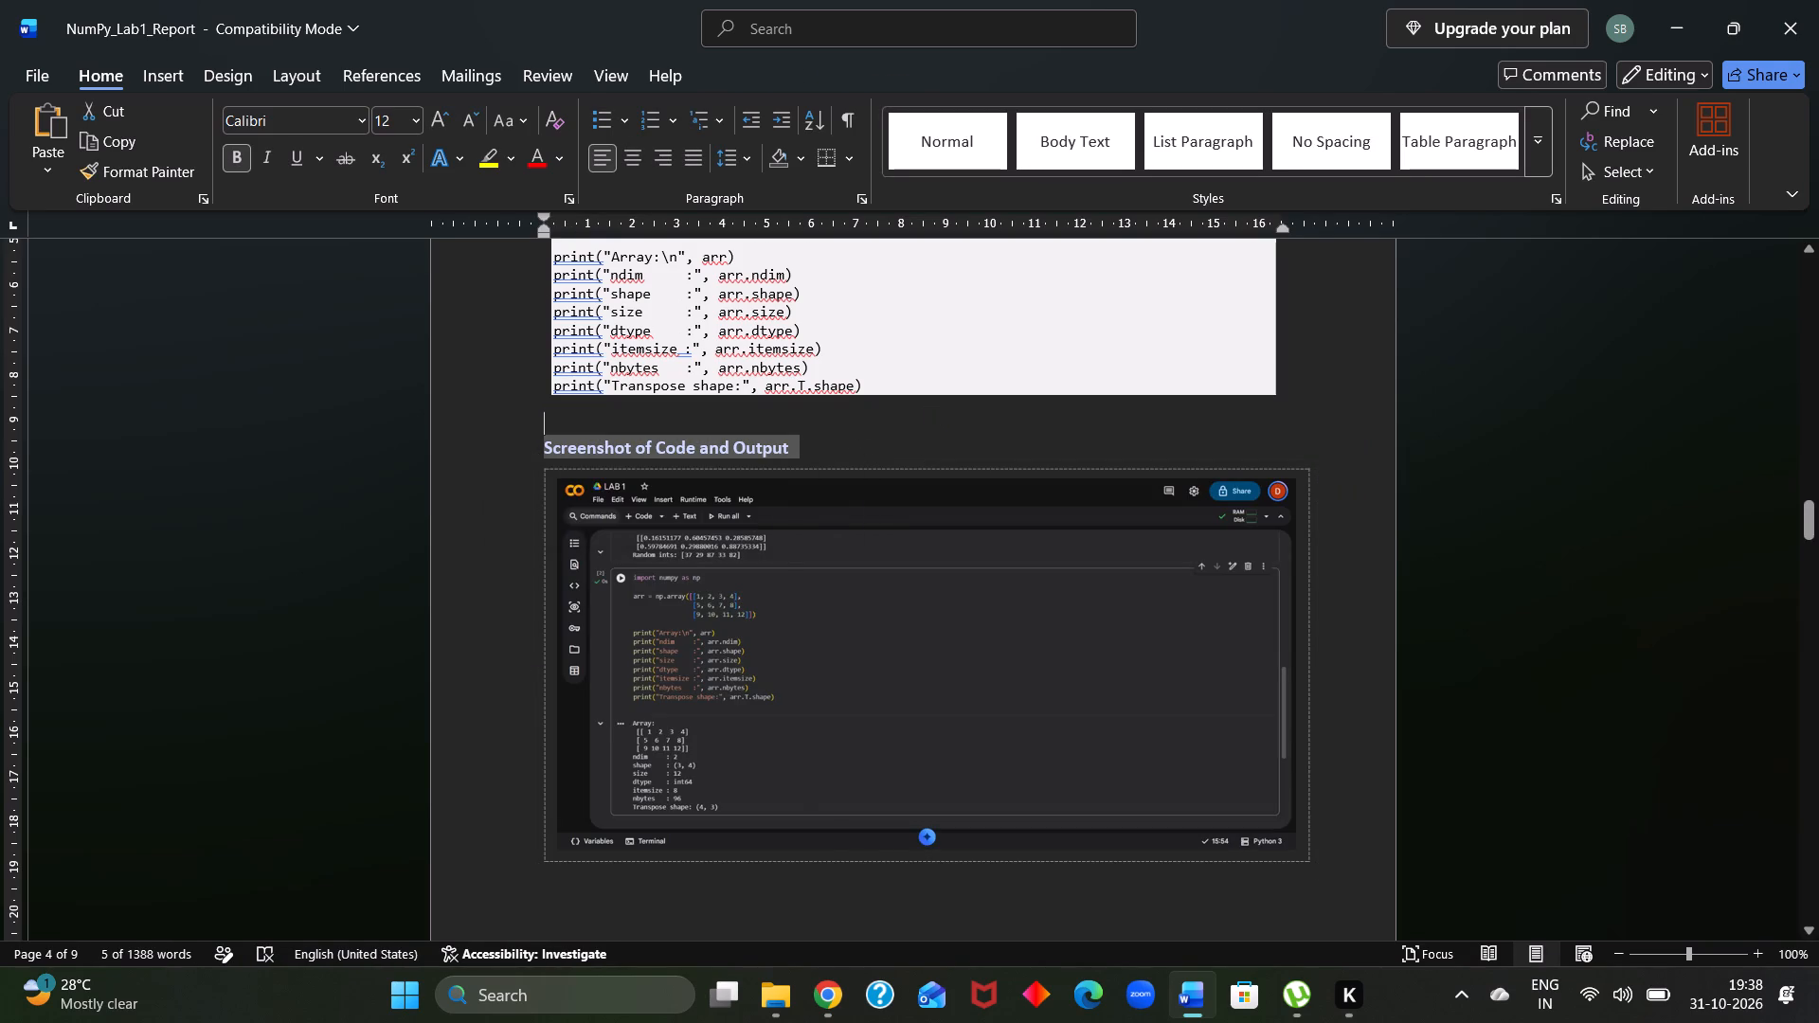
Replace the unexecuted code capture in the NumPy Array Creation section with the copied array creation output capture.
scroll(858, 434, "up", 9)
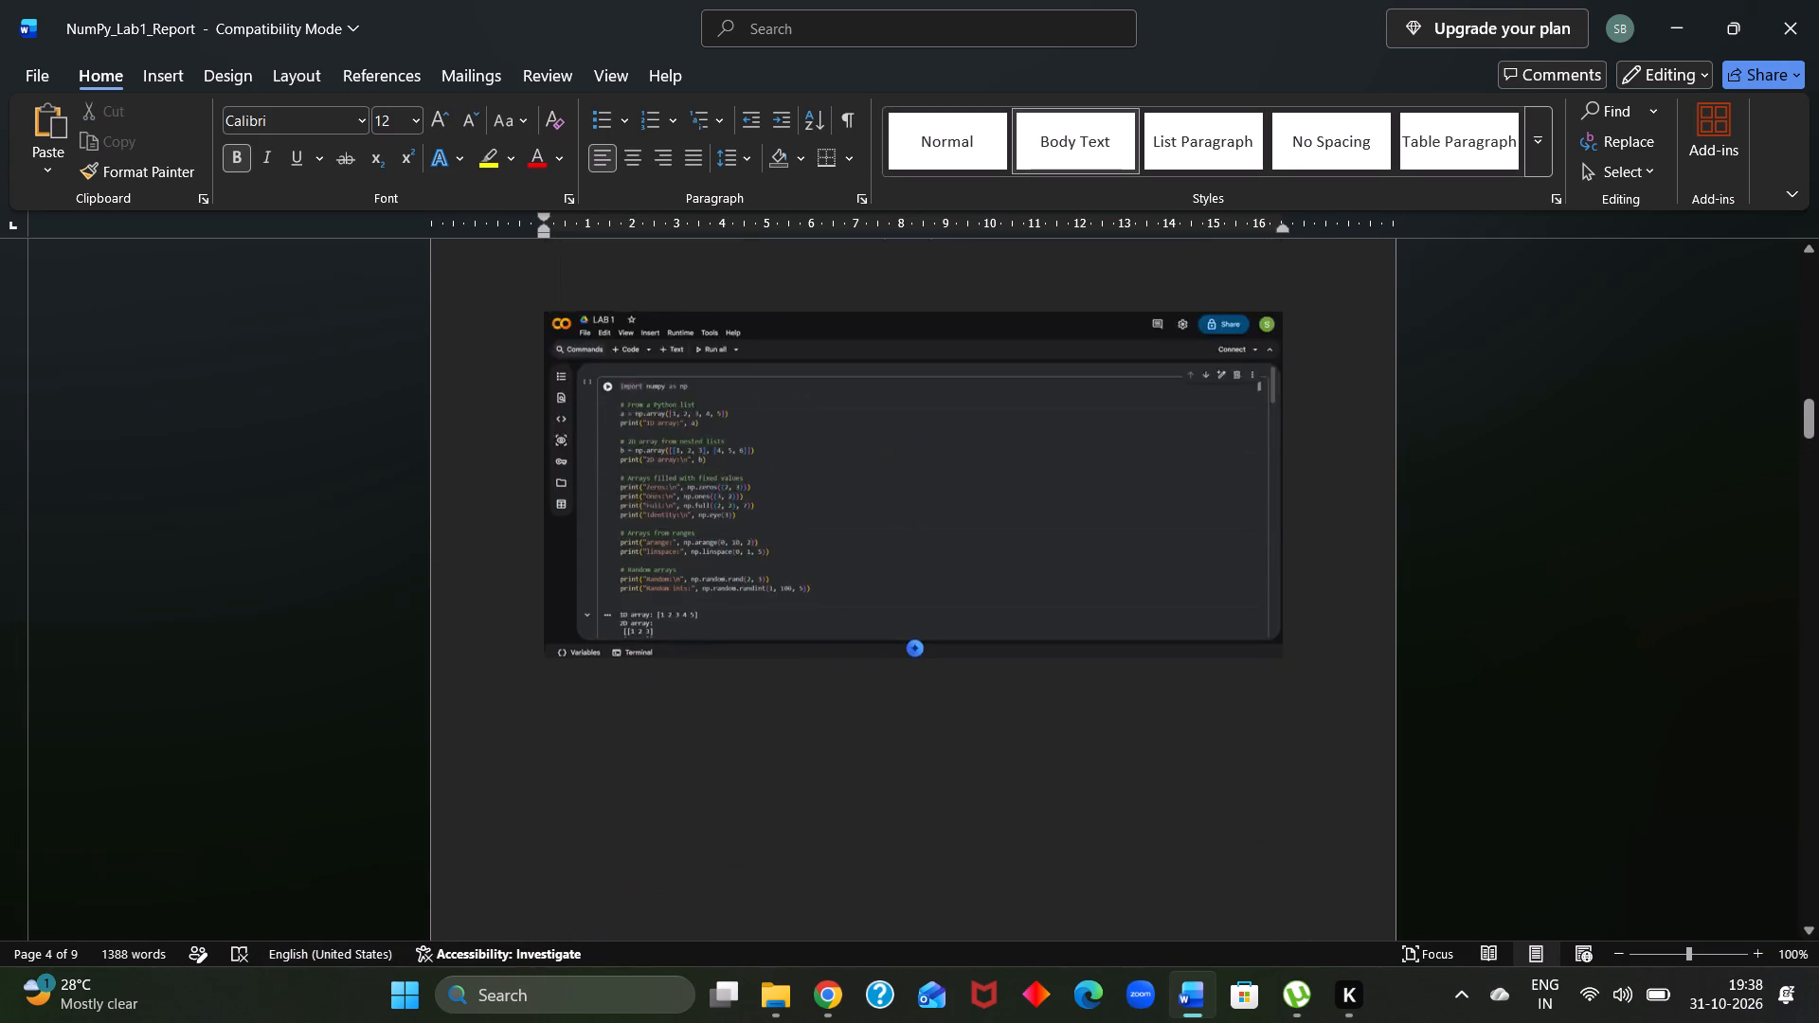
scroll(858, 434, "up", 3)
scroll(858, 434, "down", 1)
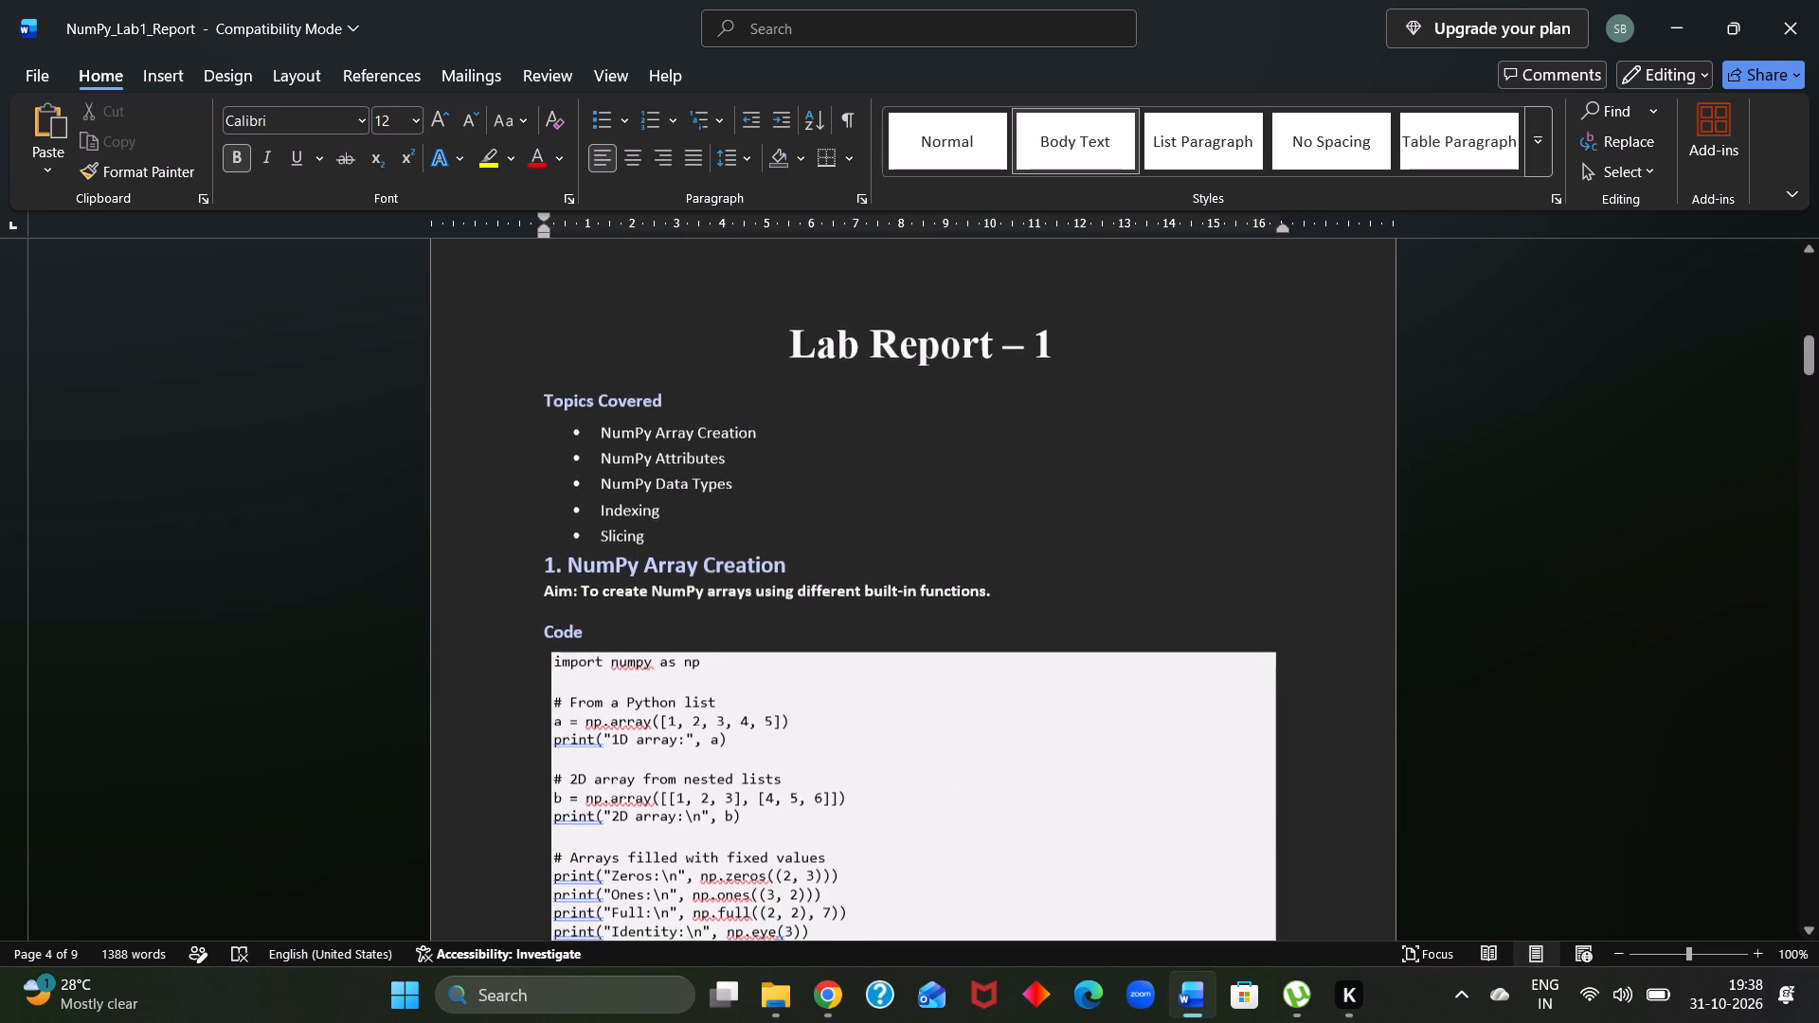
scroll(858, 434, "down", 2)
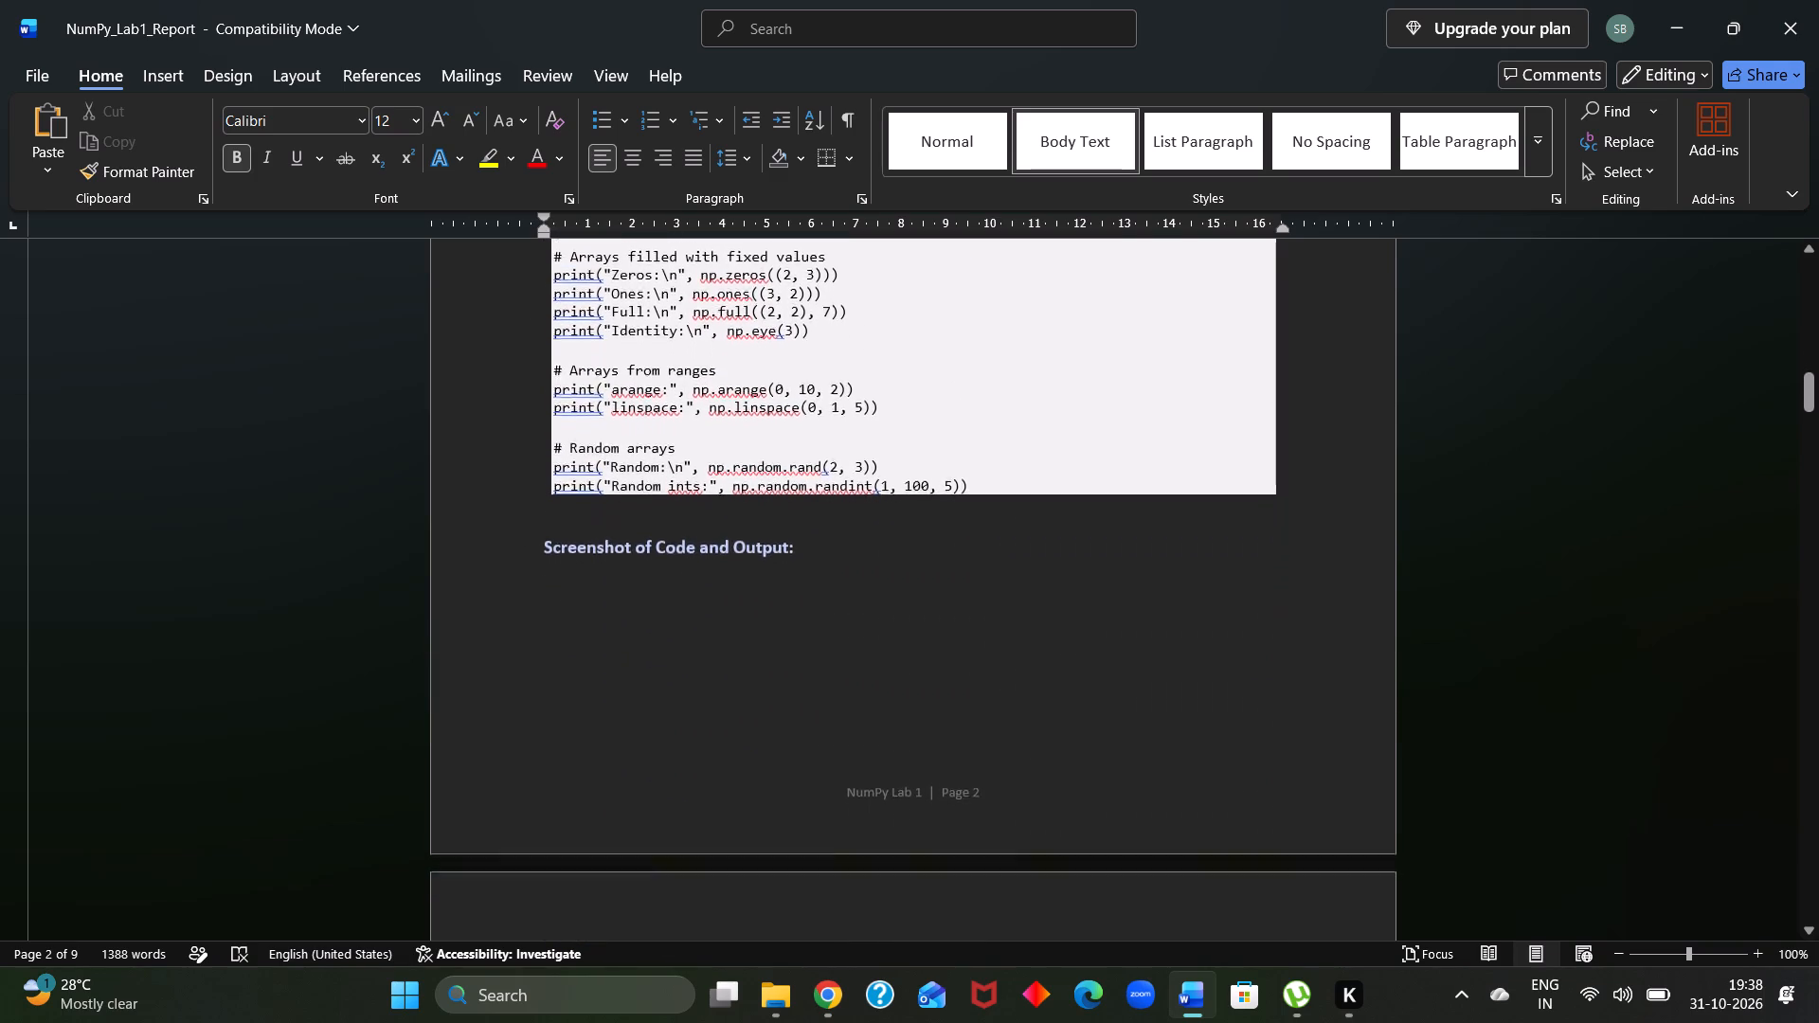
scroll(858, 434, "down", 2)
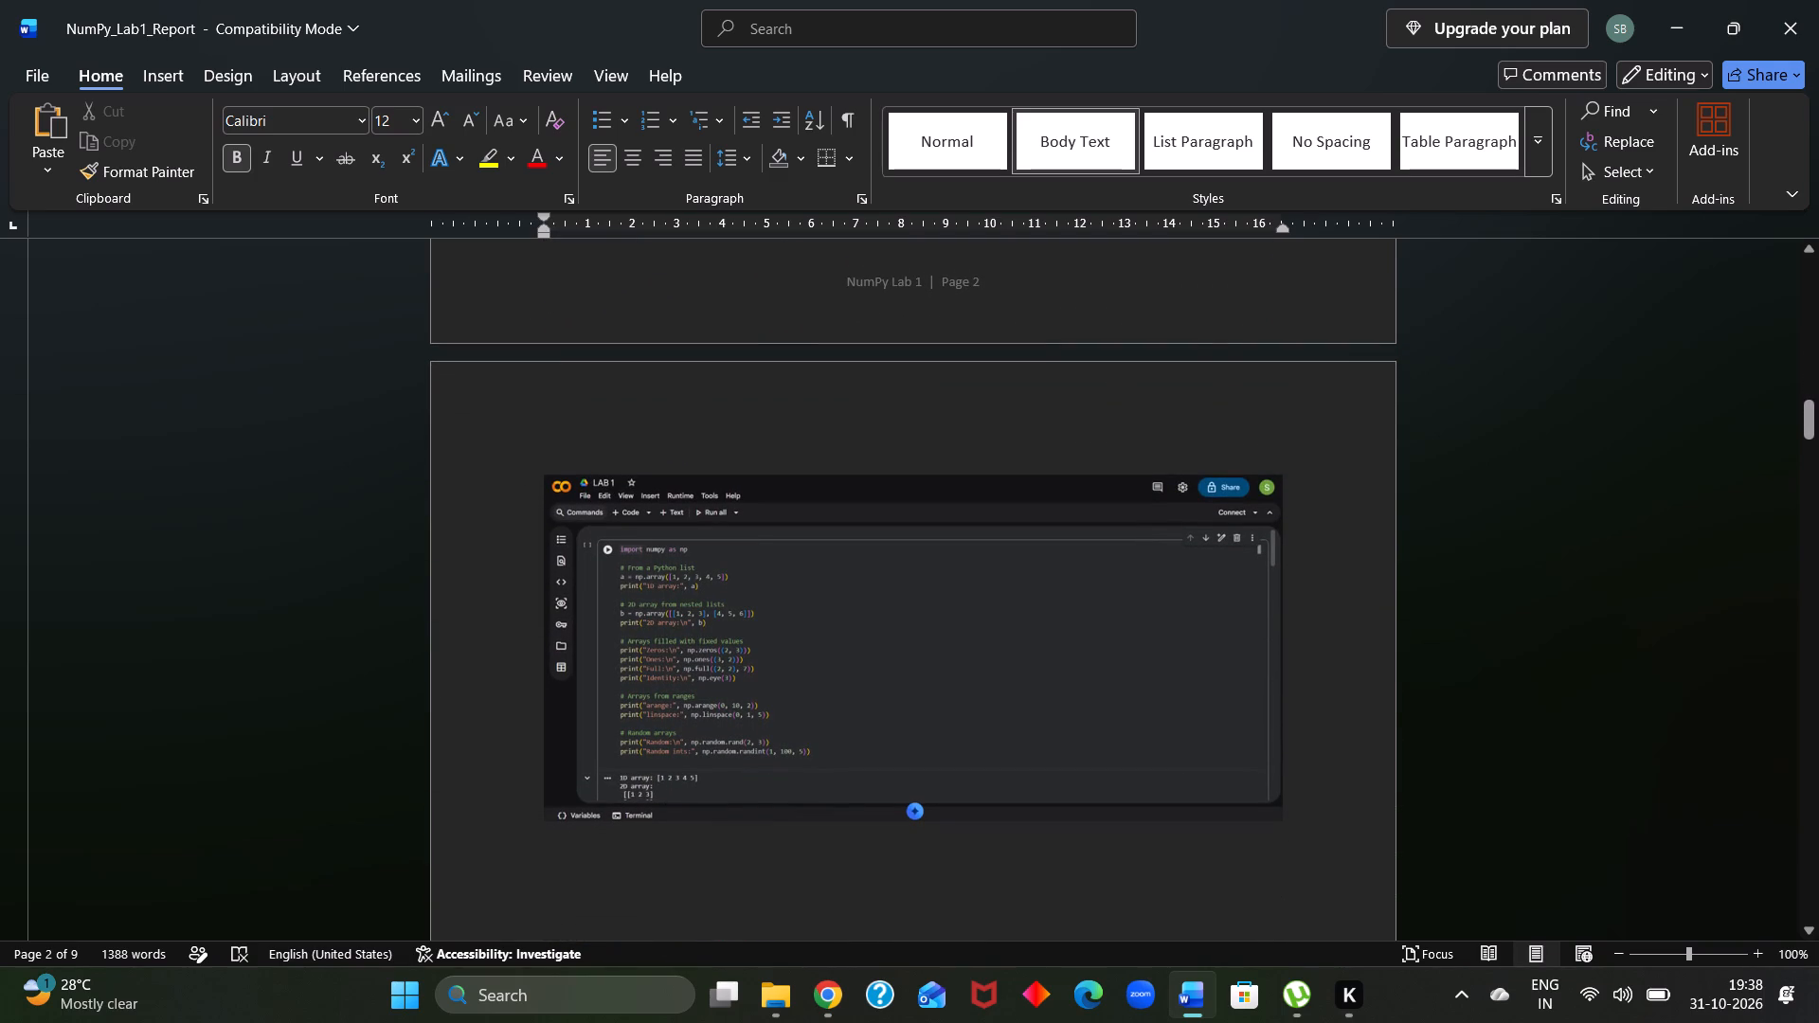
left_click(695, 703)
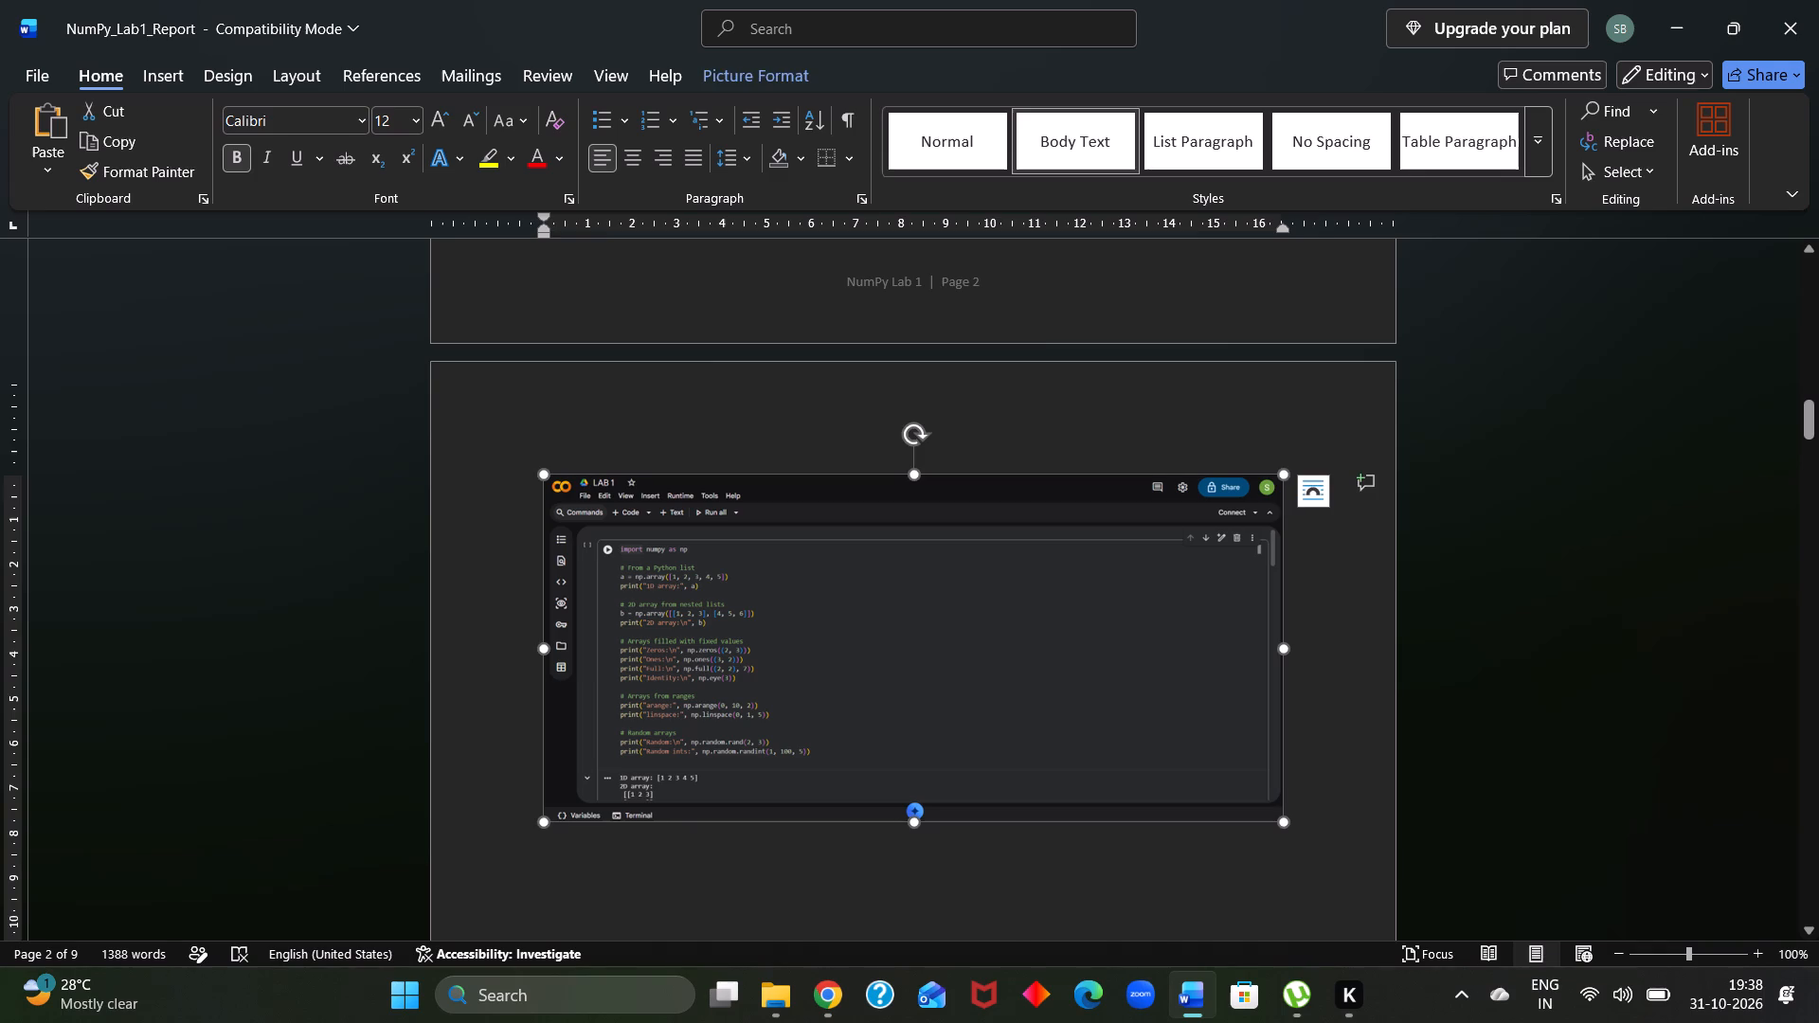
key("BackSpace")
key("ctrl+v")
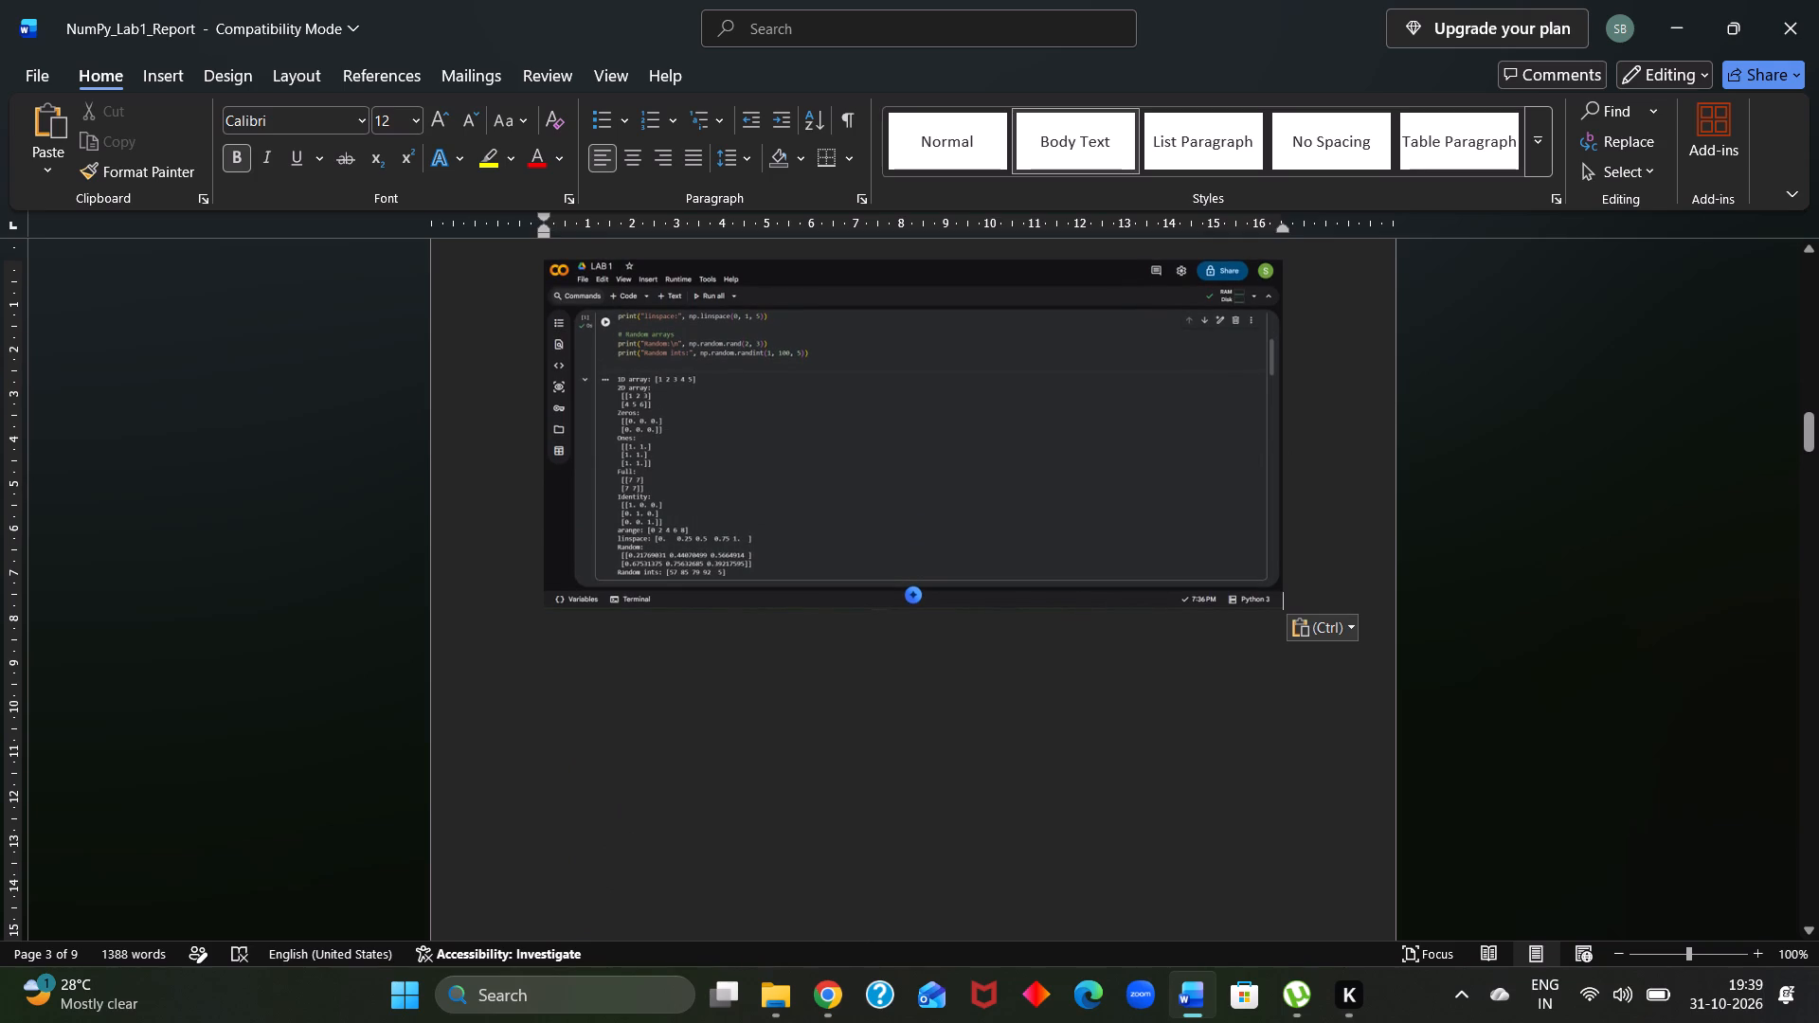
Remove the surplus blank lines between the array creation output capture and the Explanation heading.
scroll(717, 478, "down", 3)
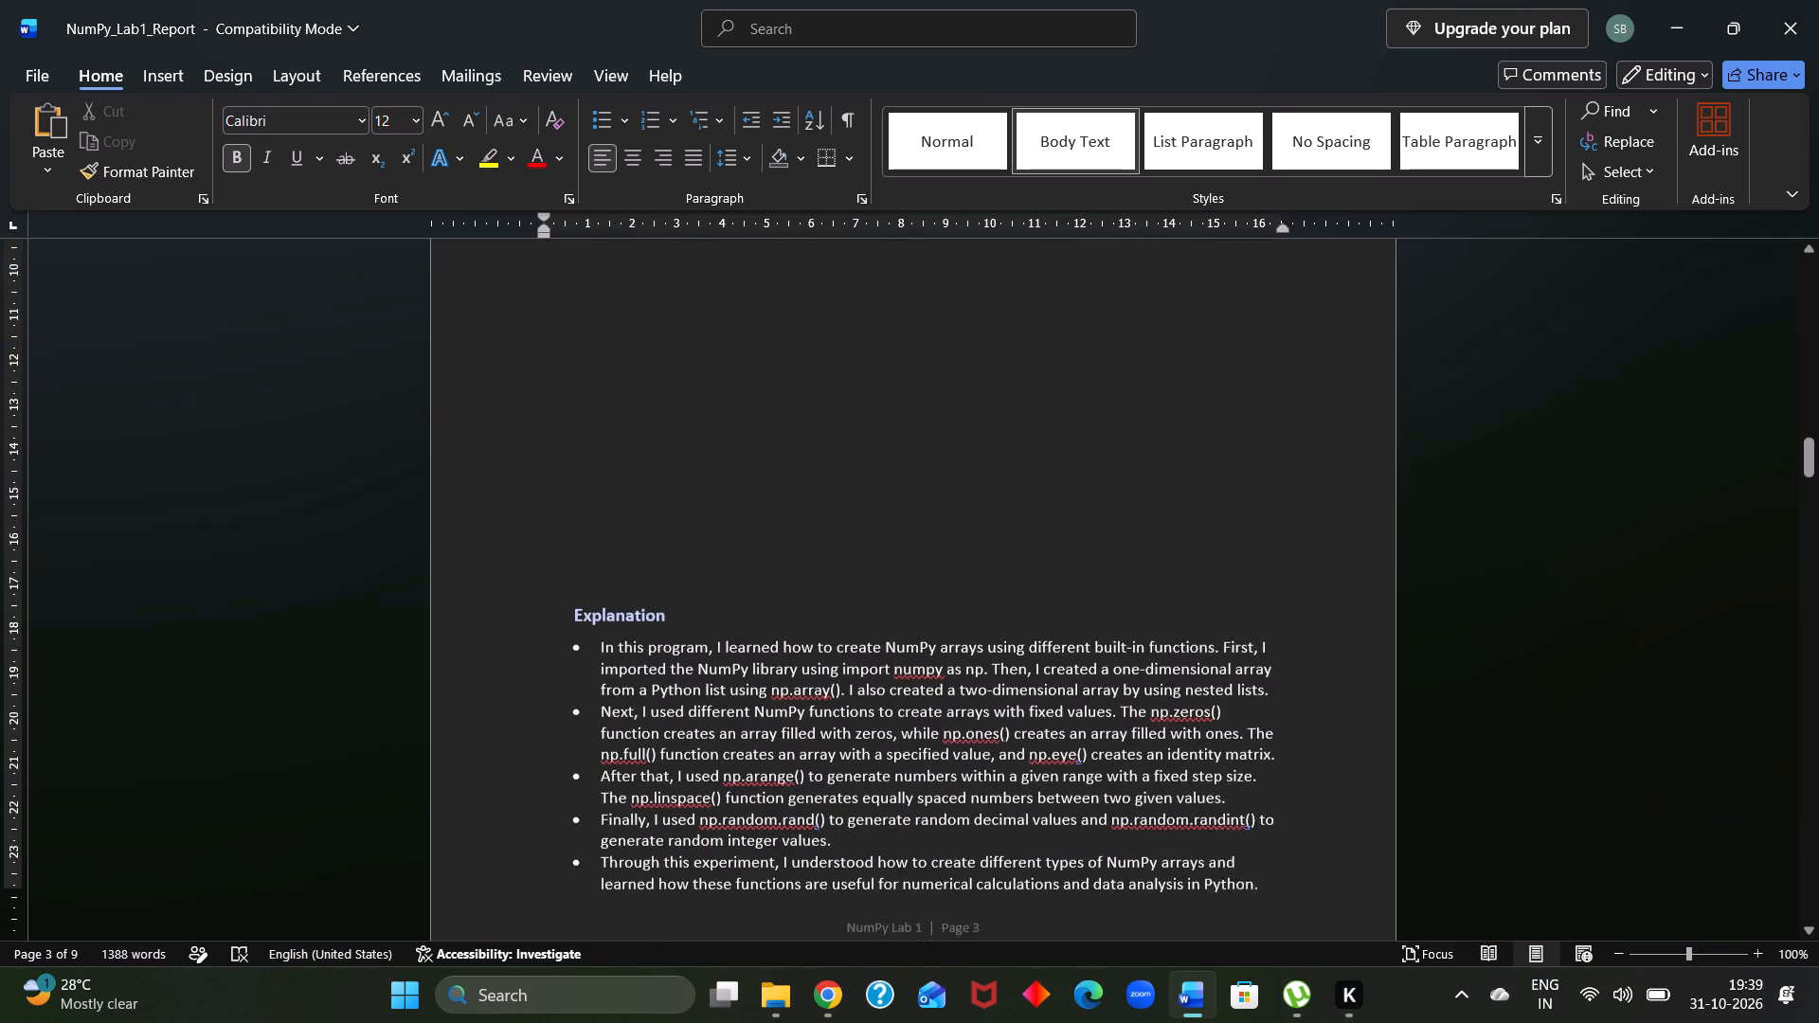
left_click(567, 552)
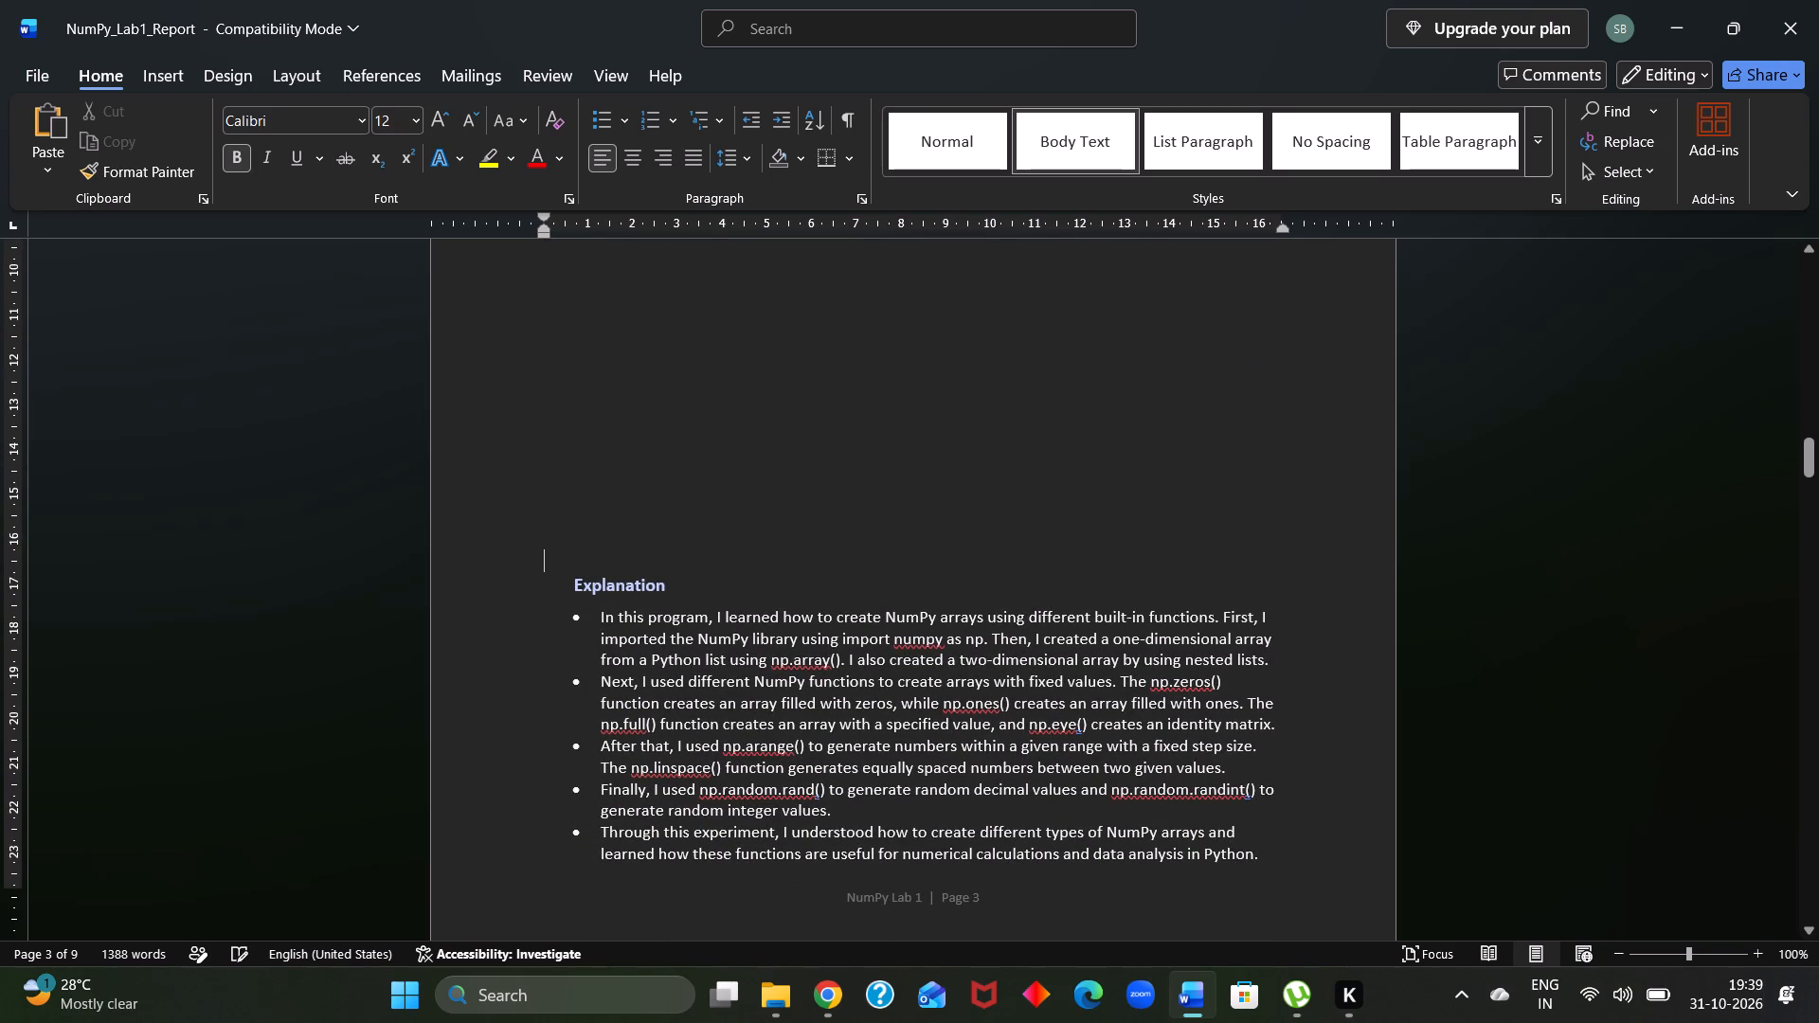
key("BackSpace")
key("BackSpace")
key("BackSpace")
key("BackSpace")
key("BackSpace")
key("BackSpace")
scroll(567, 552, "up", 1)
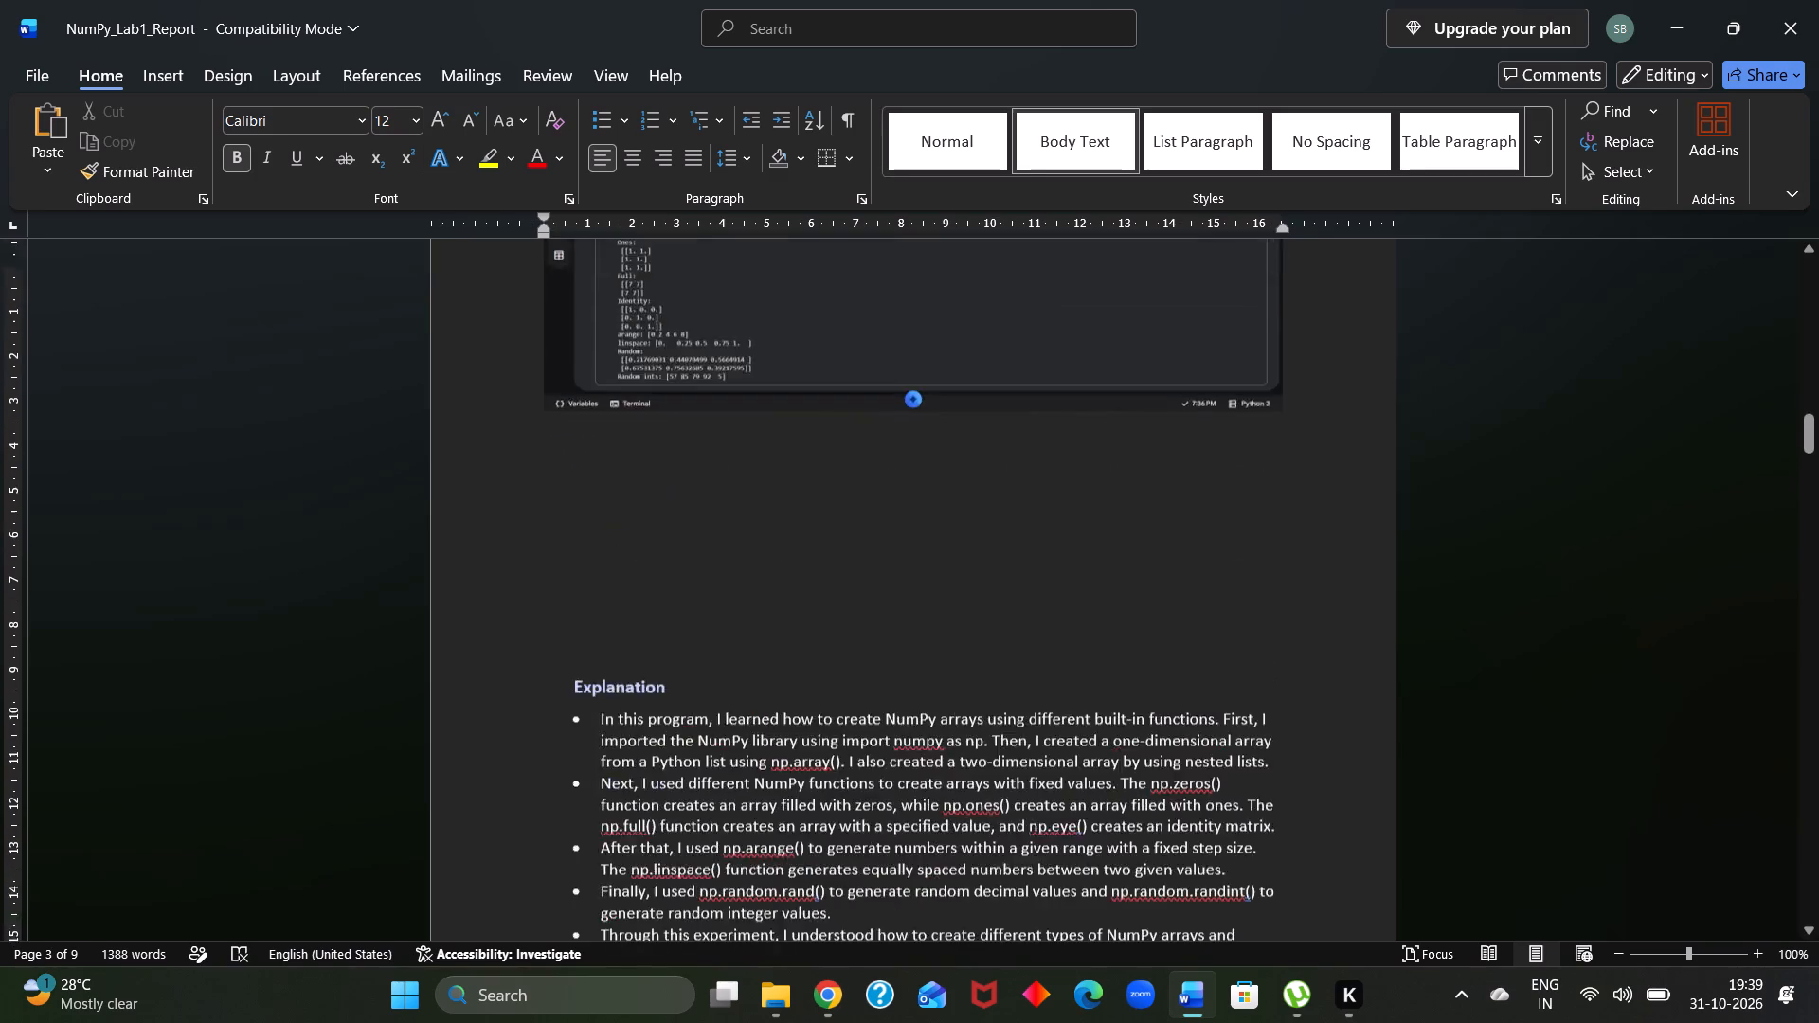
scroll(567, 552, "up", 1)
key("BackSpace")
key("BackSpace")
key("BackSpace")
key("BackSpace")
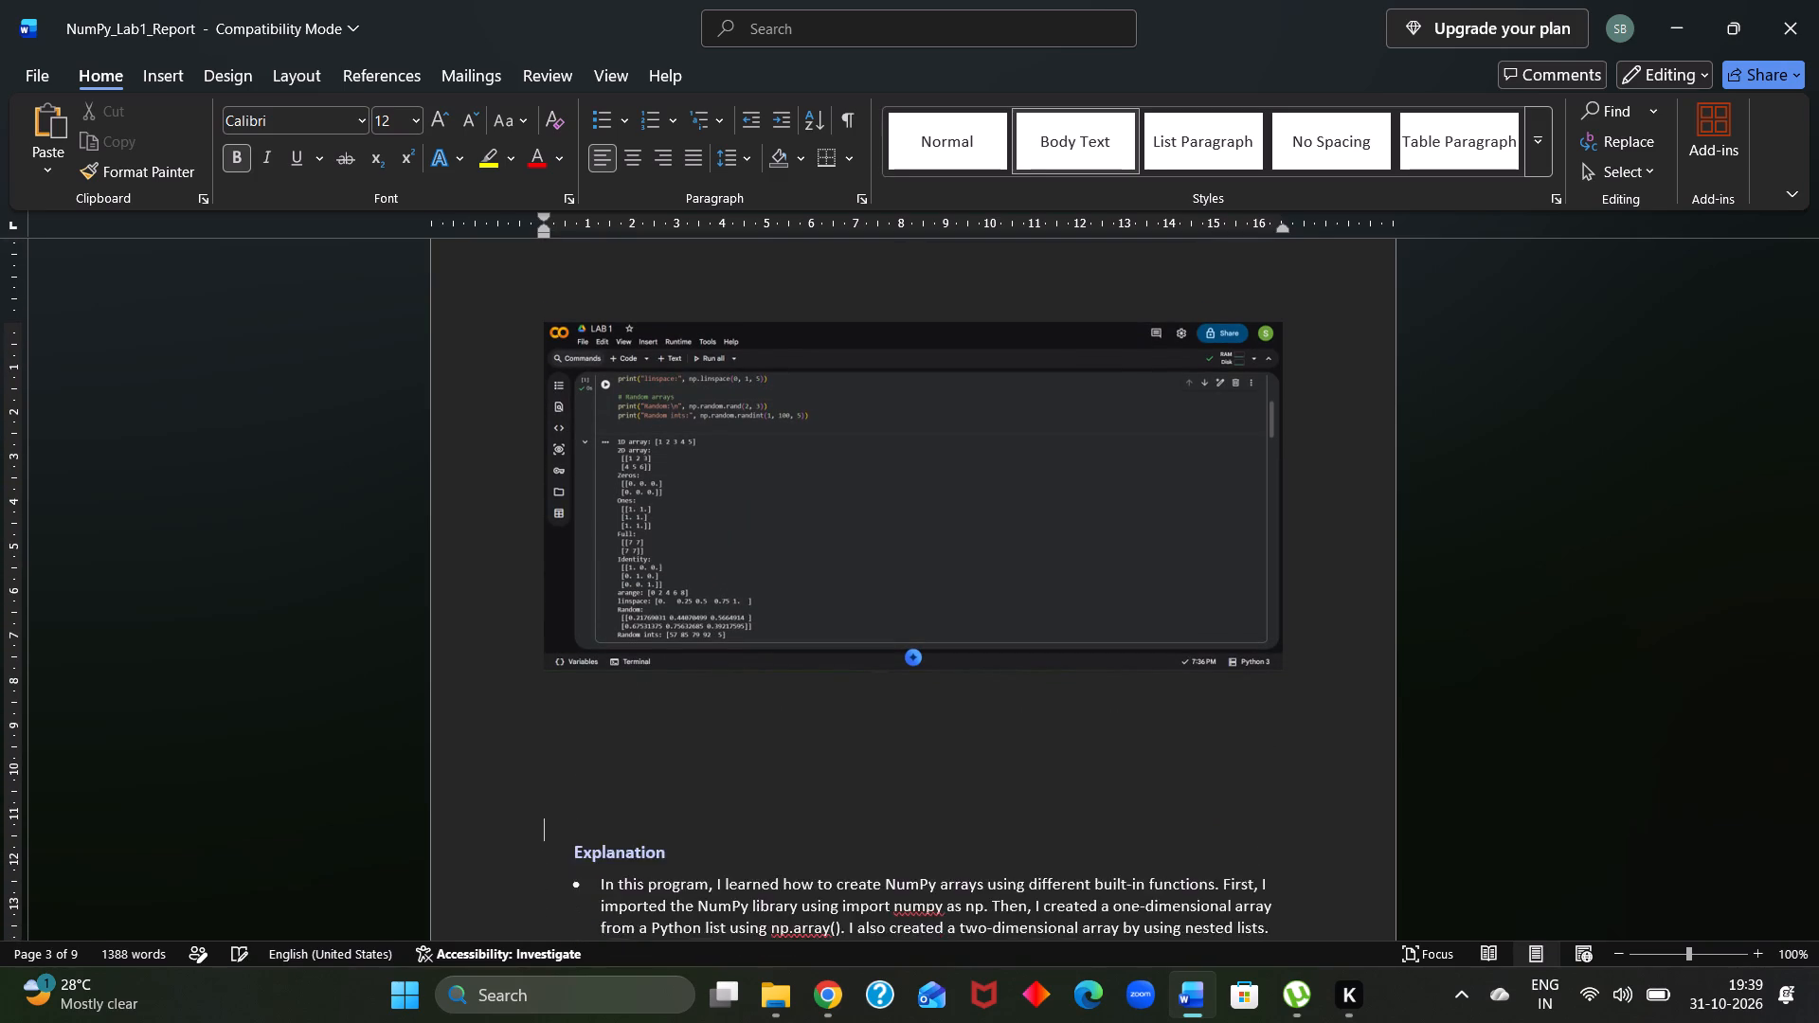
key("BackSpace")
key("BackSpace")
key("BackSpace")
key("BackSpace")
key("BackSpace")
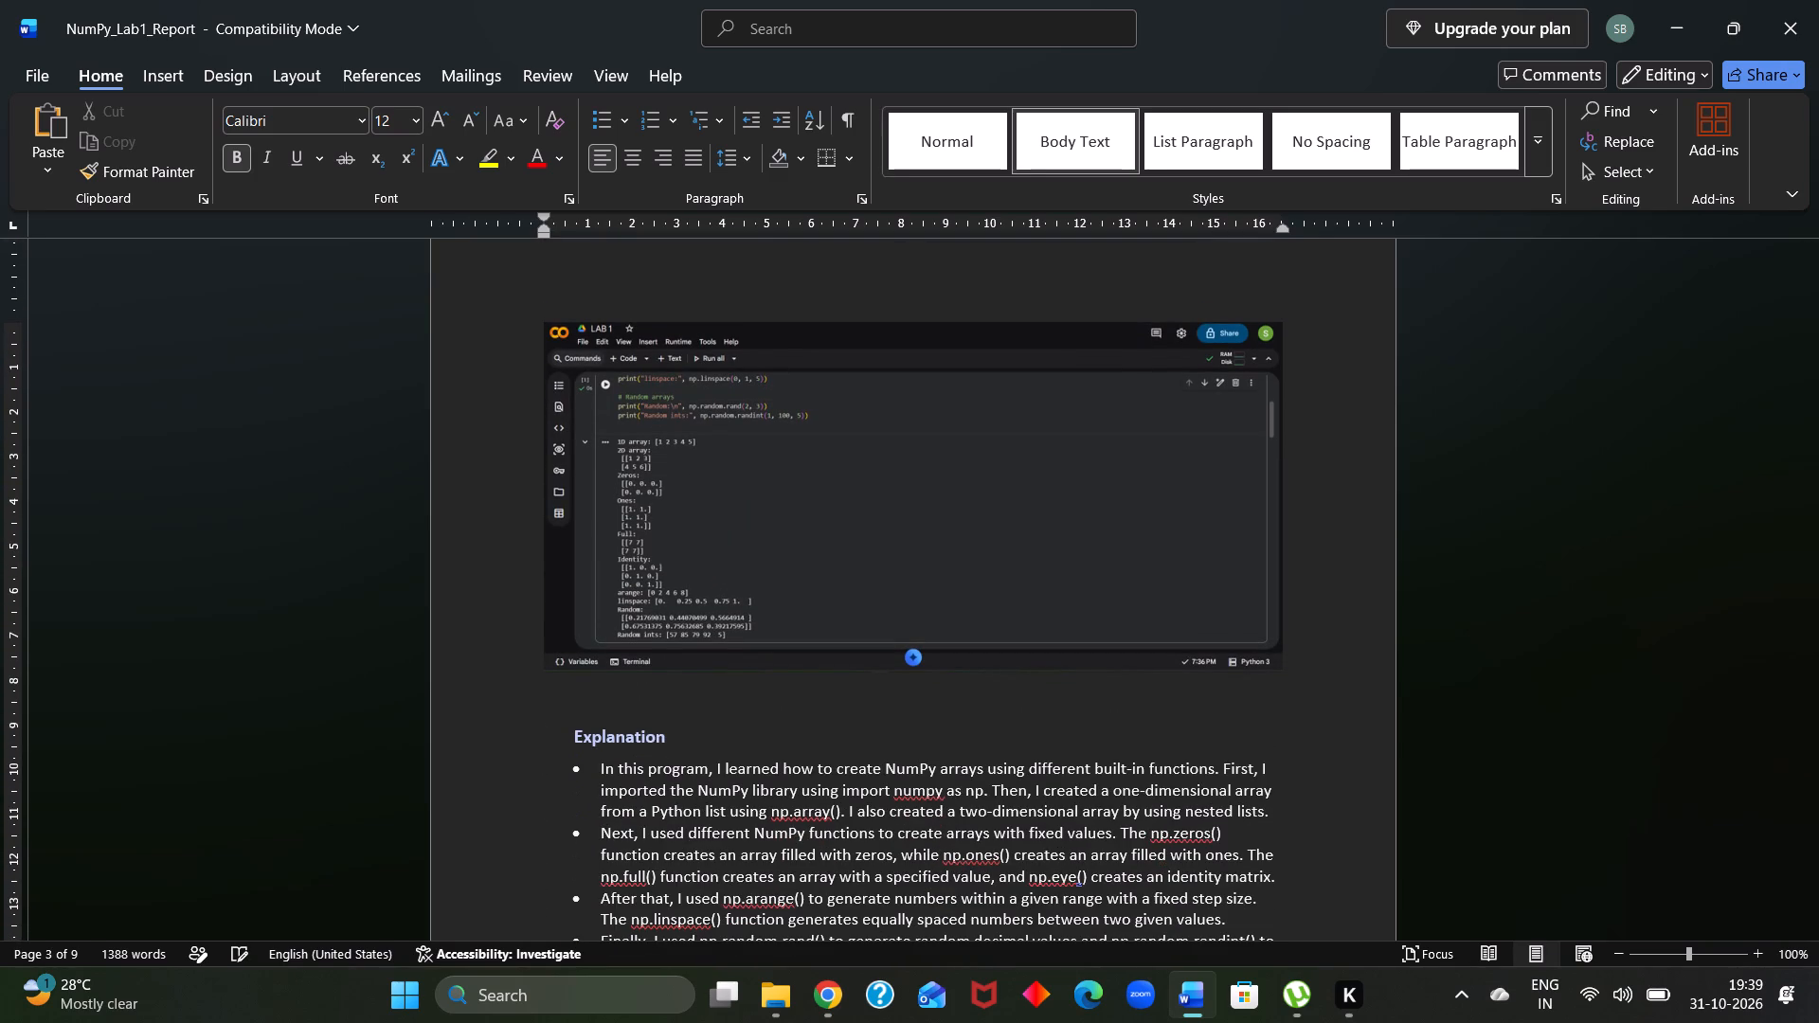
Return to the copied Colab notebook and capture the notebook page showing the array attributes cell's full code and output through Transpose shape.
scroll(567, 552, "down", 8)
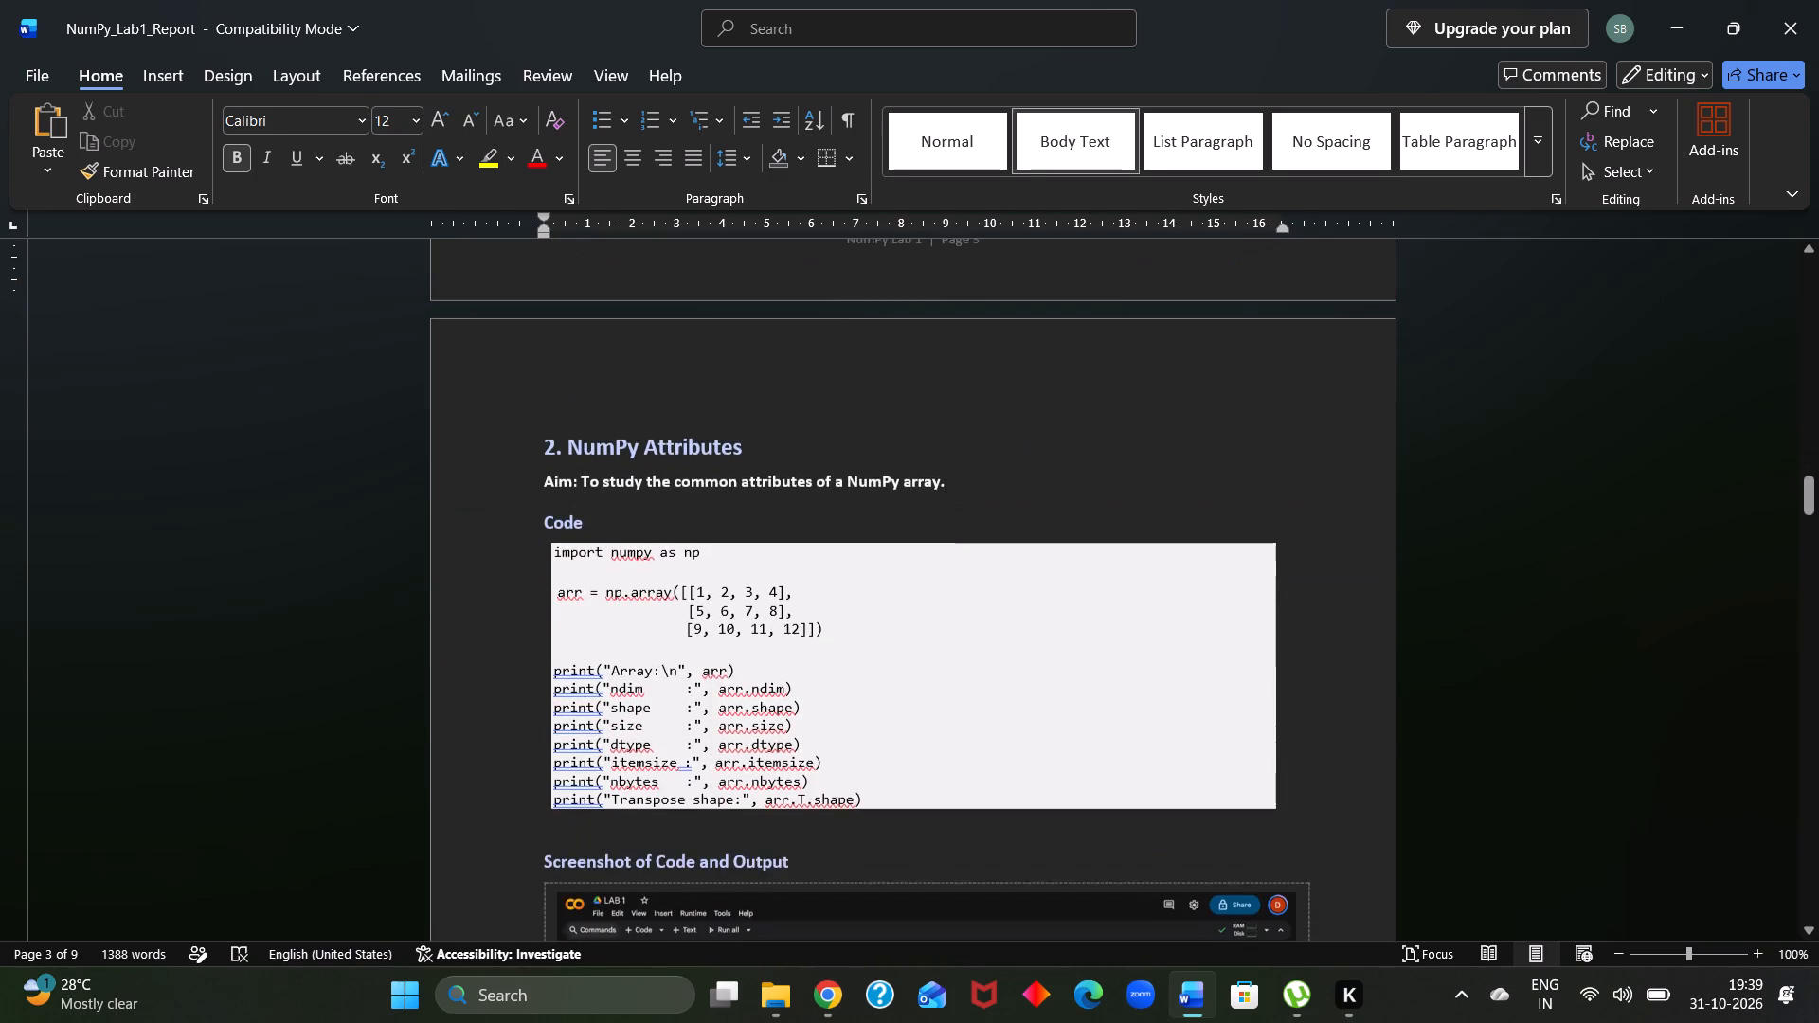
scroll(567, 552, "down", 5)
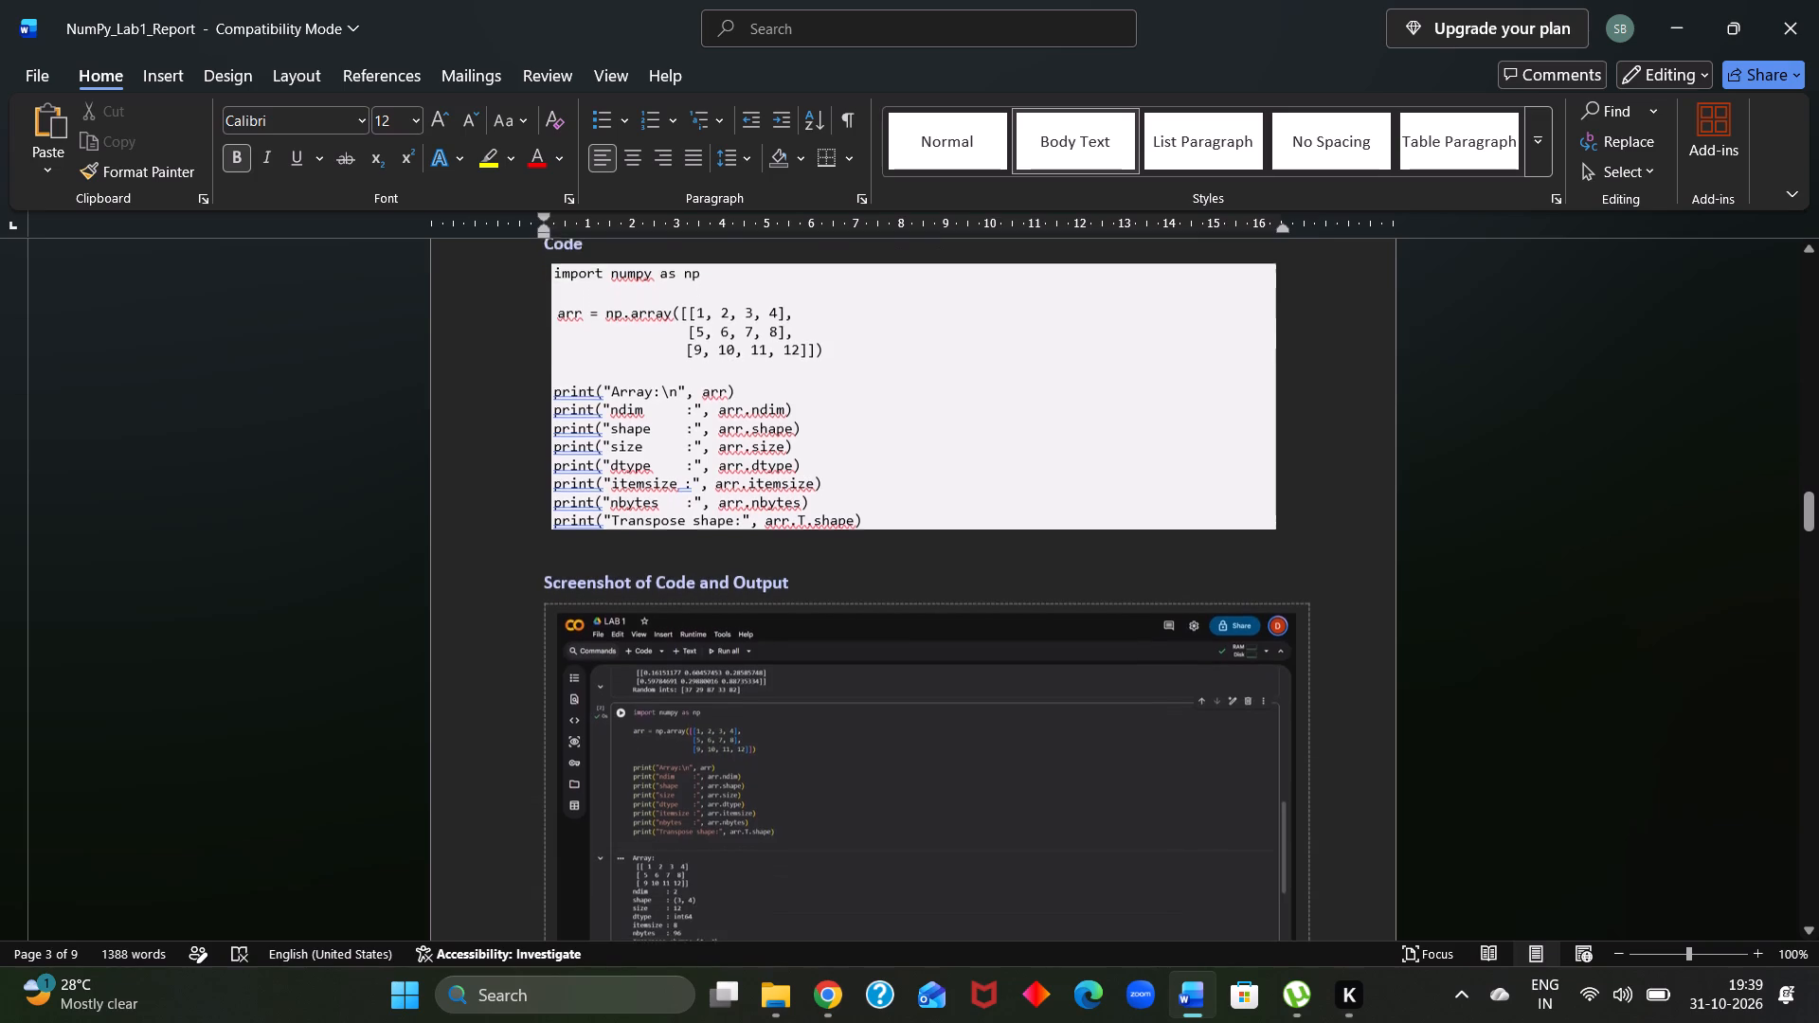
scroll(567, 552, "down", 1)
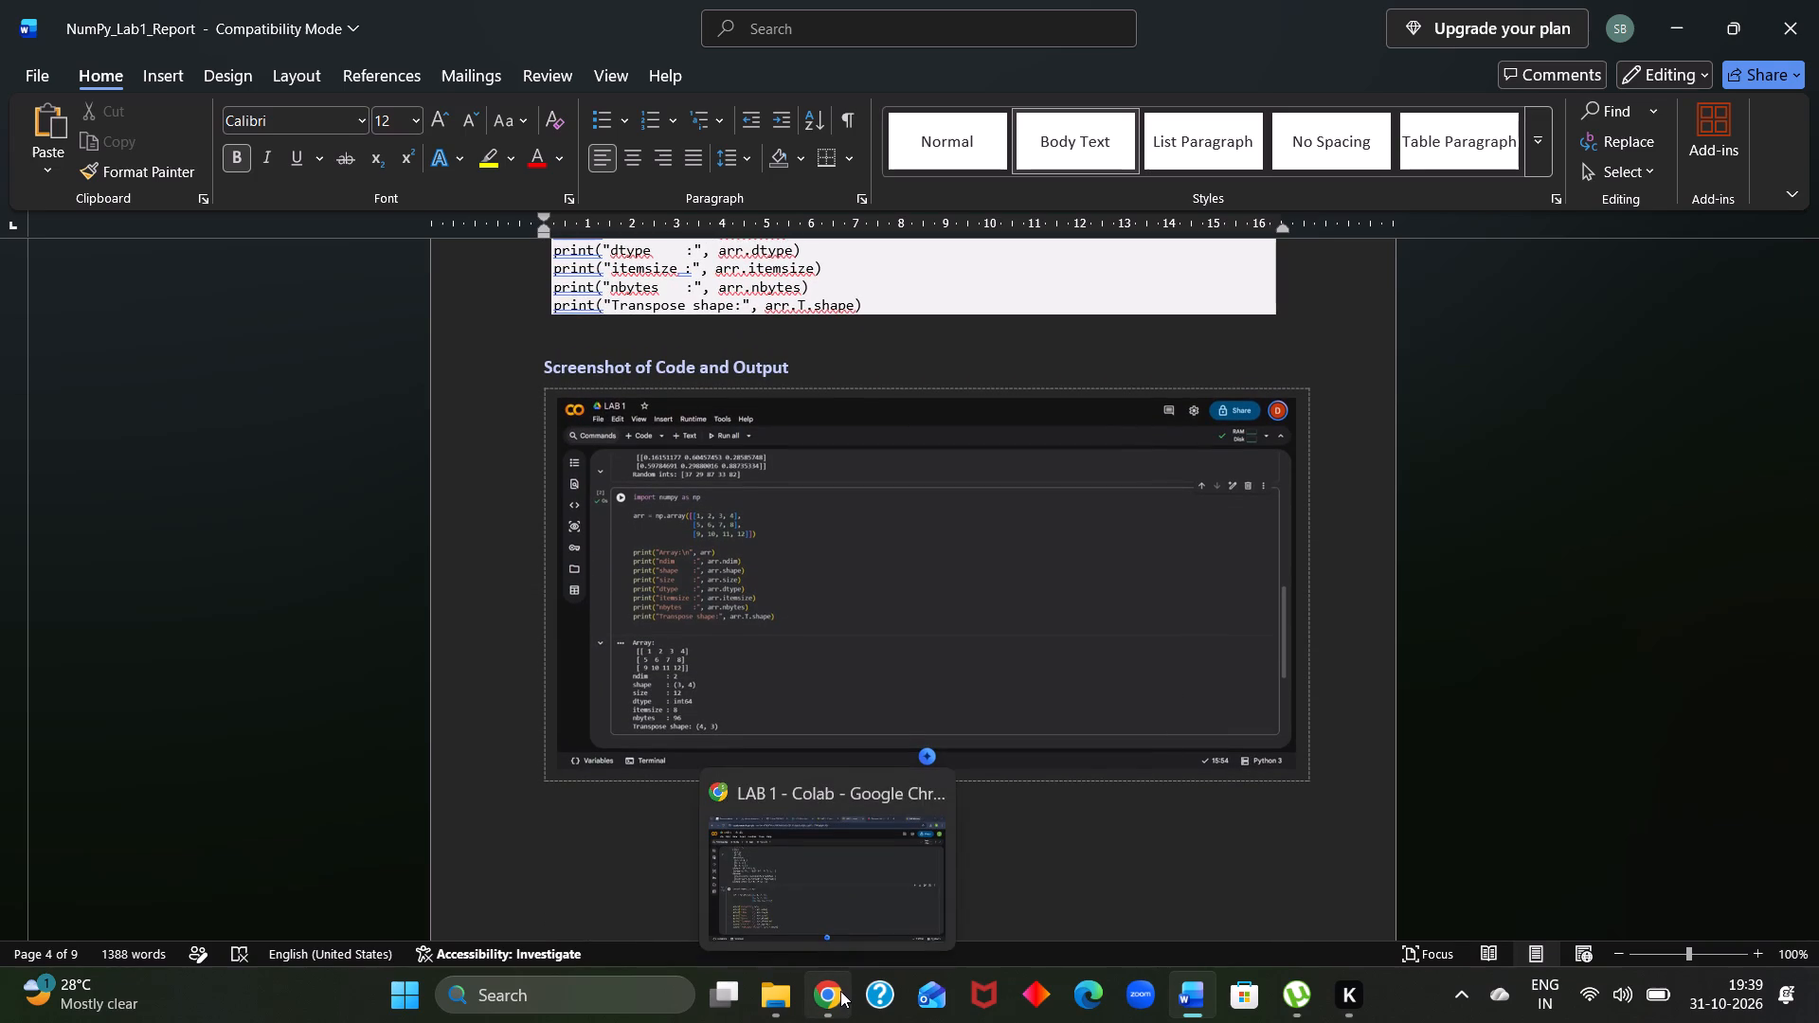
left_click(825, 868)
scroll(209, 607, "down", 1)
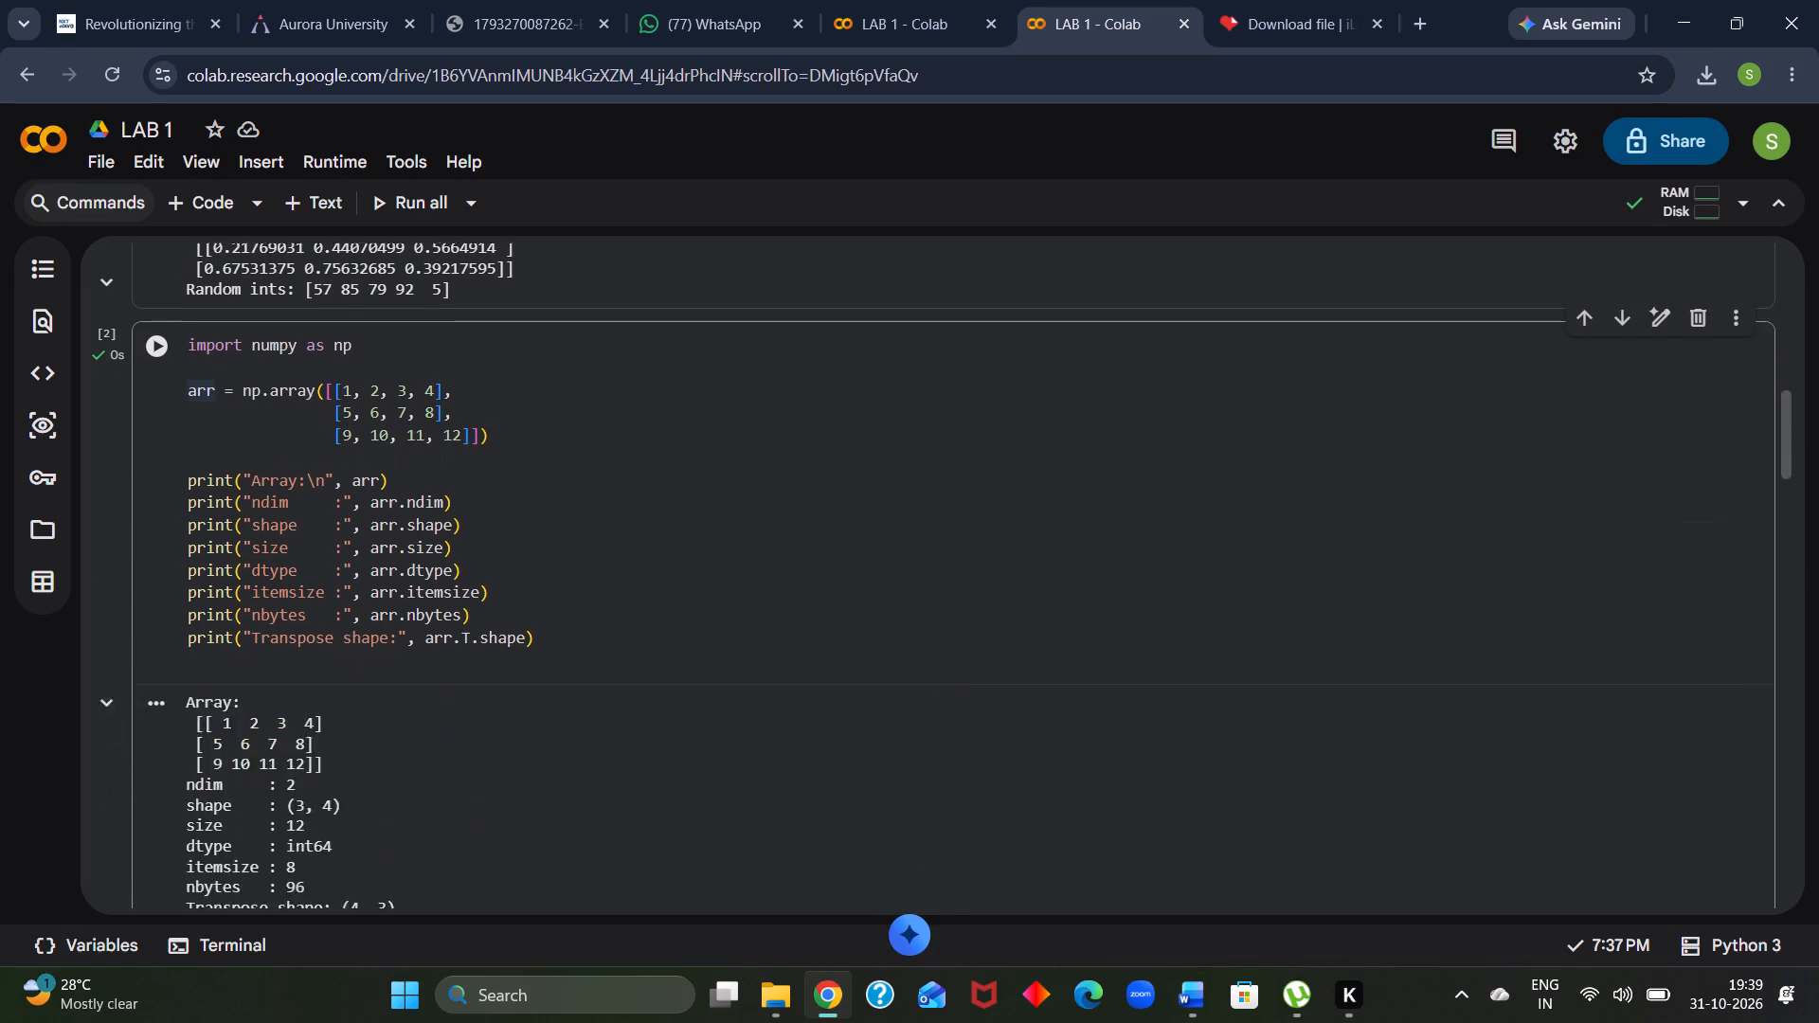
scroll(209, 607, "down", 1)
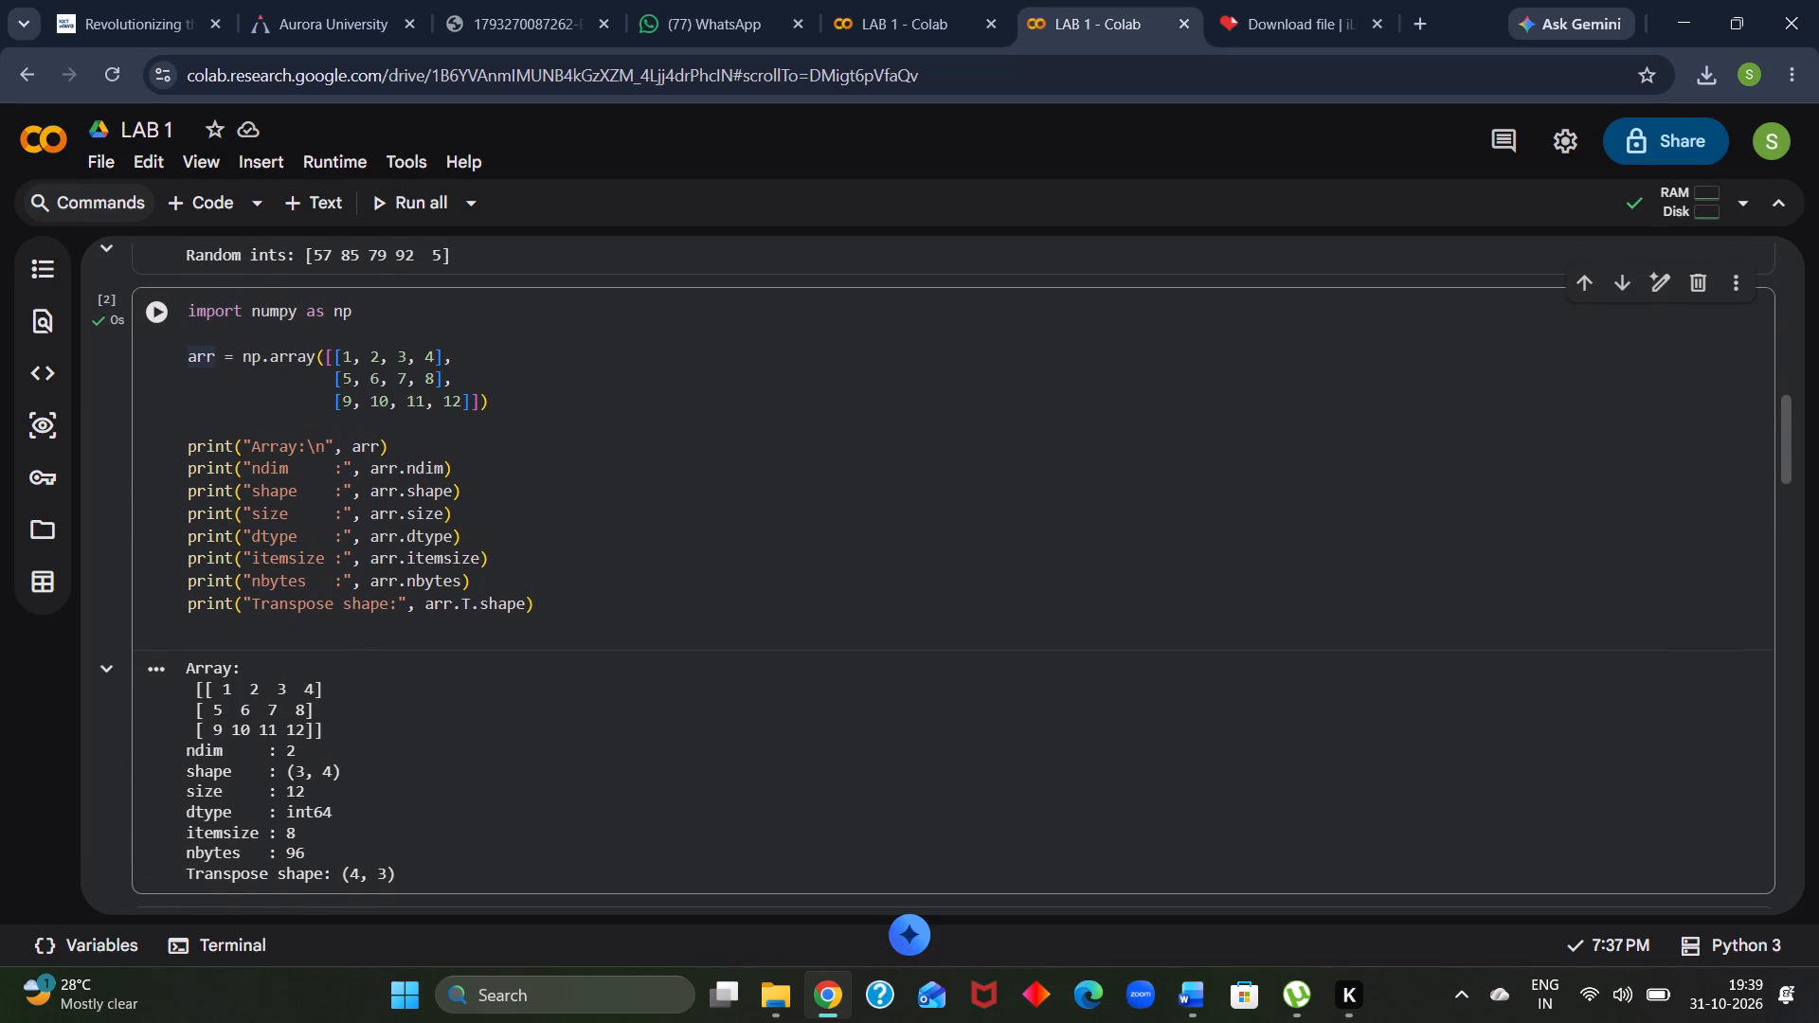
scroll(209, 607, "down", 1)
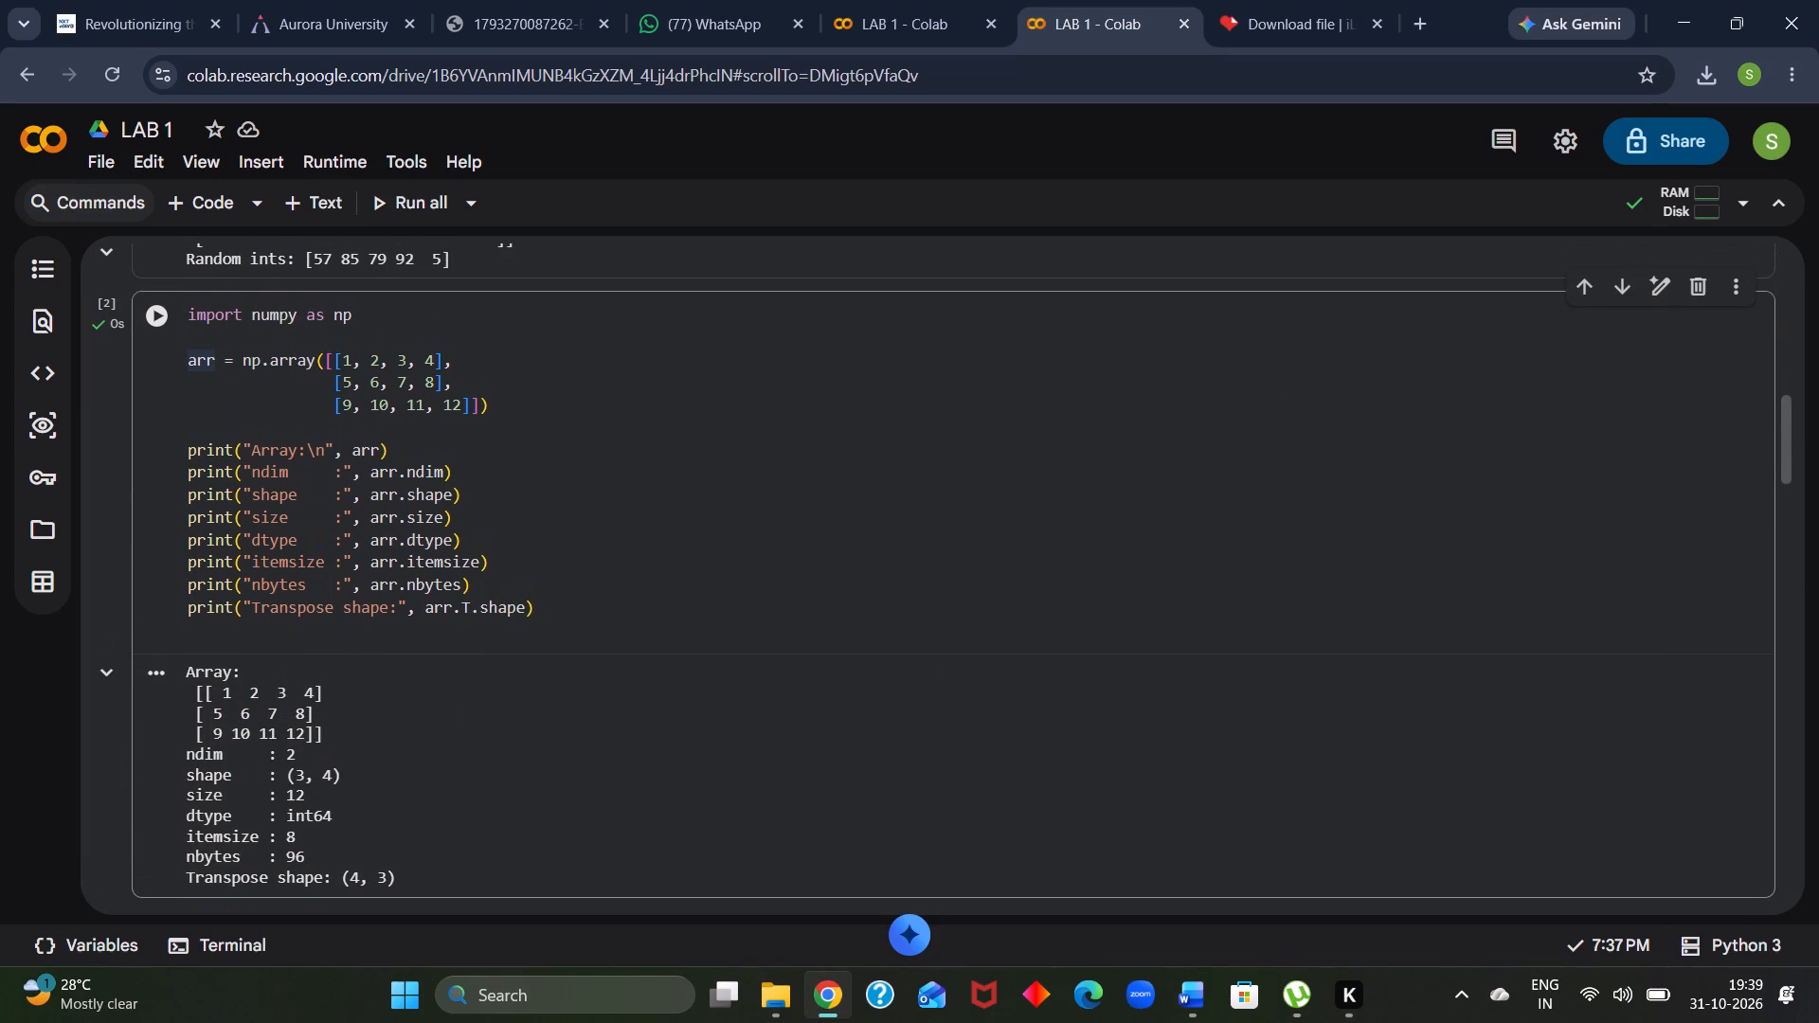
scroll(209, 607, "down", 1)
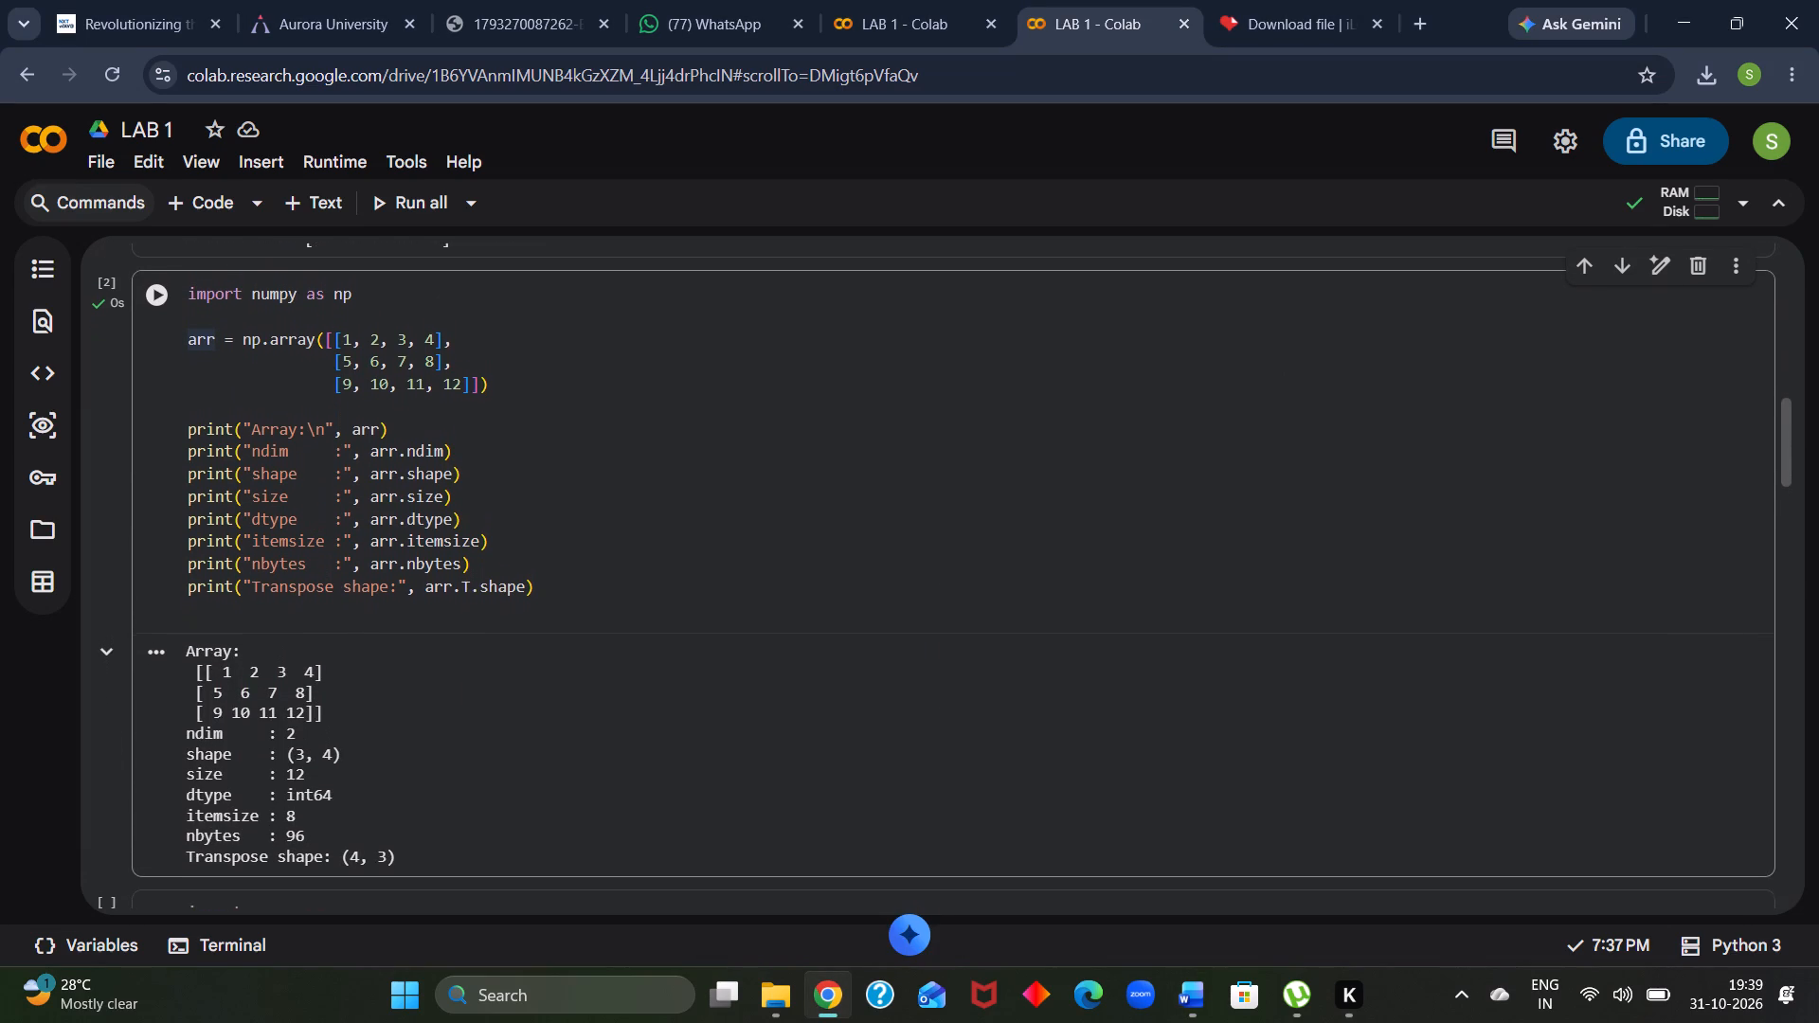
scroll(209, 607, "down", 2)
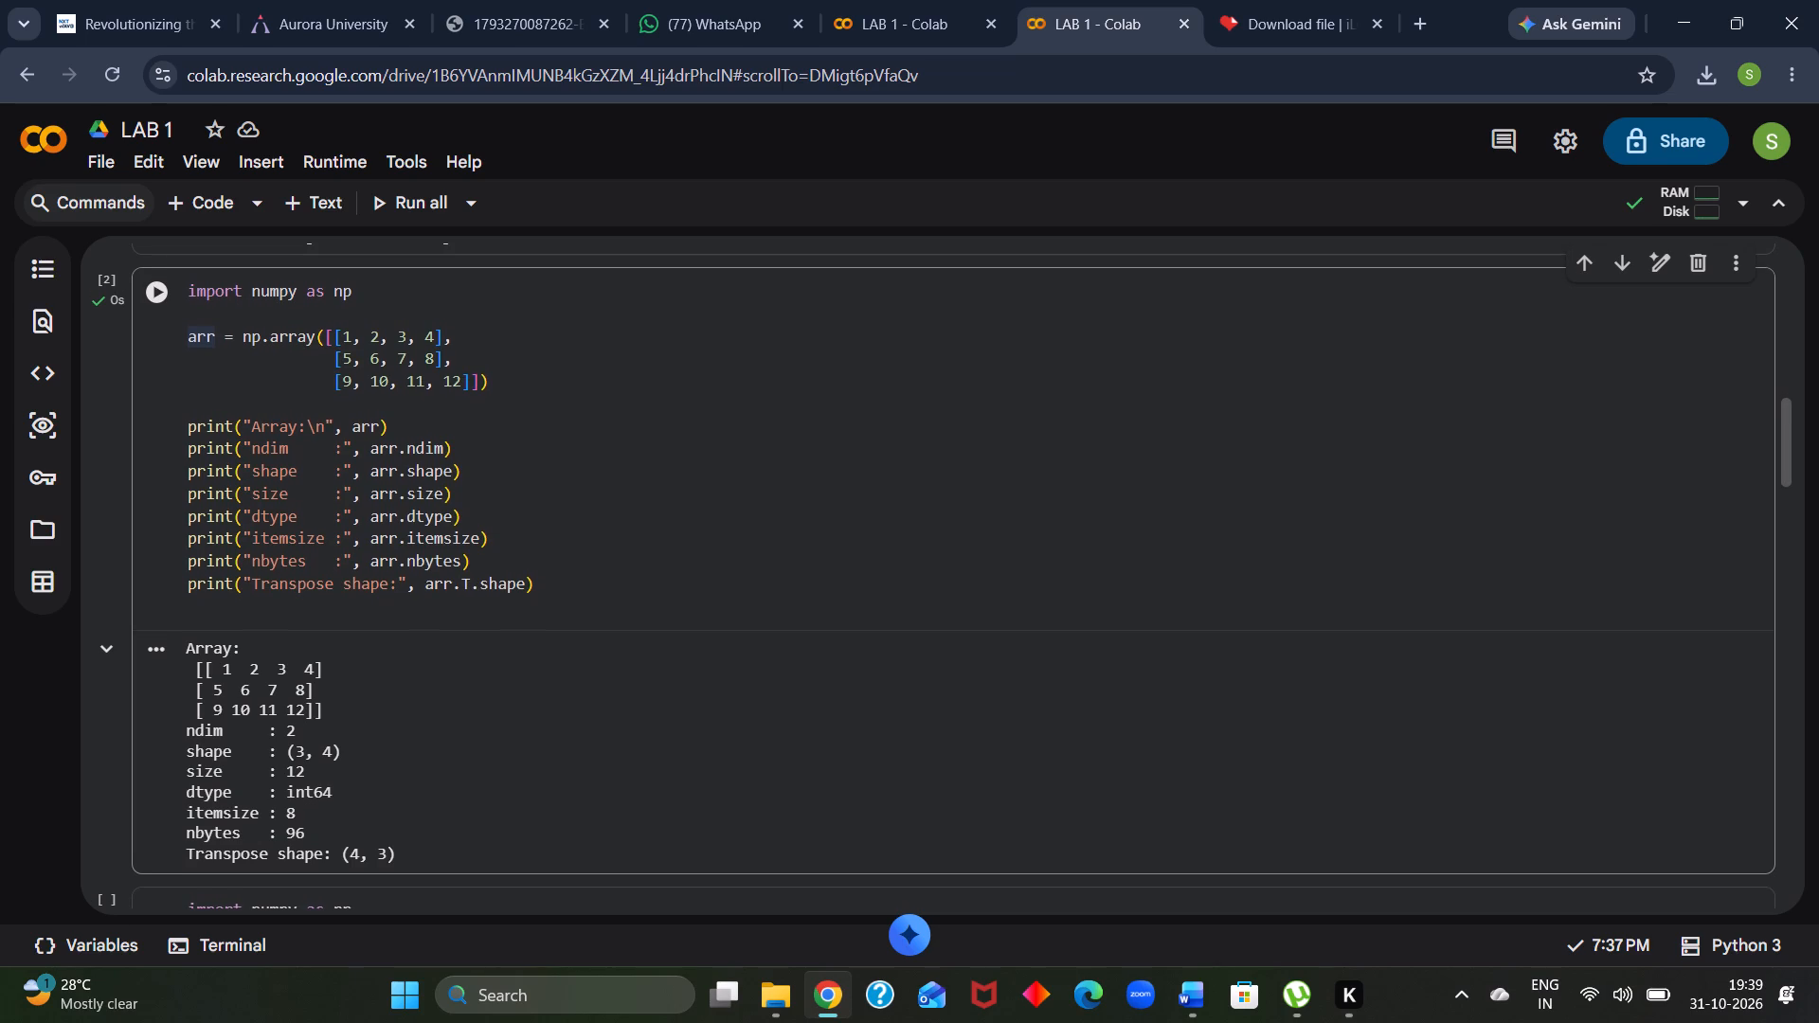
key("Print")
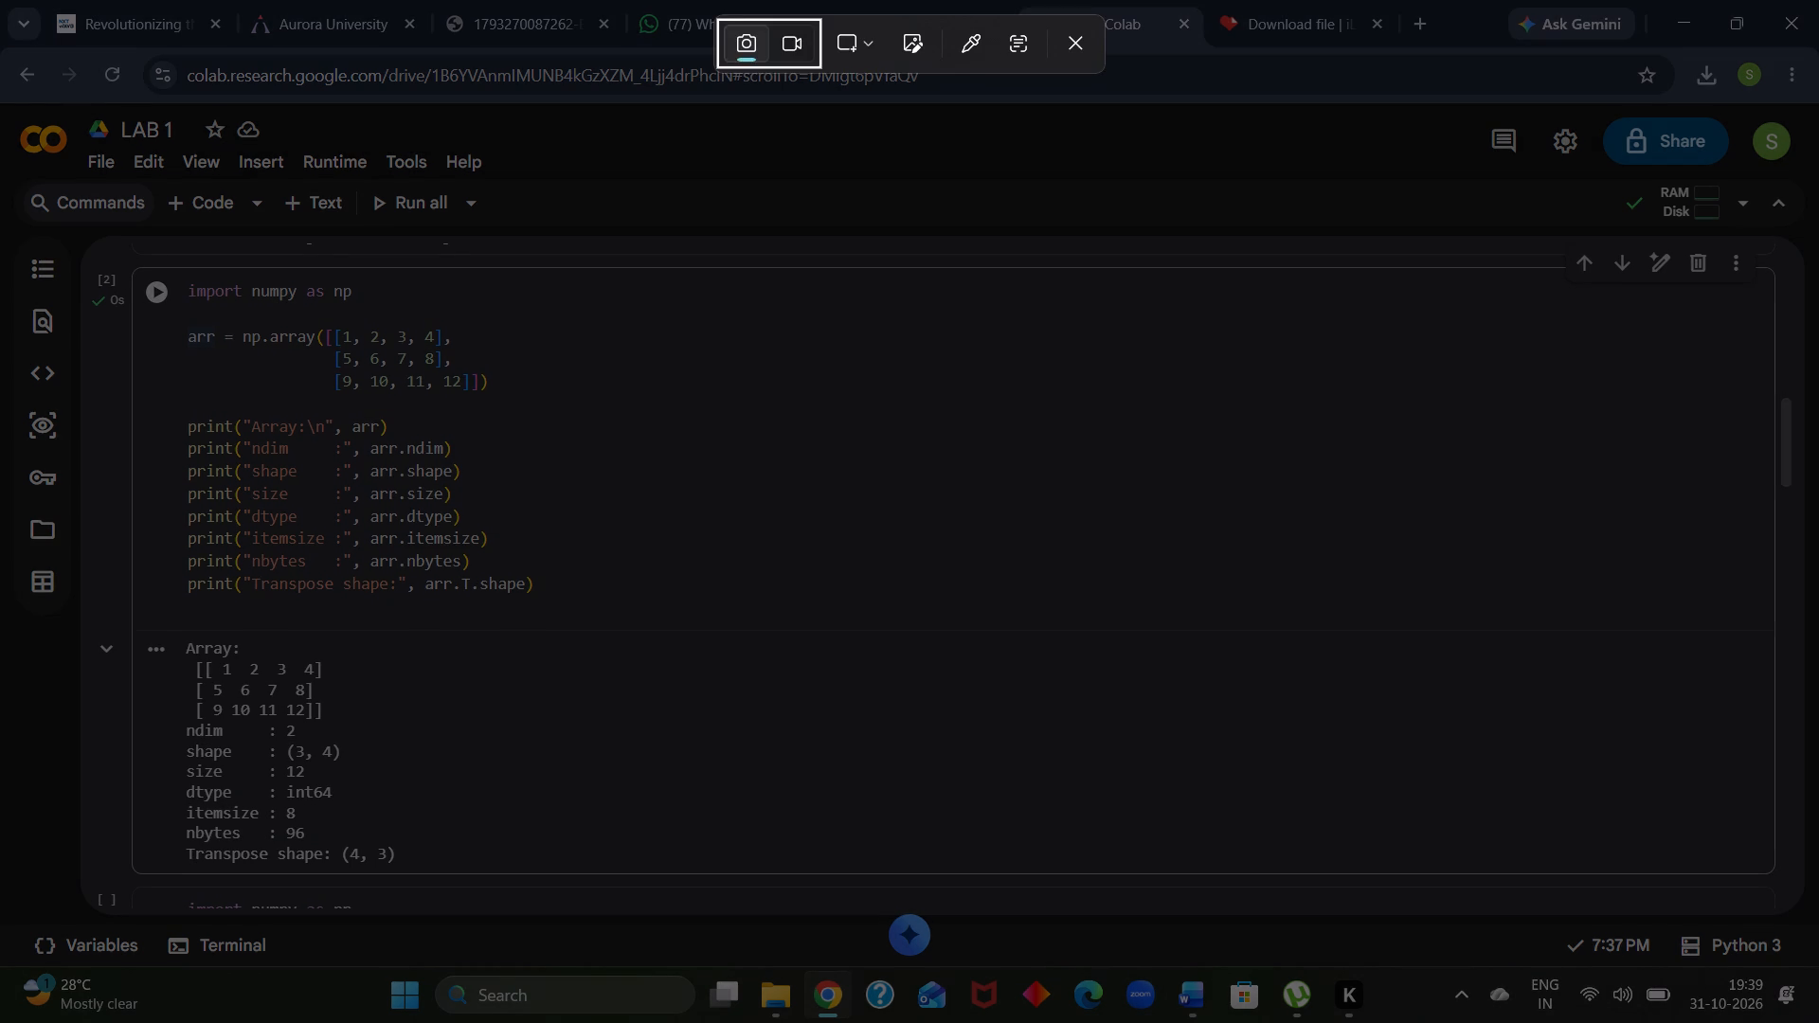
left_click_drag(8, 120, 1637, 770)
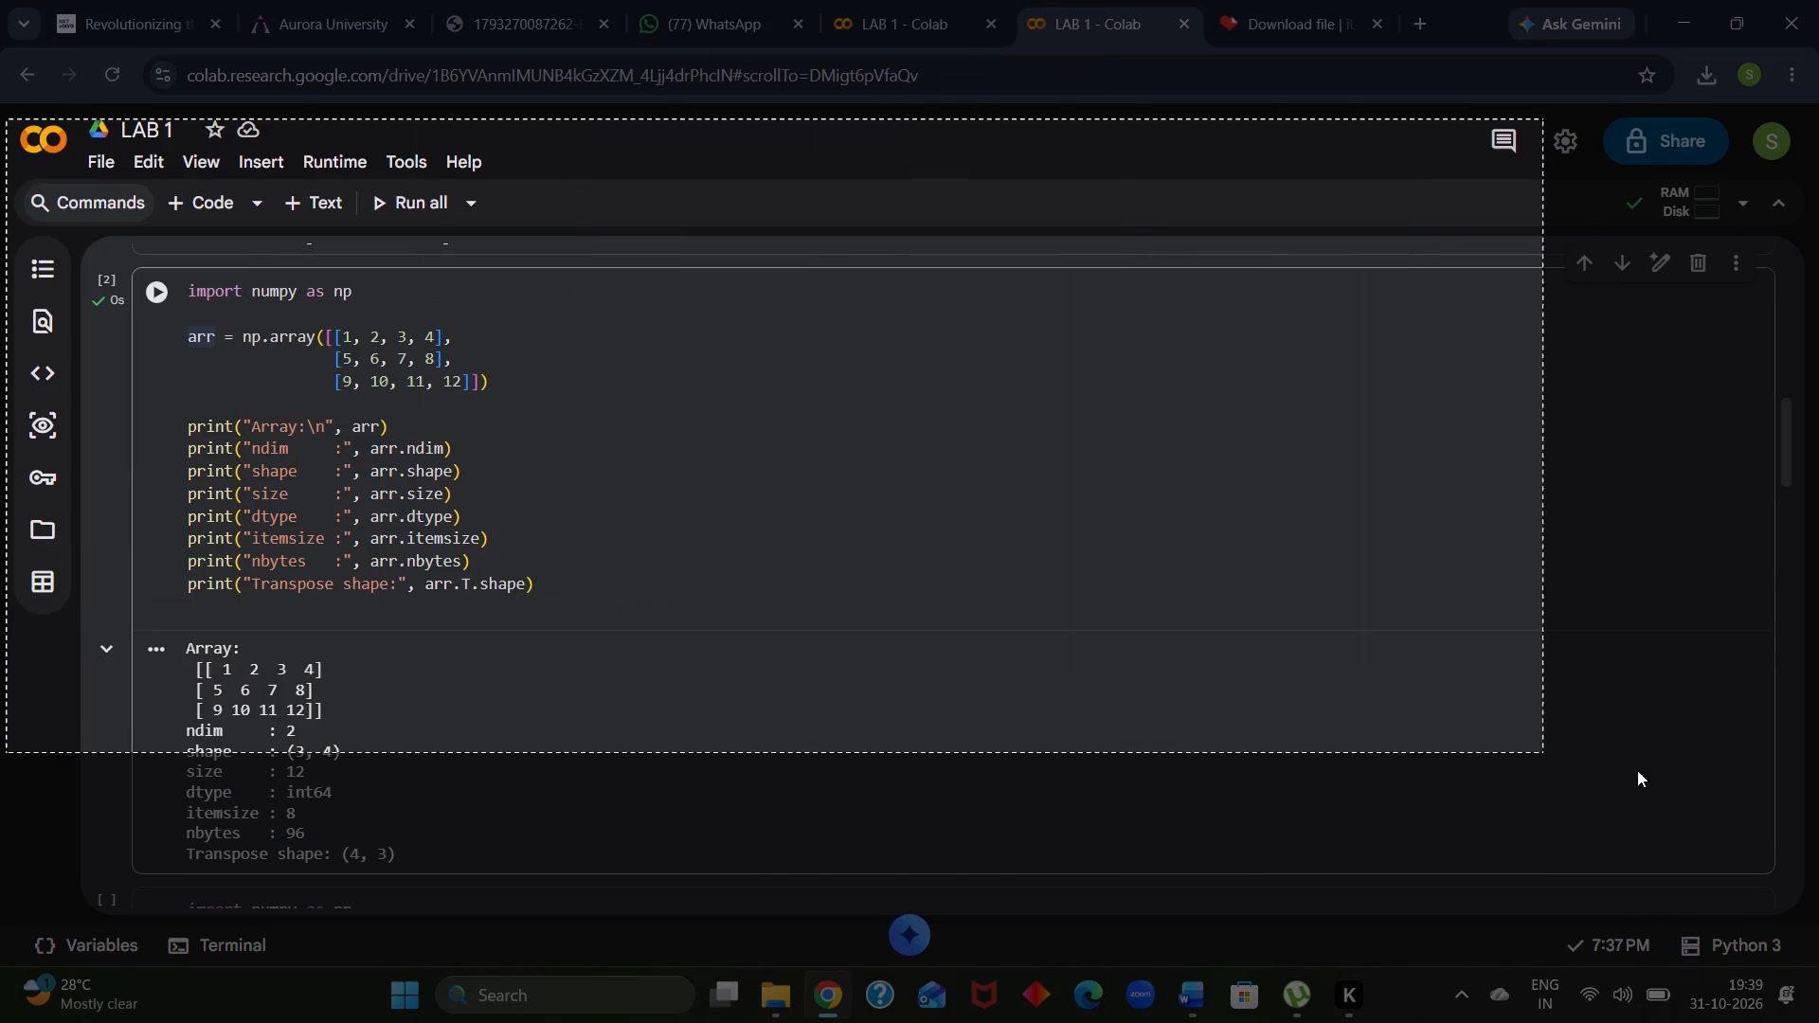
left_click_drag(1637, 770, 1818, 979)
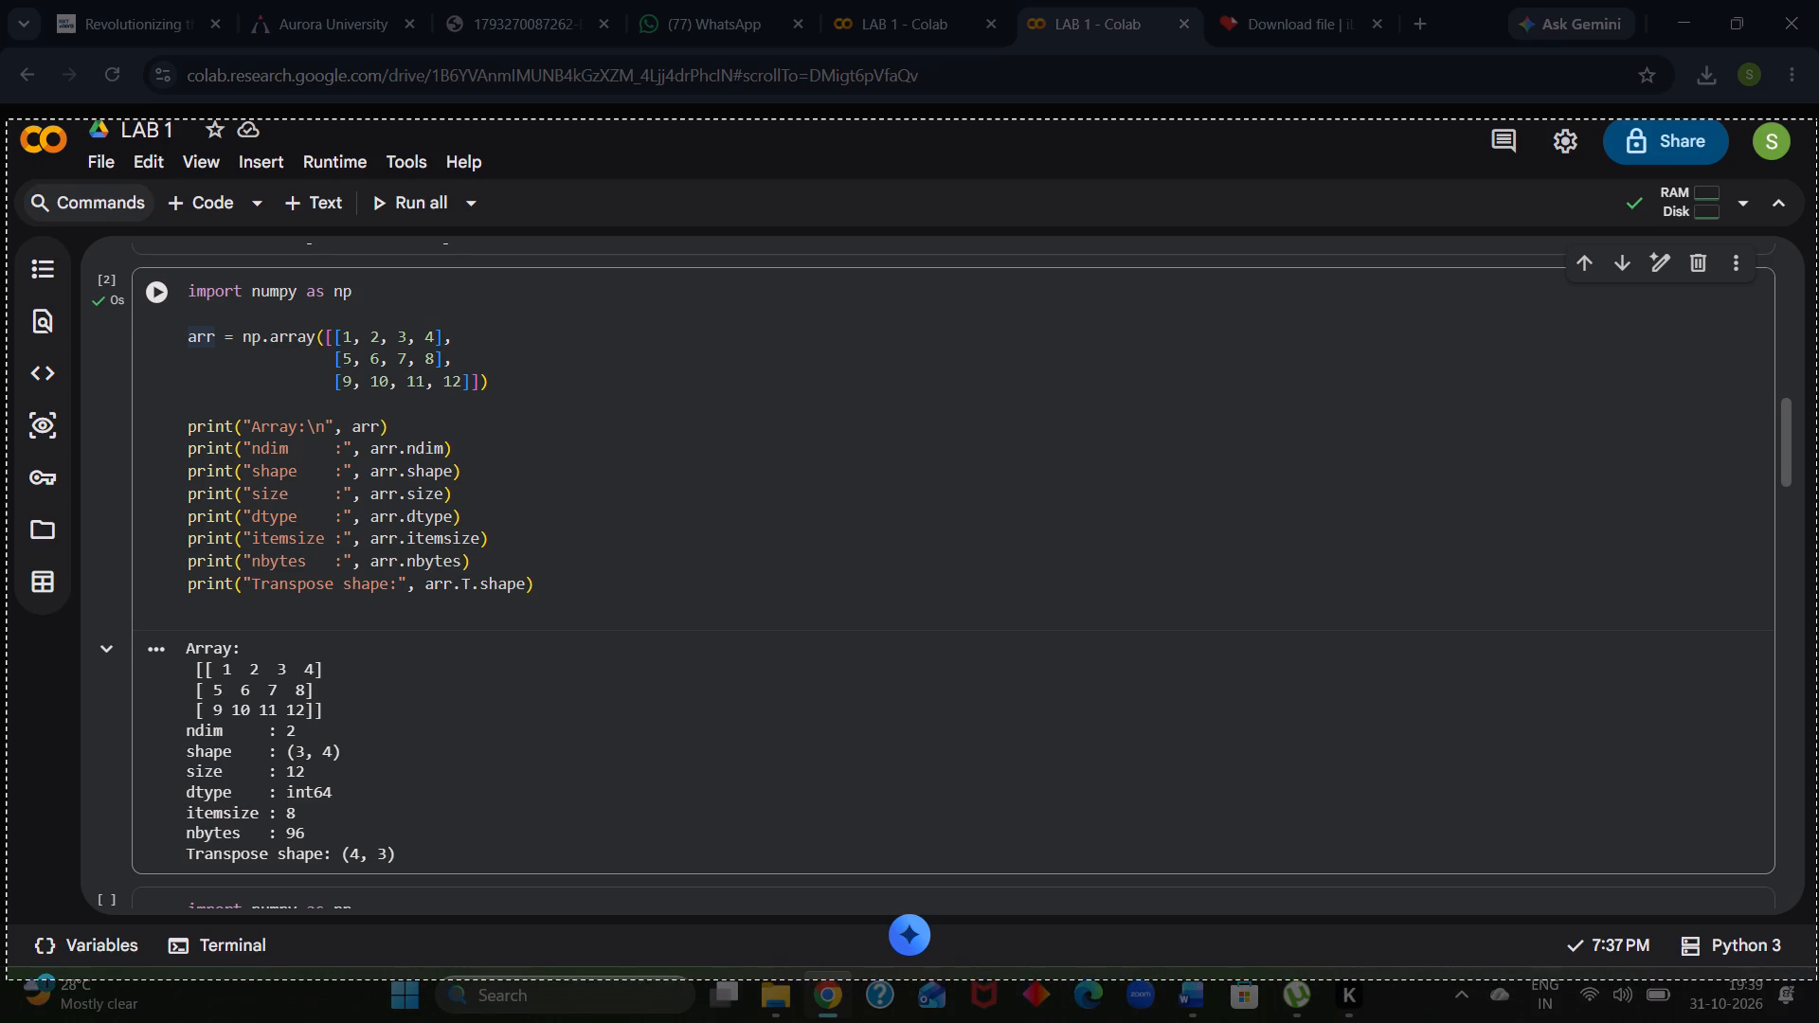
left_click_drag(1818, 979, 1818, 974)
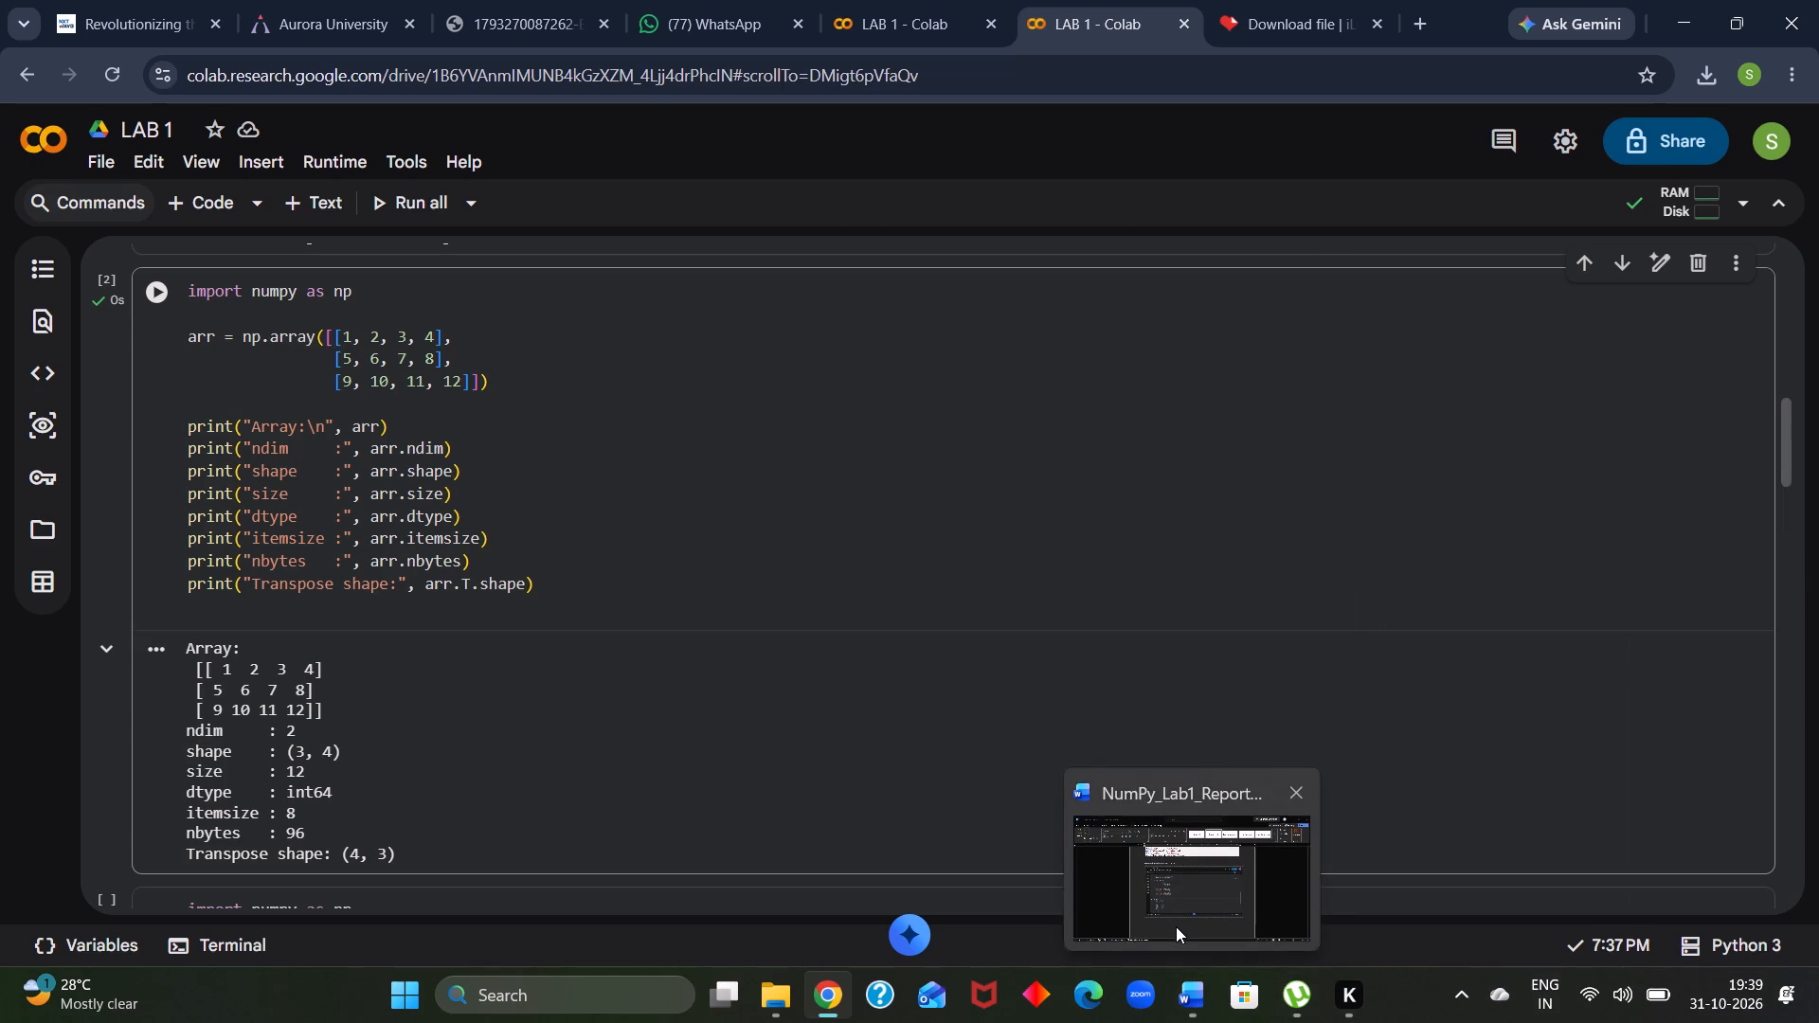
In the Word report, replace the NumPy Attributes section's framed capture with the new one, on its own line below Screenshot of Code and Output.
left_click(1176, 924)
left_click(880, 684)
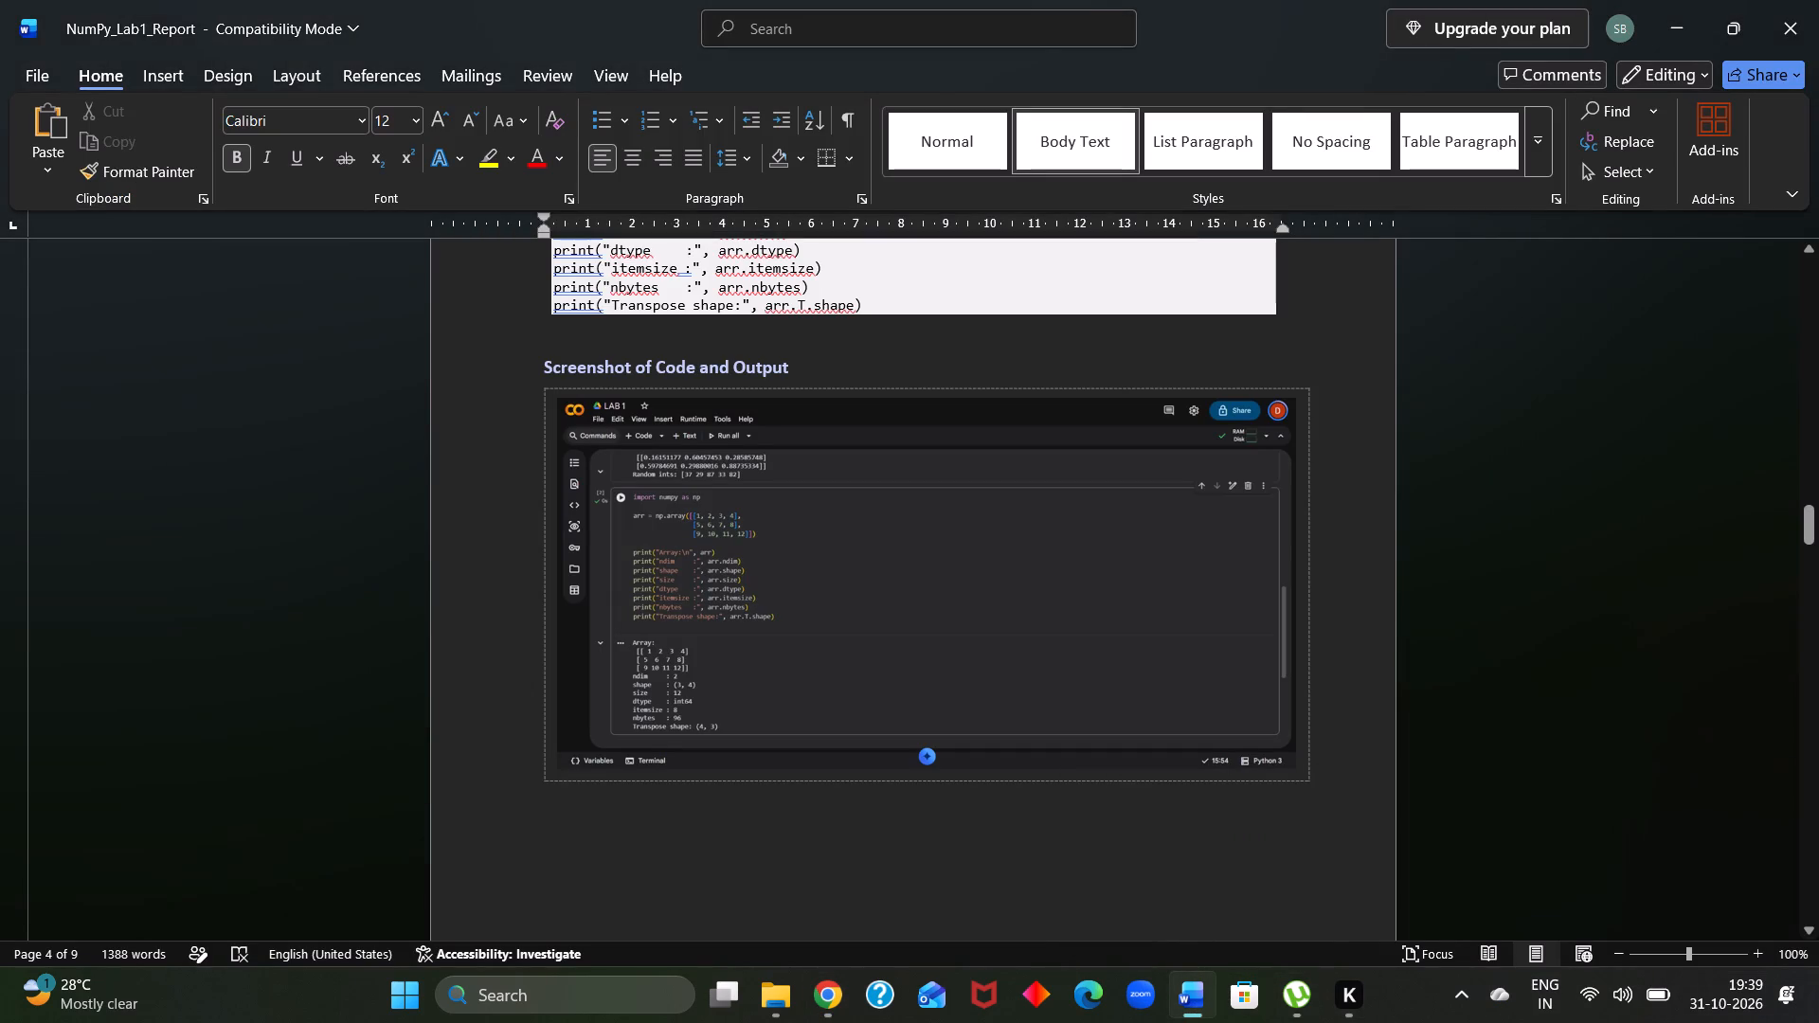
key("BackSpace")
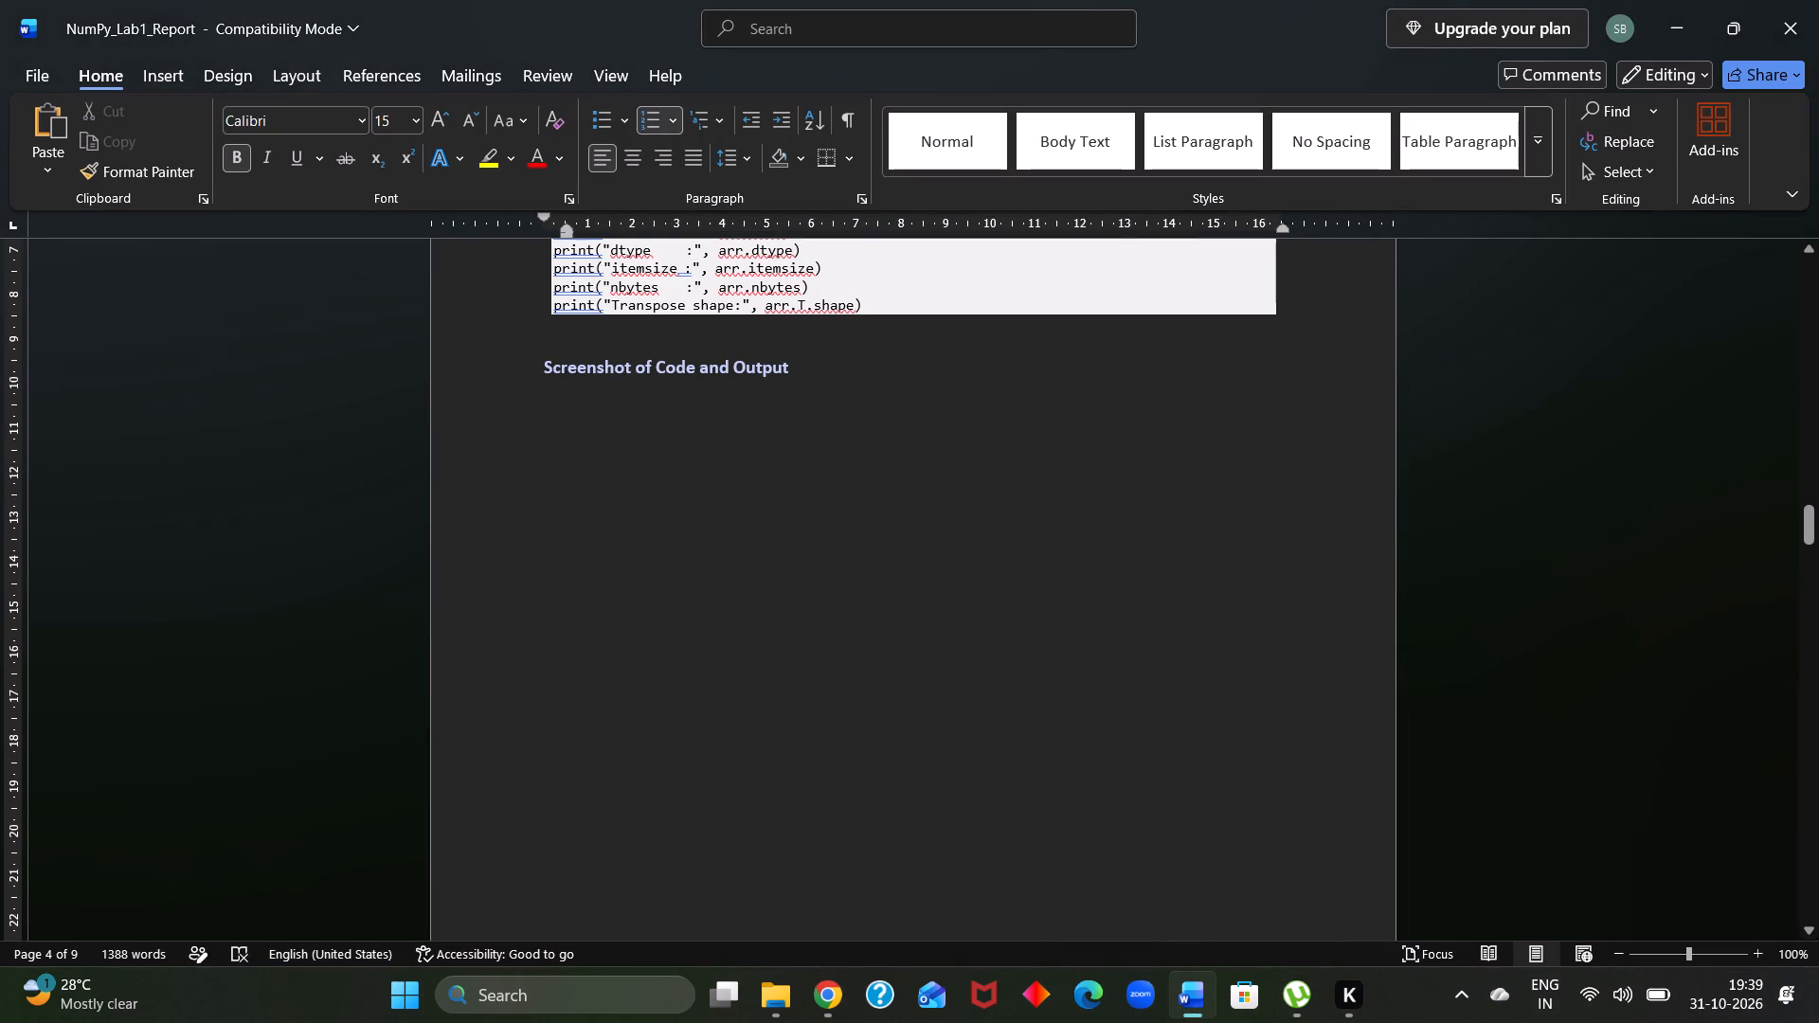
left_click(807, 366)
key("Return")
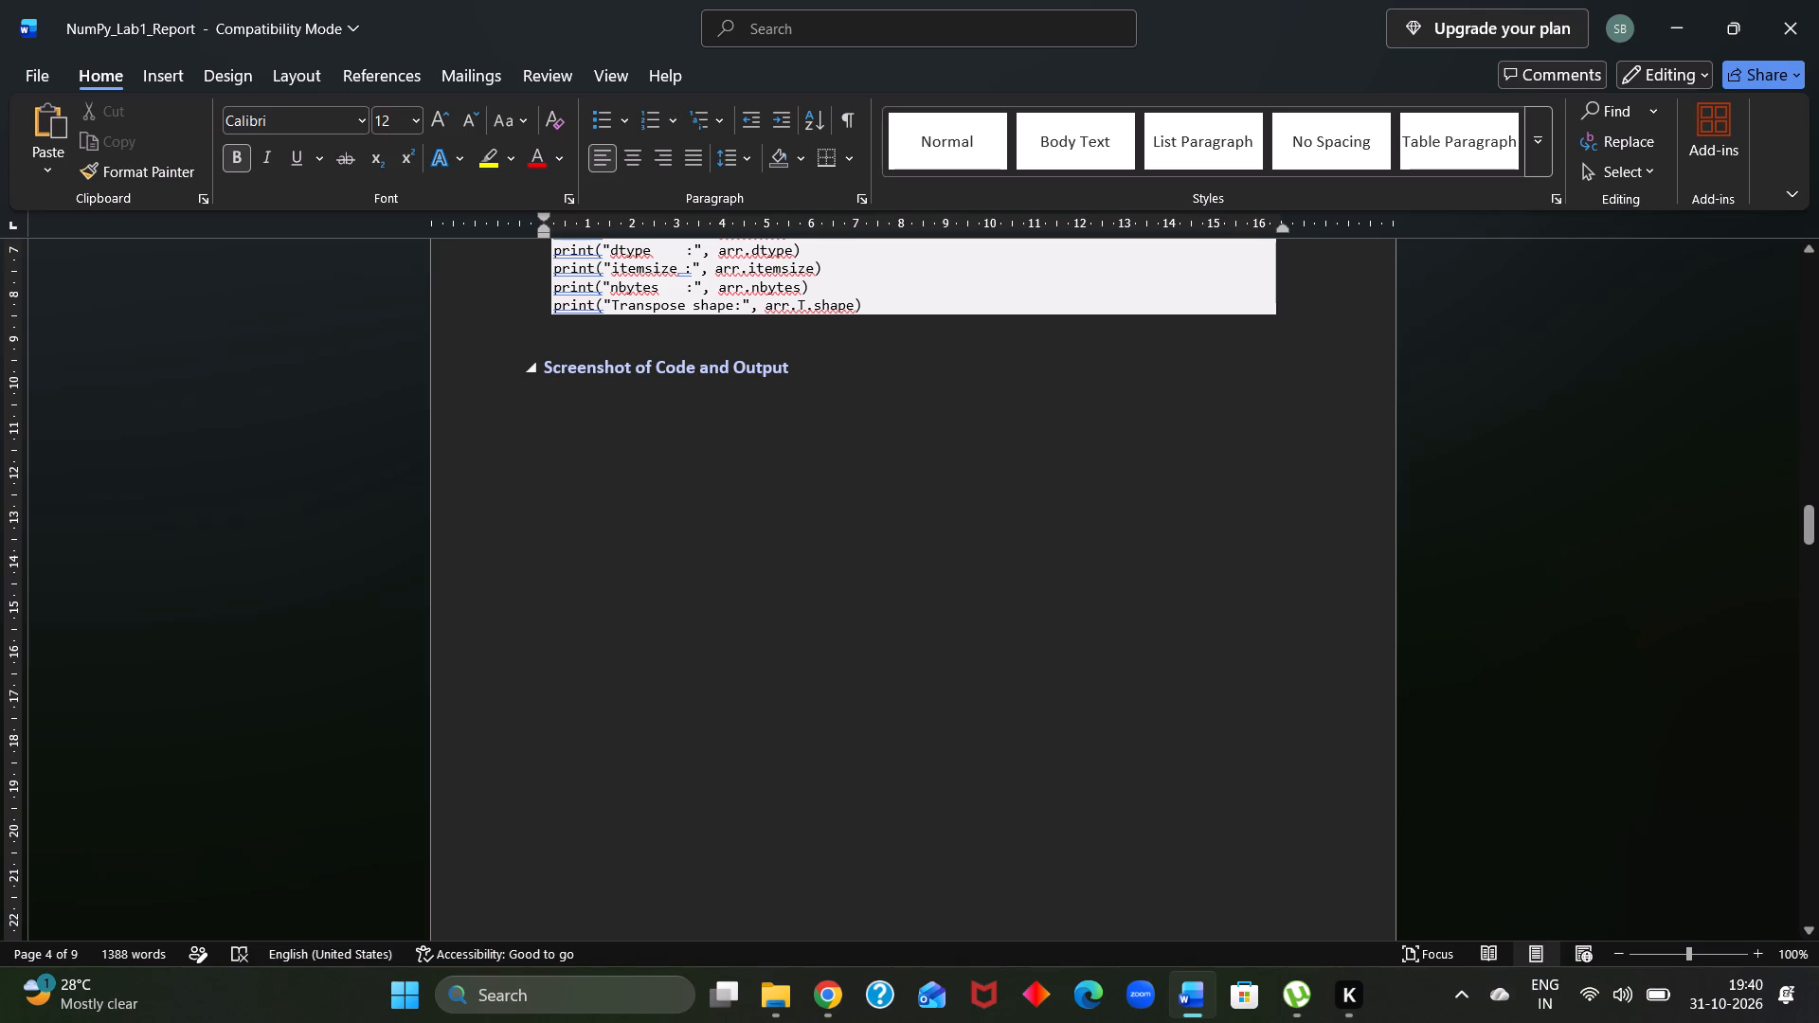
key("ctrl+v")
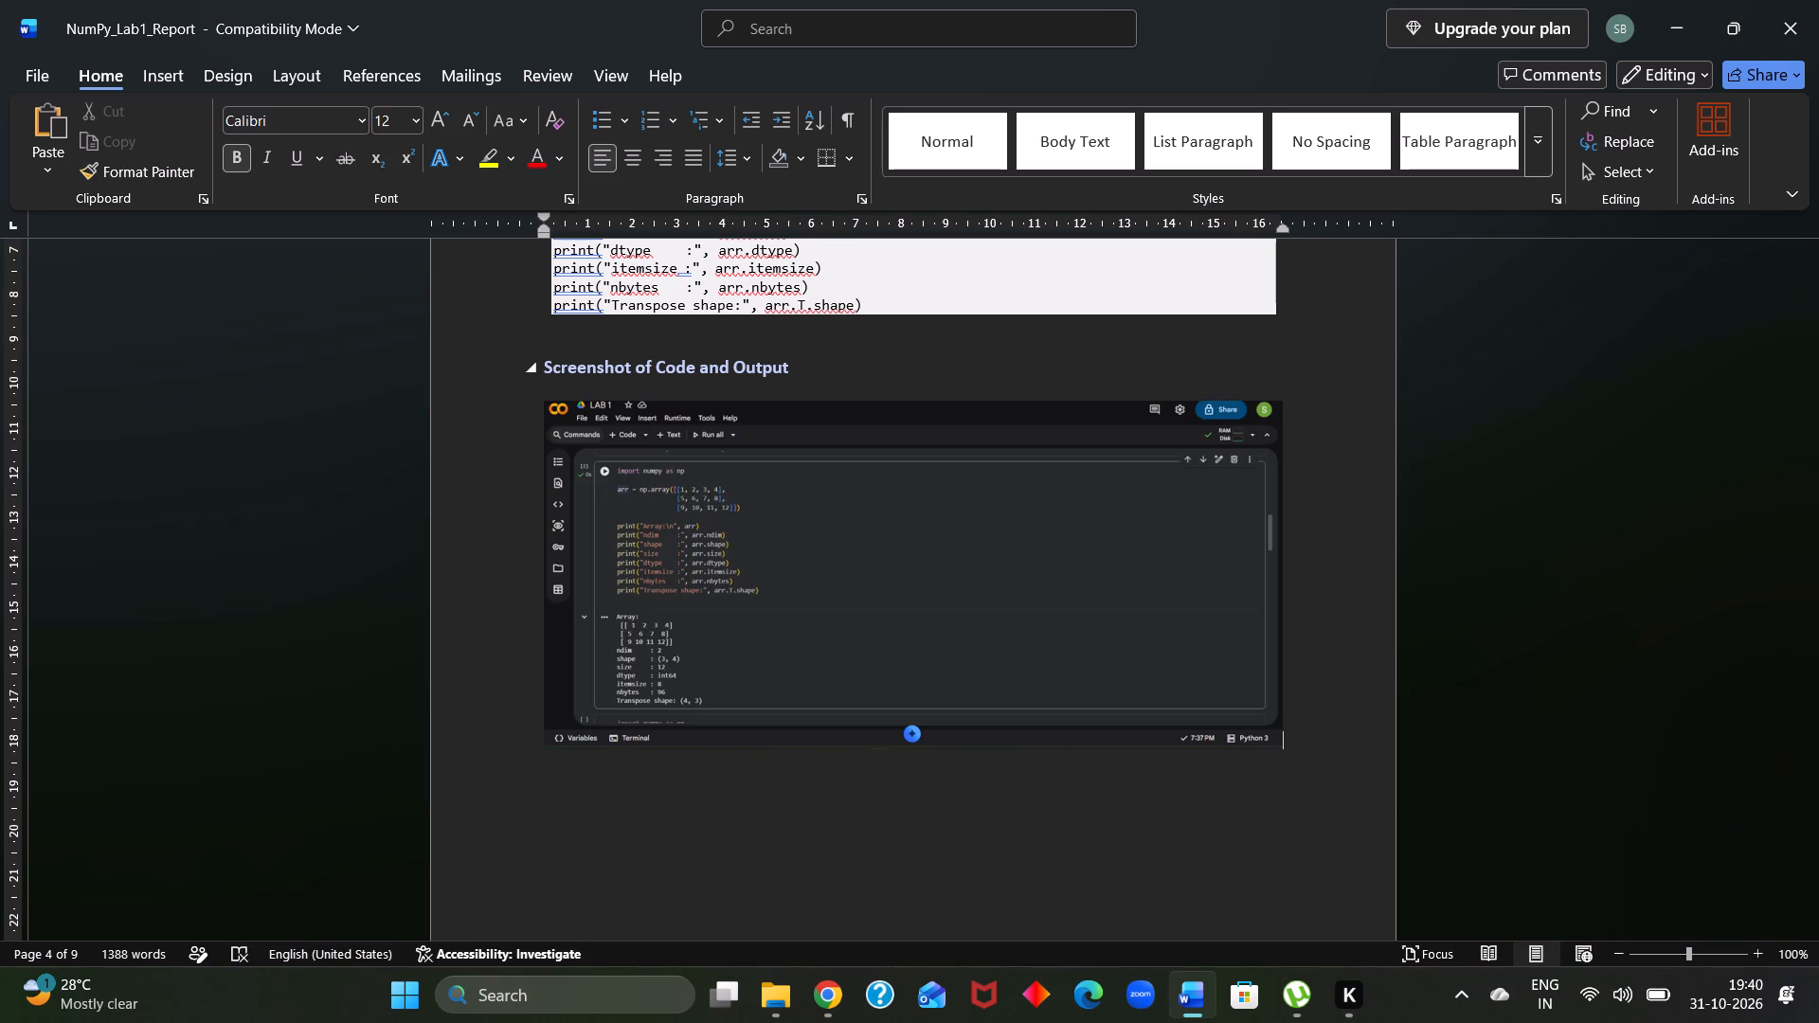
scroll(751, 597, "down", 4)
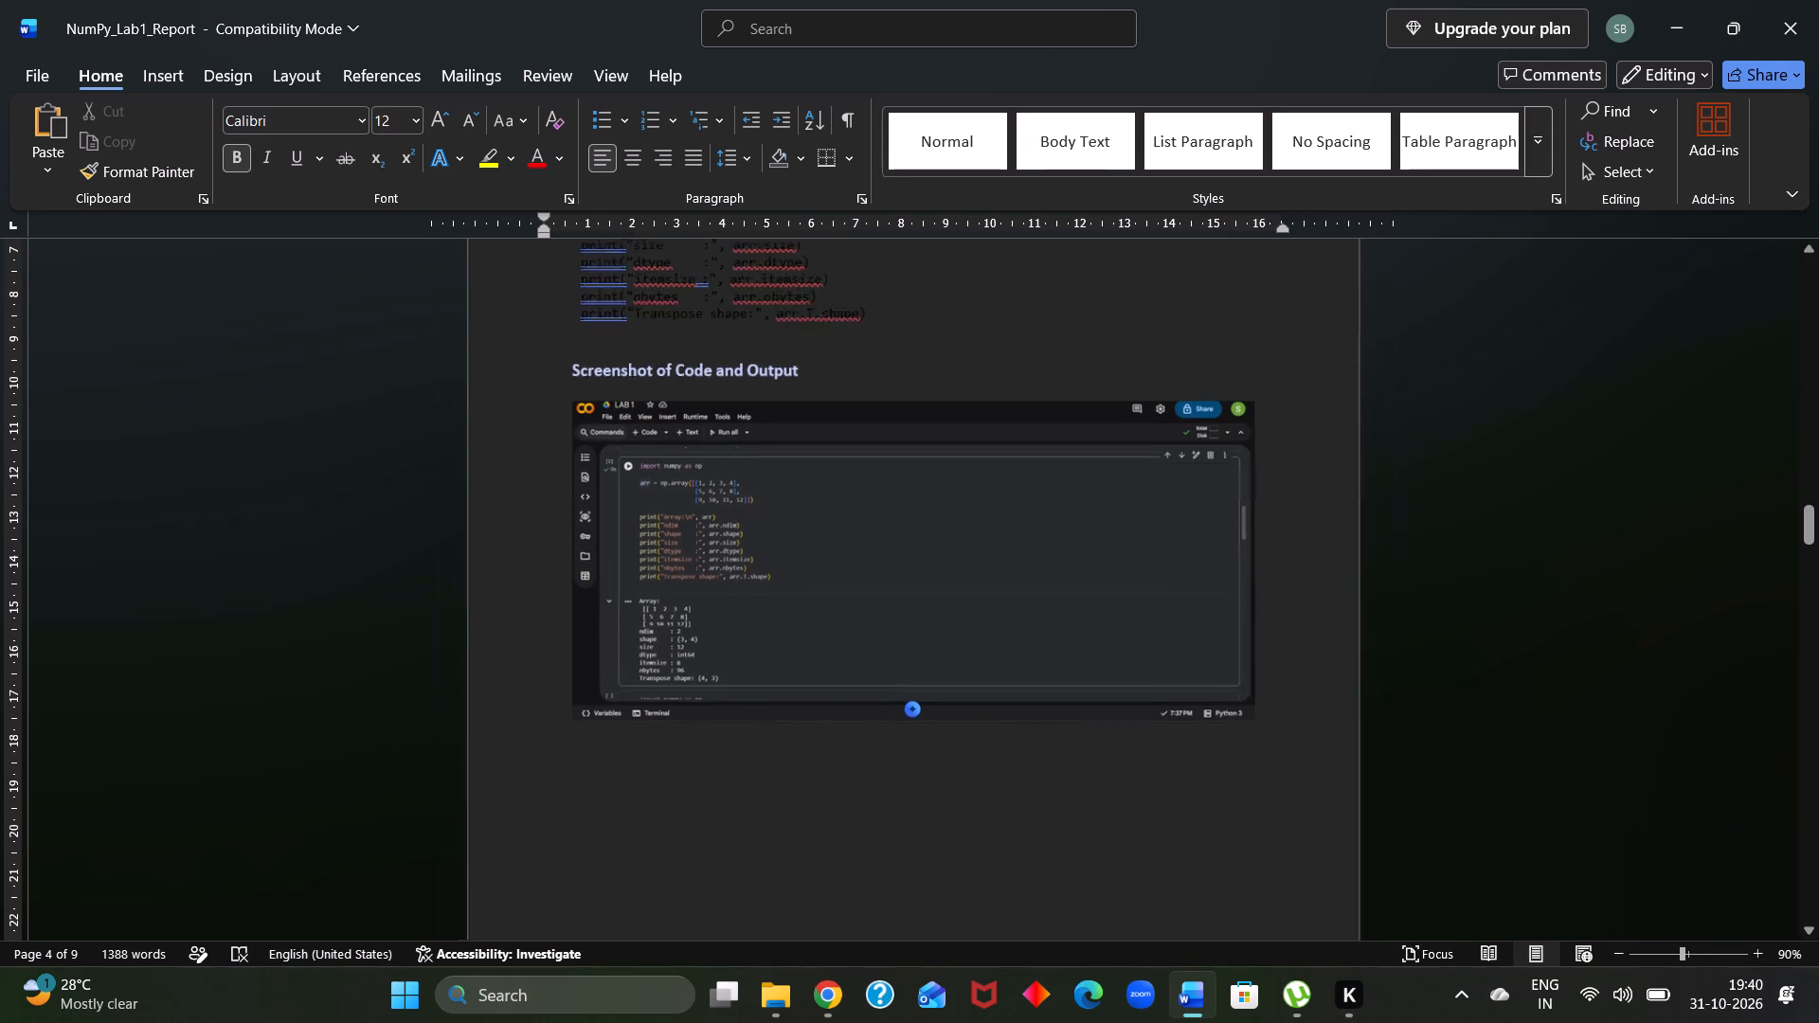
Find the NumPy Data Types section's capture in the report, switch to the copied LAB 1 Colab notebook and run the data types cell.
scroll(751, 597, "down", 1)
scroll(794, 693, "down", 4)
scroll(794, 693, "up", 1)
scroll(794, 693, "down", 3)
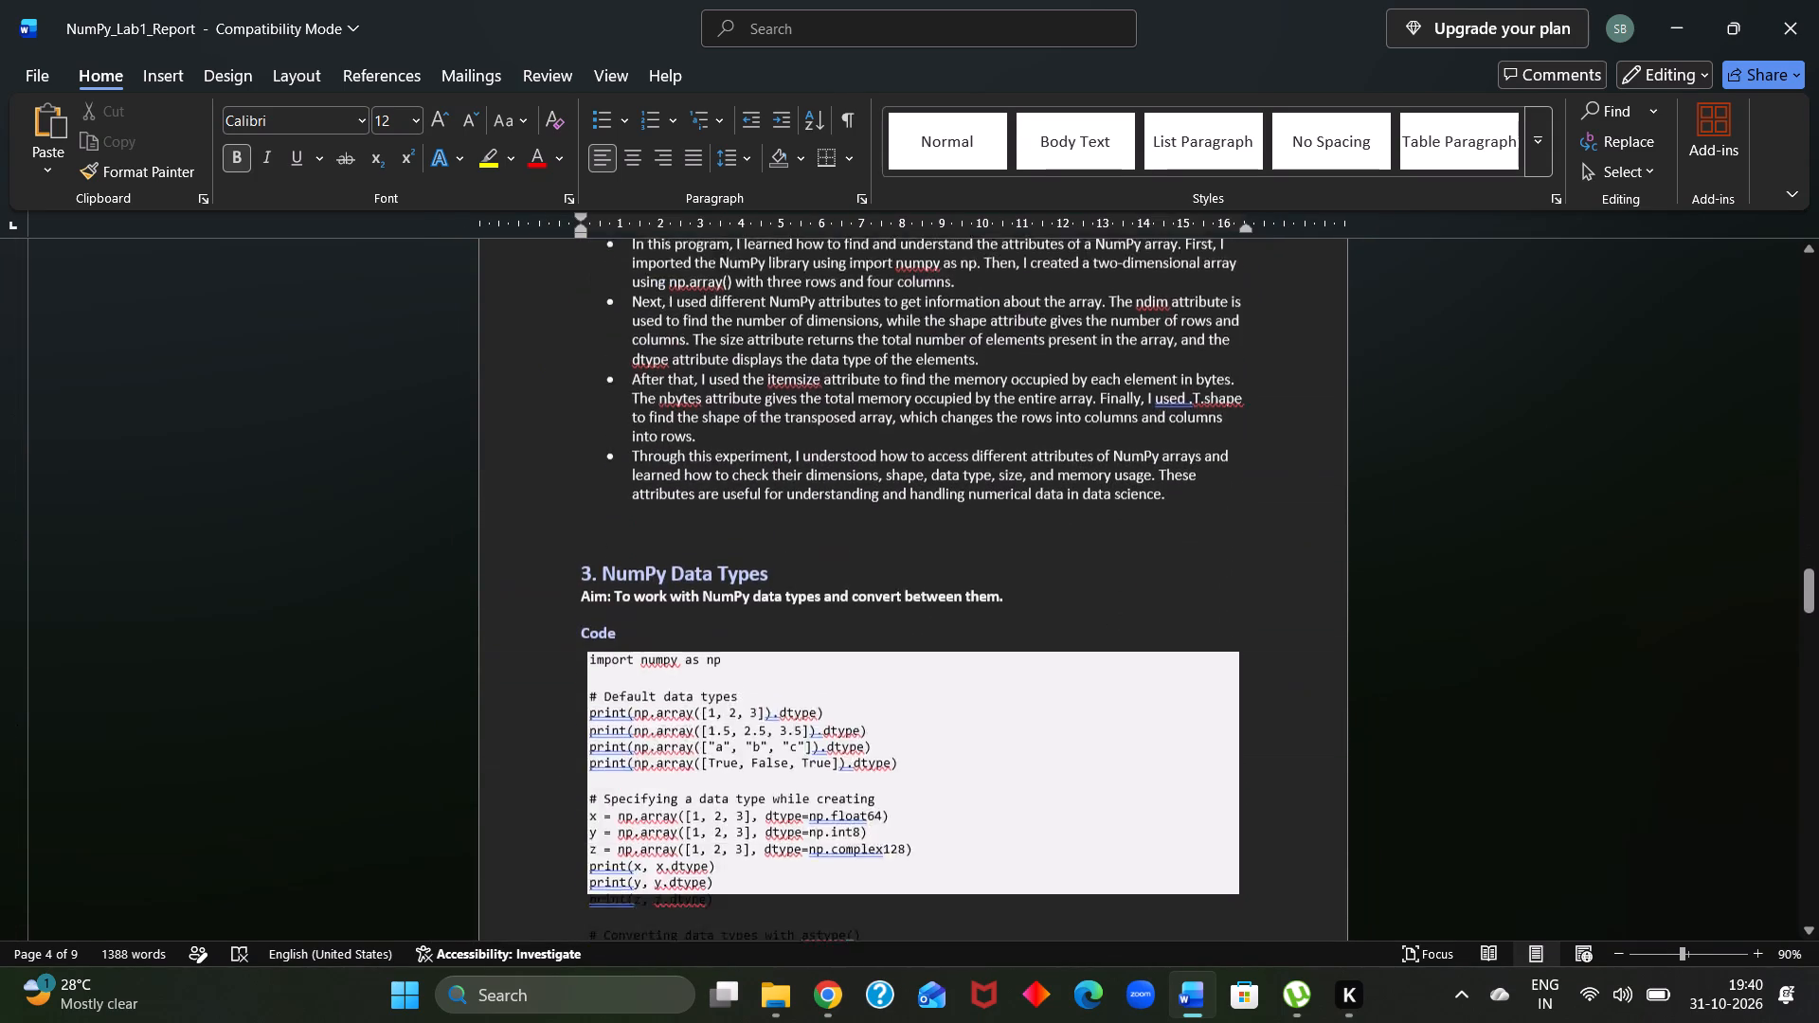
scroll(794, 693, "down", 5)
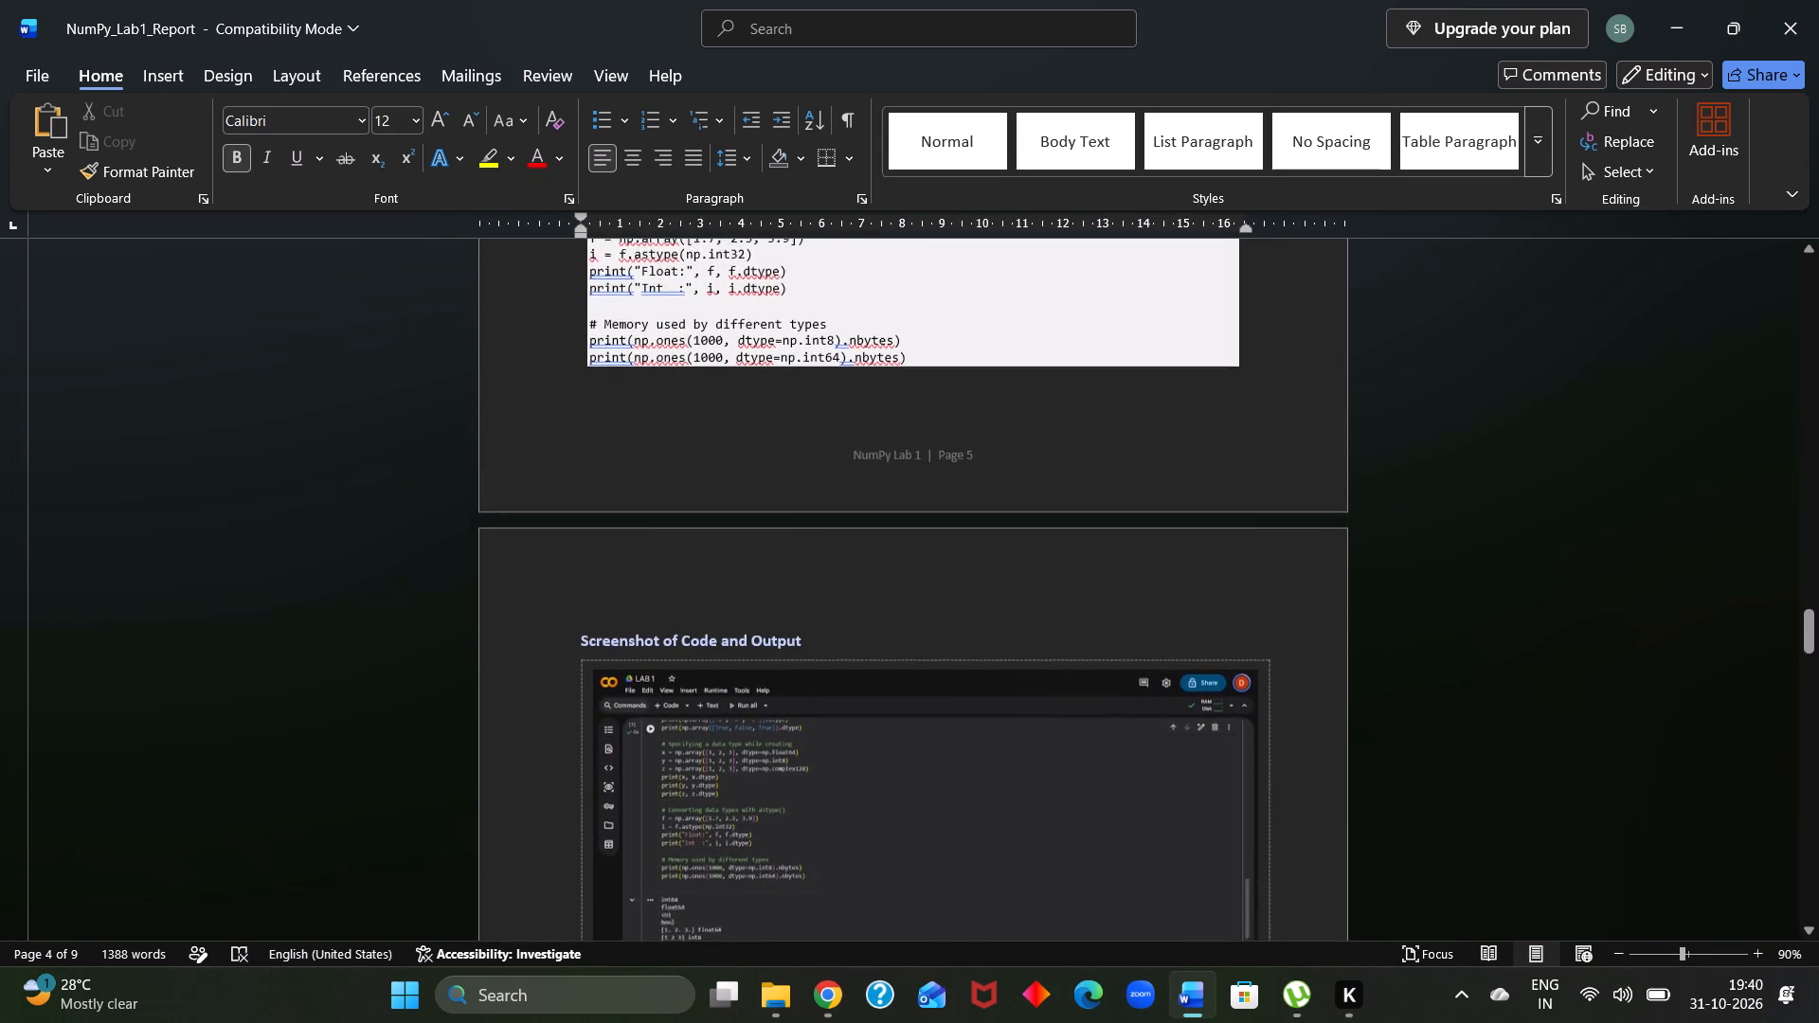
scroll(794, 693, "down", 2)
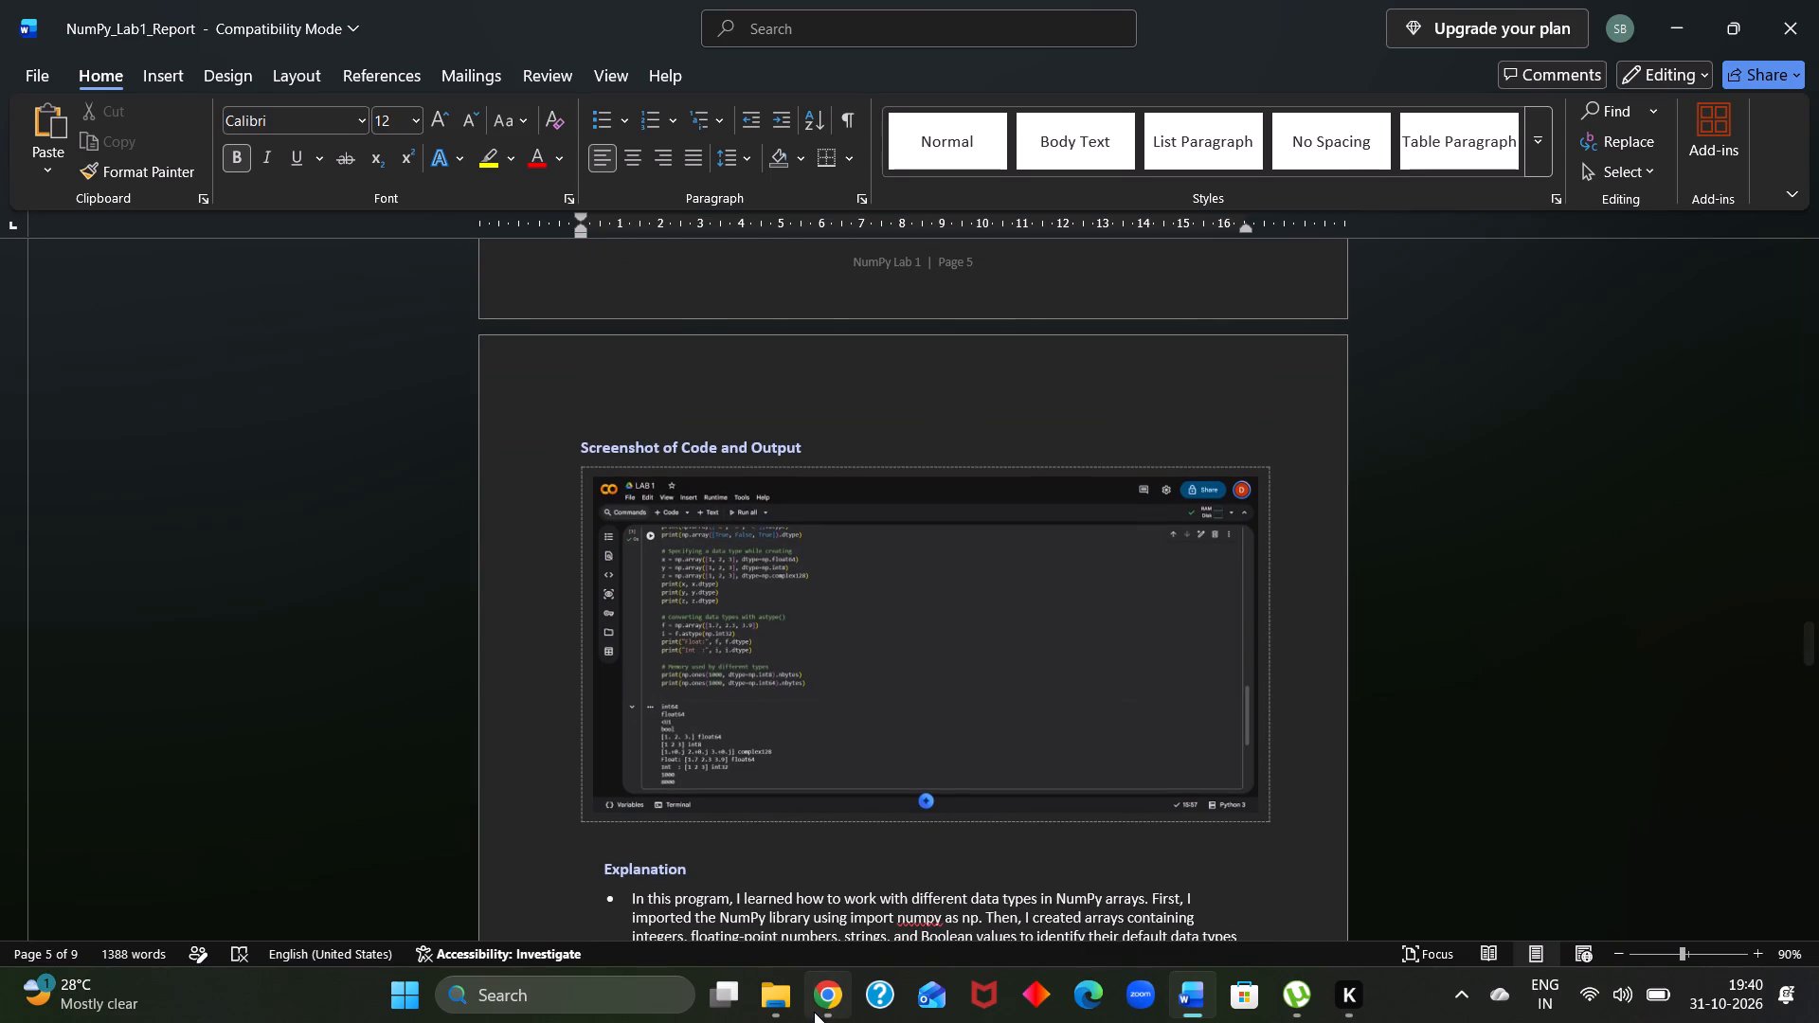
left_click(810, 912)
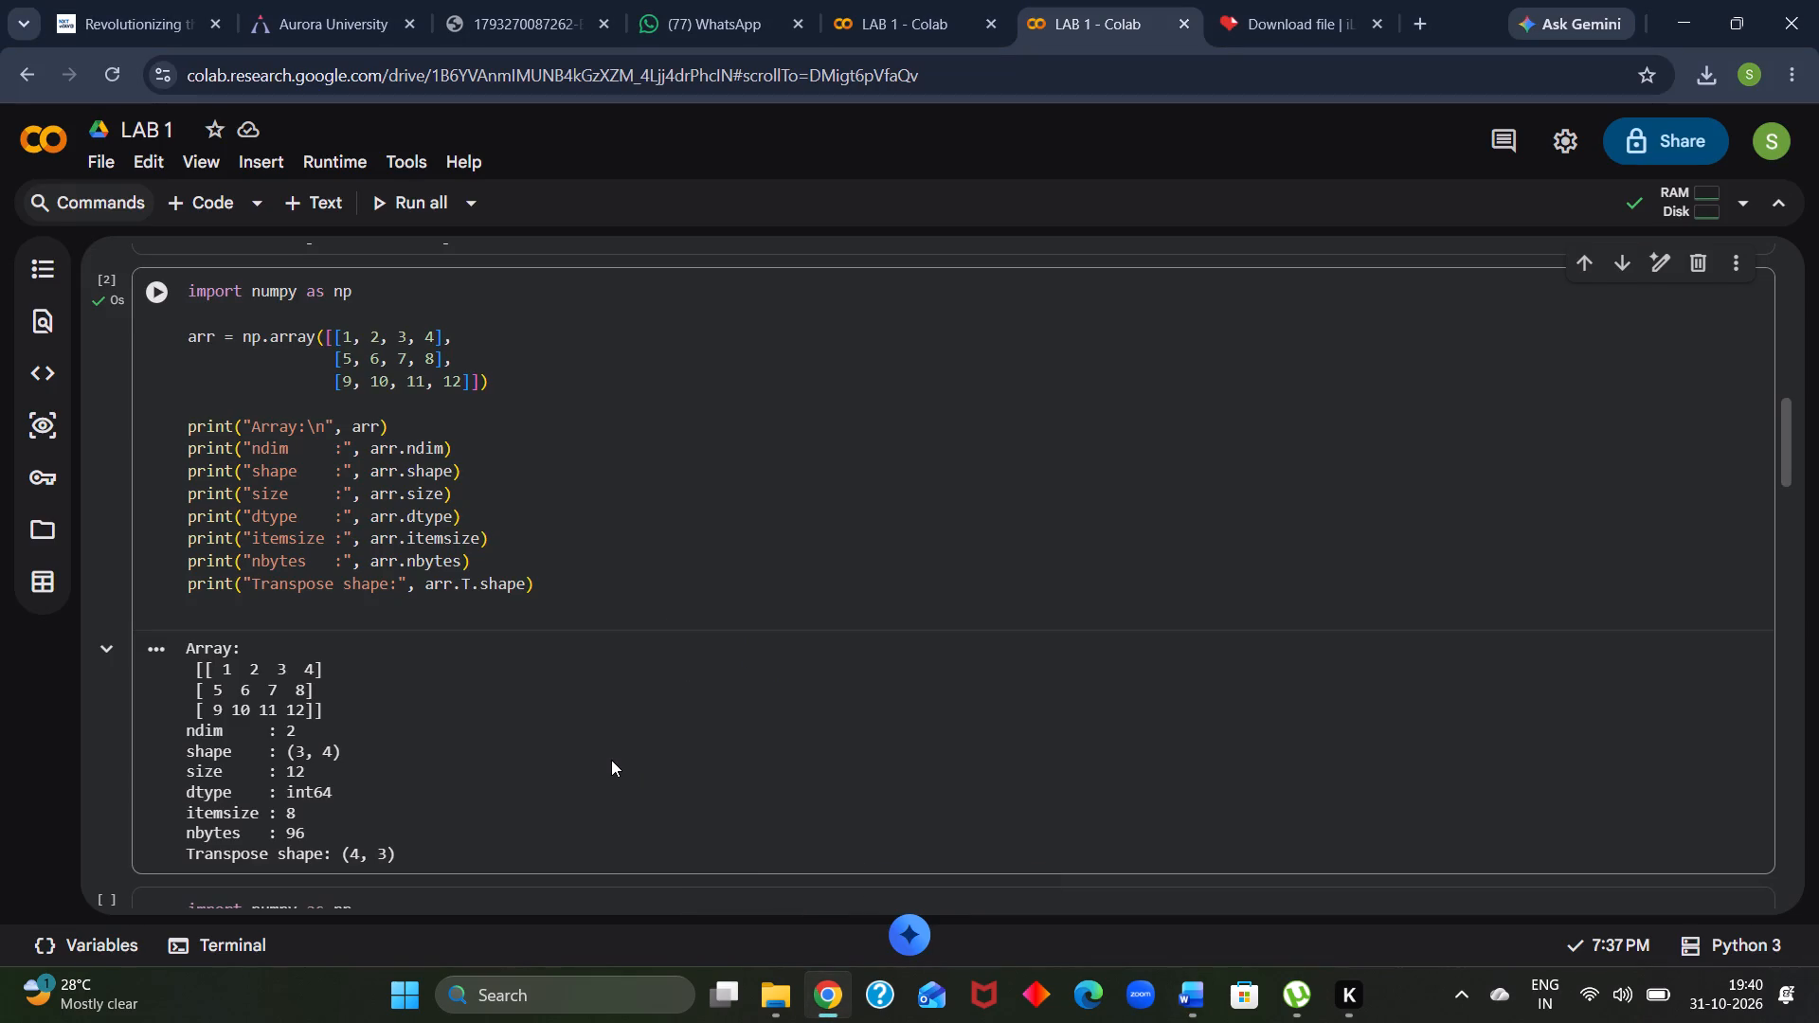
scroll(611, 760, "down", 4)
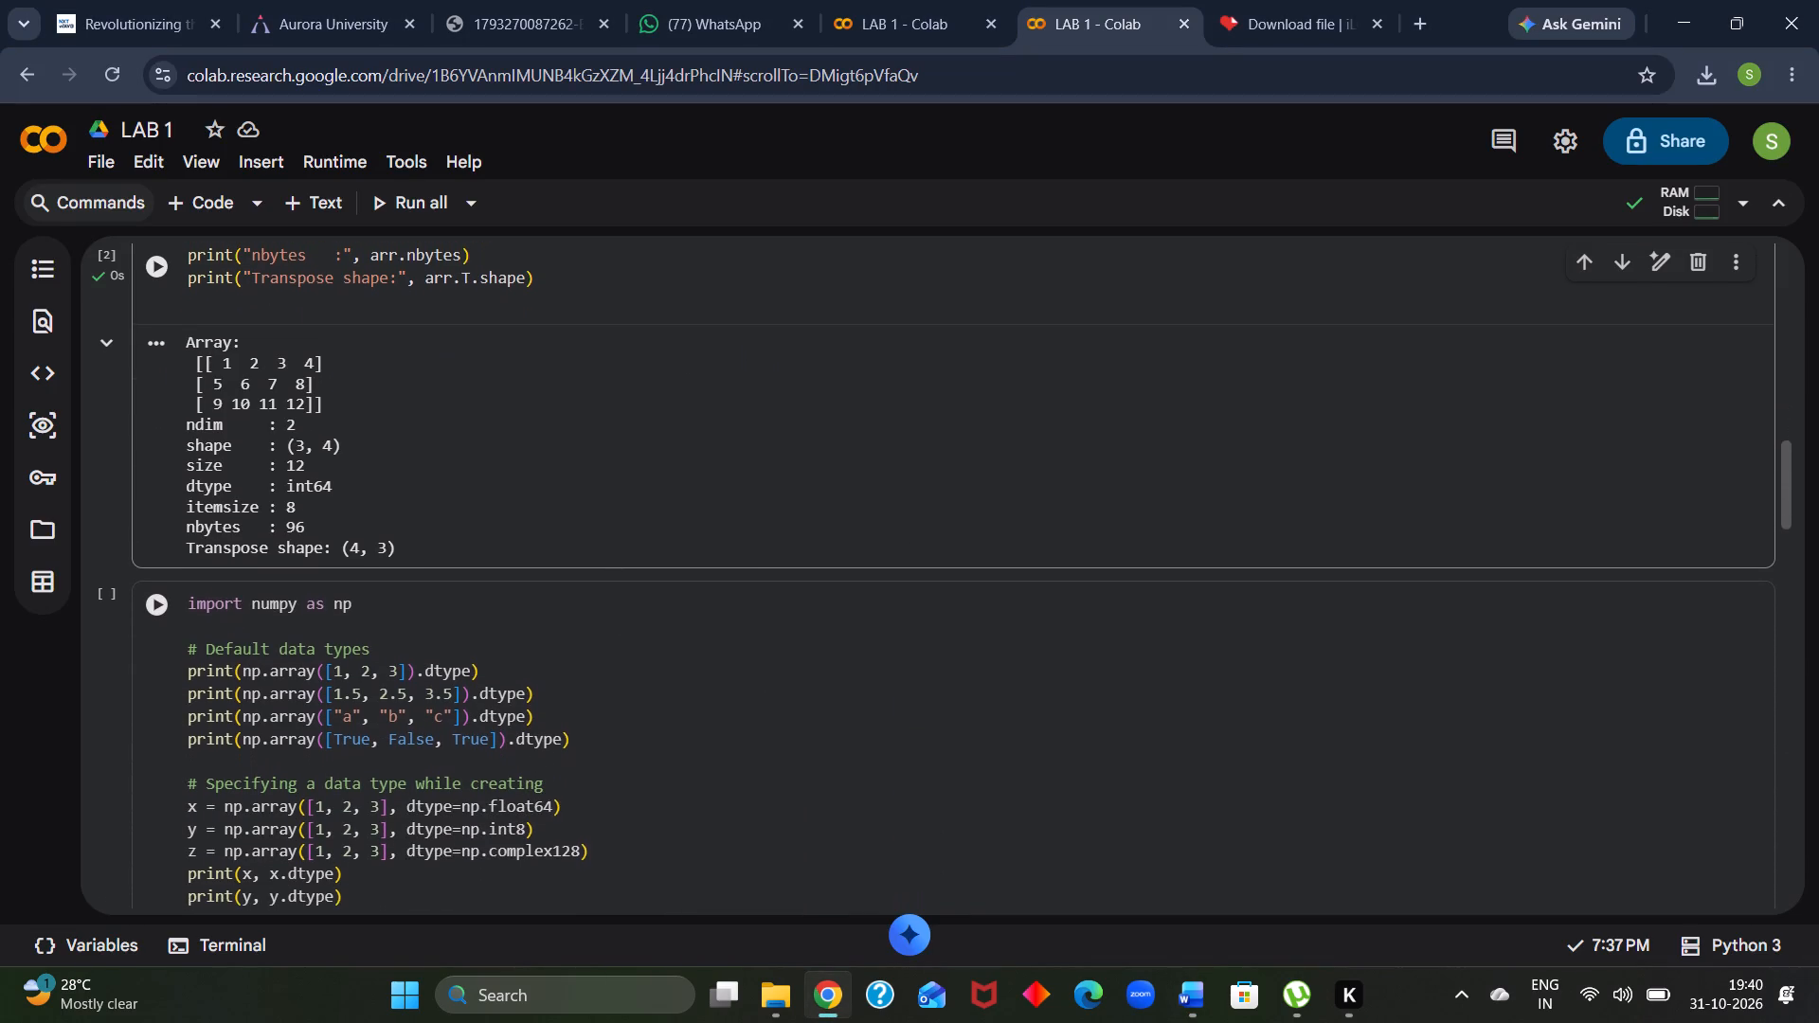
scroll(611, 760, "down", 2)
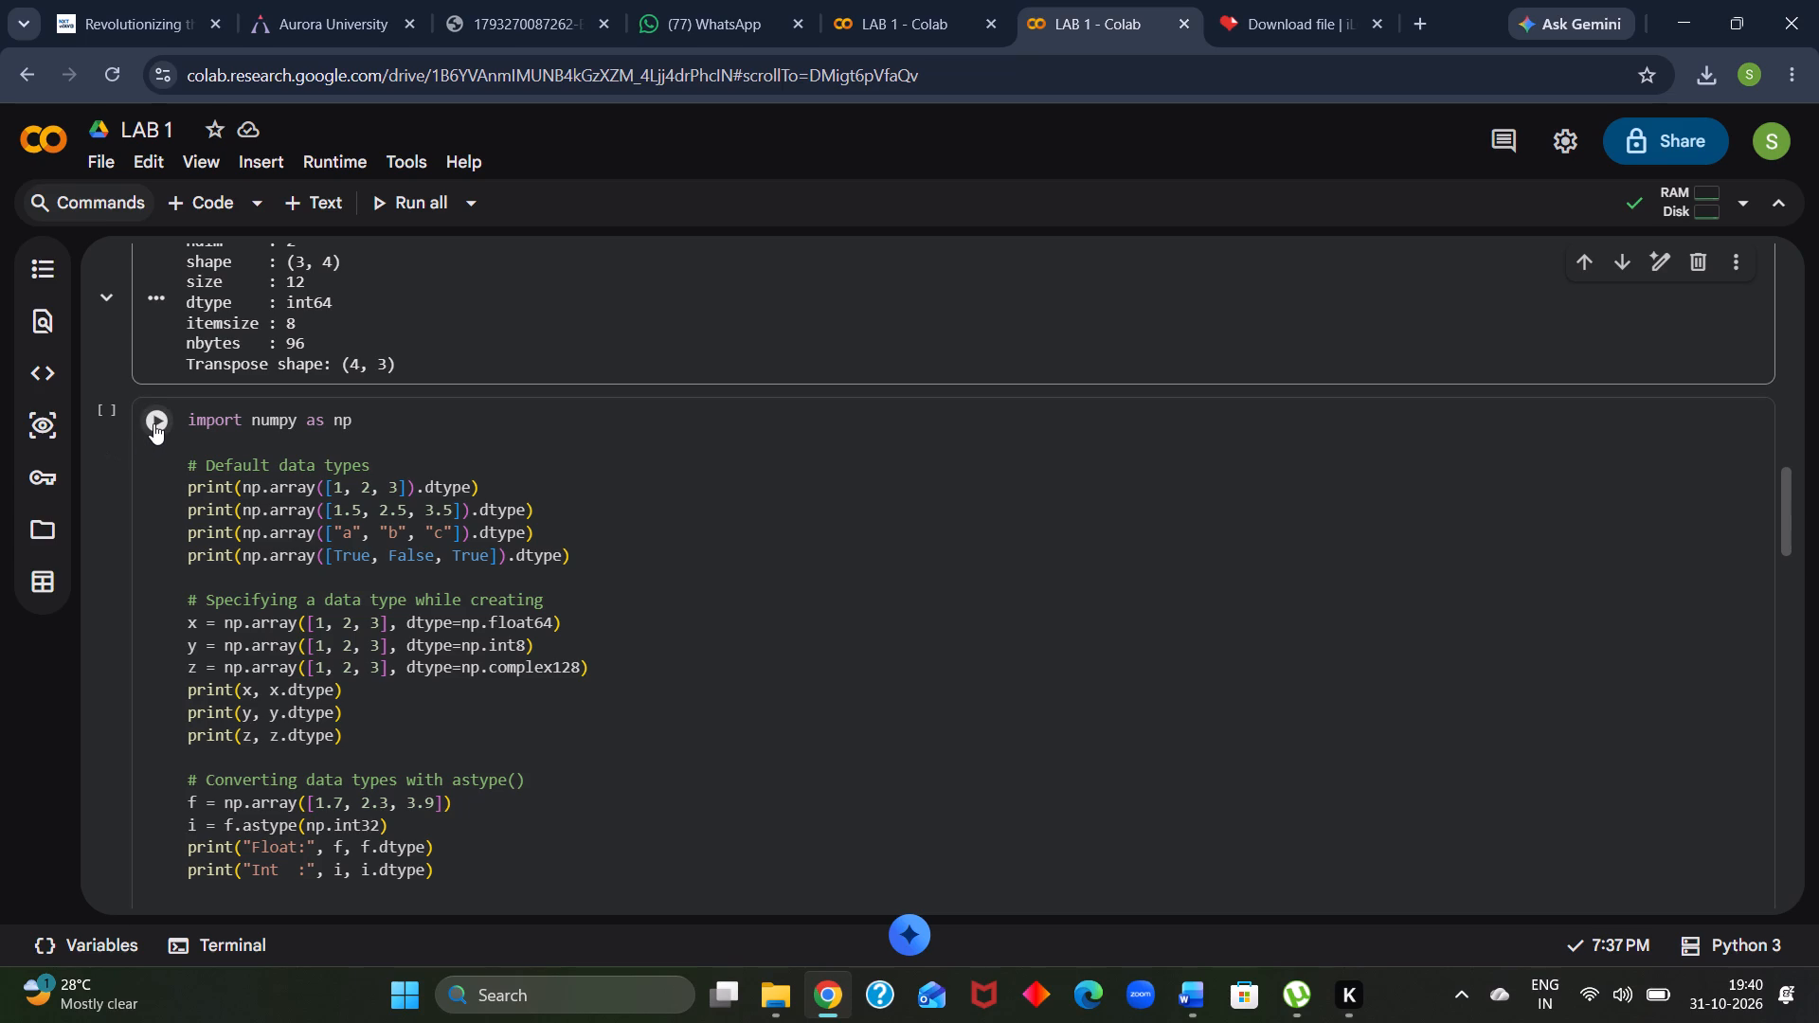
left_click(153, 423)
Capture the notebook page showing the data types cell's code from Specifying a data type while creating through the end of its output.
scroll(255, 532, "down", 3)
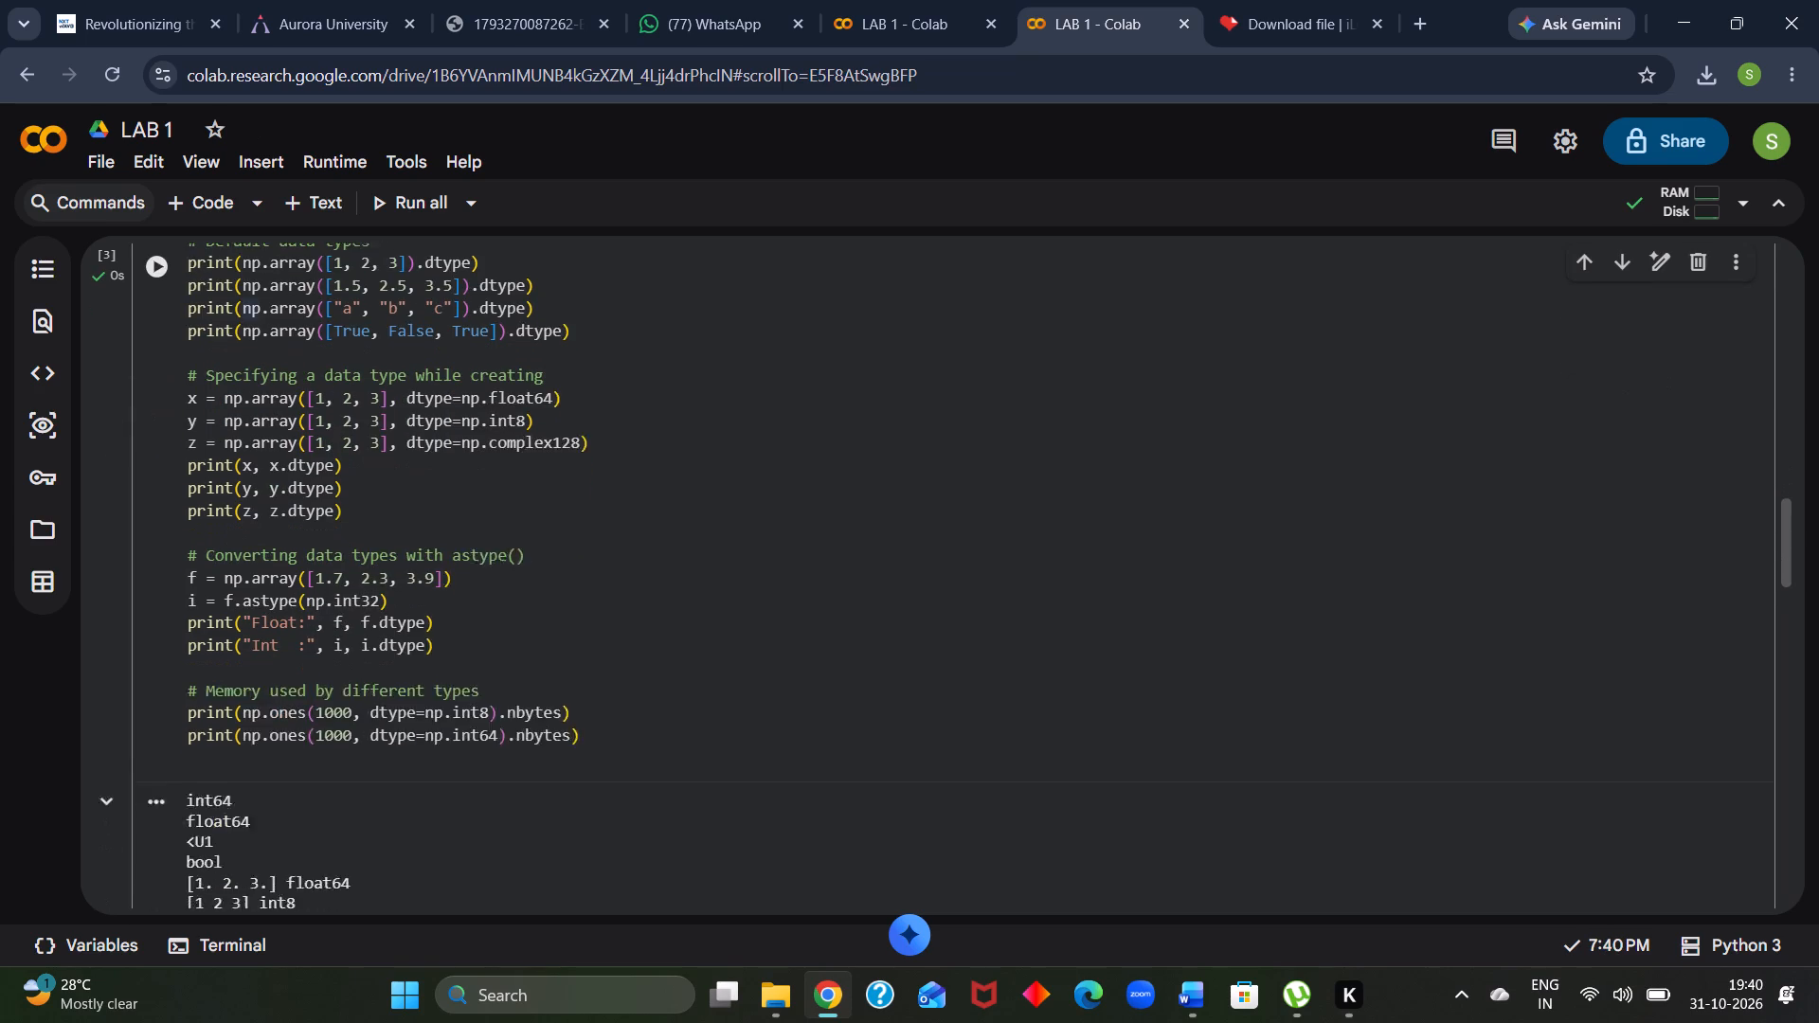
scroll(255, 532, "down", 3)
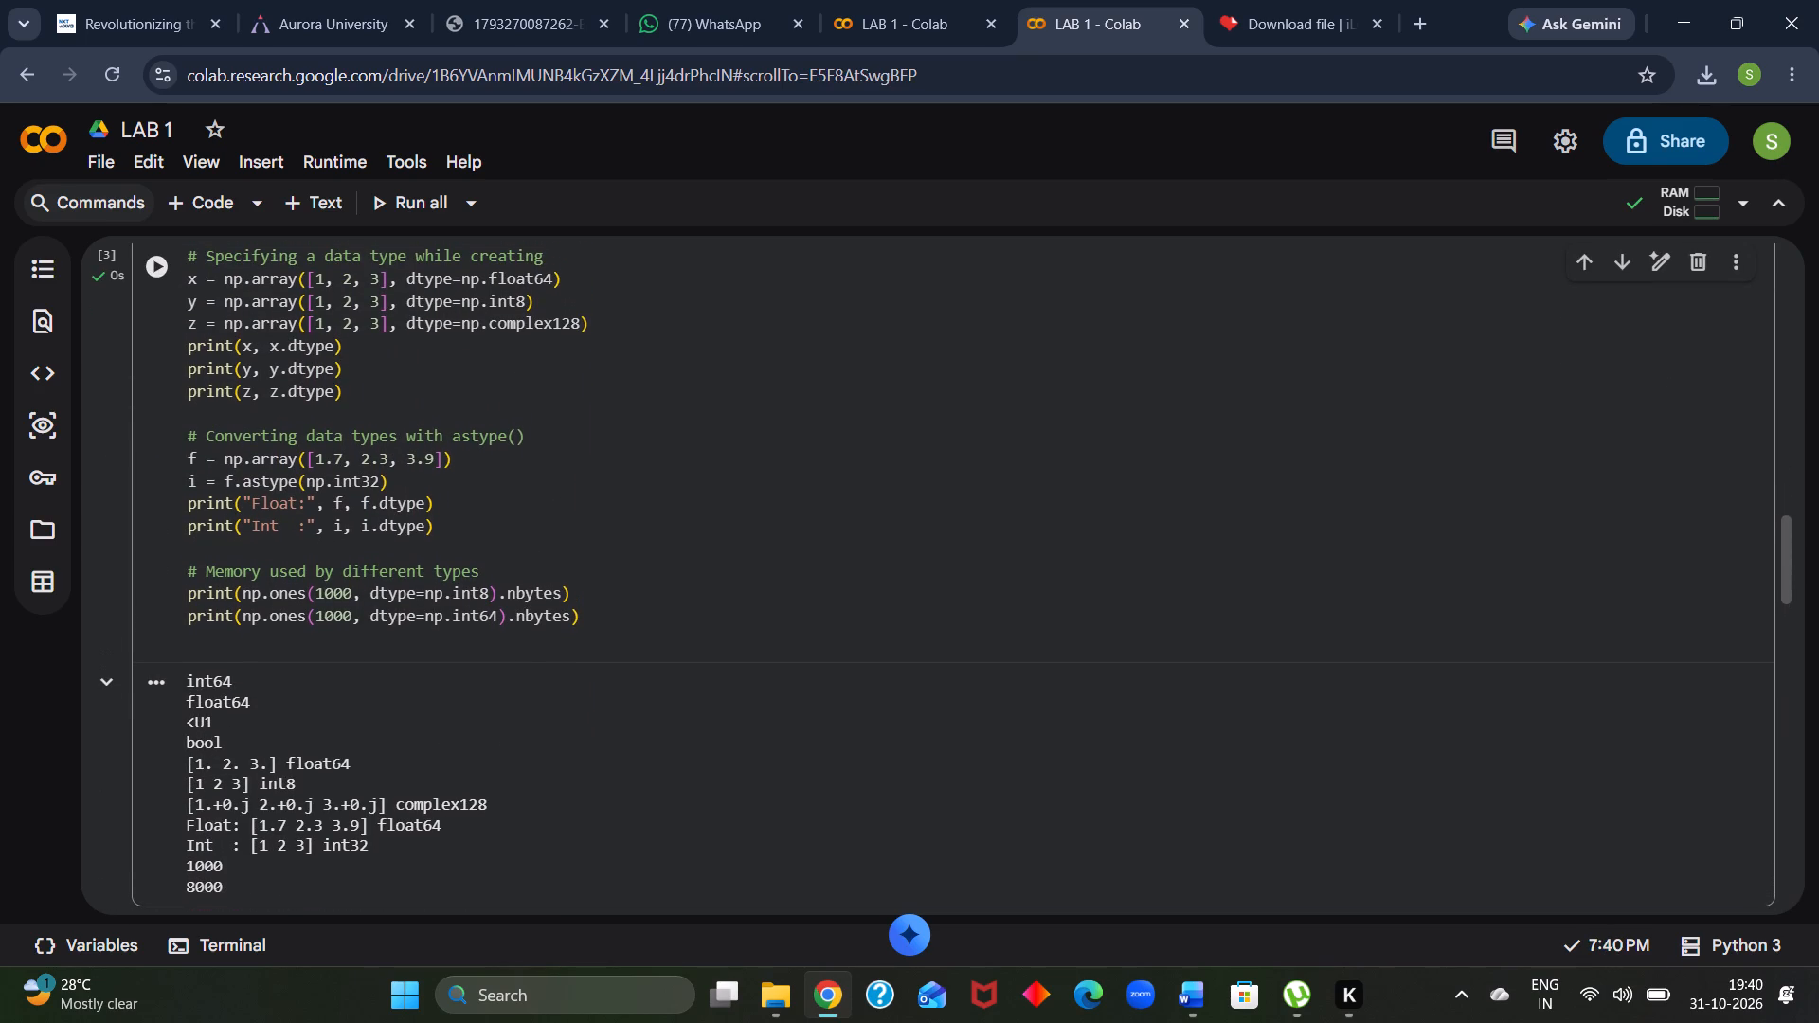
key("Print")
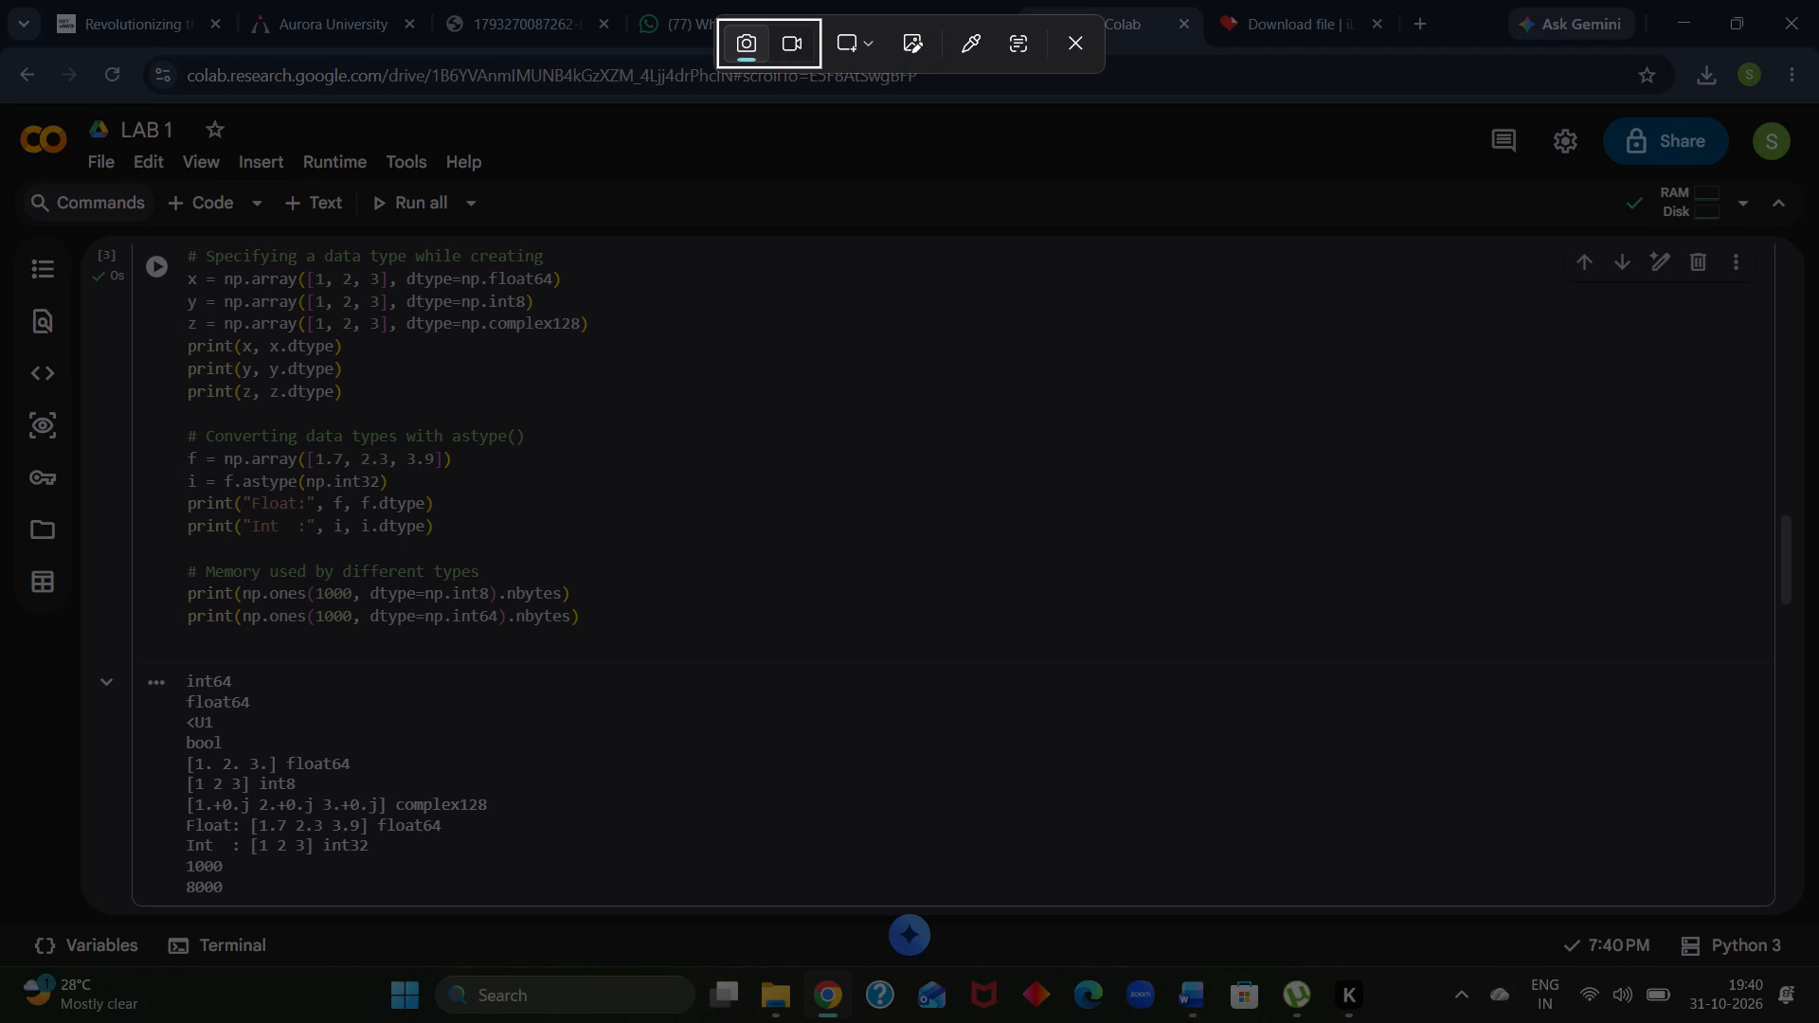
left_click_drag(5, 110, 1761, 843)
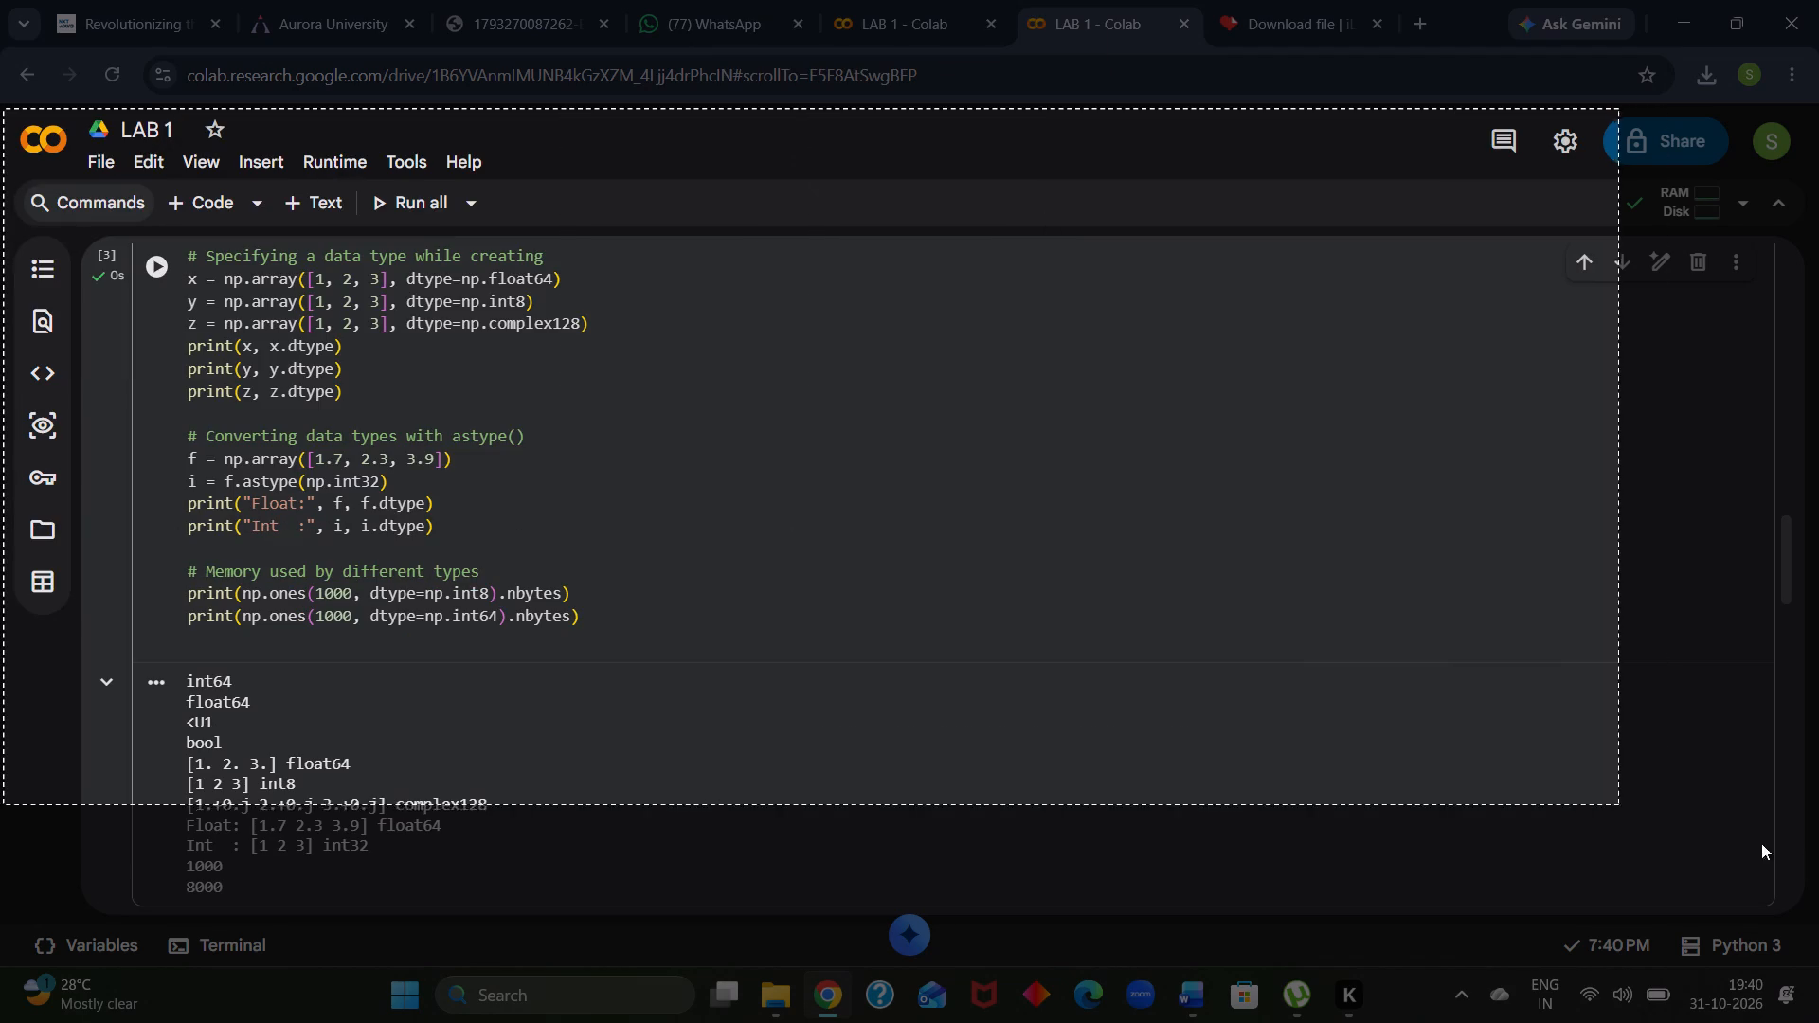
left_click_drag(1761, 843, 1818, 994)
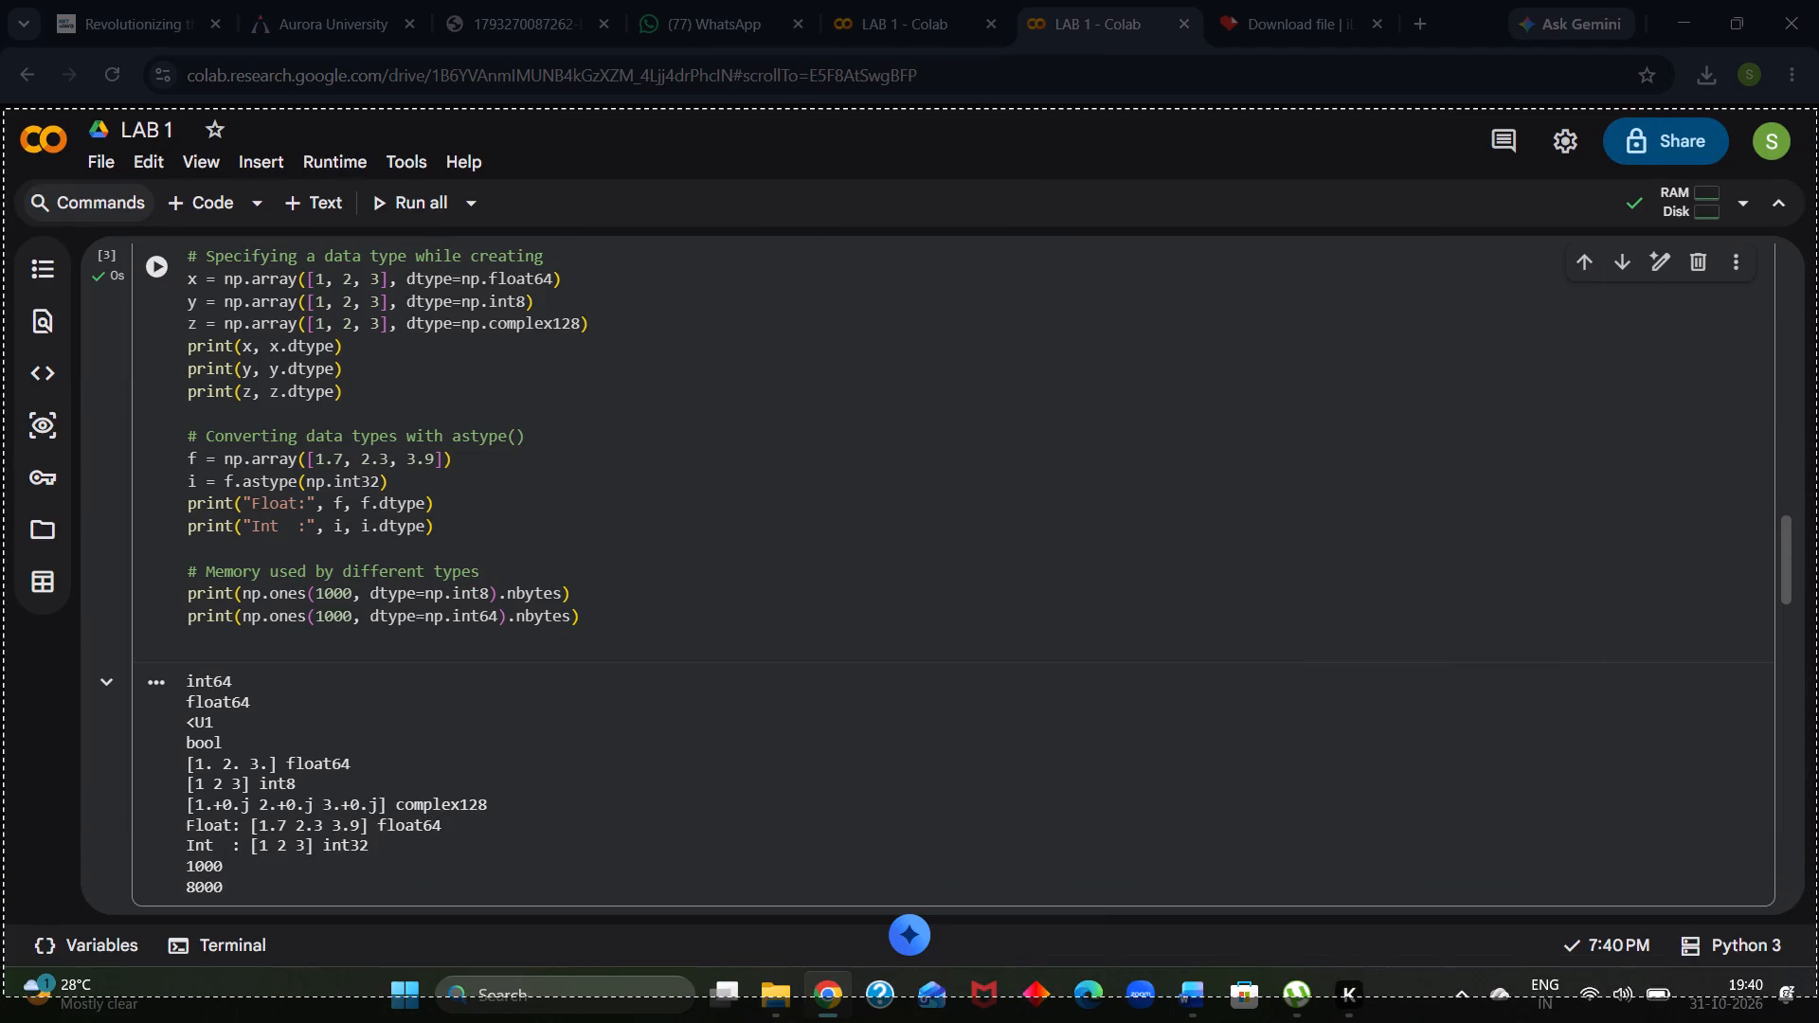
left_click_drag(1818, 994, 1814, 960)
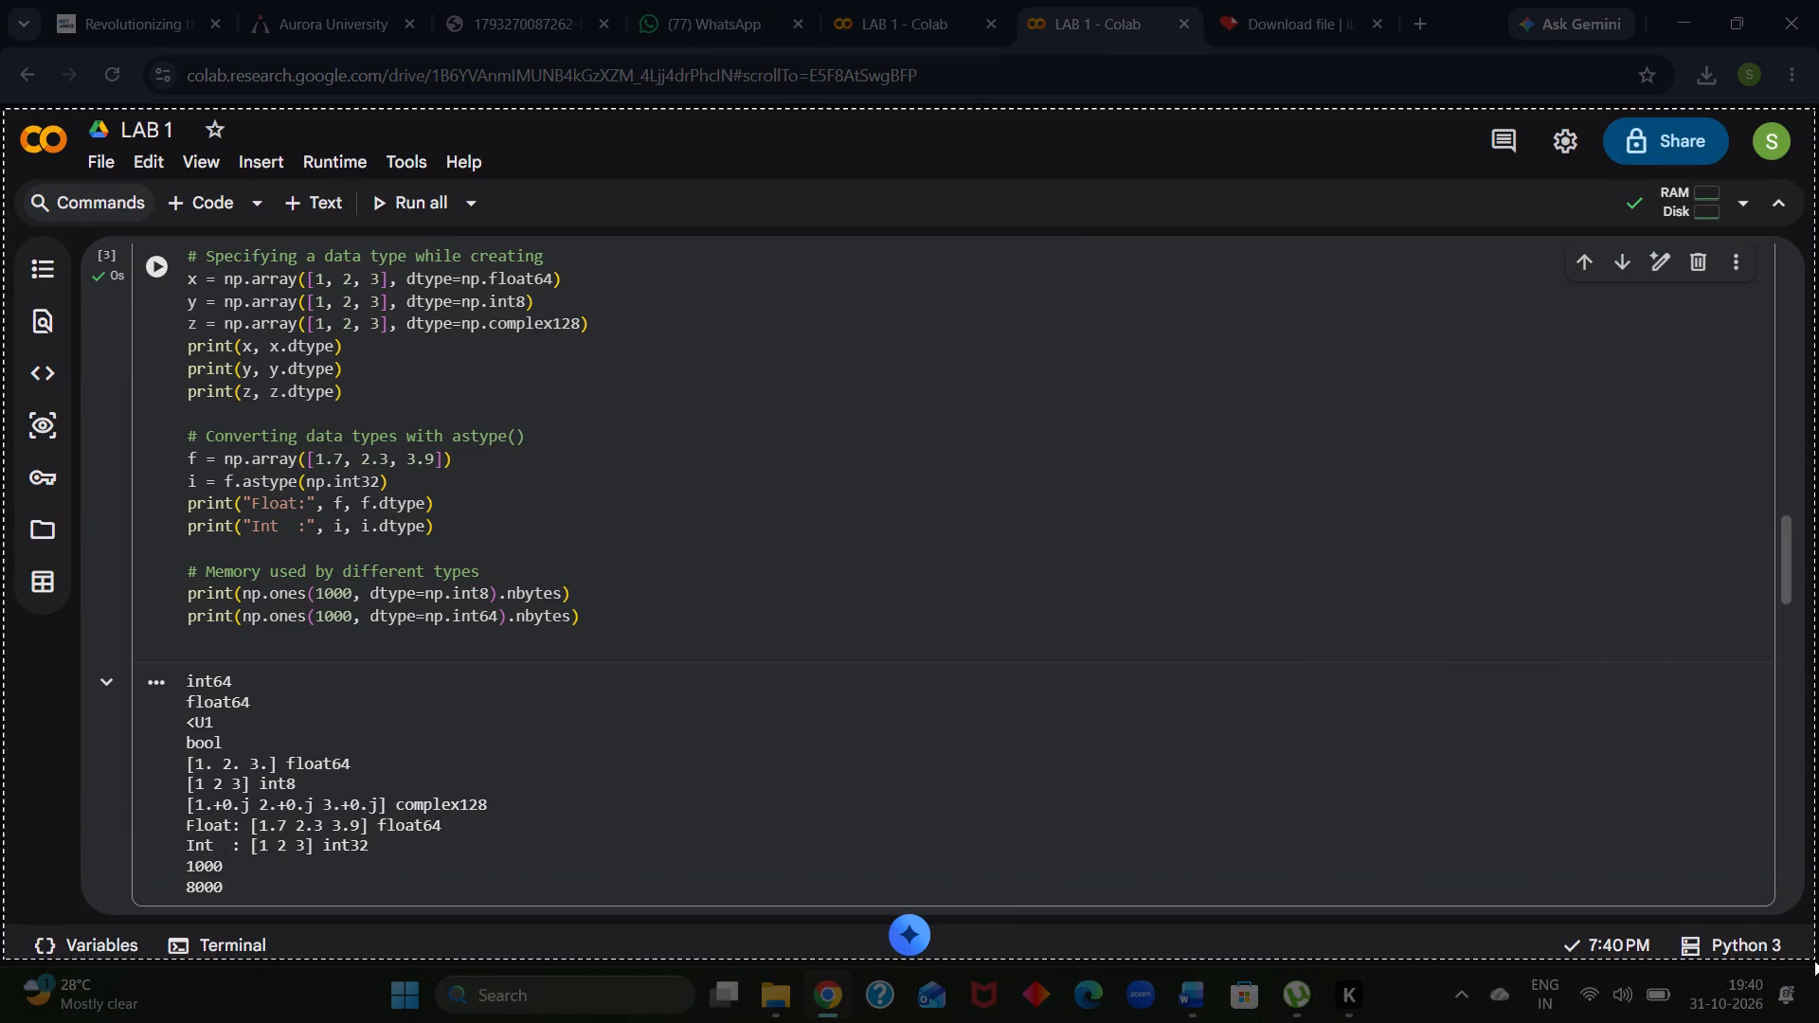
left_click_drag(1814, 960, 1817, 965)
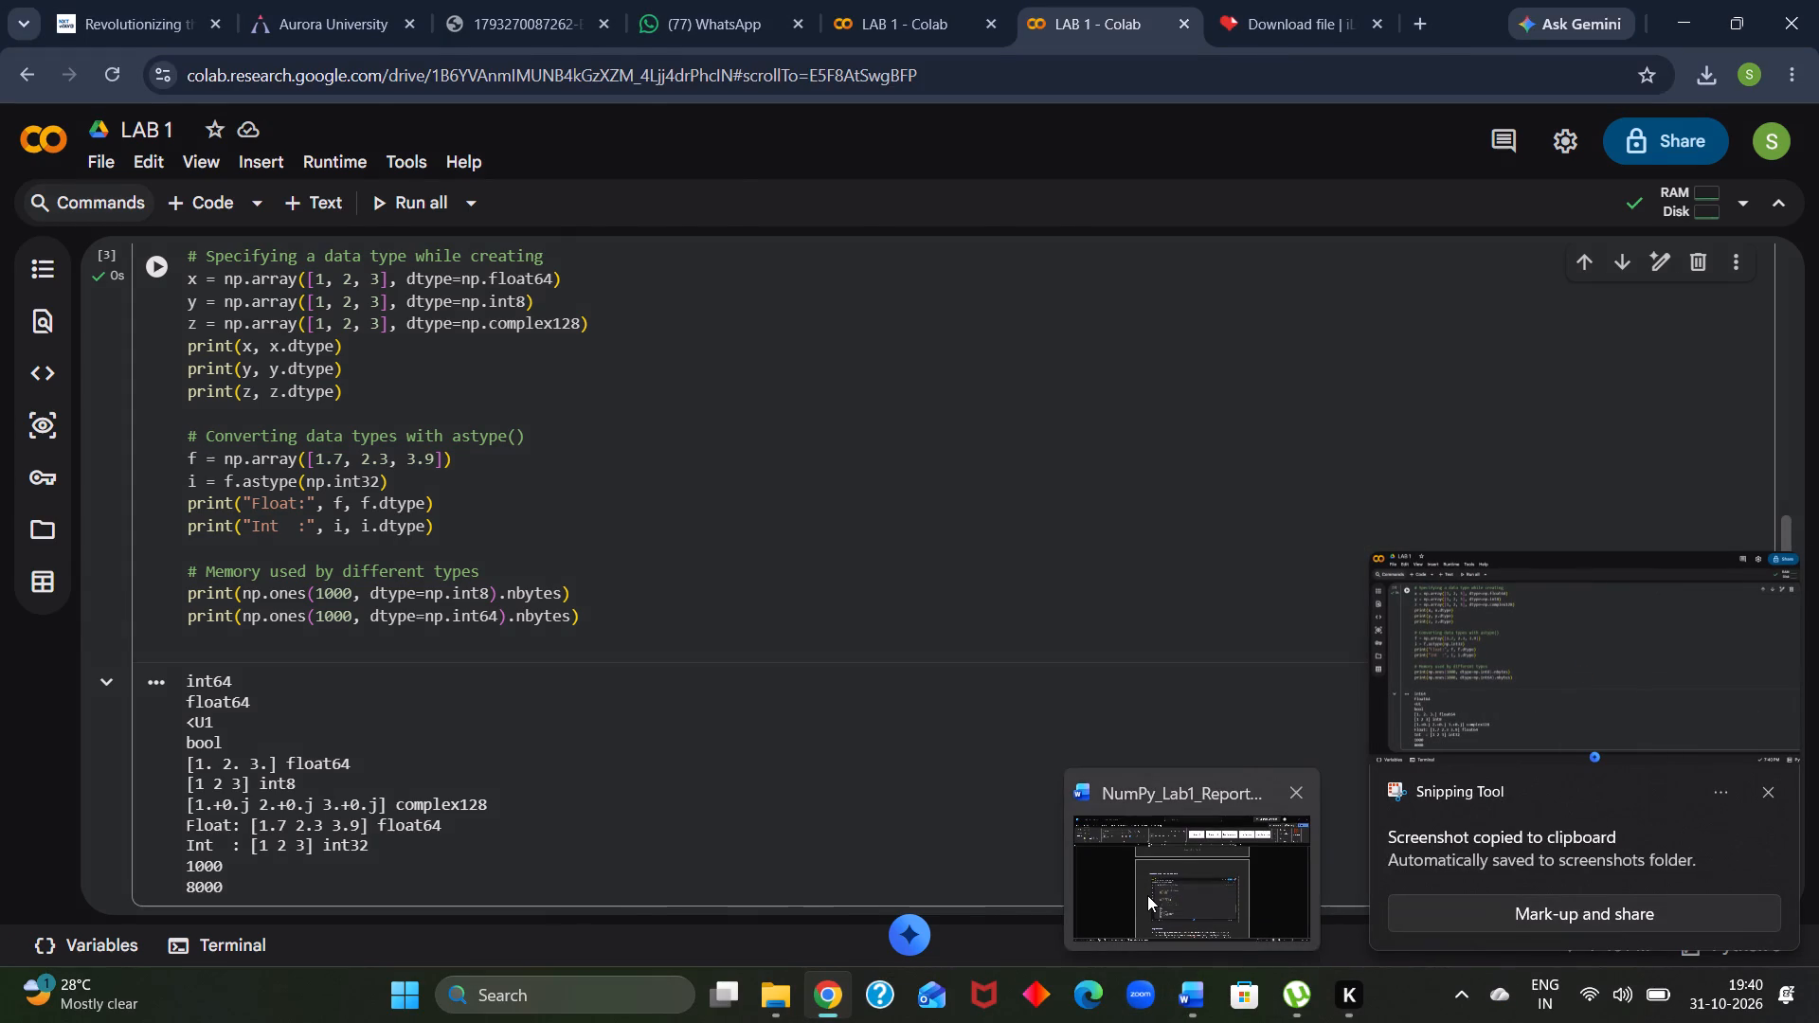
In the Word report, replace the NumPy Data Types section's framed capture with the new one, two lines below Screenshot of Code and Output.
left_click(1147, 895)
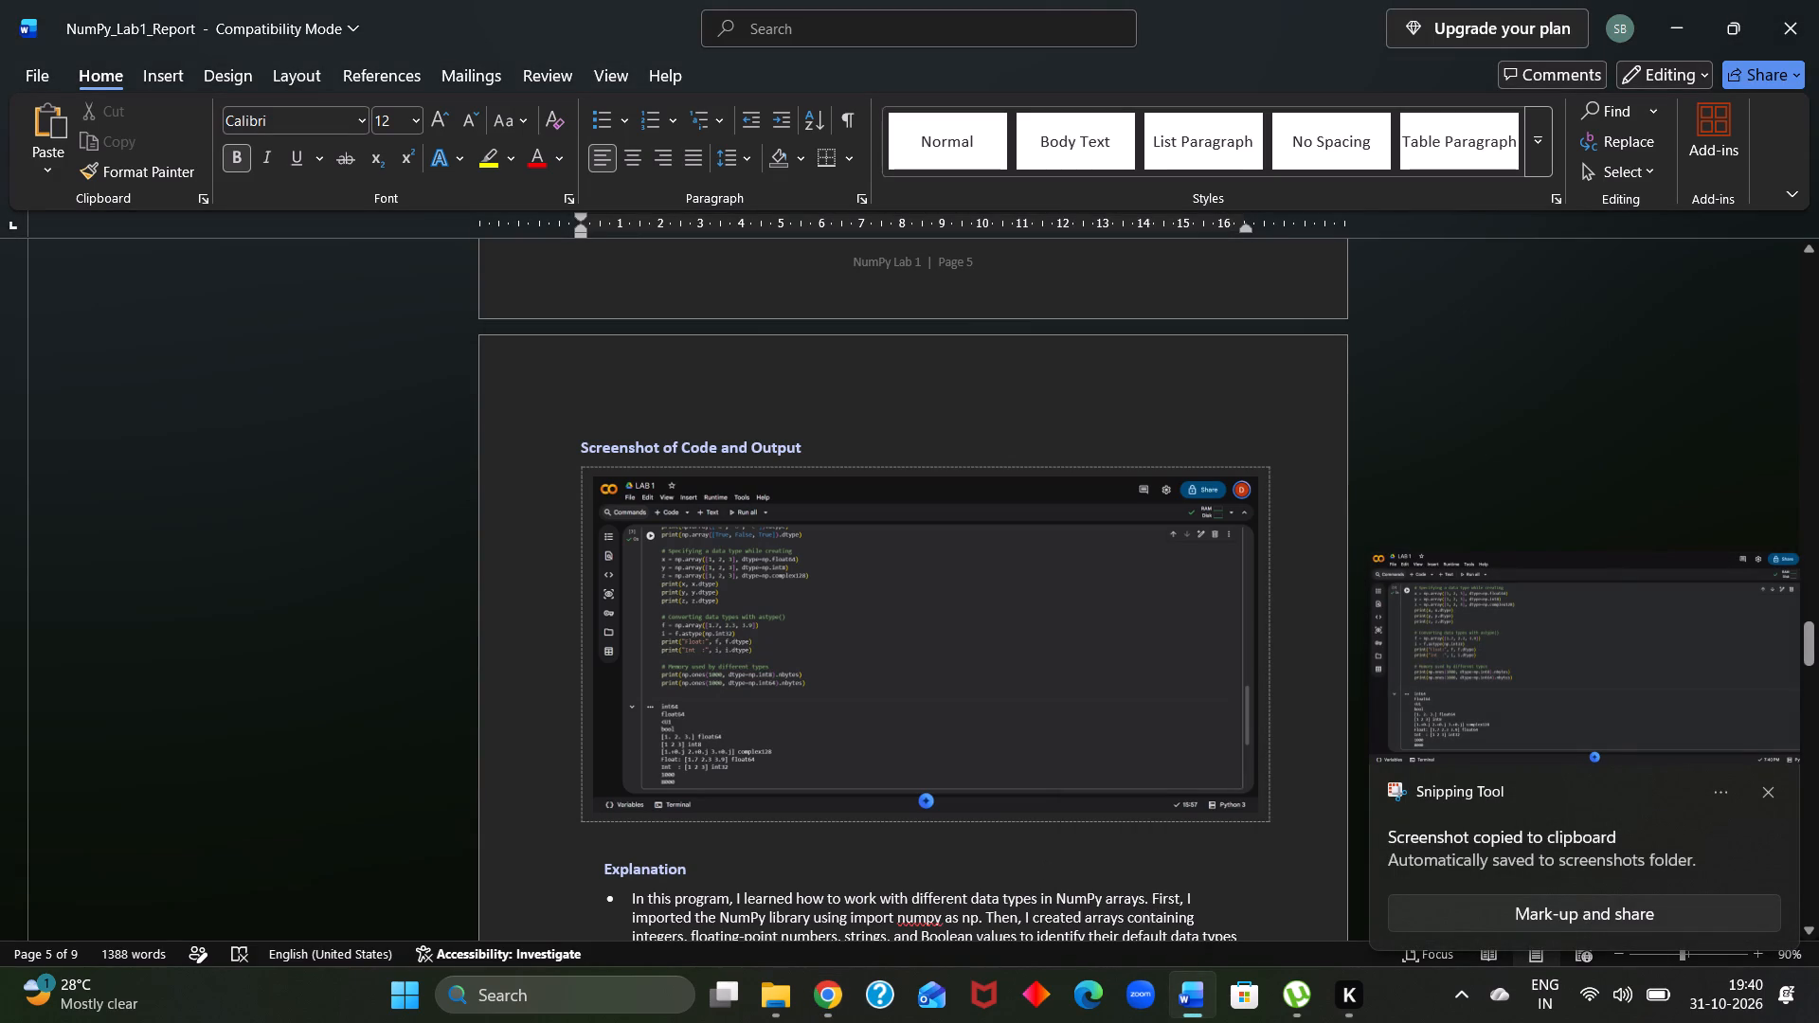
left_click(853, 736)
key("BackSpace")
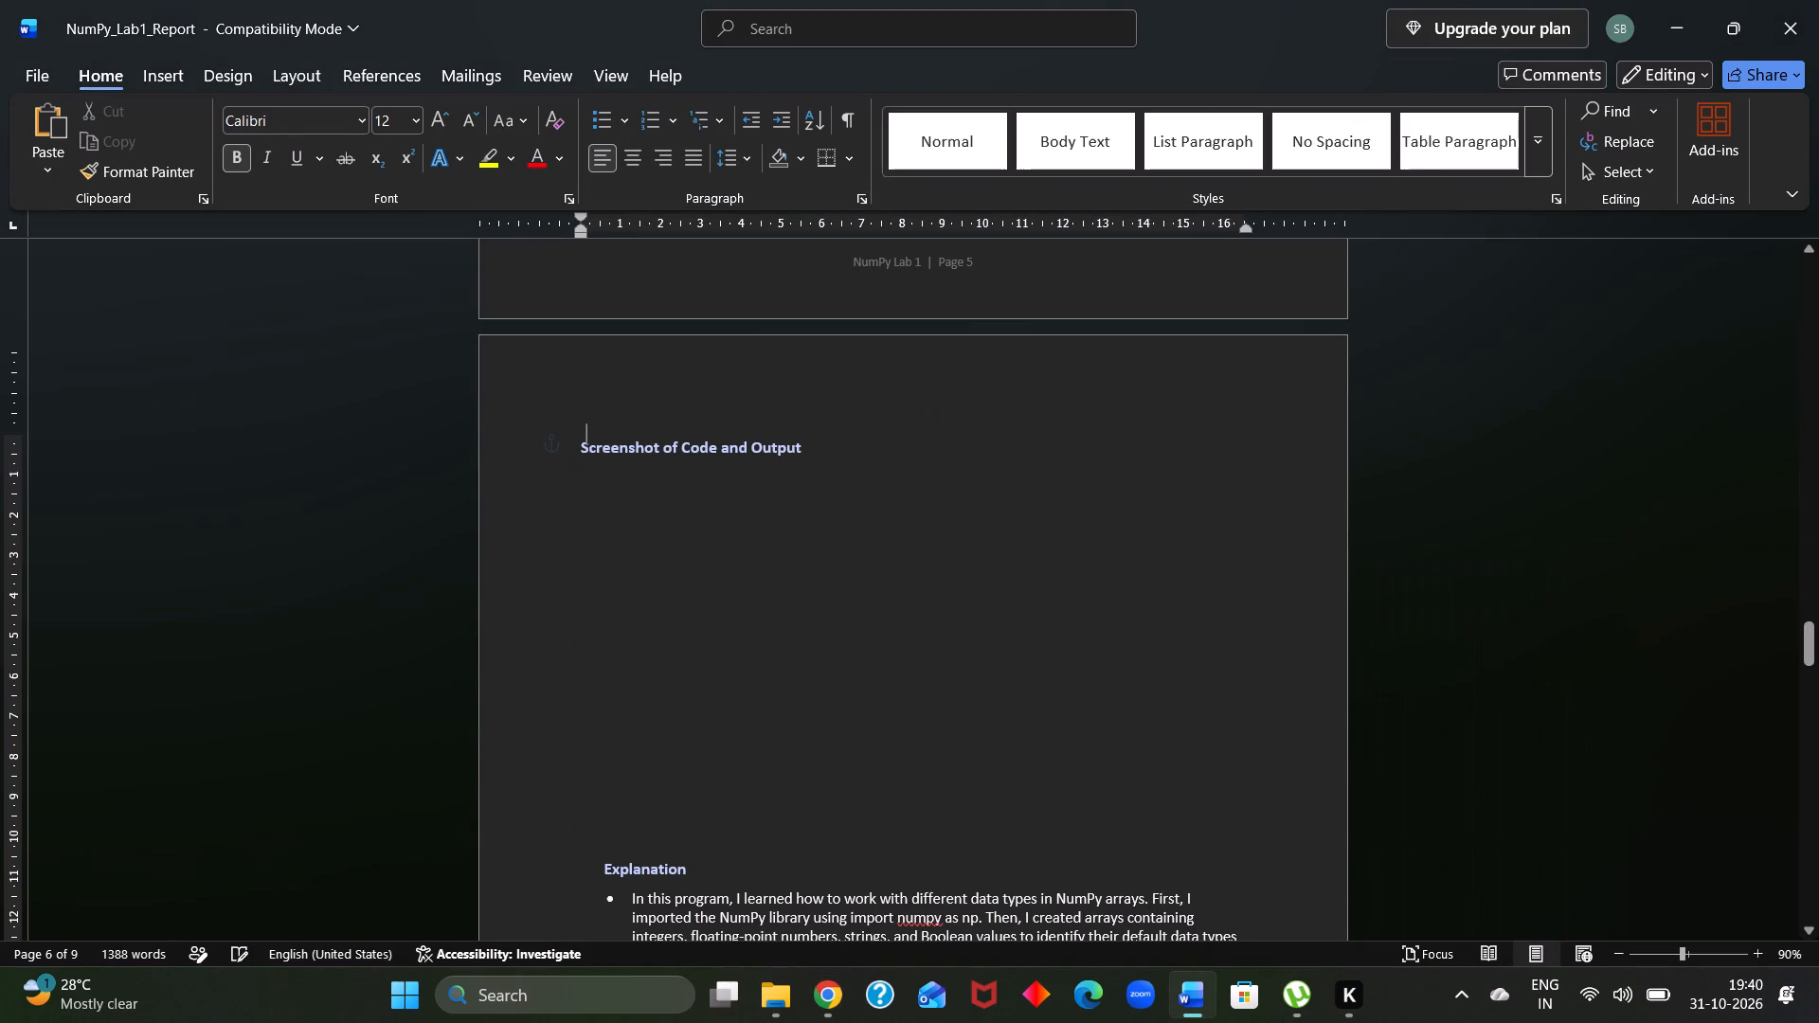
key("Right")
key("Right")
key("Right")
key("Right")
key("Right")
key("Right")
key("Right")
key("Right")
key("Right")
key("Right")
key("Right")
key("Right")
key("Right")
key("Right")
key("Right")
key("Right")
key("Right")
key("Right")
key("Right")
key("Right")
key("Right")
key("Right")
key("Right")
key("Right")
key("Right")
key("Right")
key("Right")
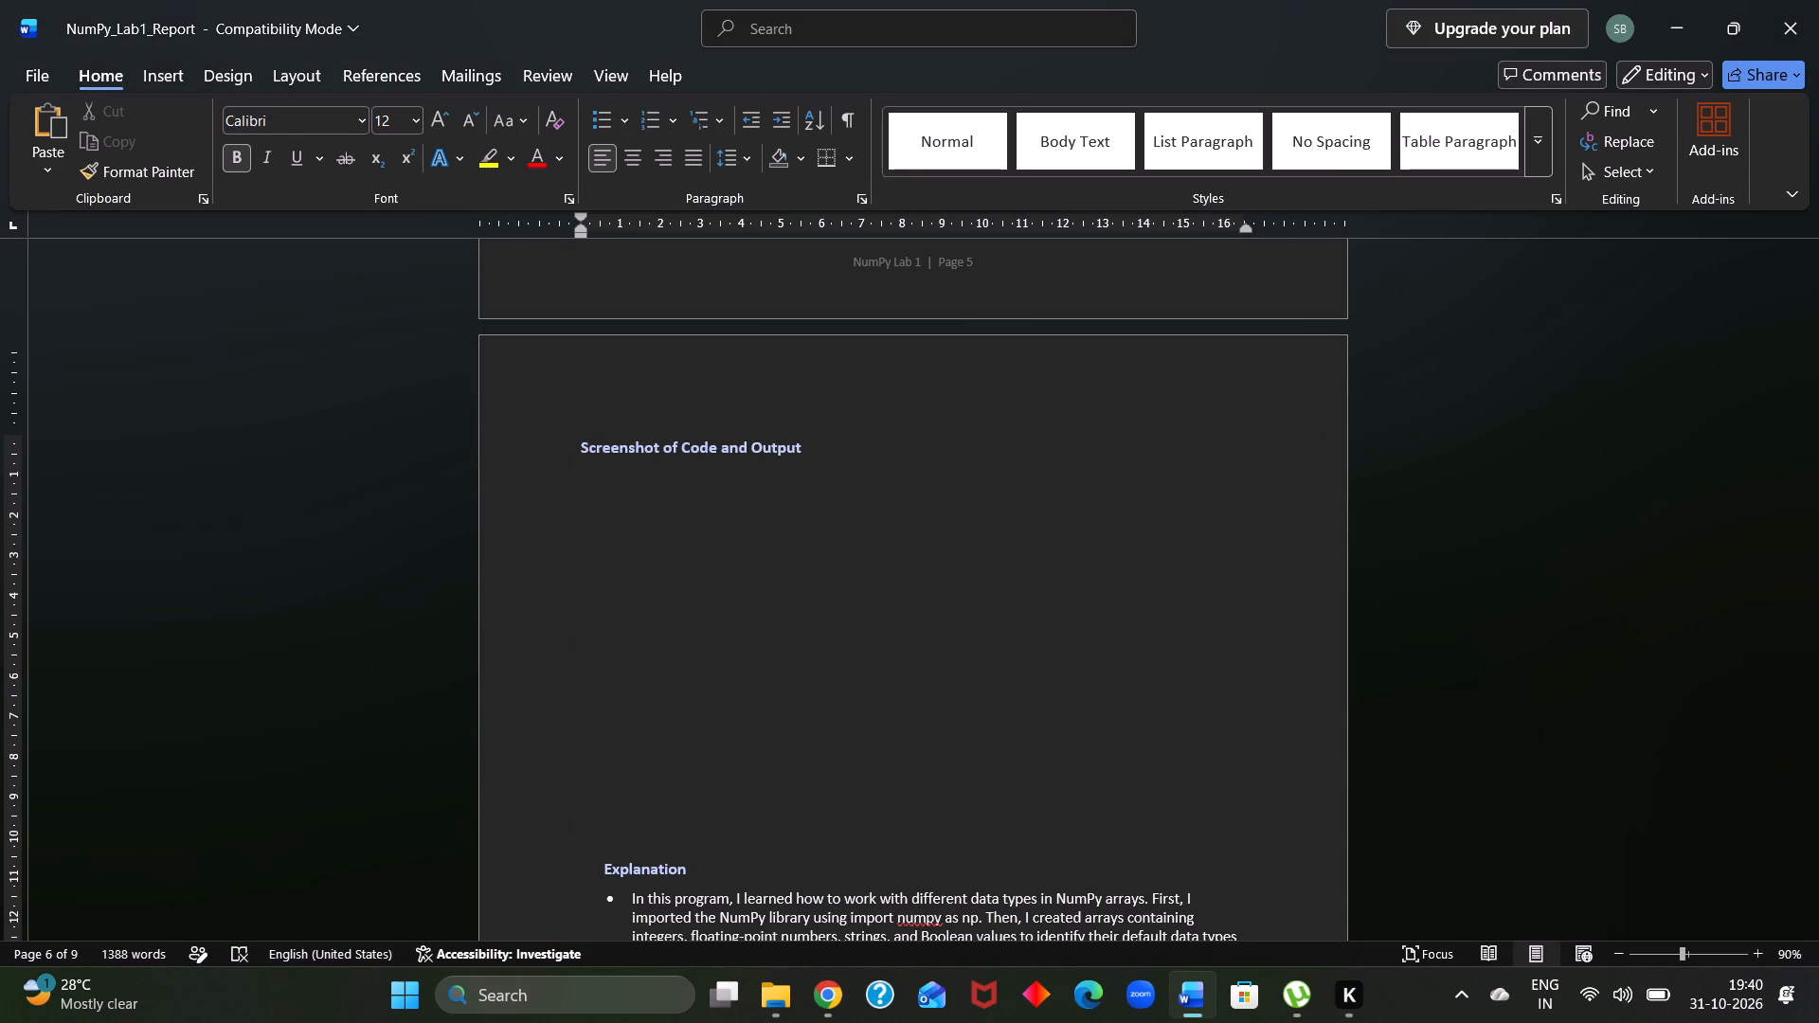
key("Return")
key("Return")
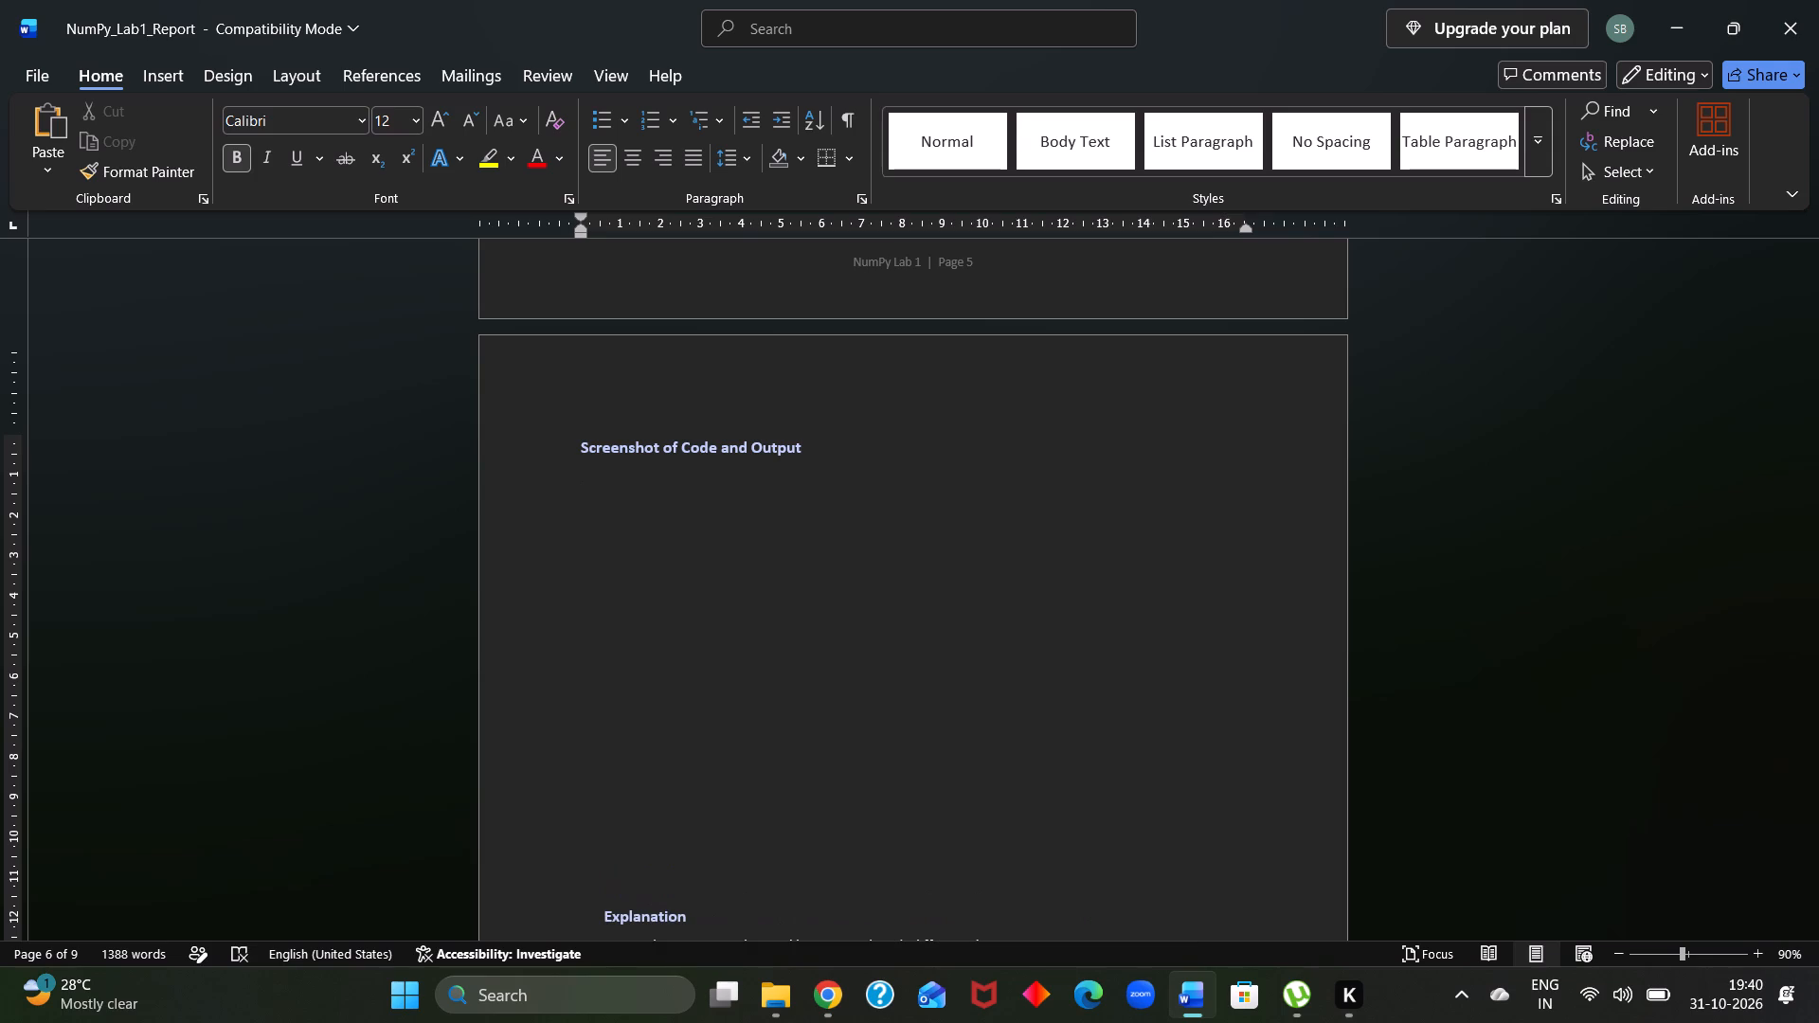
key("ctrl+v")
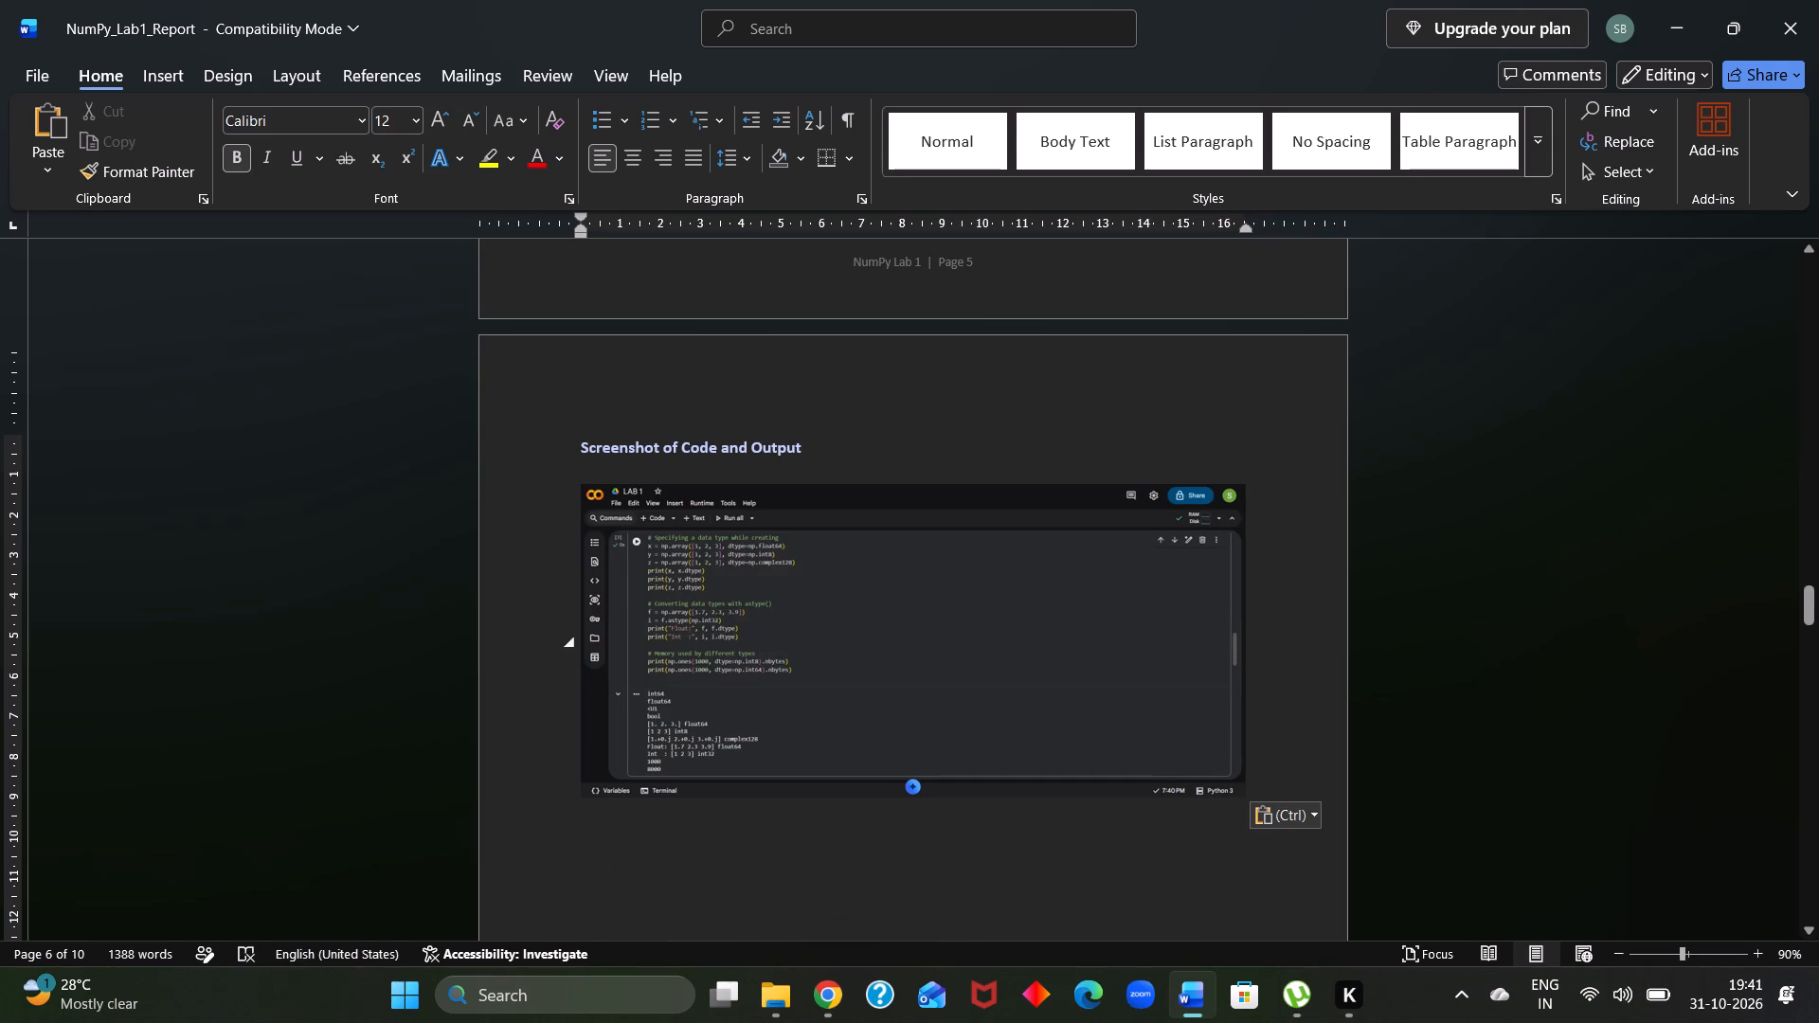
Find the array indexing section's capture in the report, return to the copied Colab notebook and run the array indexing cell.
scroll(788, 599, "down", 7)
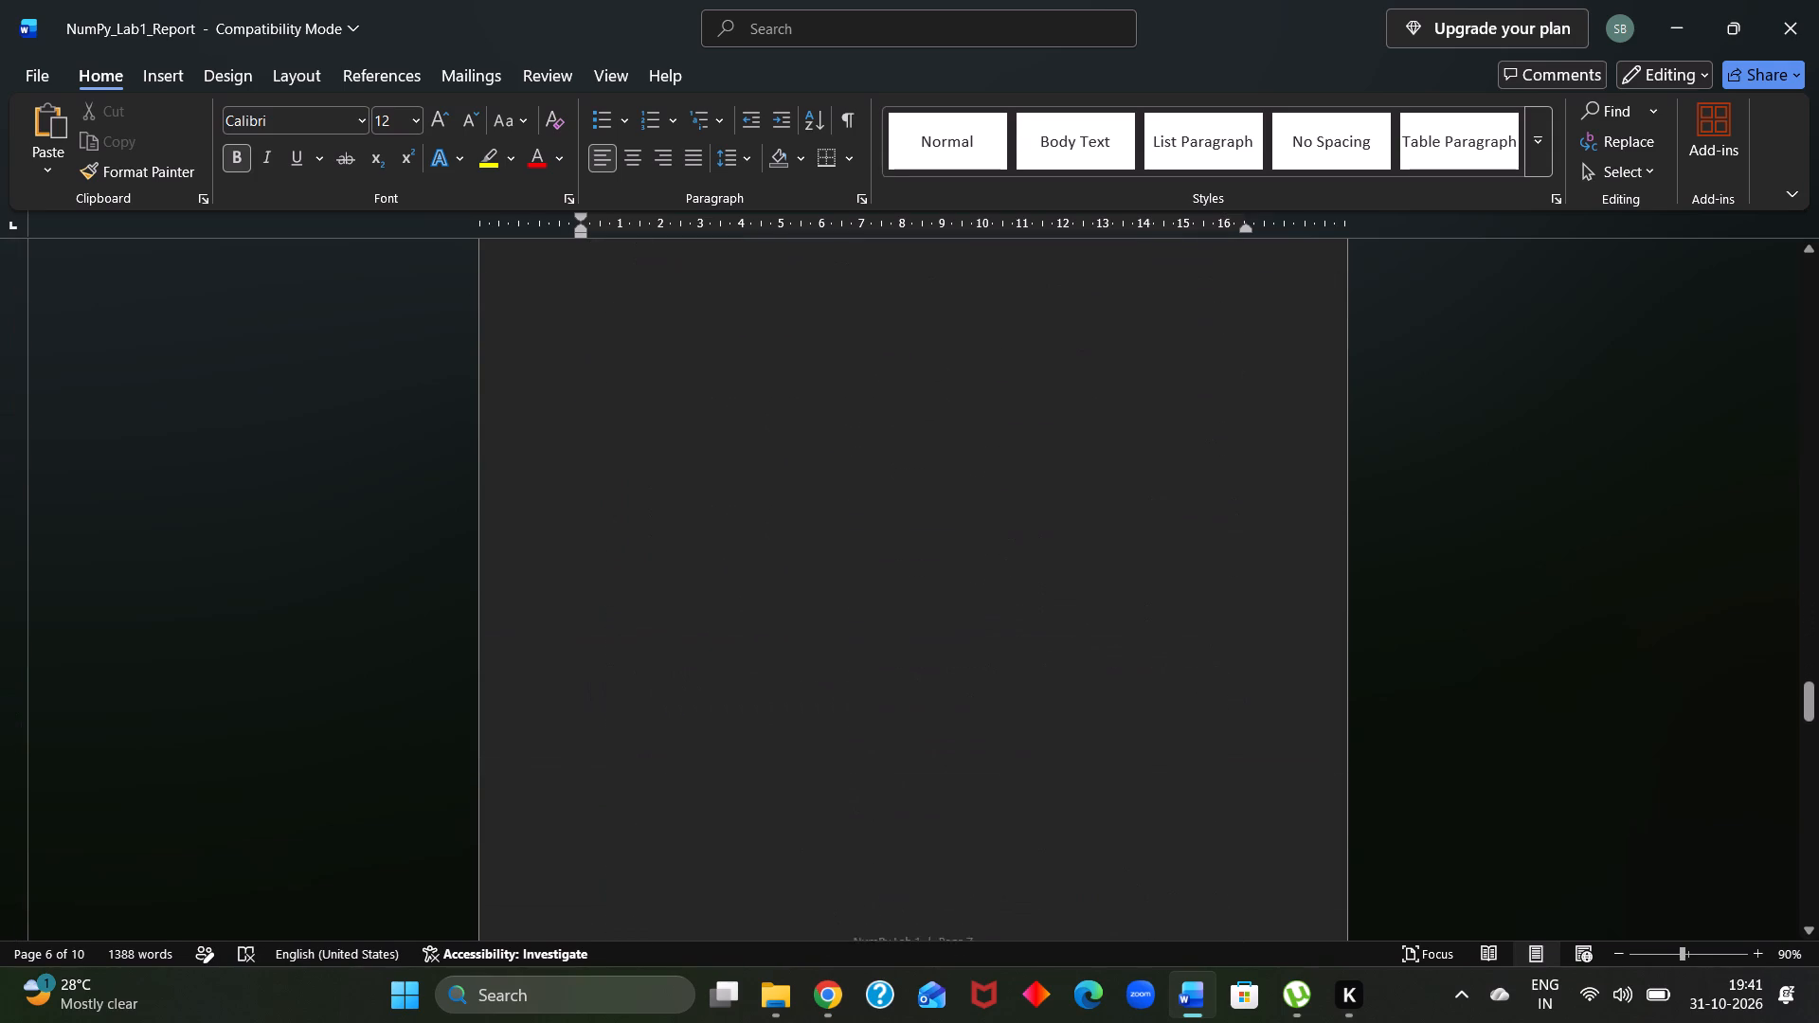
scroll(788, 599, "down", 15)
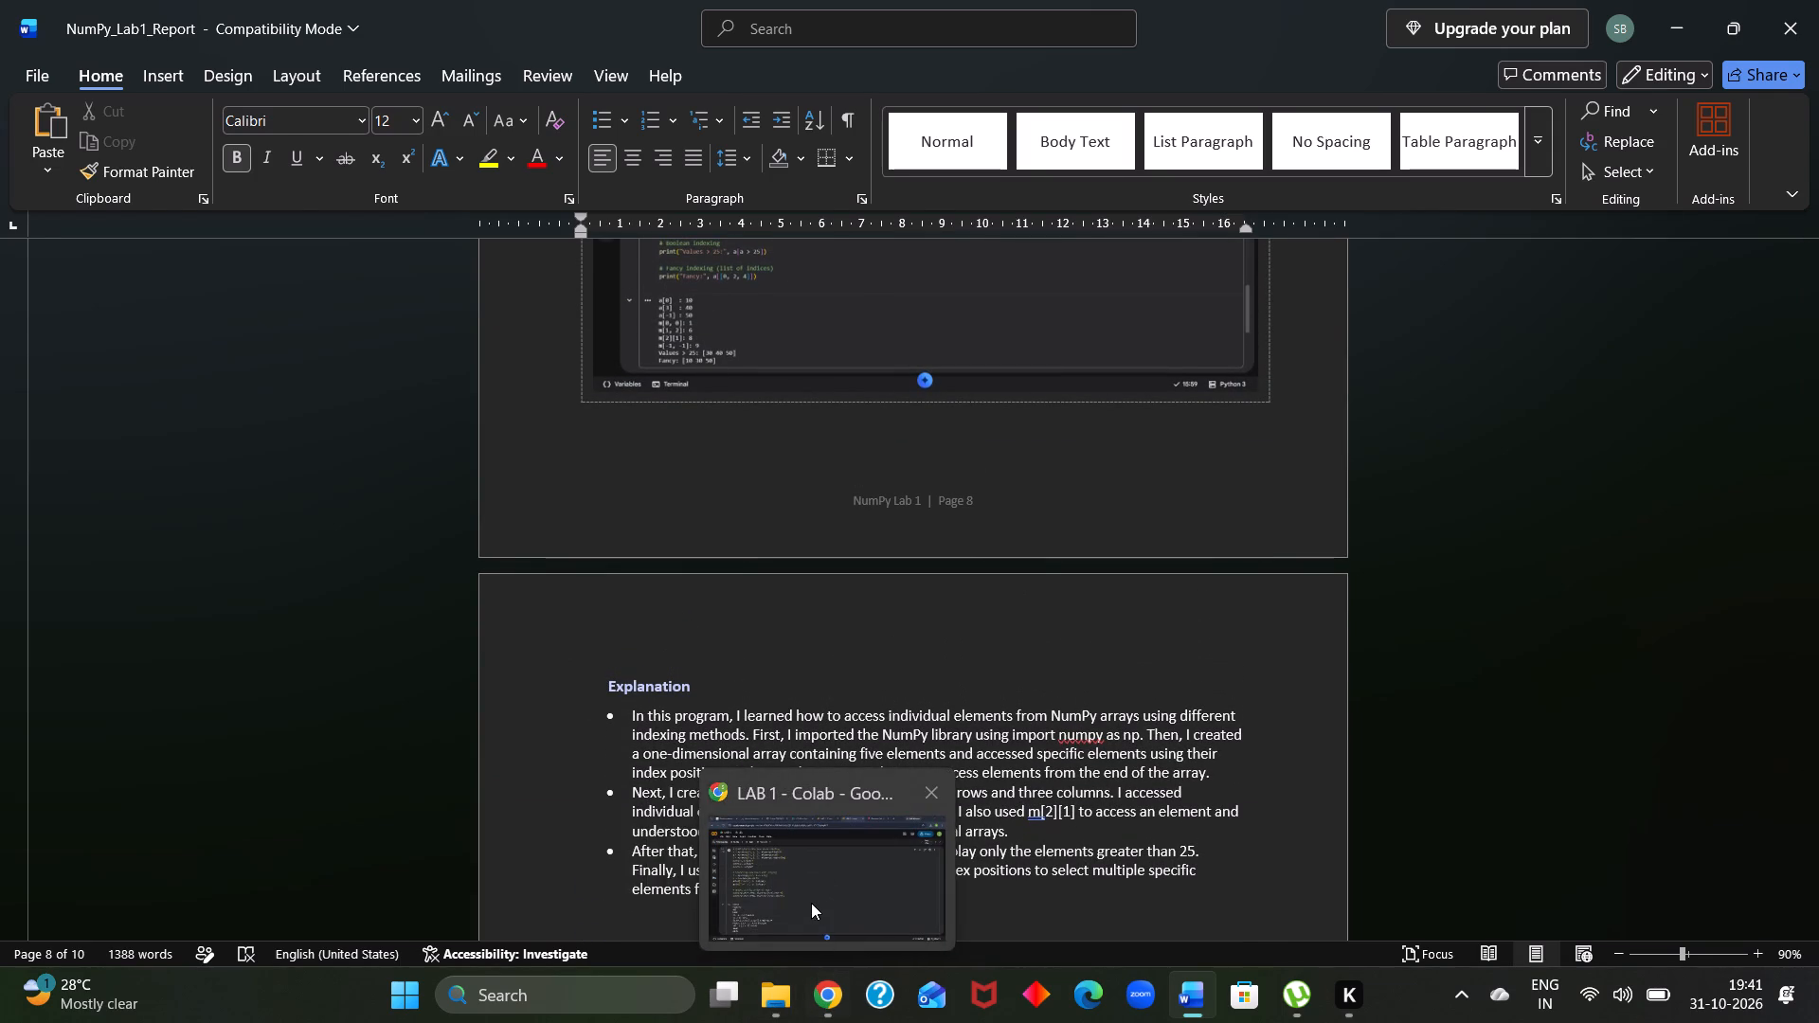
left_click(811, 902)
scroll(641, 716, "down", 5)
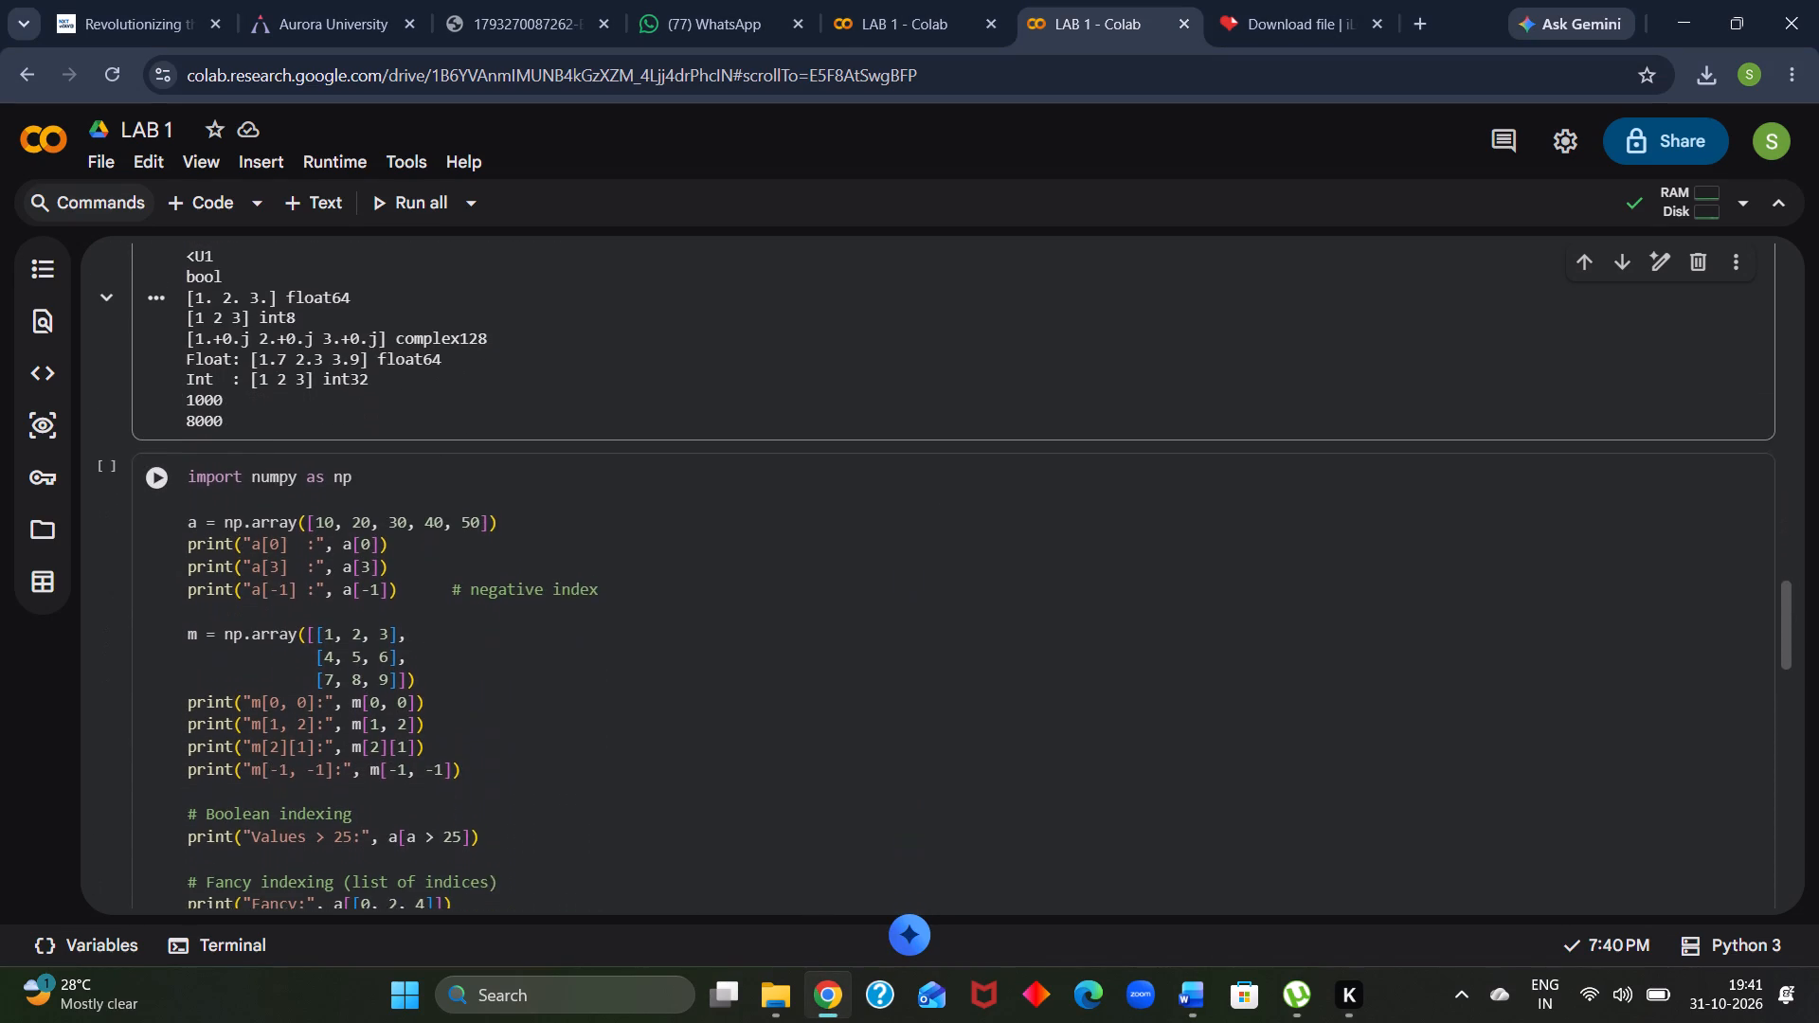
scroll(641, 716, "down", 1)
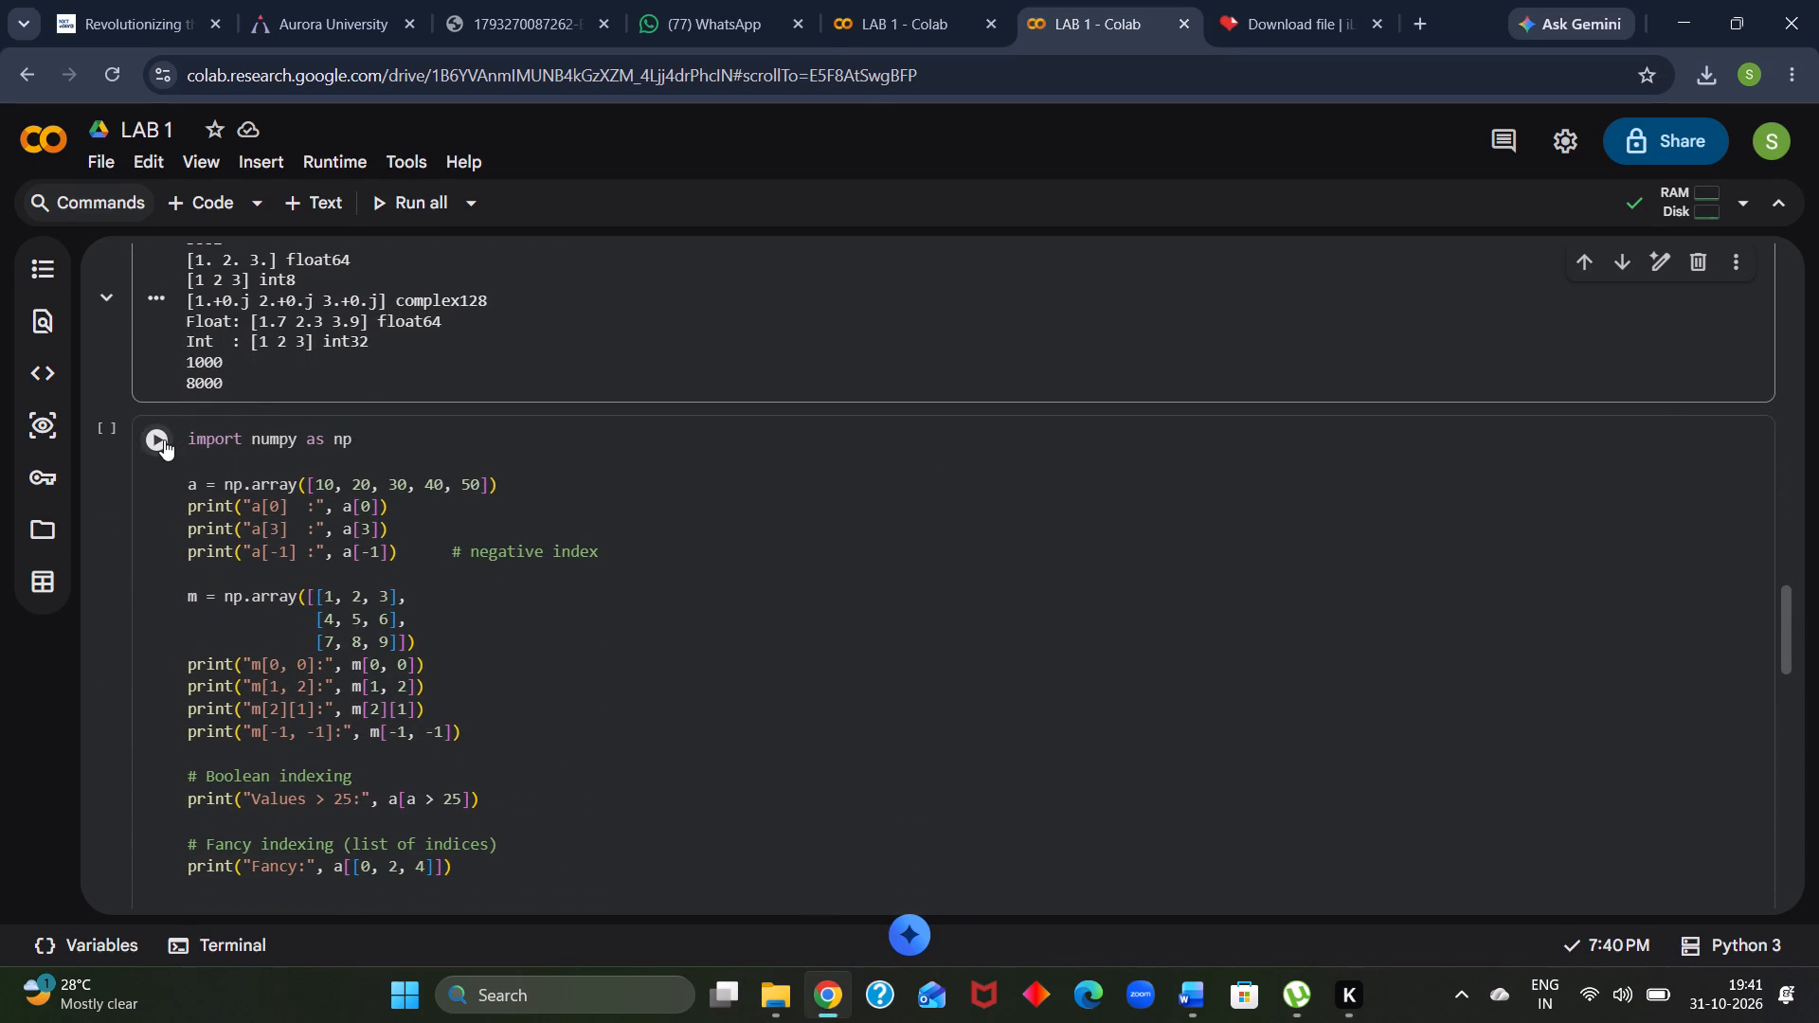
left_click(164, 440)
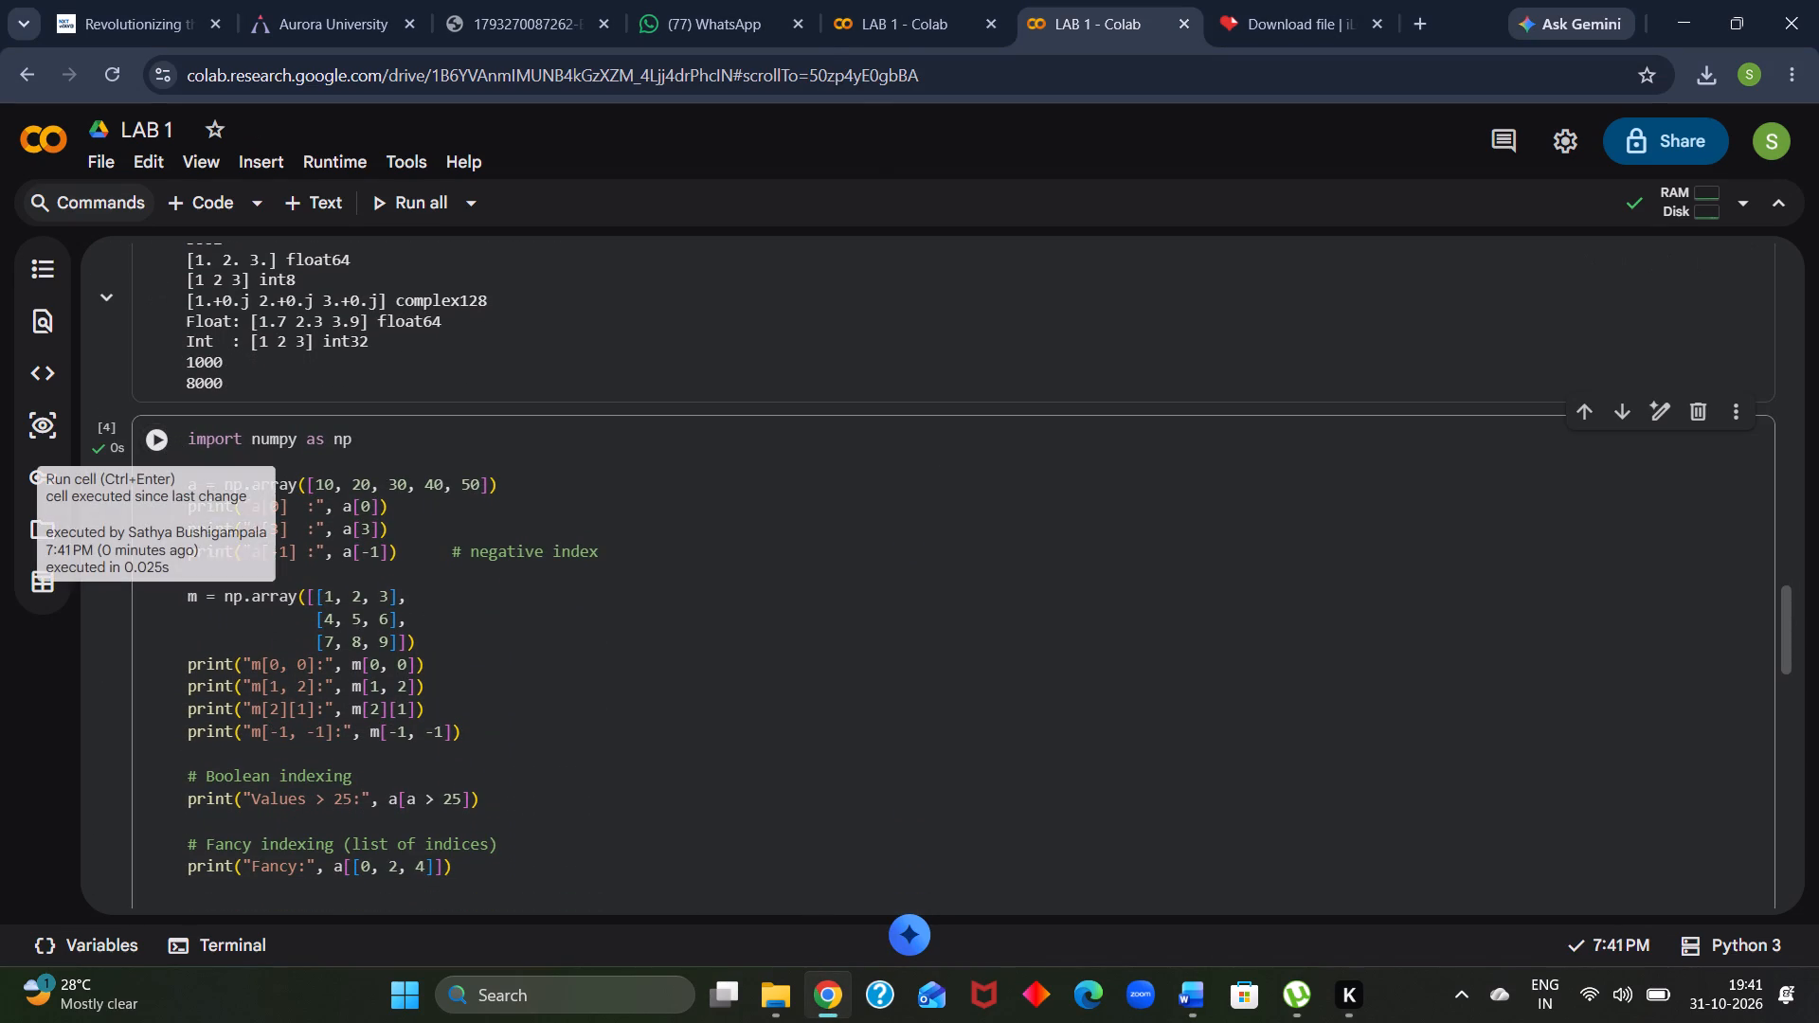
Capture the notebook page showing the indexing cell's code from the array a definition through the Fancy output line.
scroll(488, 594, "down", 5)
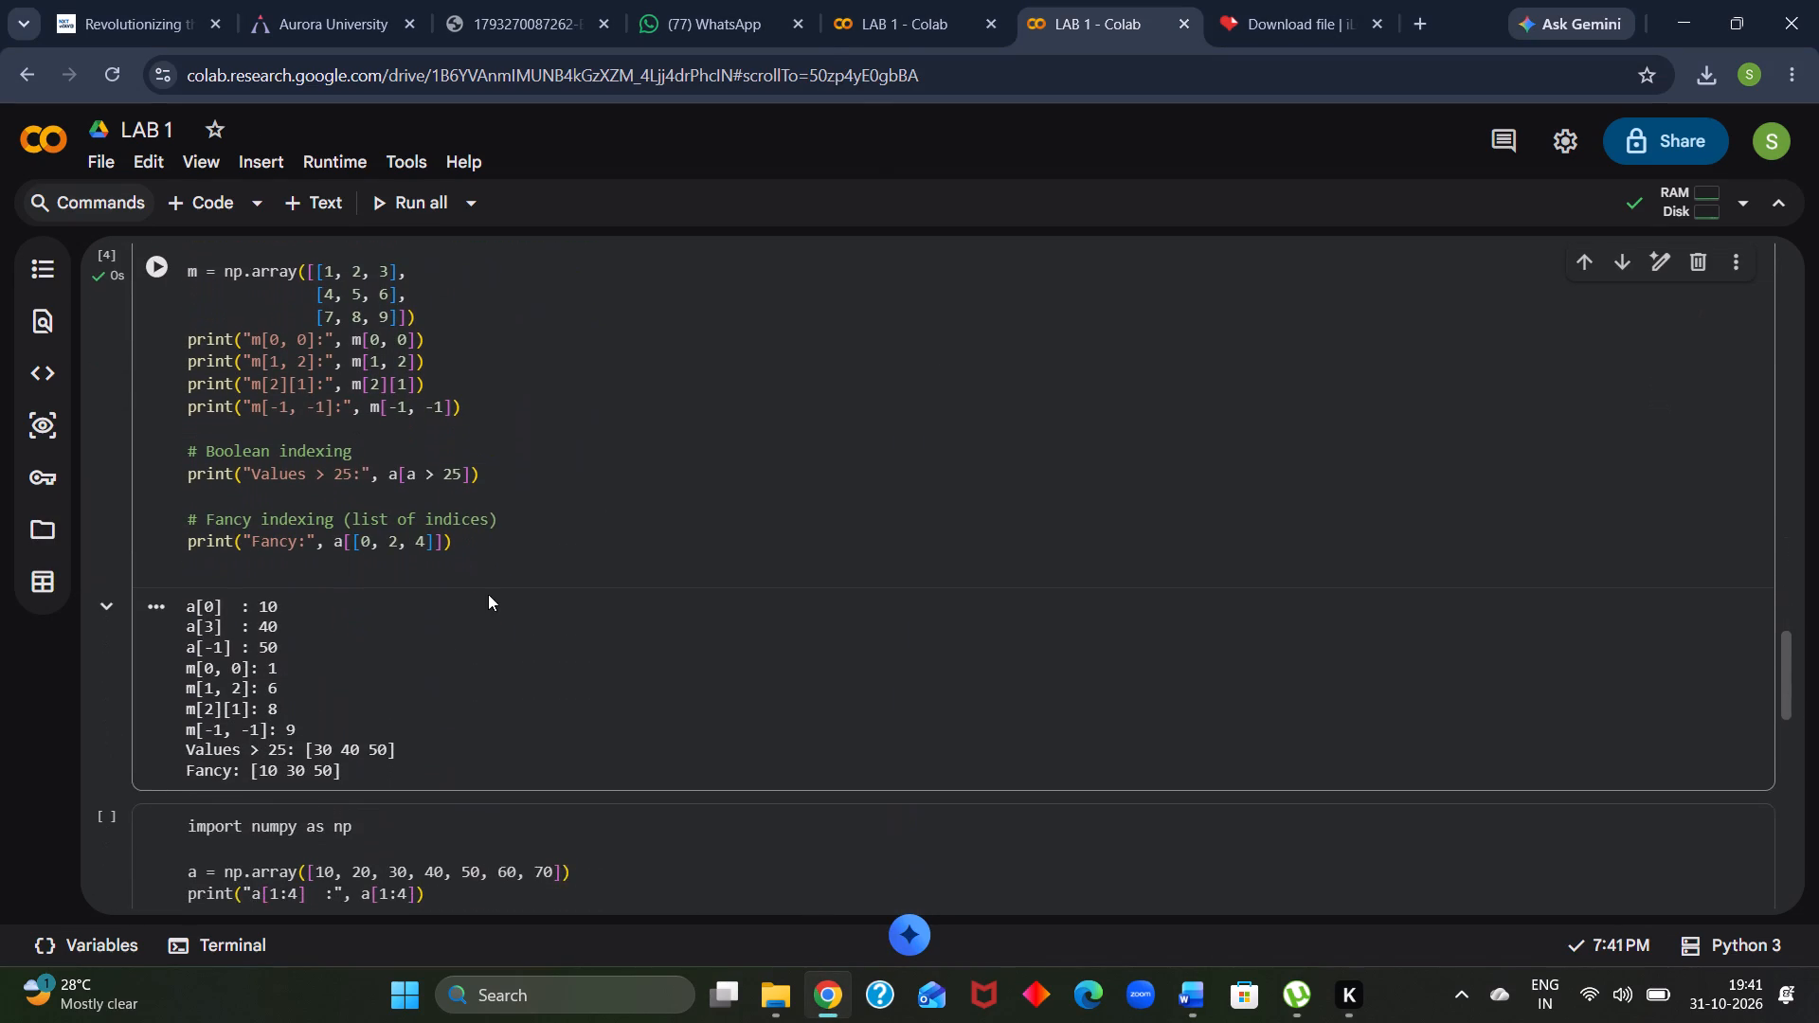
scroll(488, 594, "up", 1)
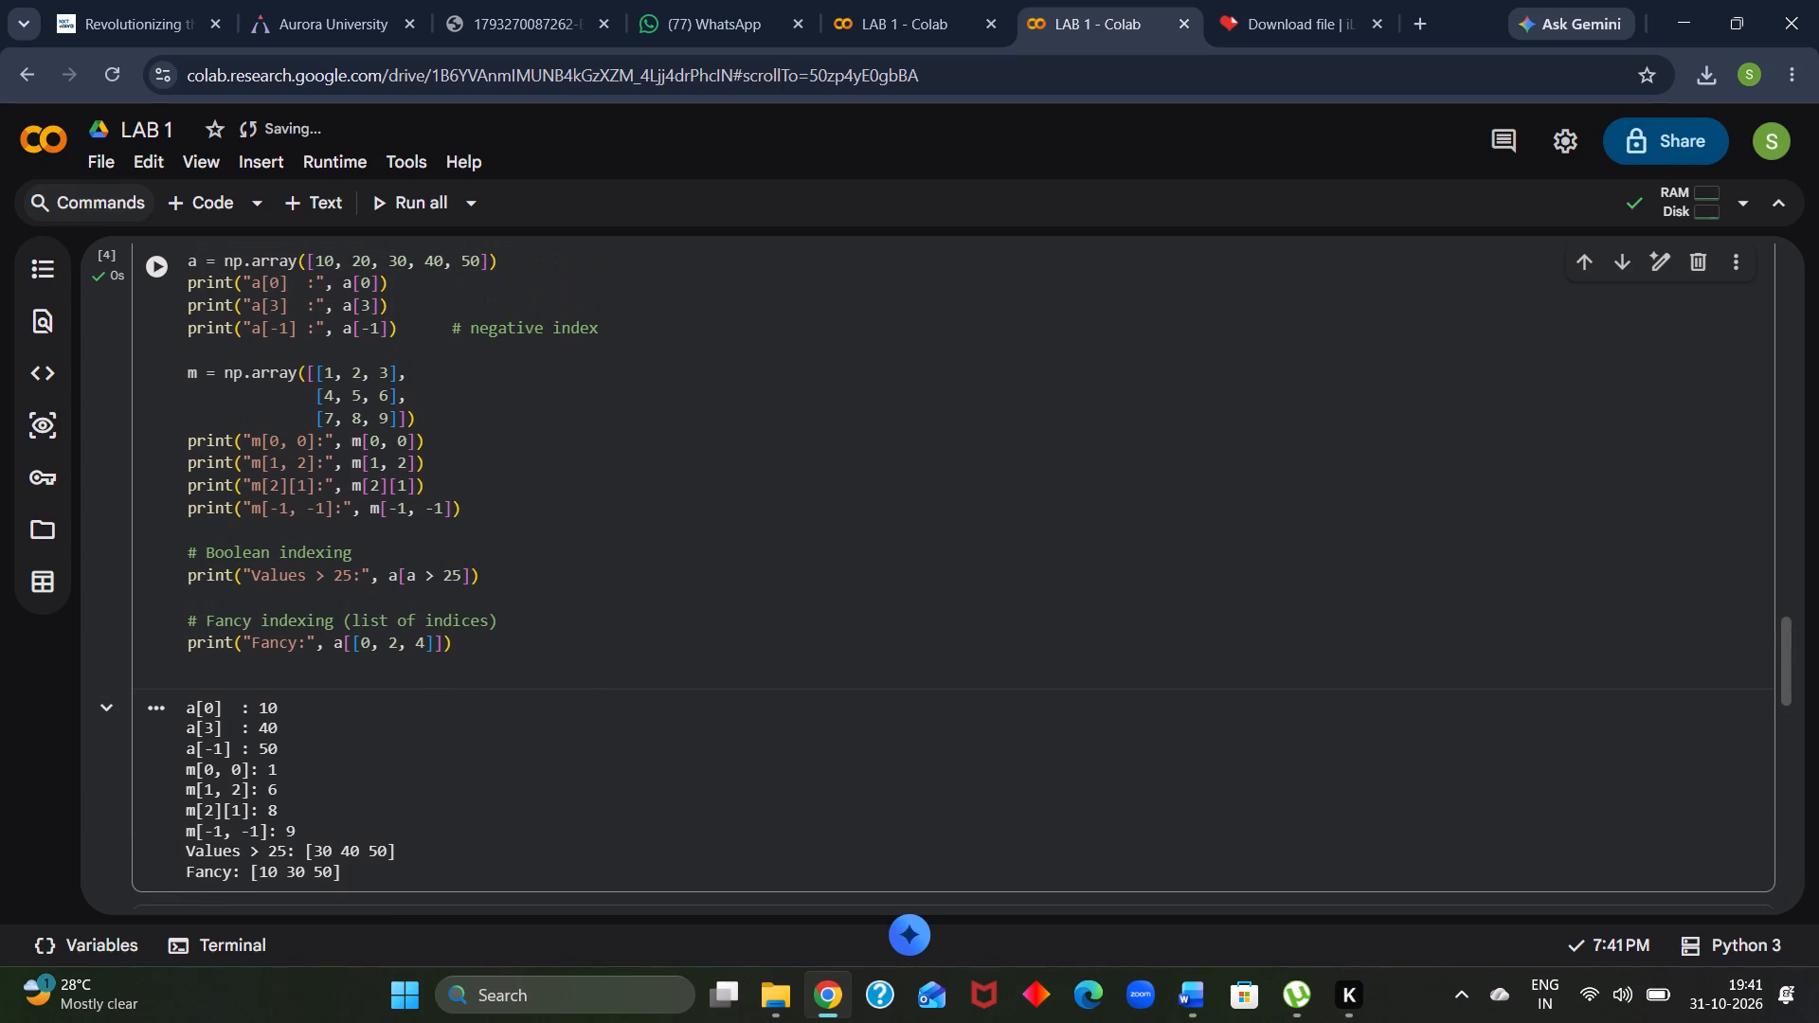
scroll(488, 594, "up", 2)
key("Print")
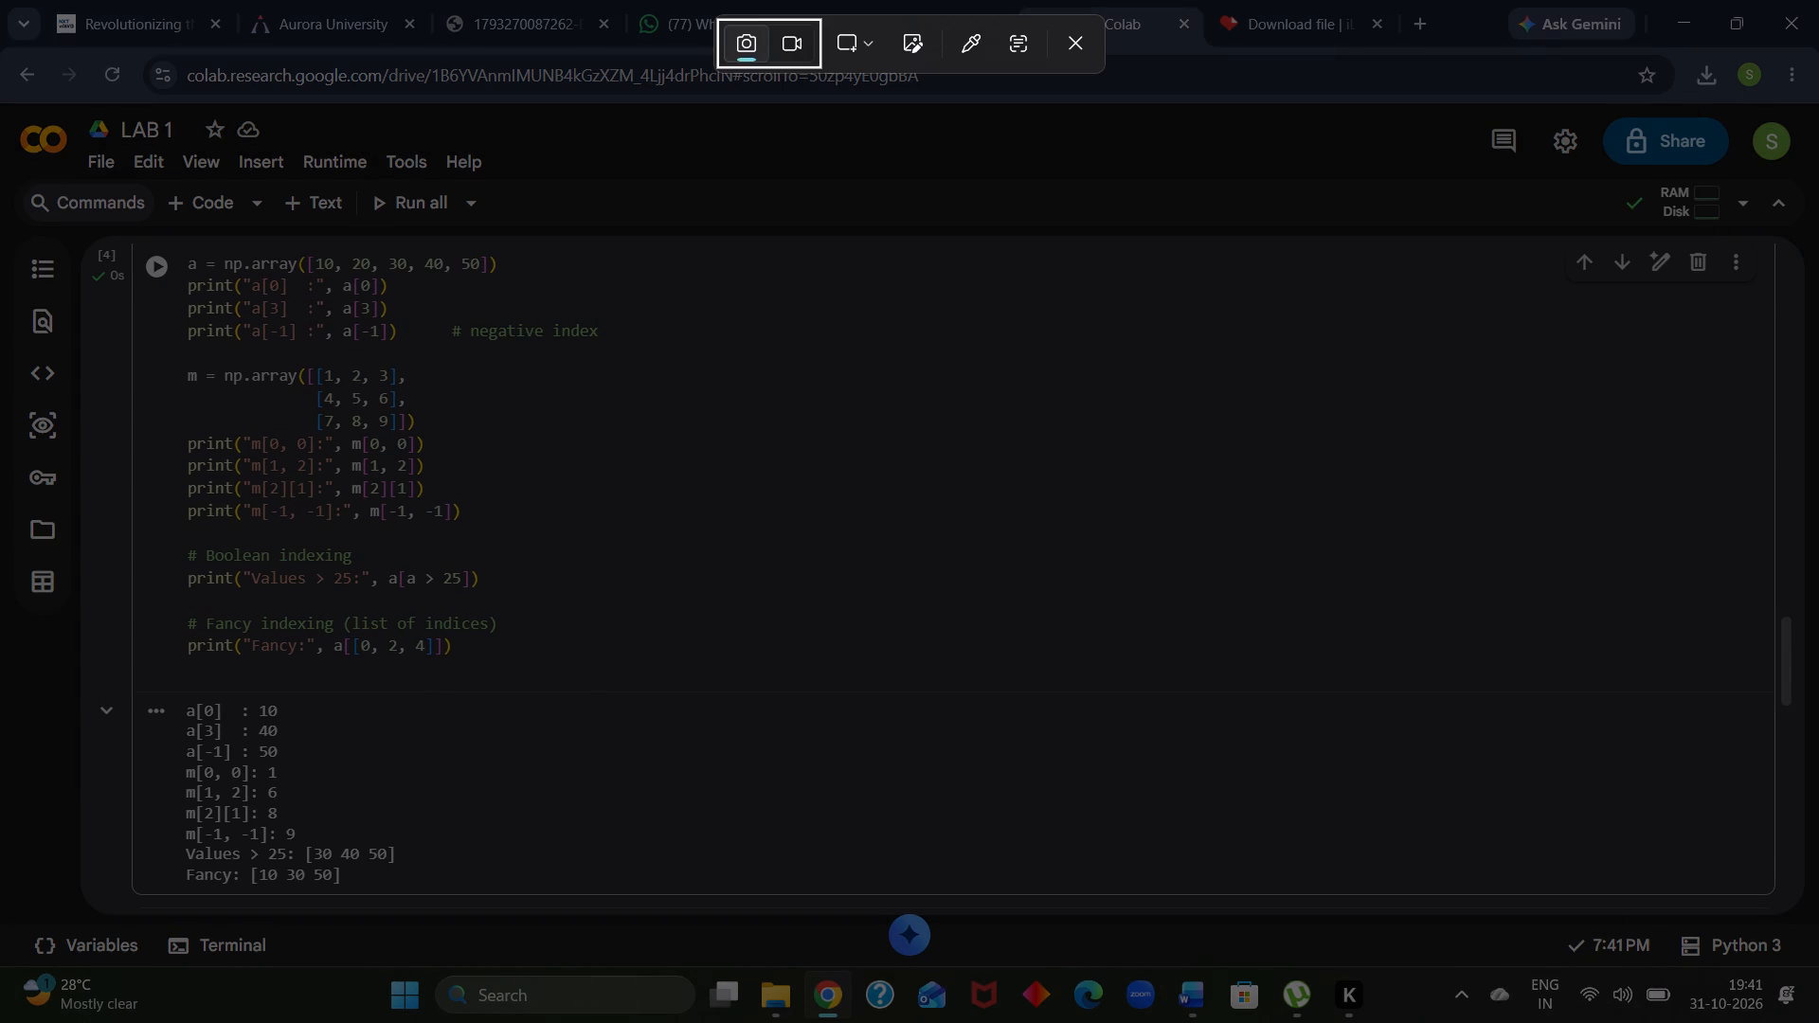
left_click_drag(2, 110, 1630, 941)
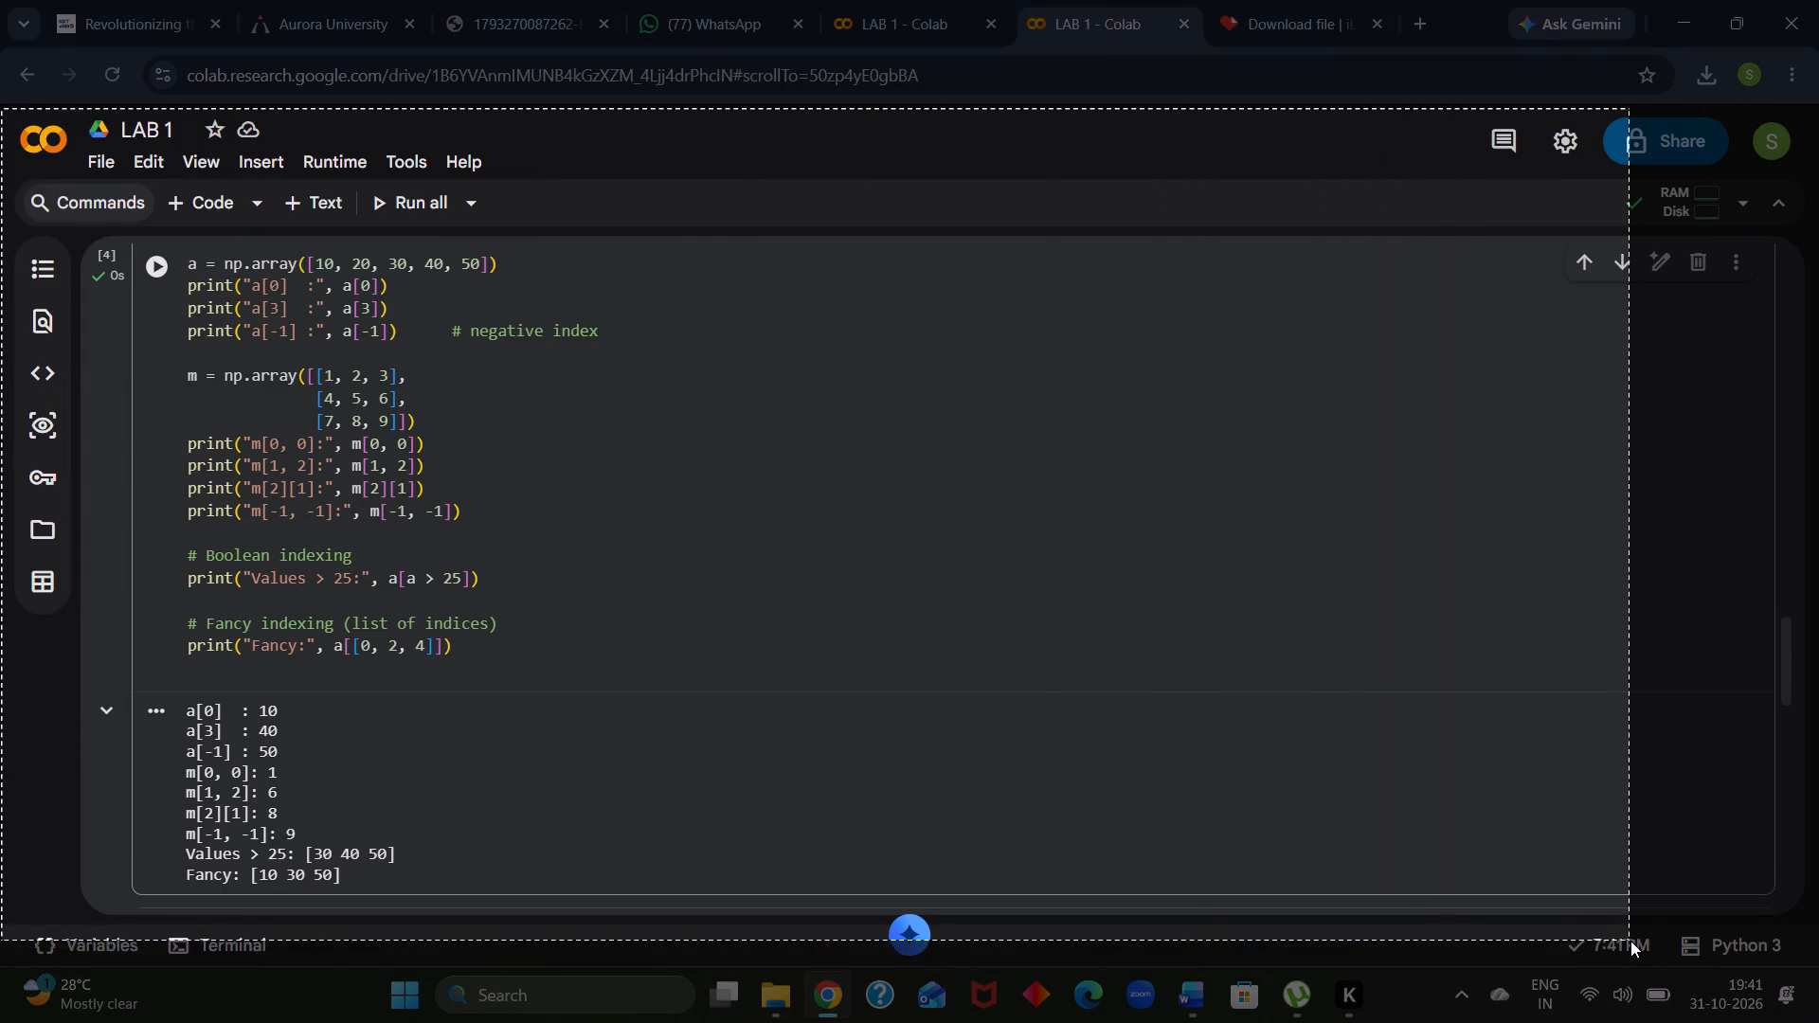
left_click_drag(1630, 941, 1818, 973)
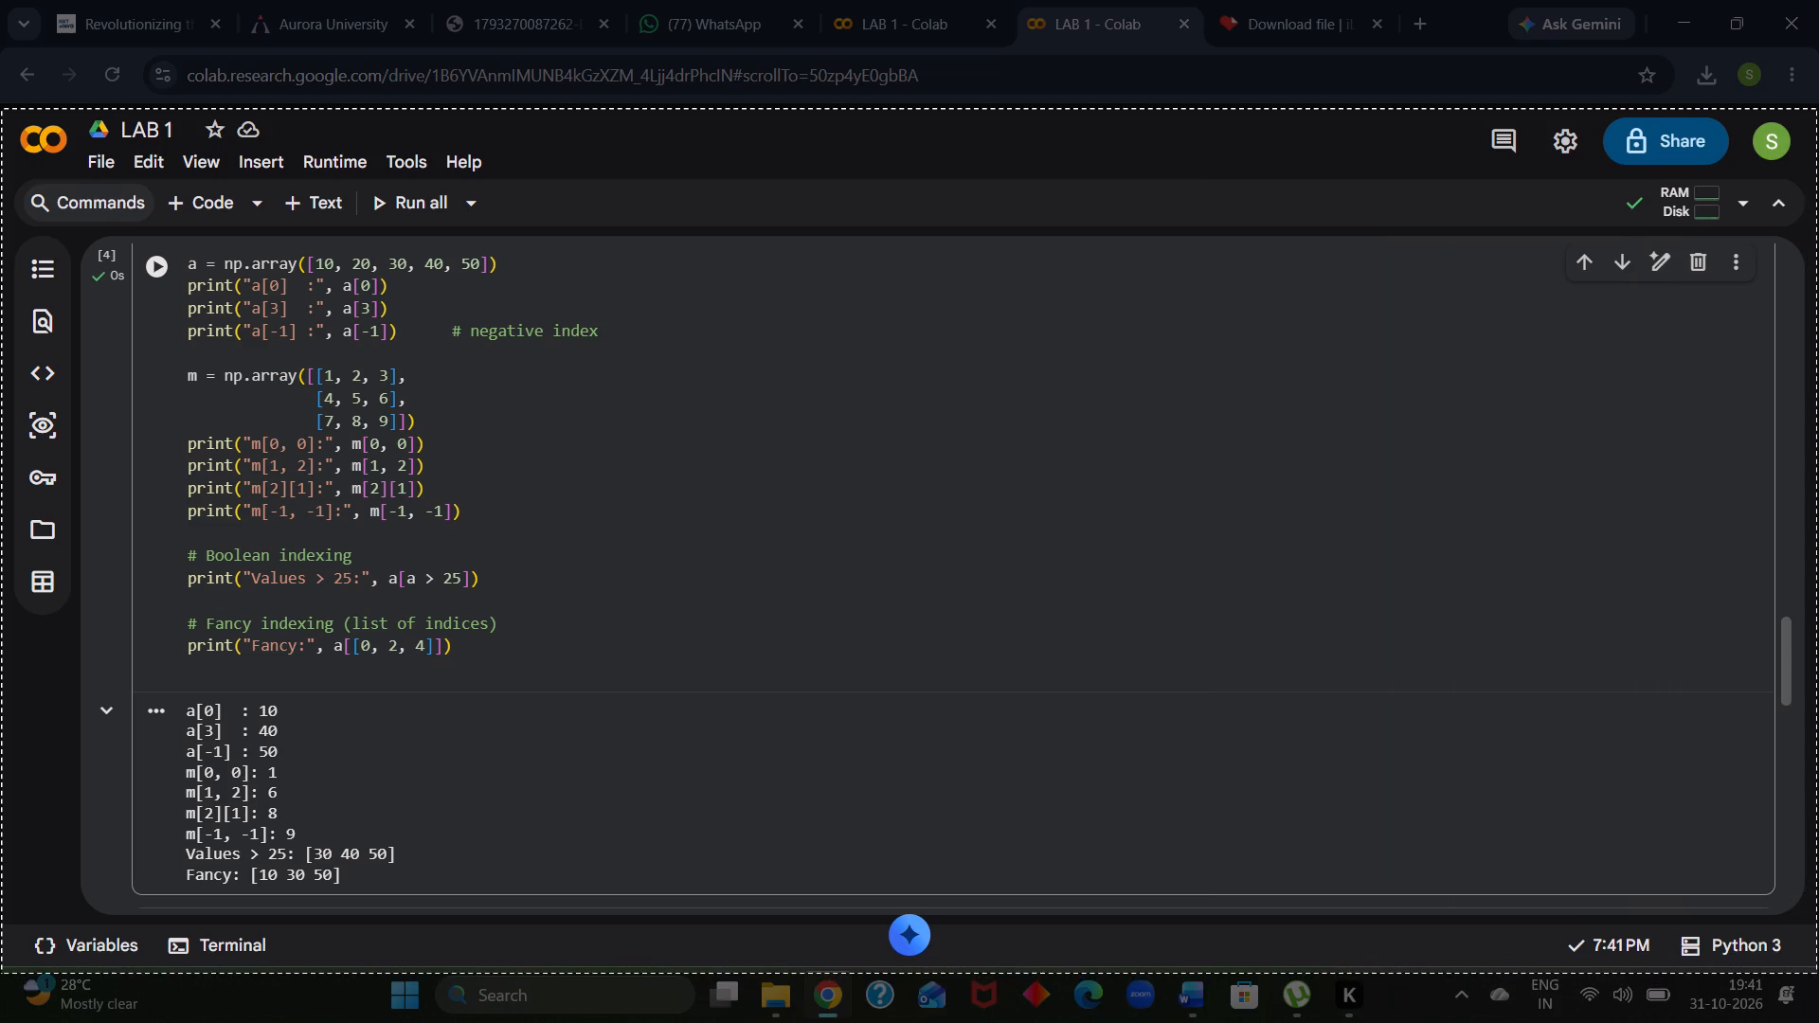
left_click_drag(1818, 973, 1818, 967)
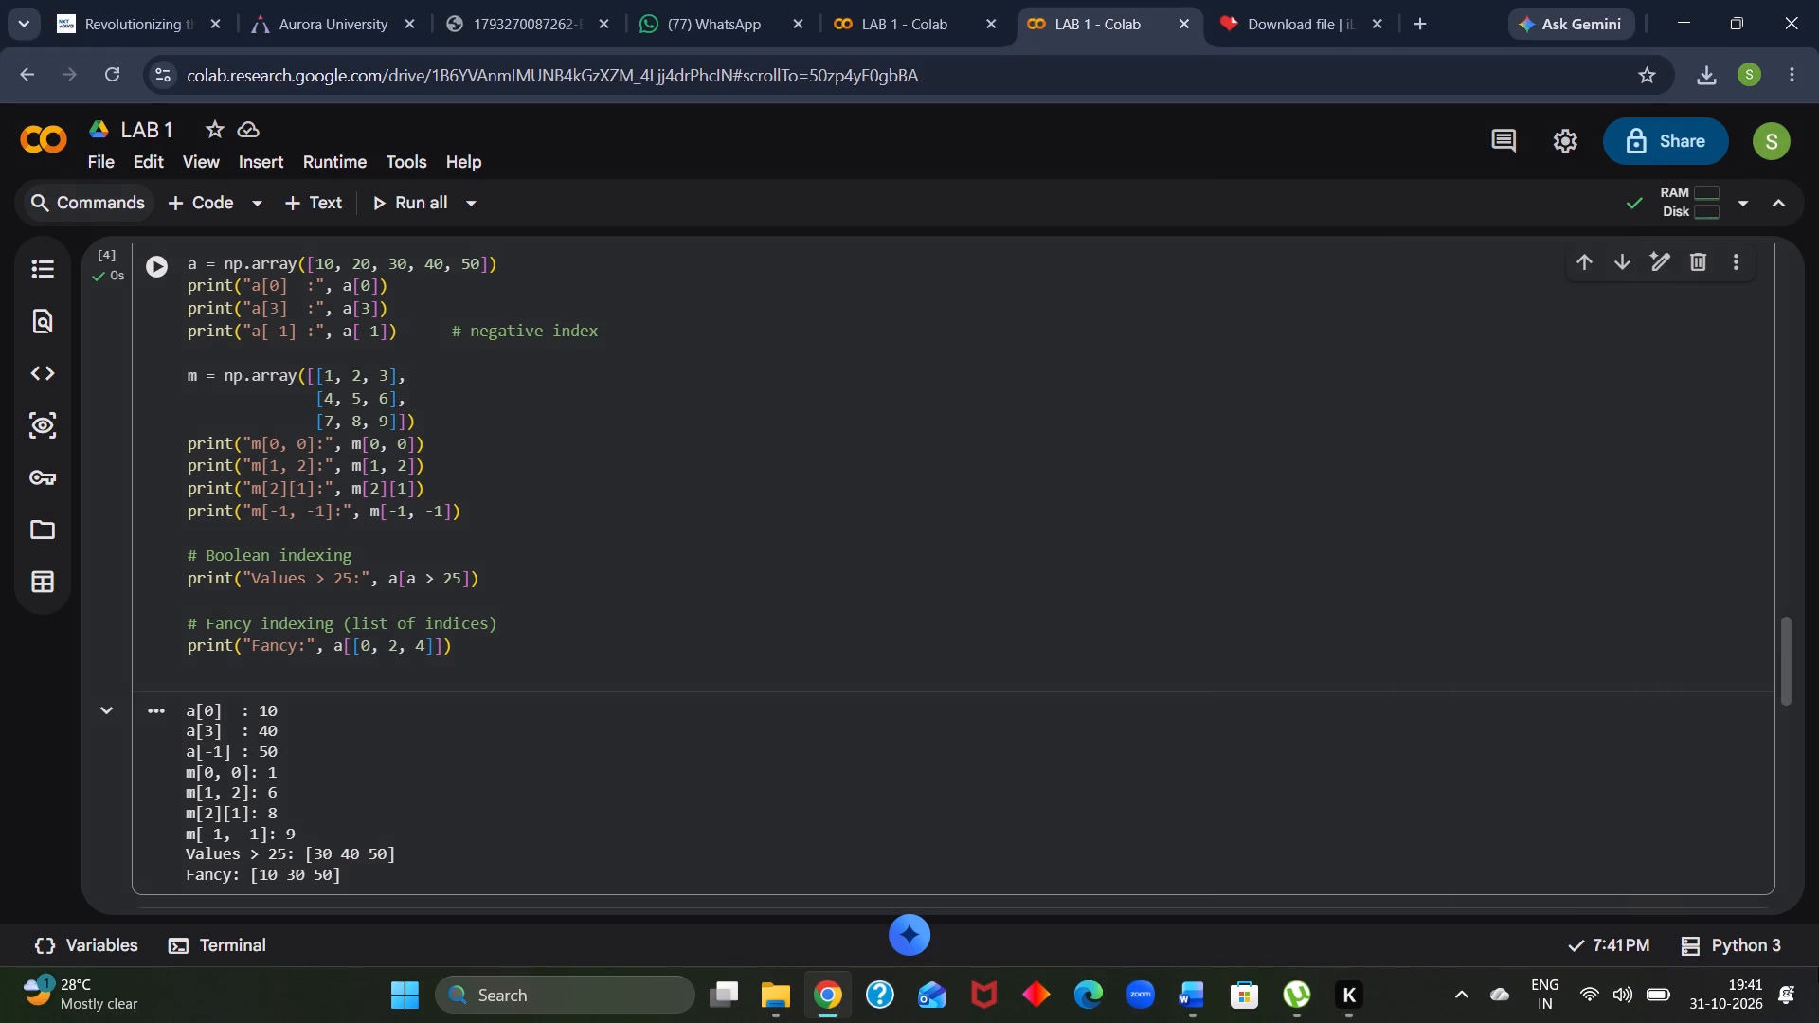
left_click_drag(1818, 967, 1337, 639)
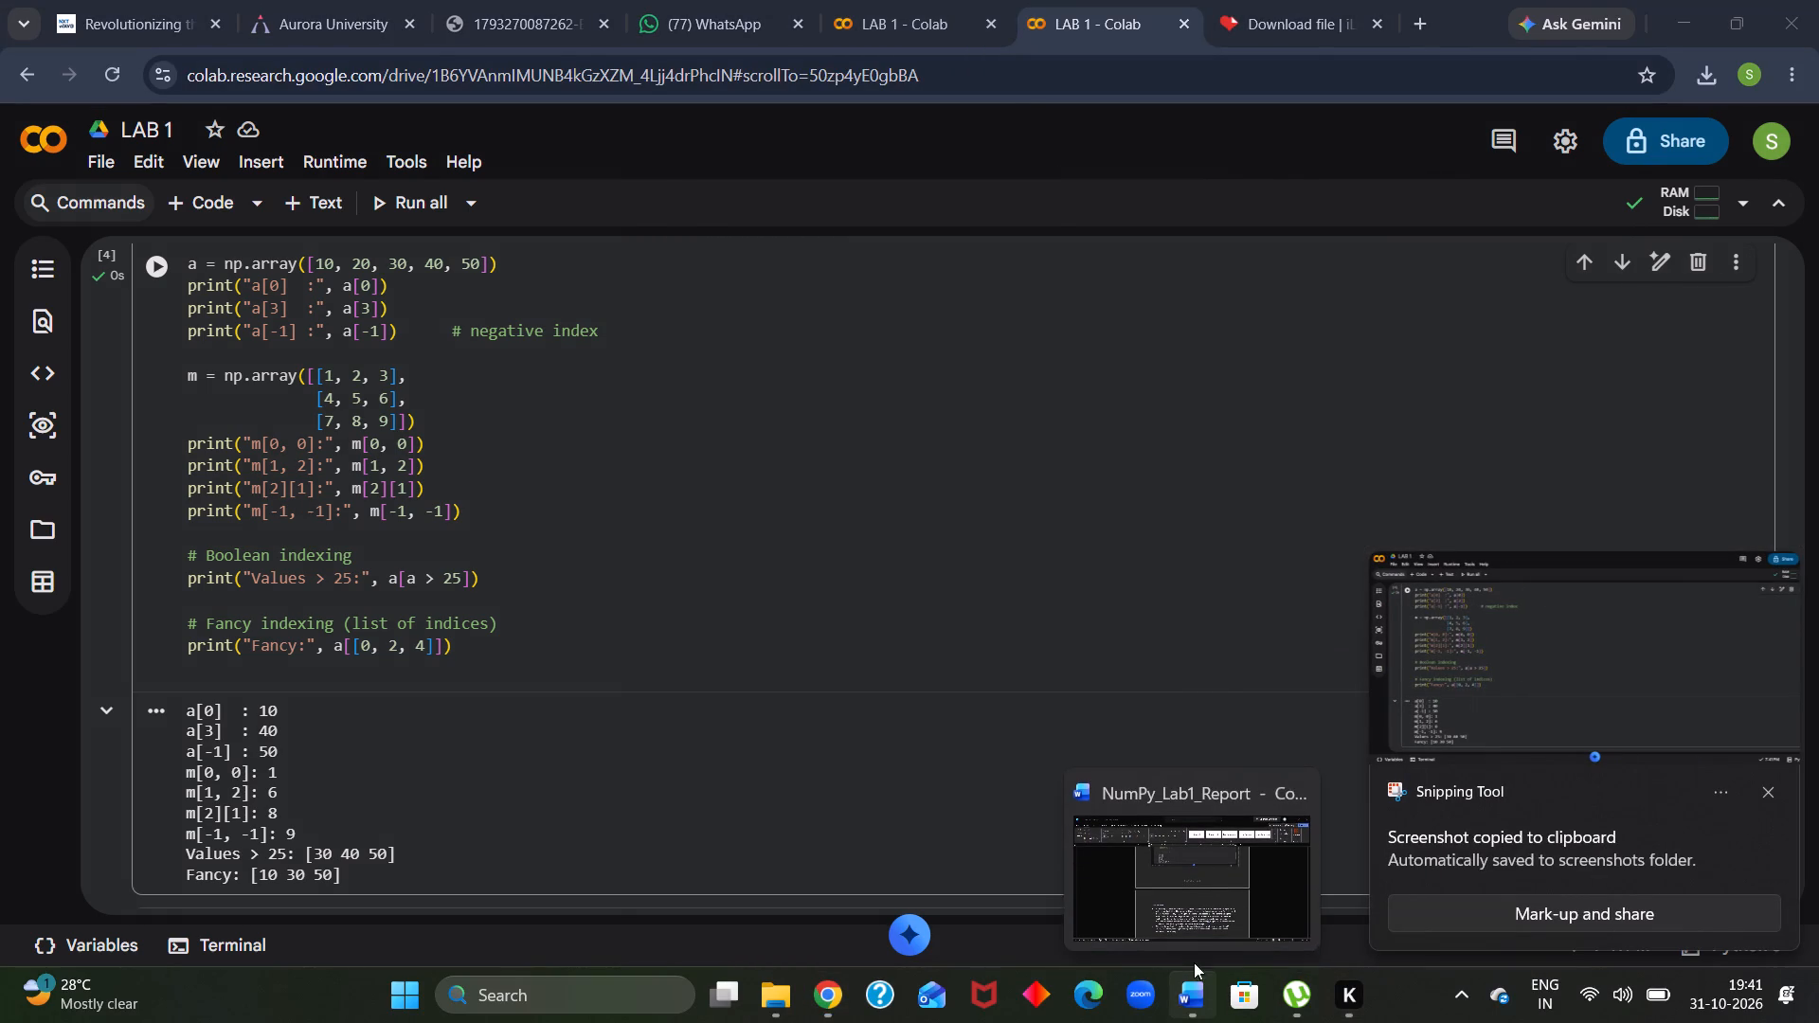
In the Word report, replace the Indexing section's framed capture with the new one, leaving blank lines below Screenshot of Code and Output.
left_click(1170, 880)
scroll(846, 635, "up", 2)
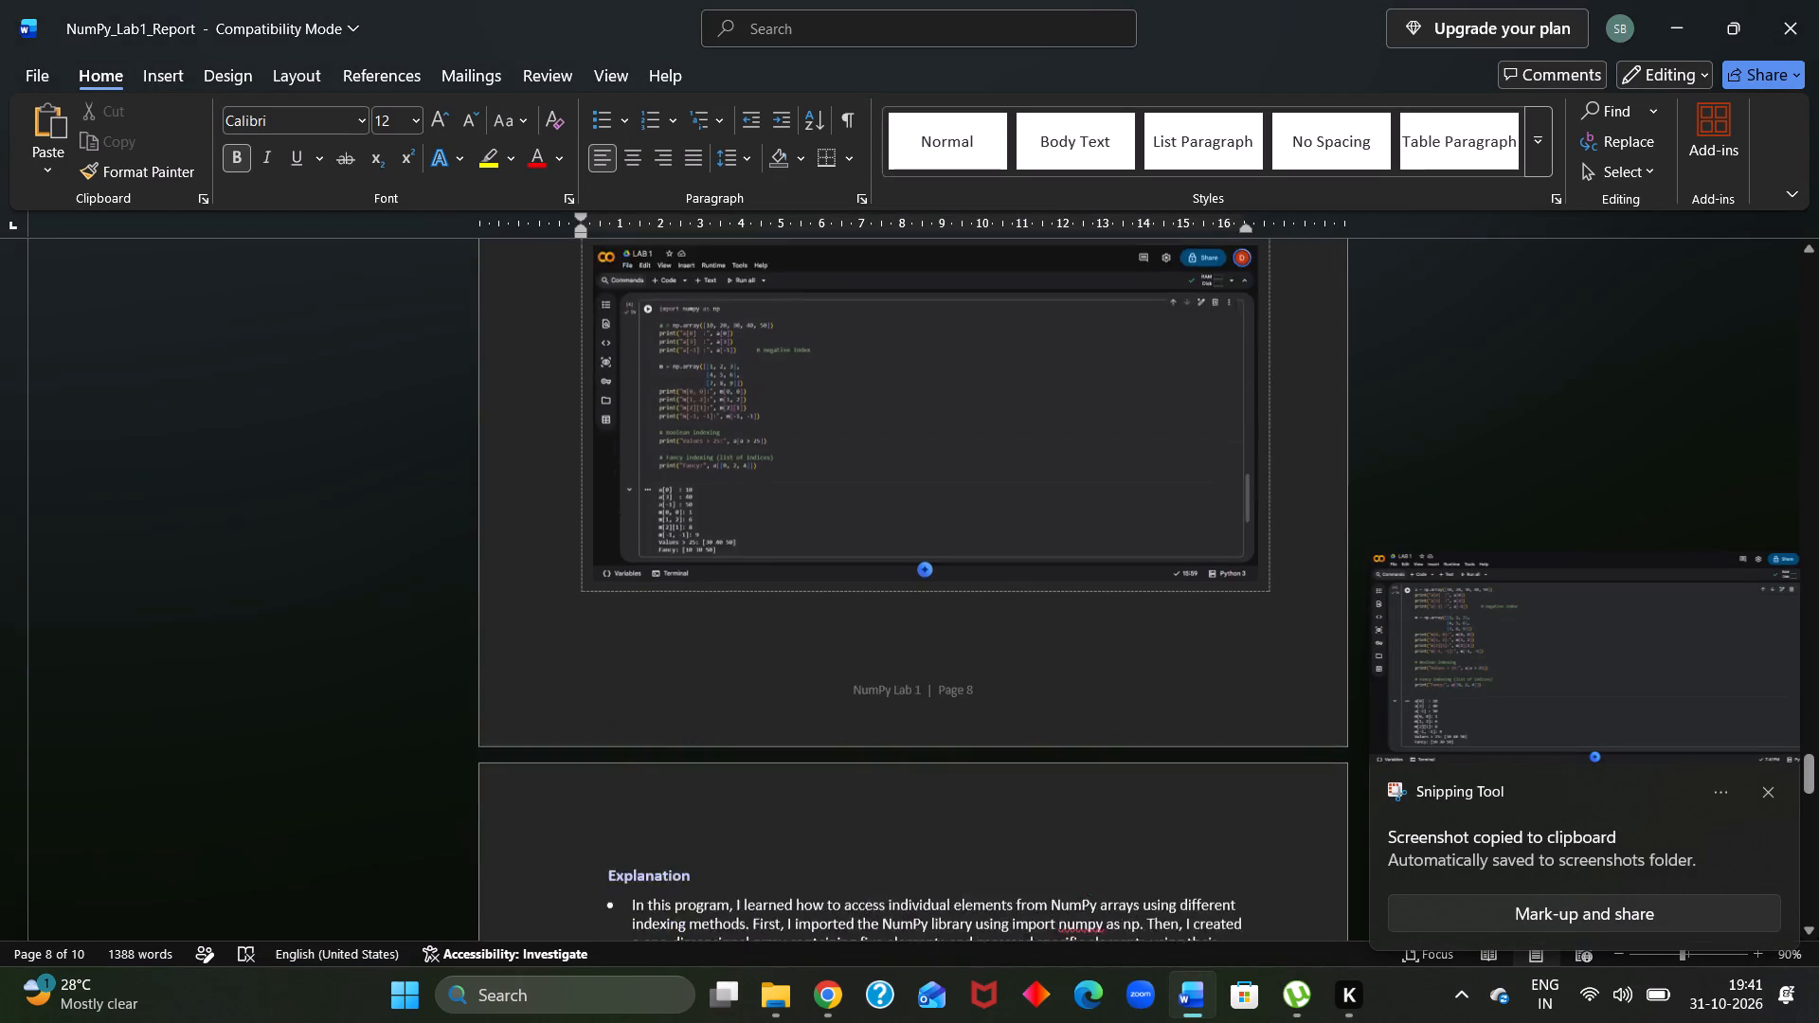
scroll(846, 635, "up", 2)
left_click(732, 648)
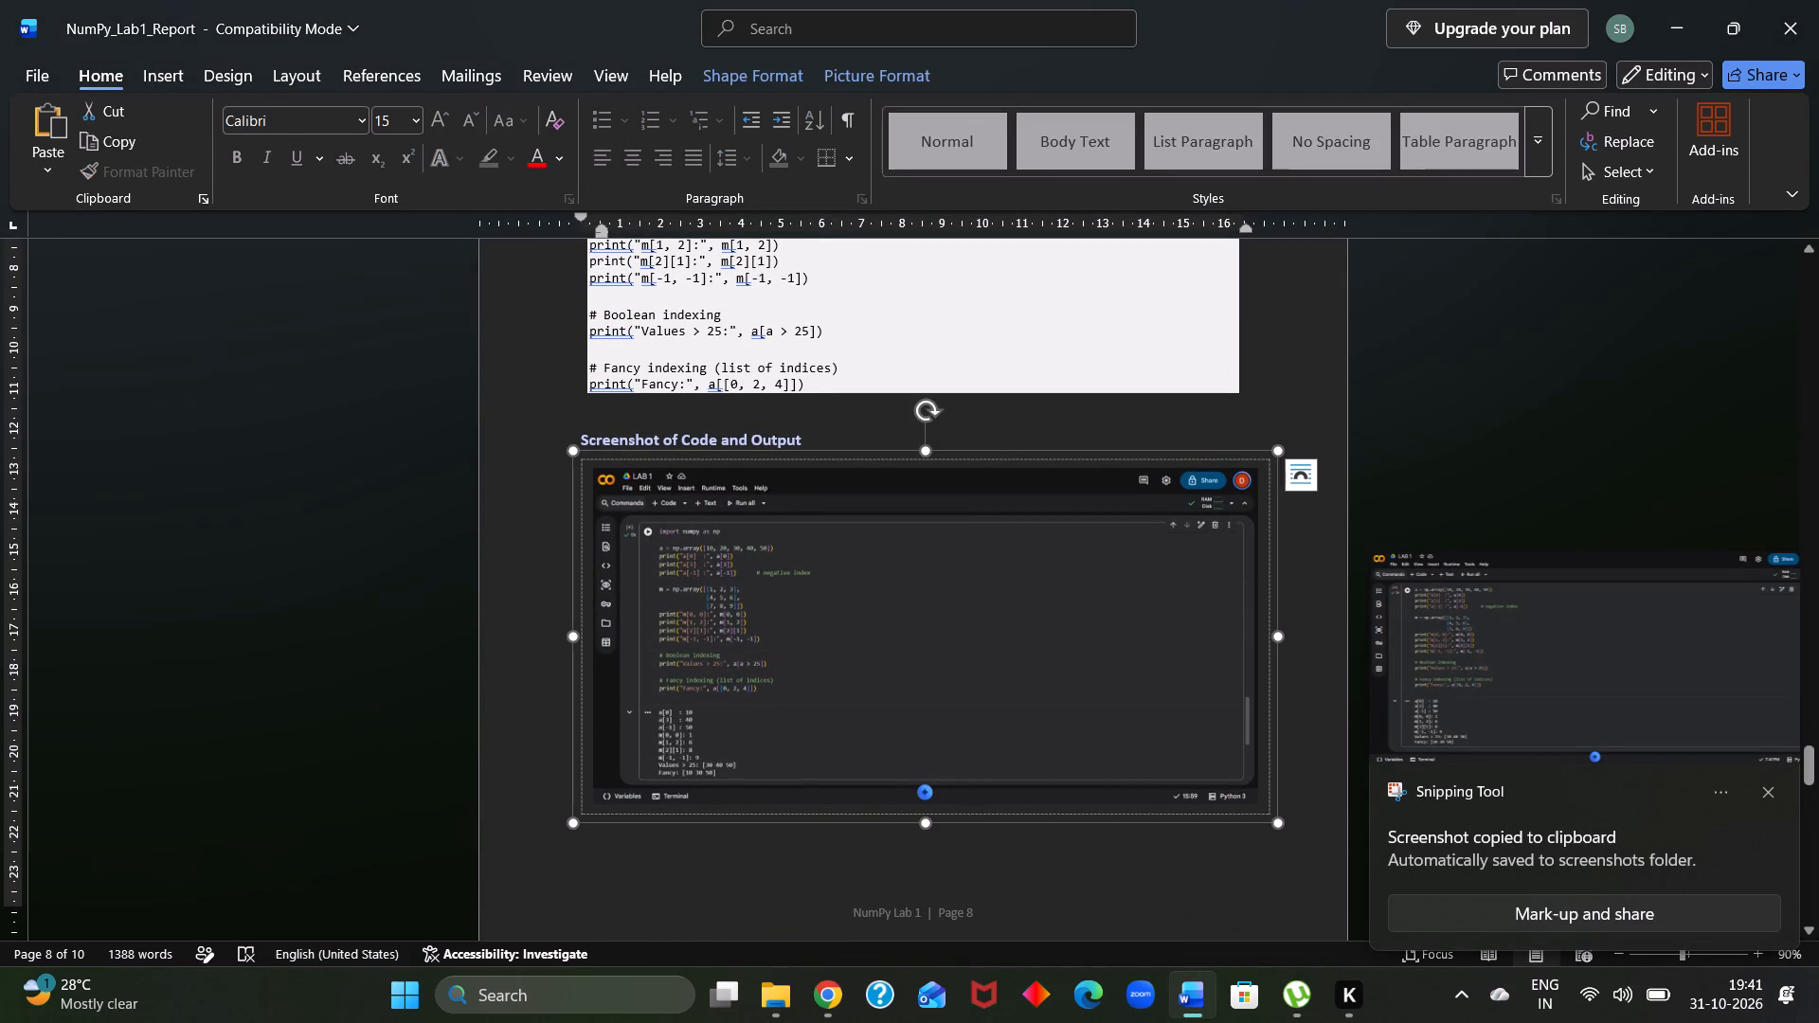
key("BackSpace")
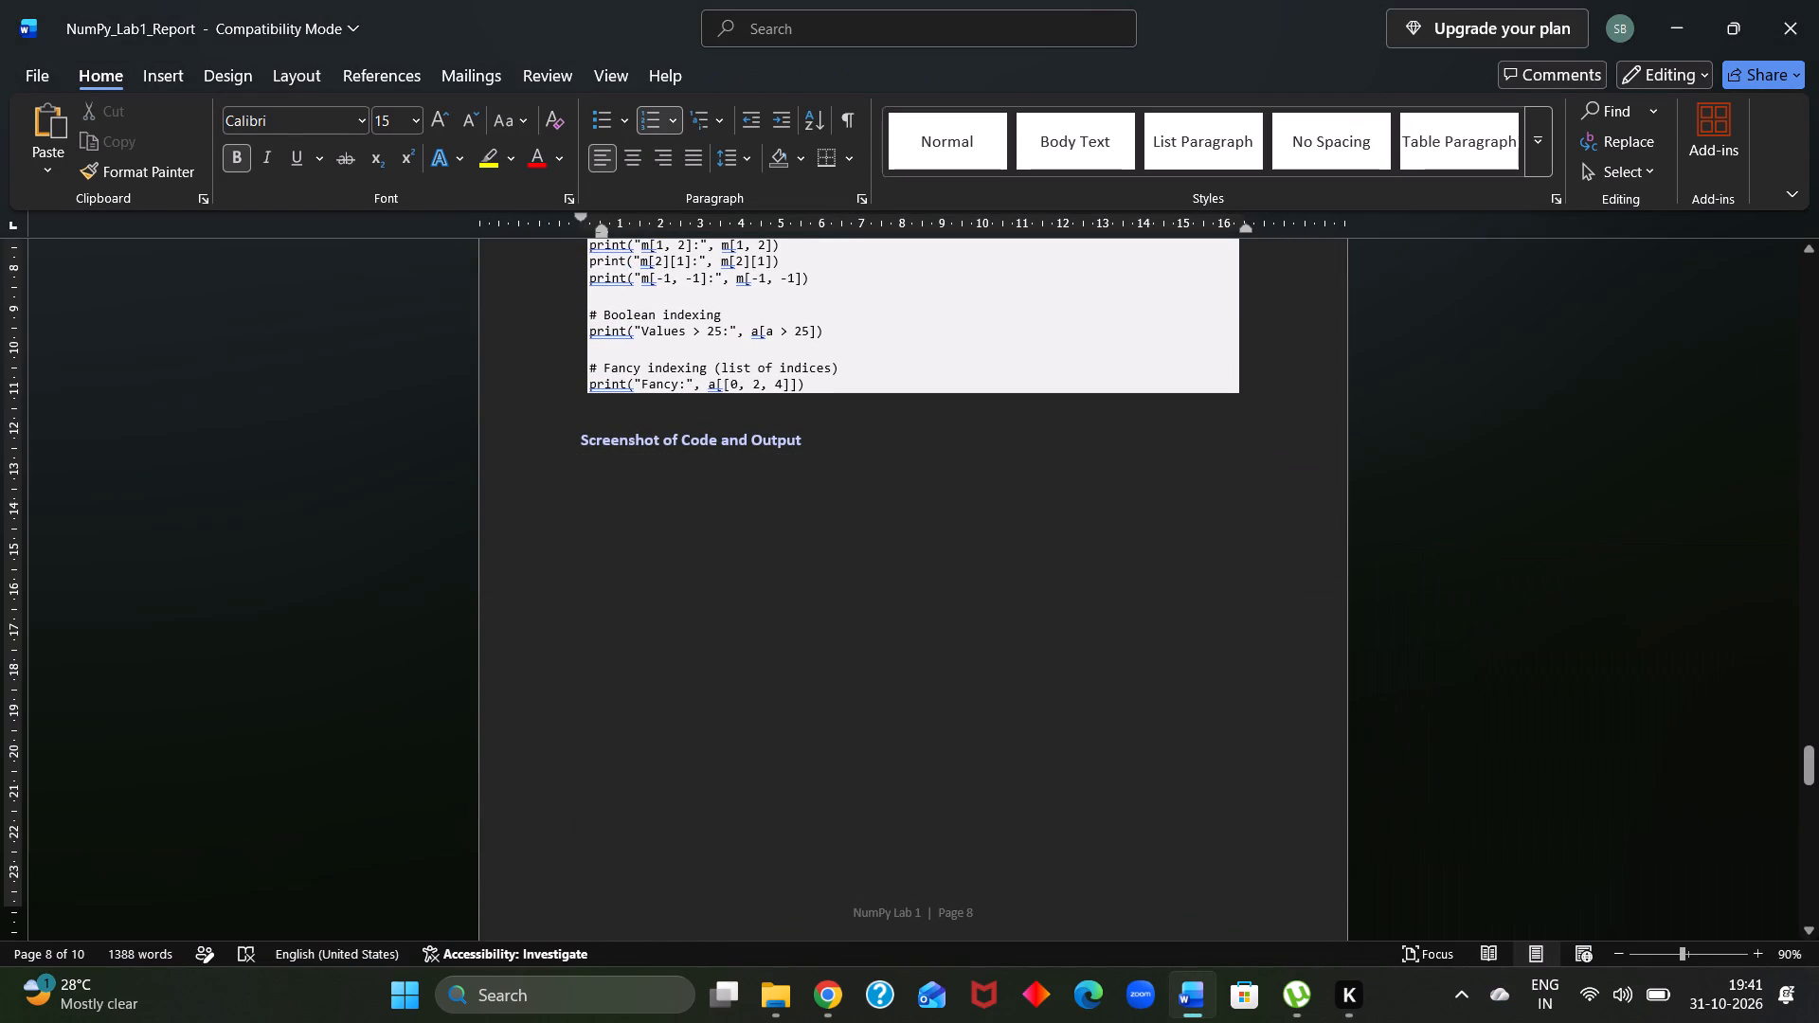
left_click(829, 451)
key("Return")
key("Return")
key("Return")
key("ctrl+v")
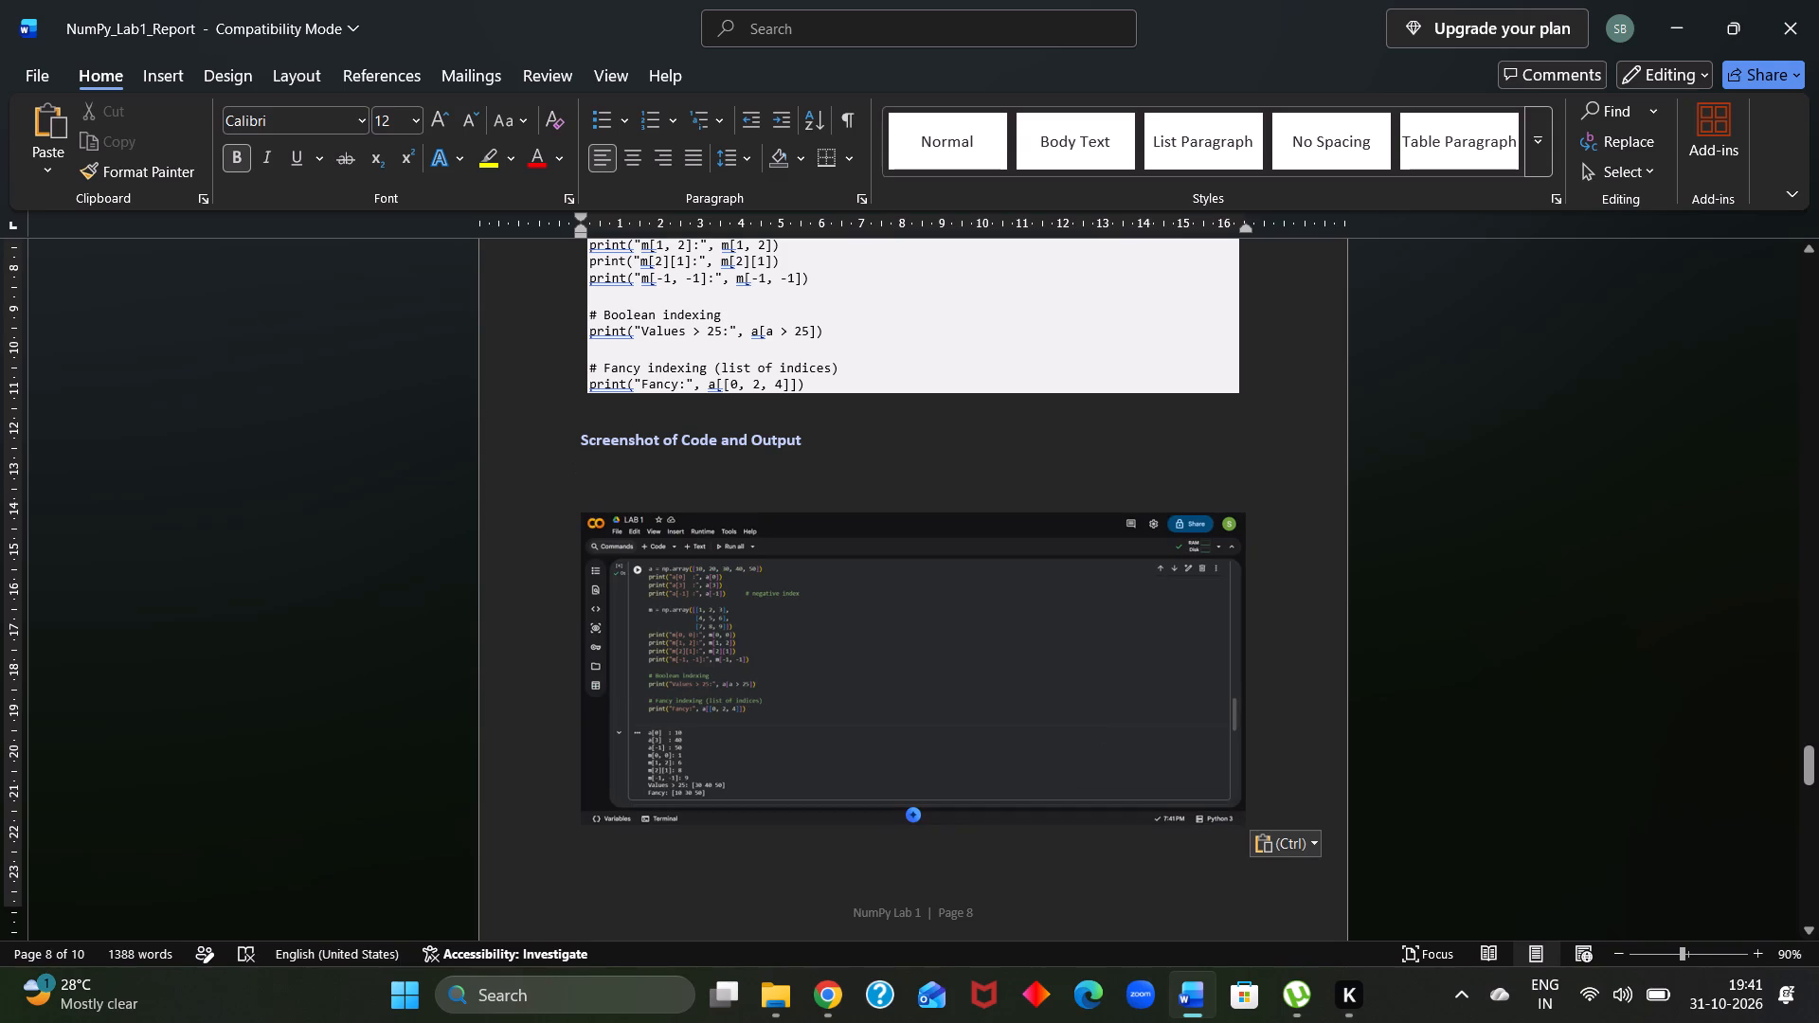
Find the Slicing section's capture in the report, return to the copied Colab notebook and run the slicing cell.
scroll(752, 610, "down", 6)
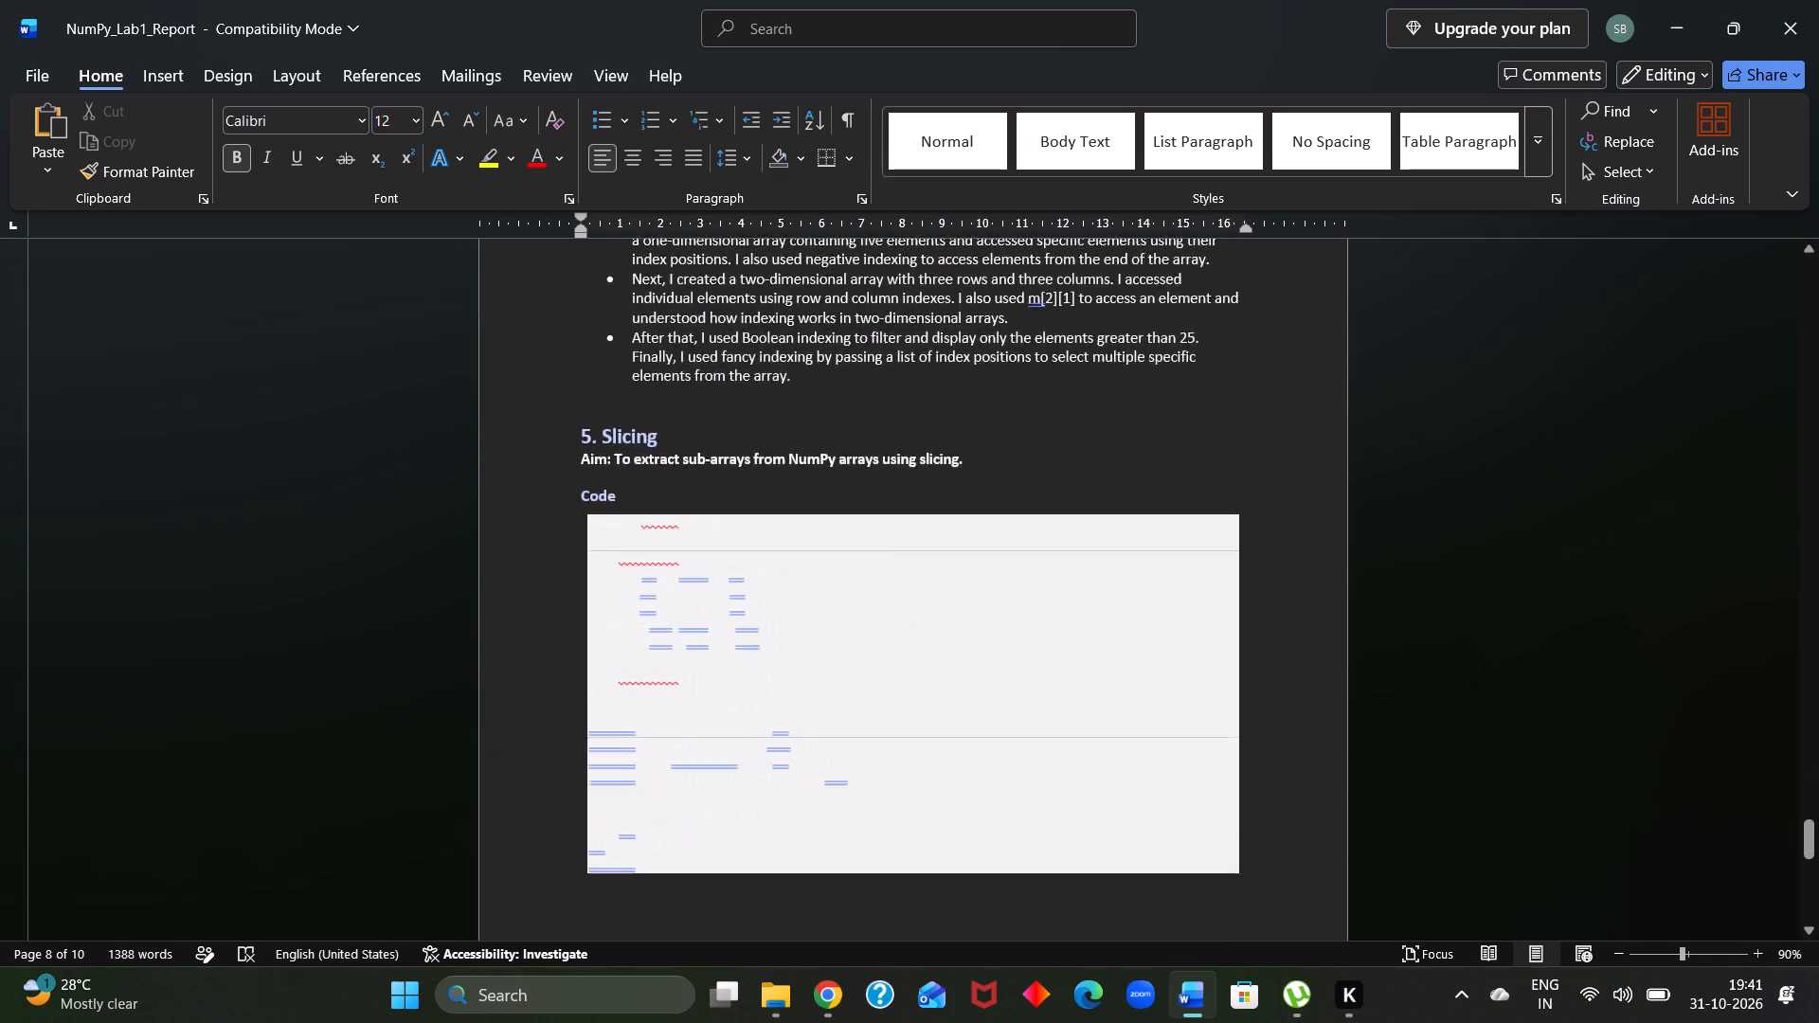
scroll(752, 610, "down", 3)
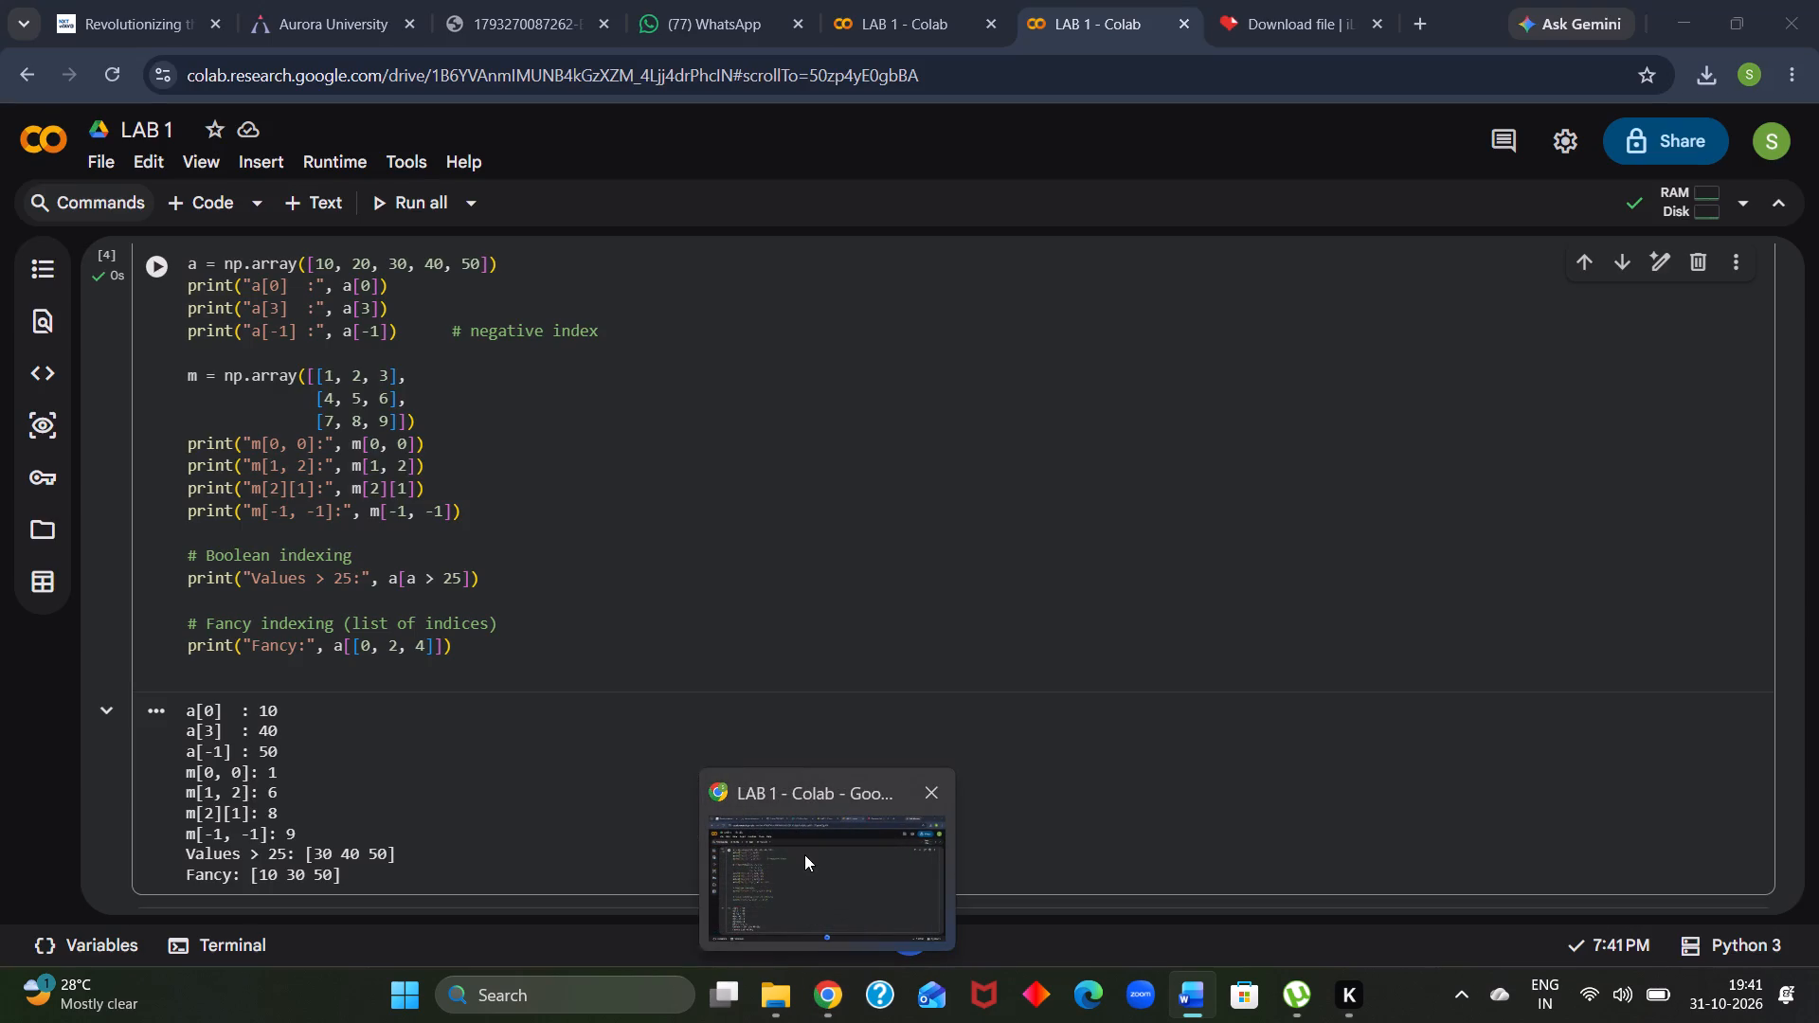
left_click(804, 854)
scroll(407, 591, "down", 6)
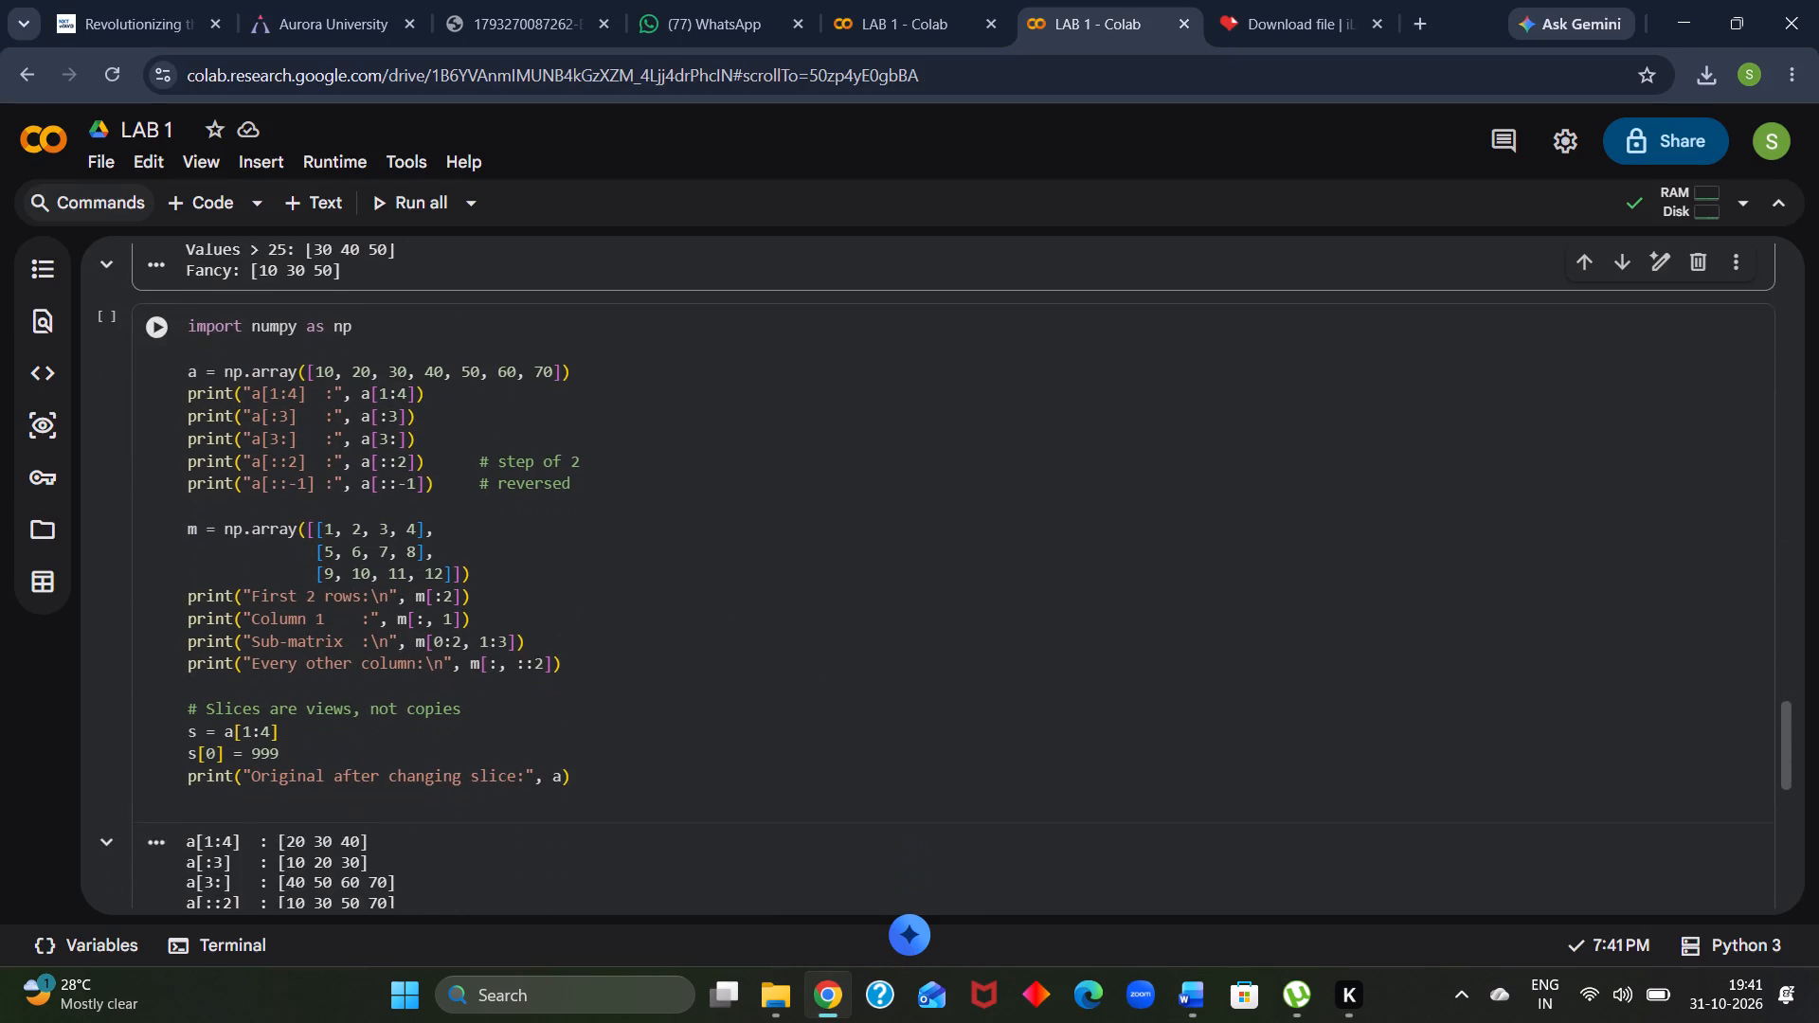
scroll(407, 591, "down", 1)
left_click(149, 306)
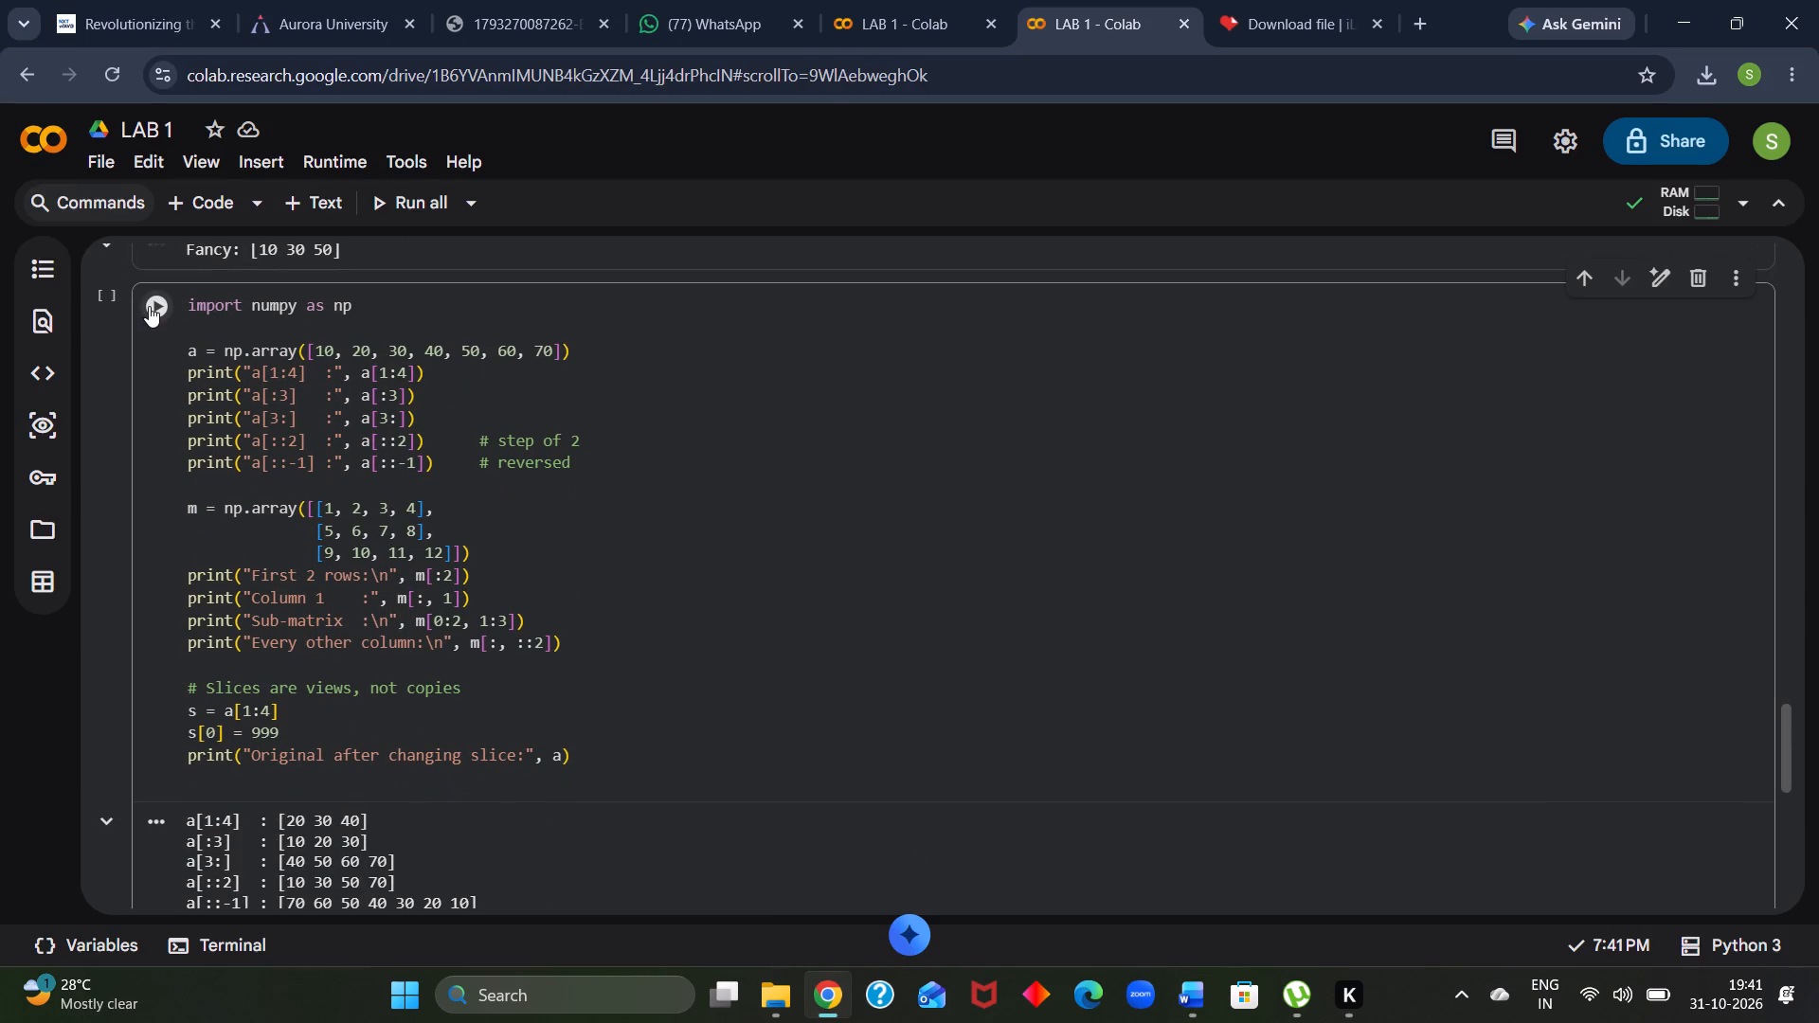
Capture the notebook page showing the slicing cell's code from the matrix m rows through the Original after changing slice output line.
scroll(406, 569, "right", 1)
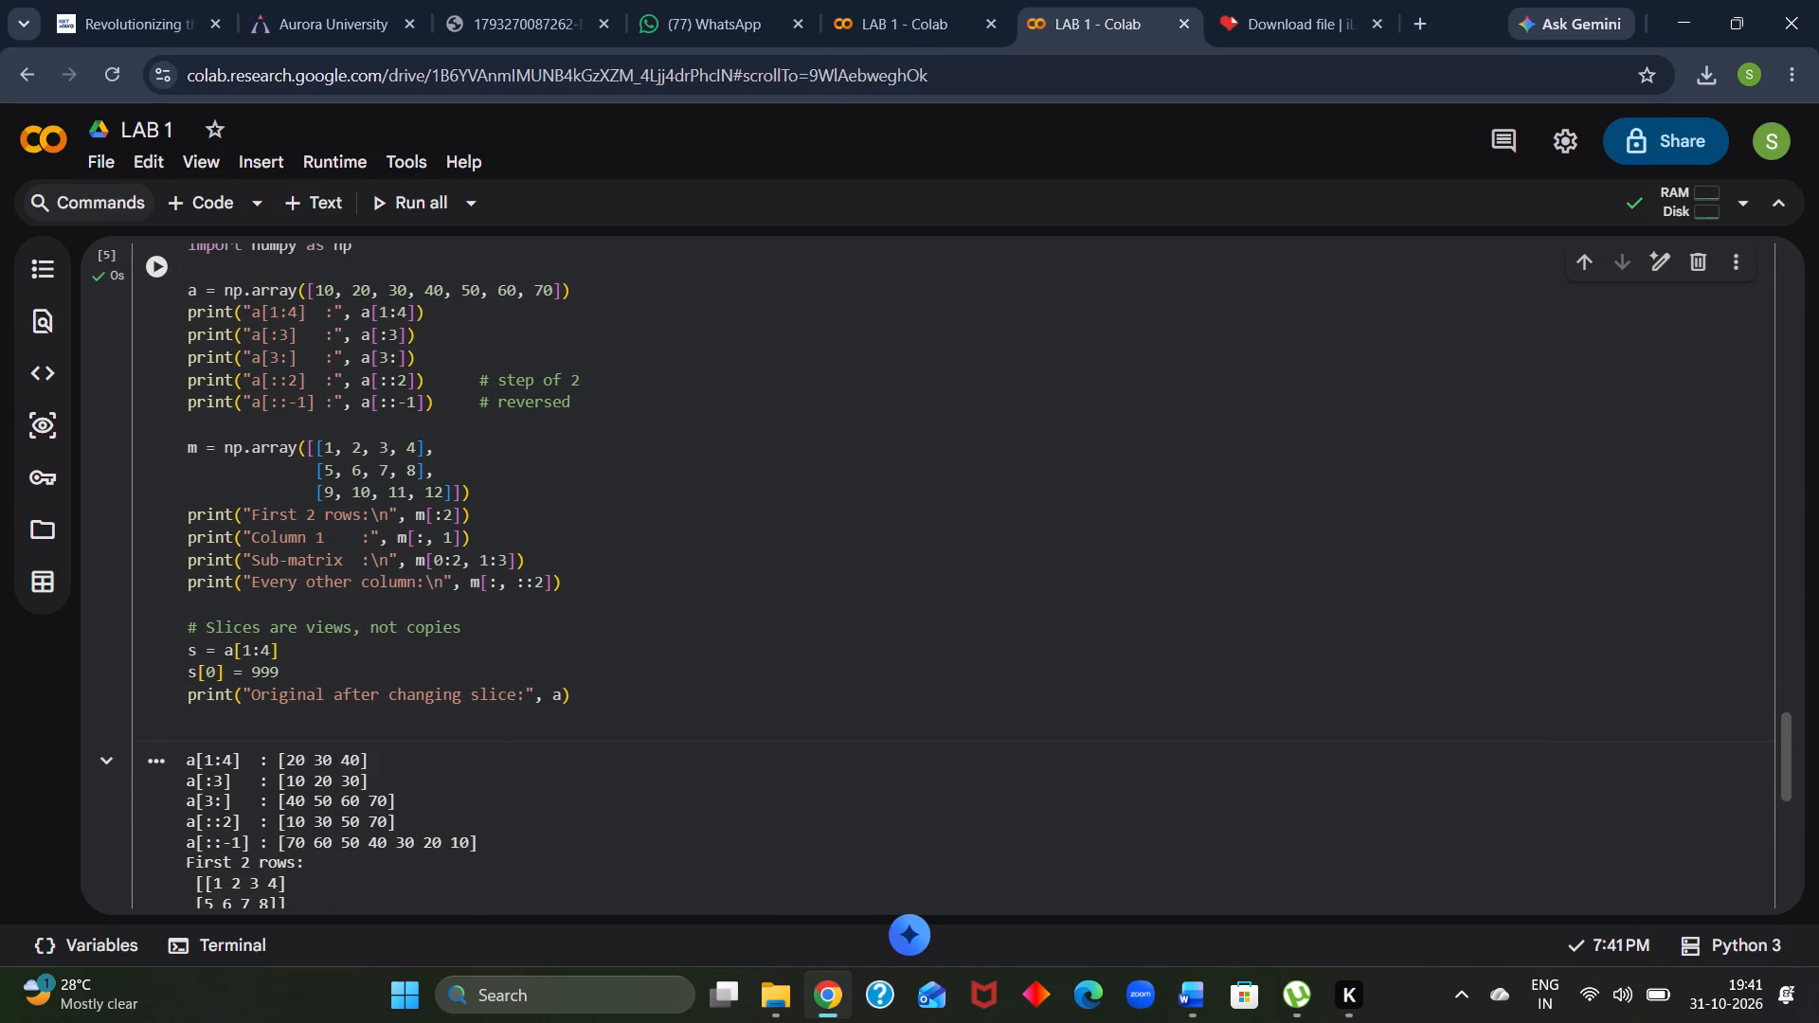
scroll(406, 569, "right", 2)
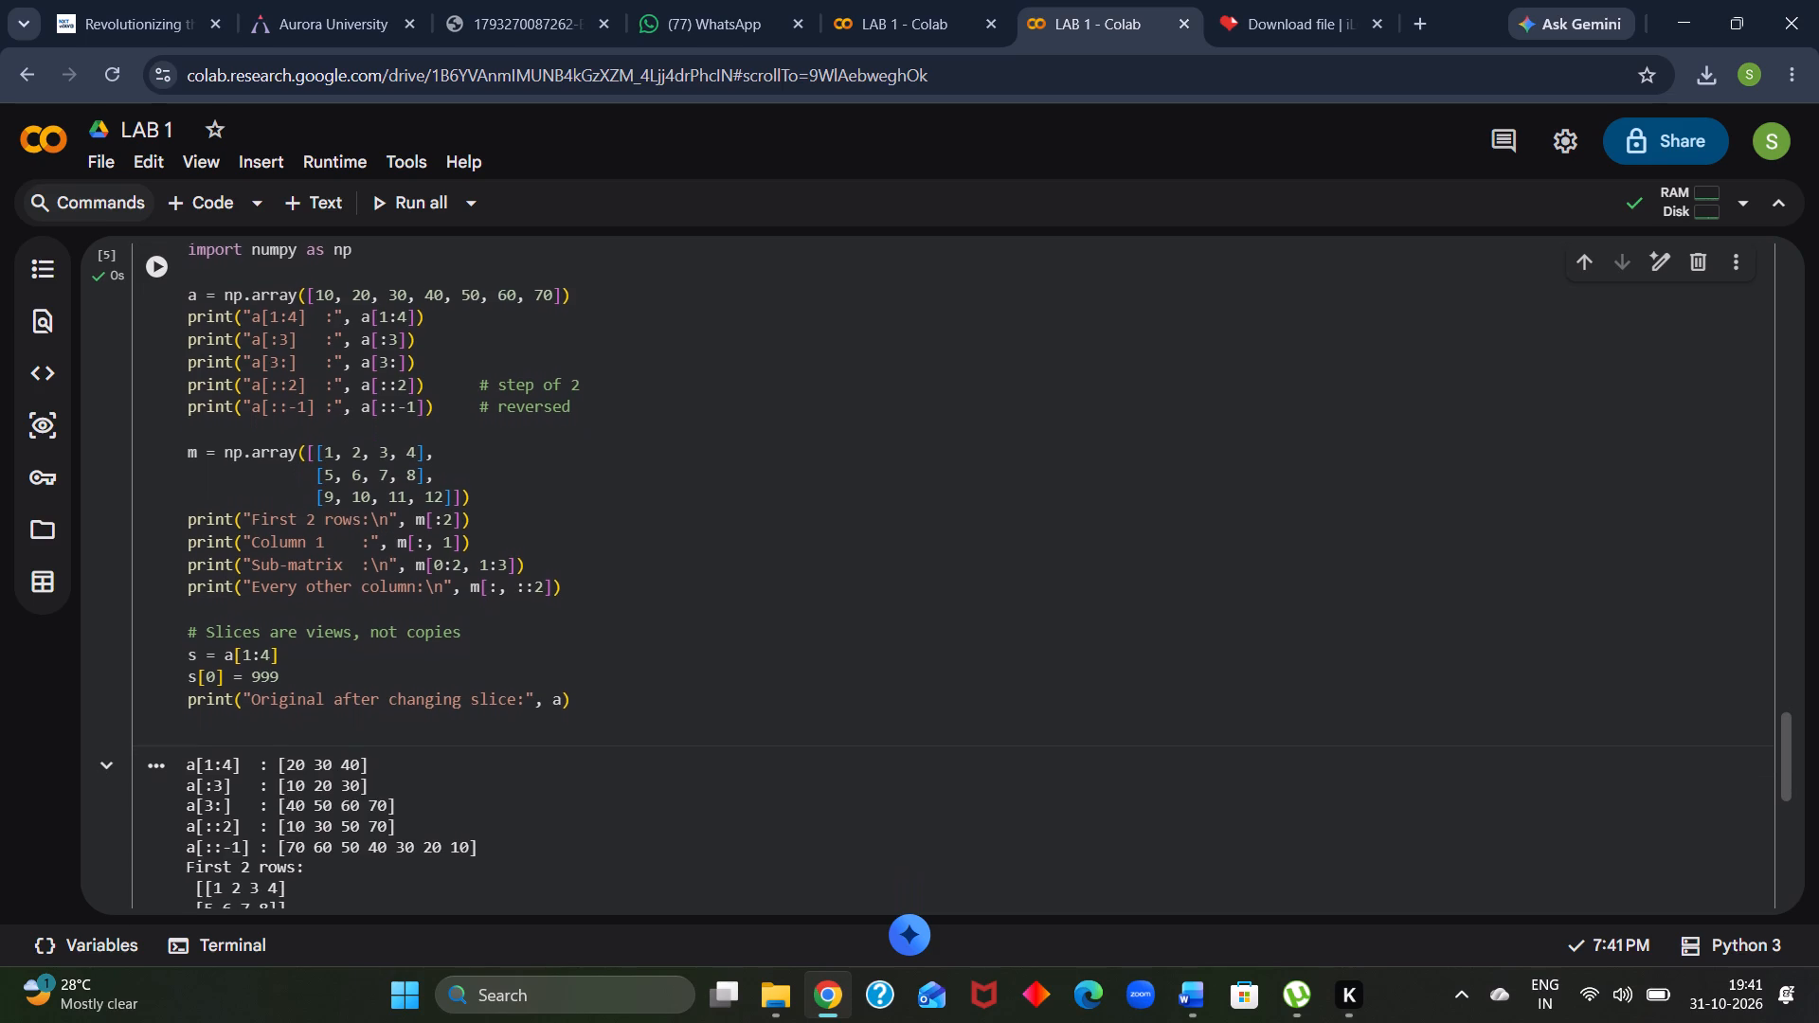
scroll(406, 569, "right", 3)
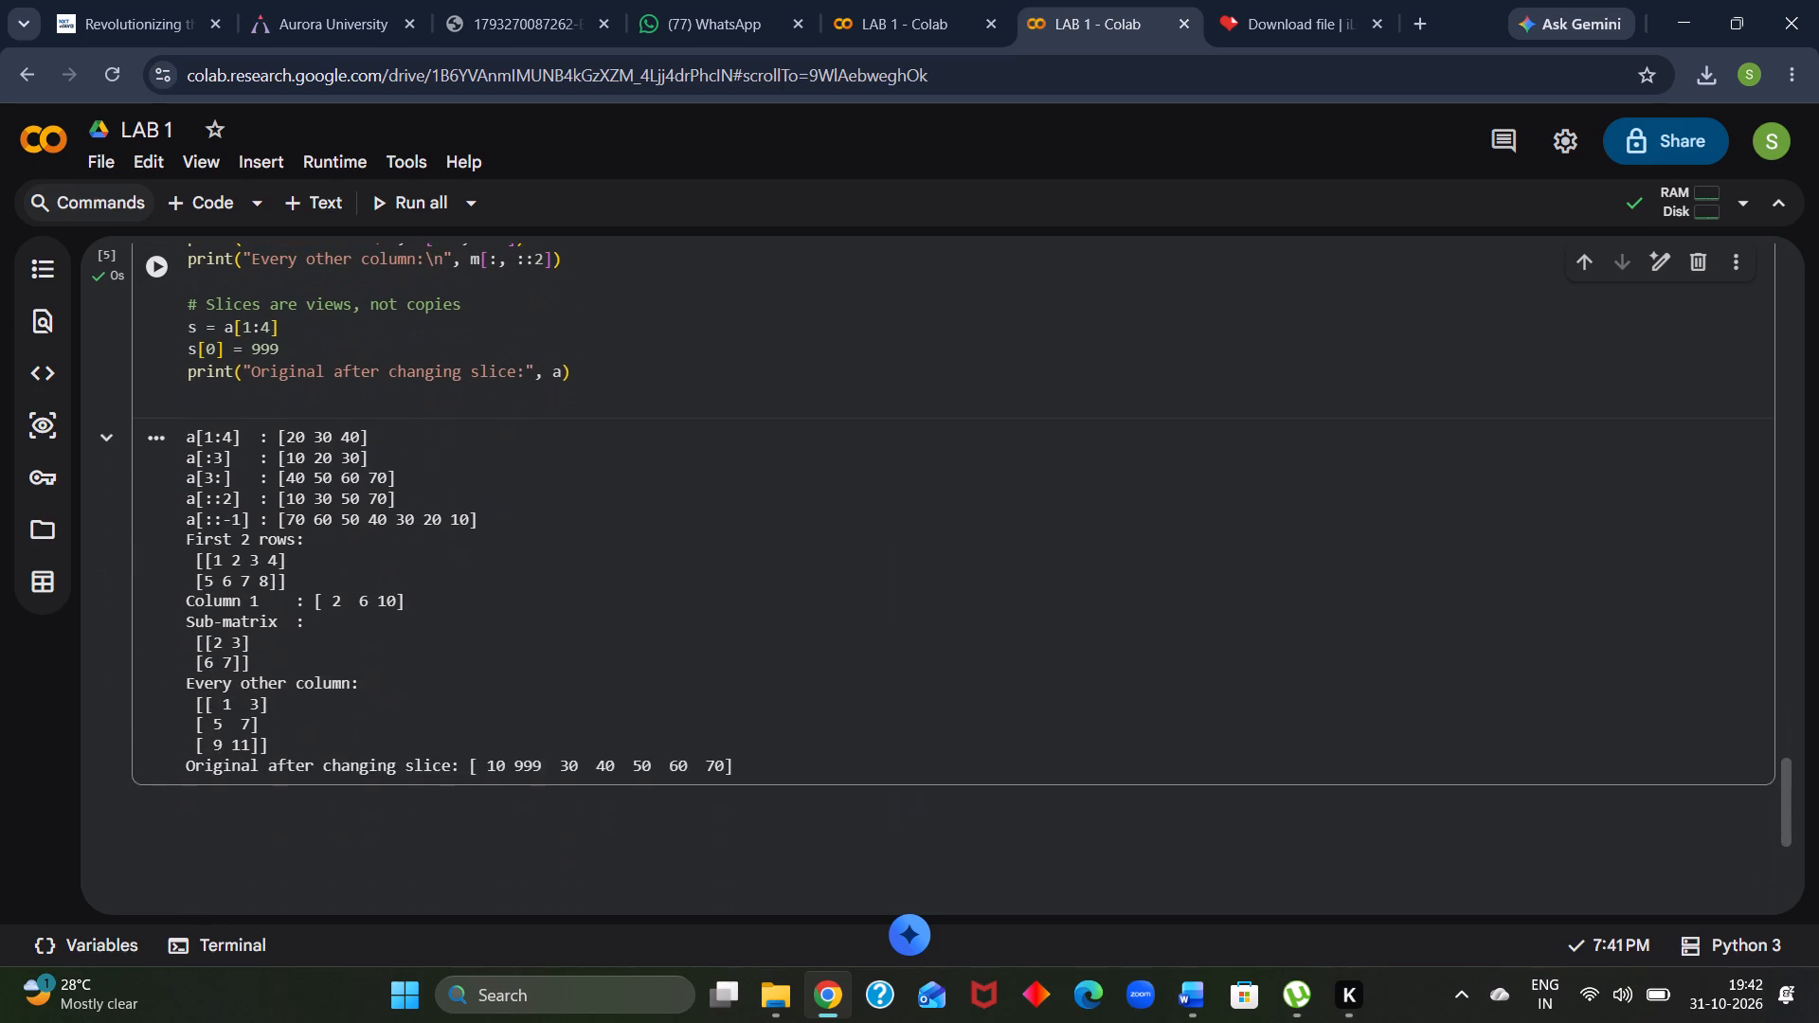
scroll(406, 569, "right", 1)
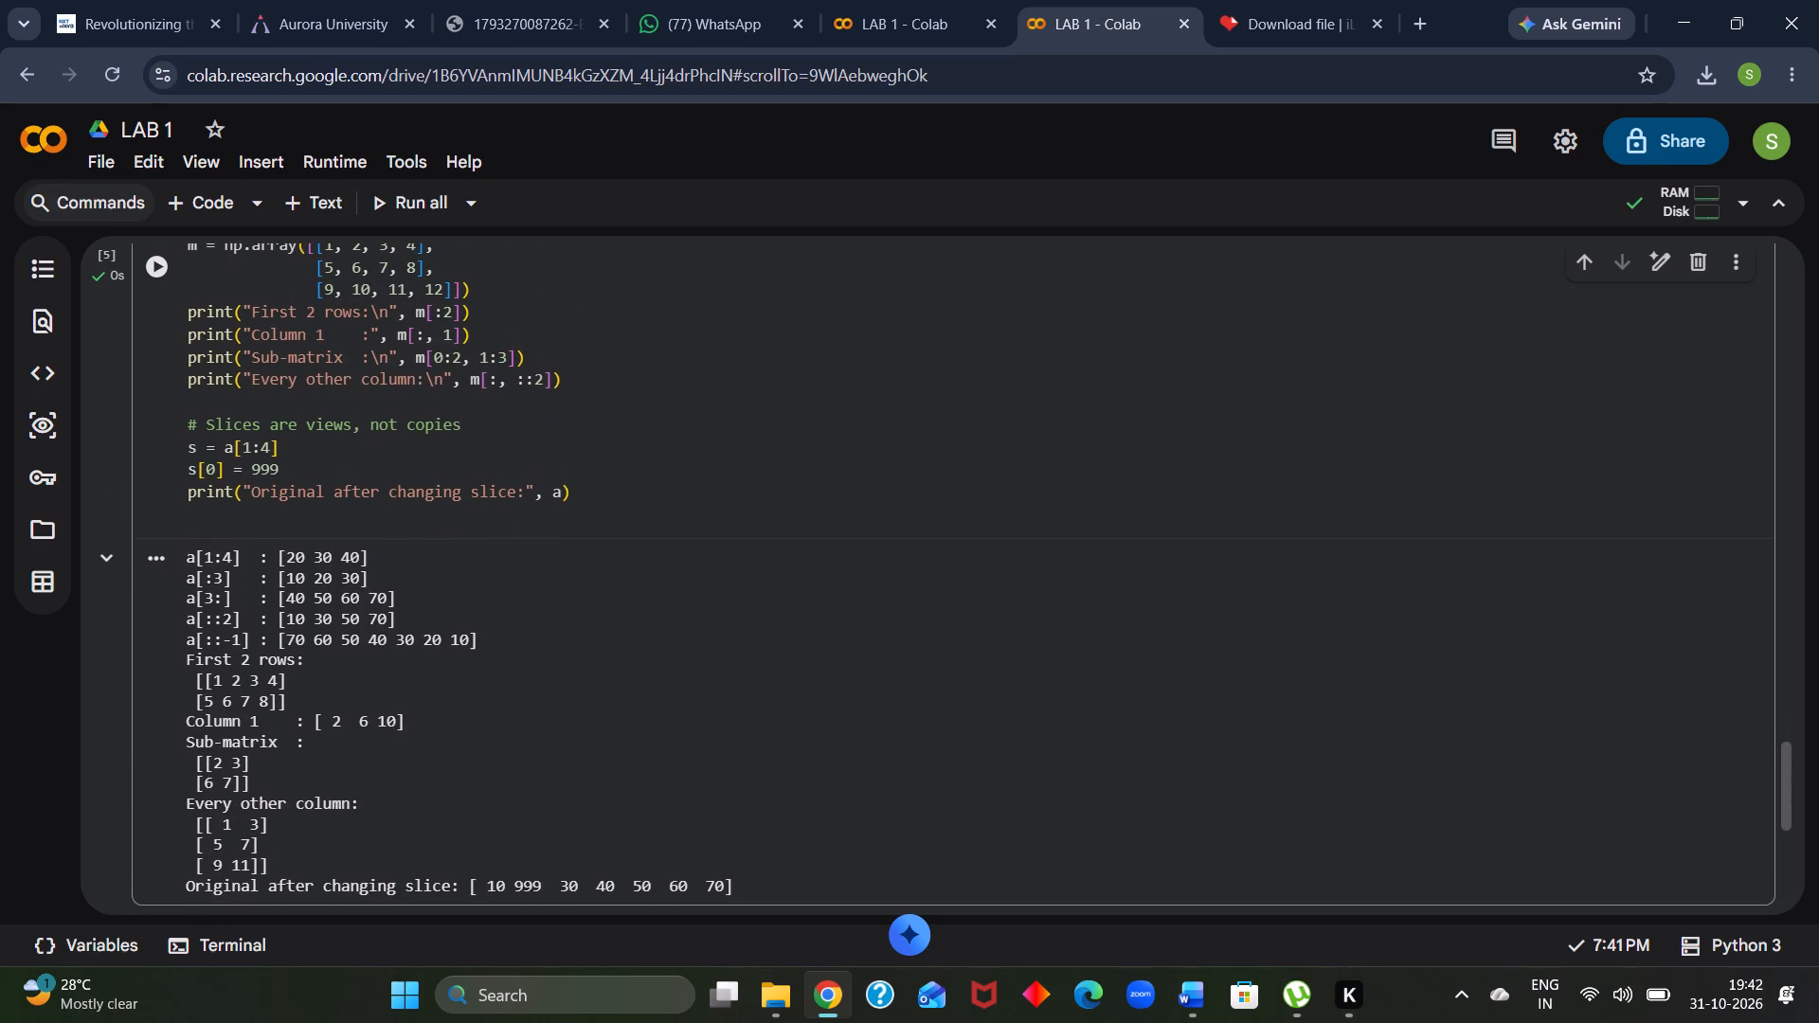
scroll(406, 569, "right", 2)
key("Print")
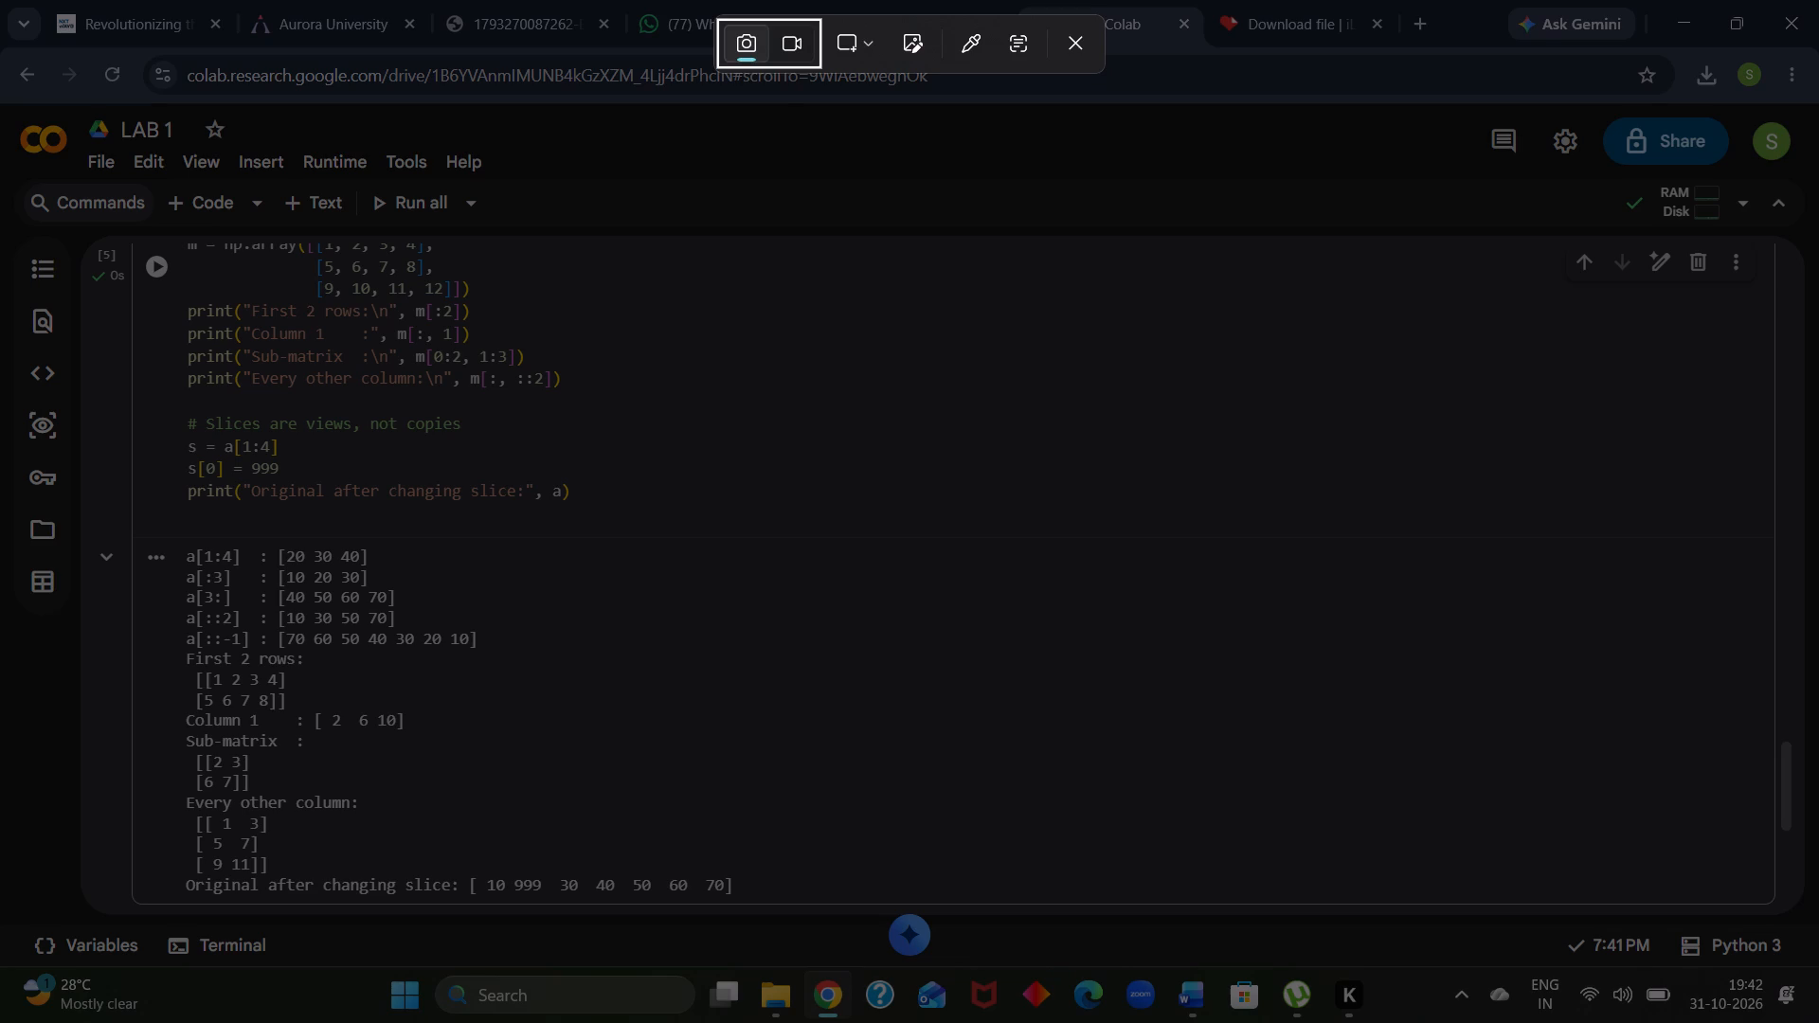
left_click_drag(0, 110, 1818, 946)
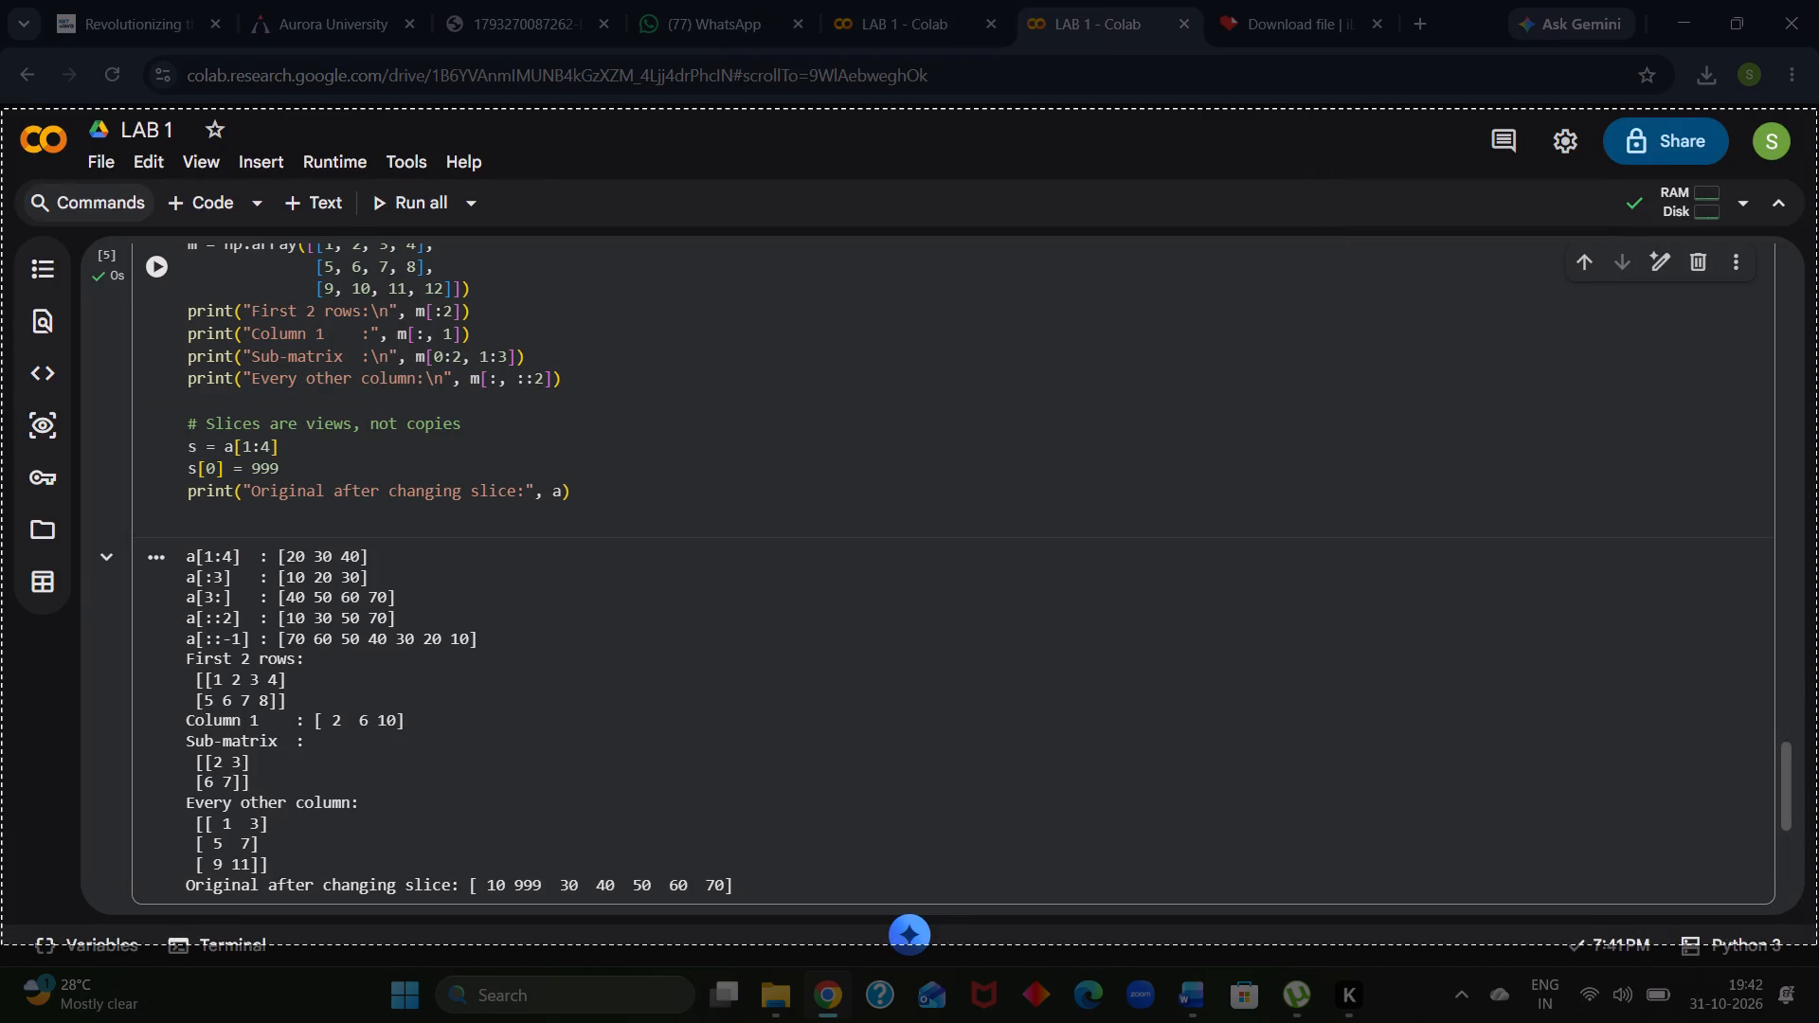
left_click_drag(1818, 946, 1818, 978)
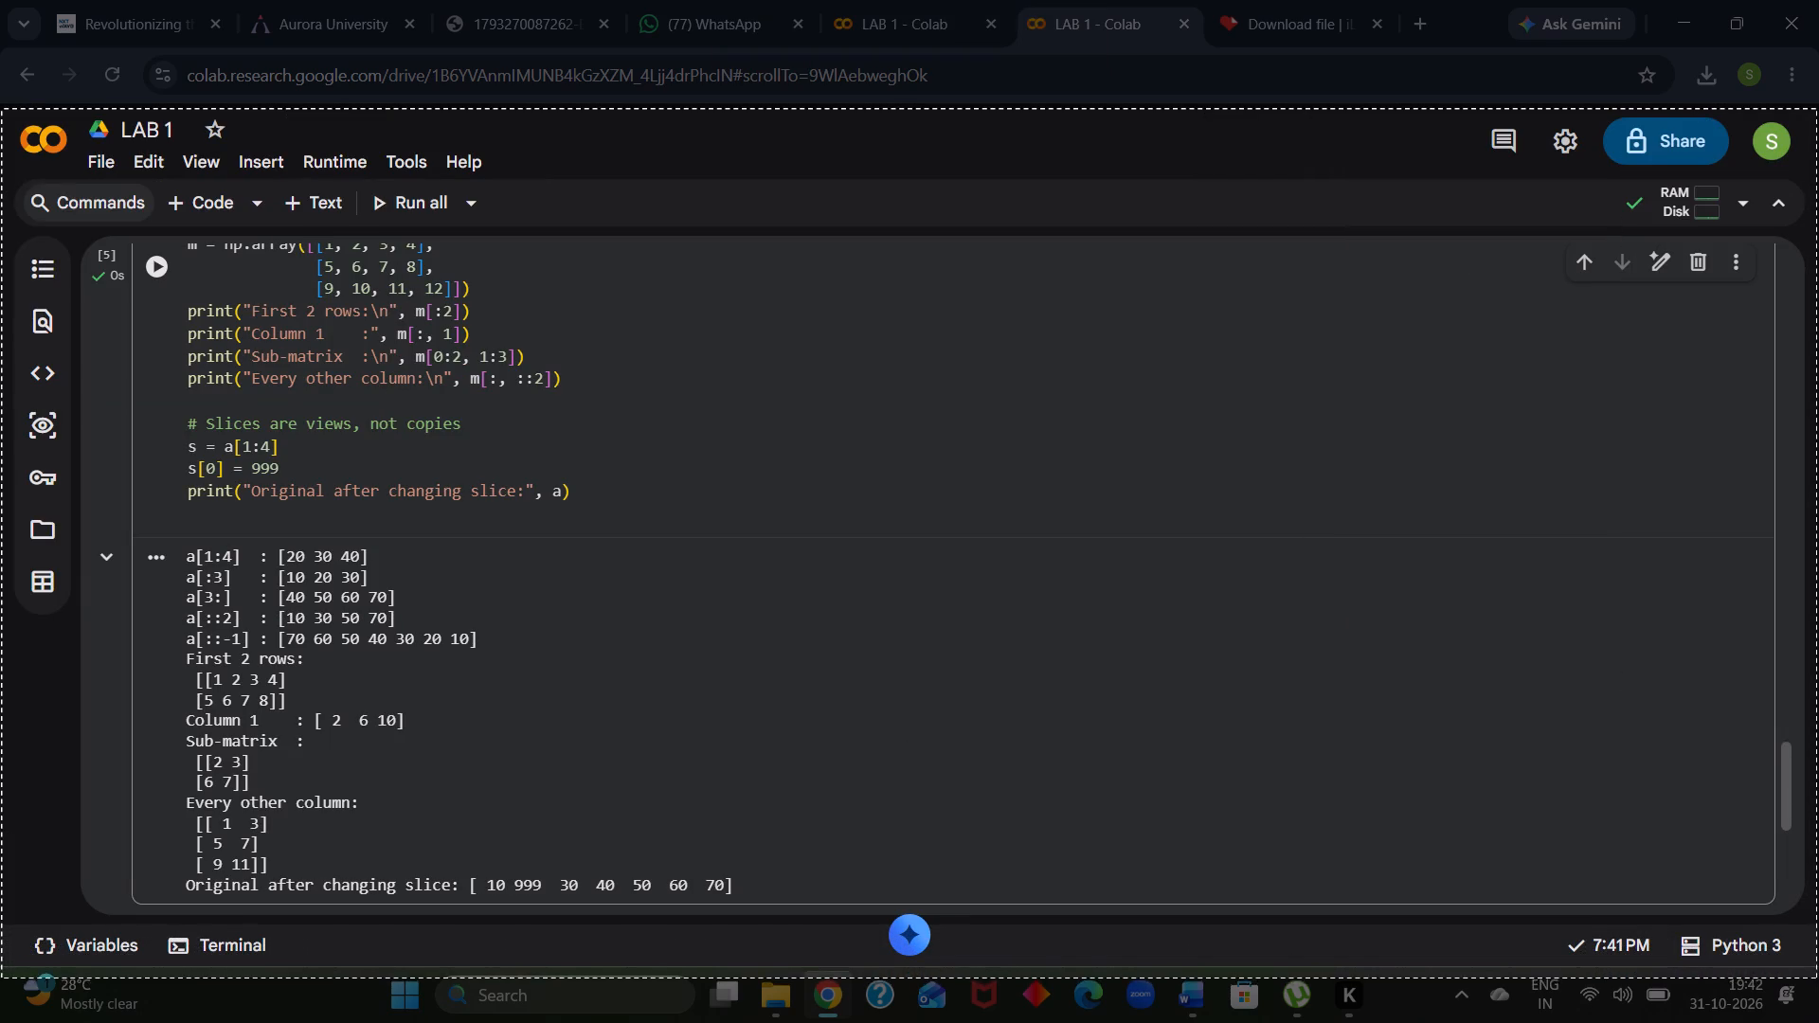
left_click_drag(1818, 978, 1818, 963)
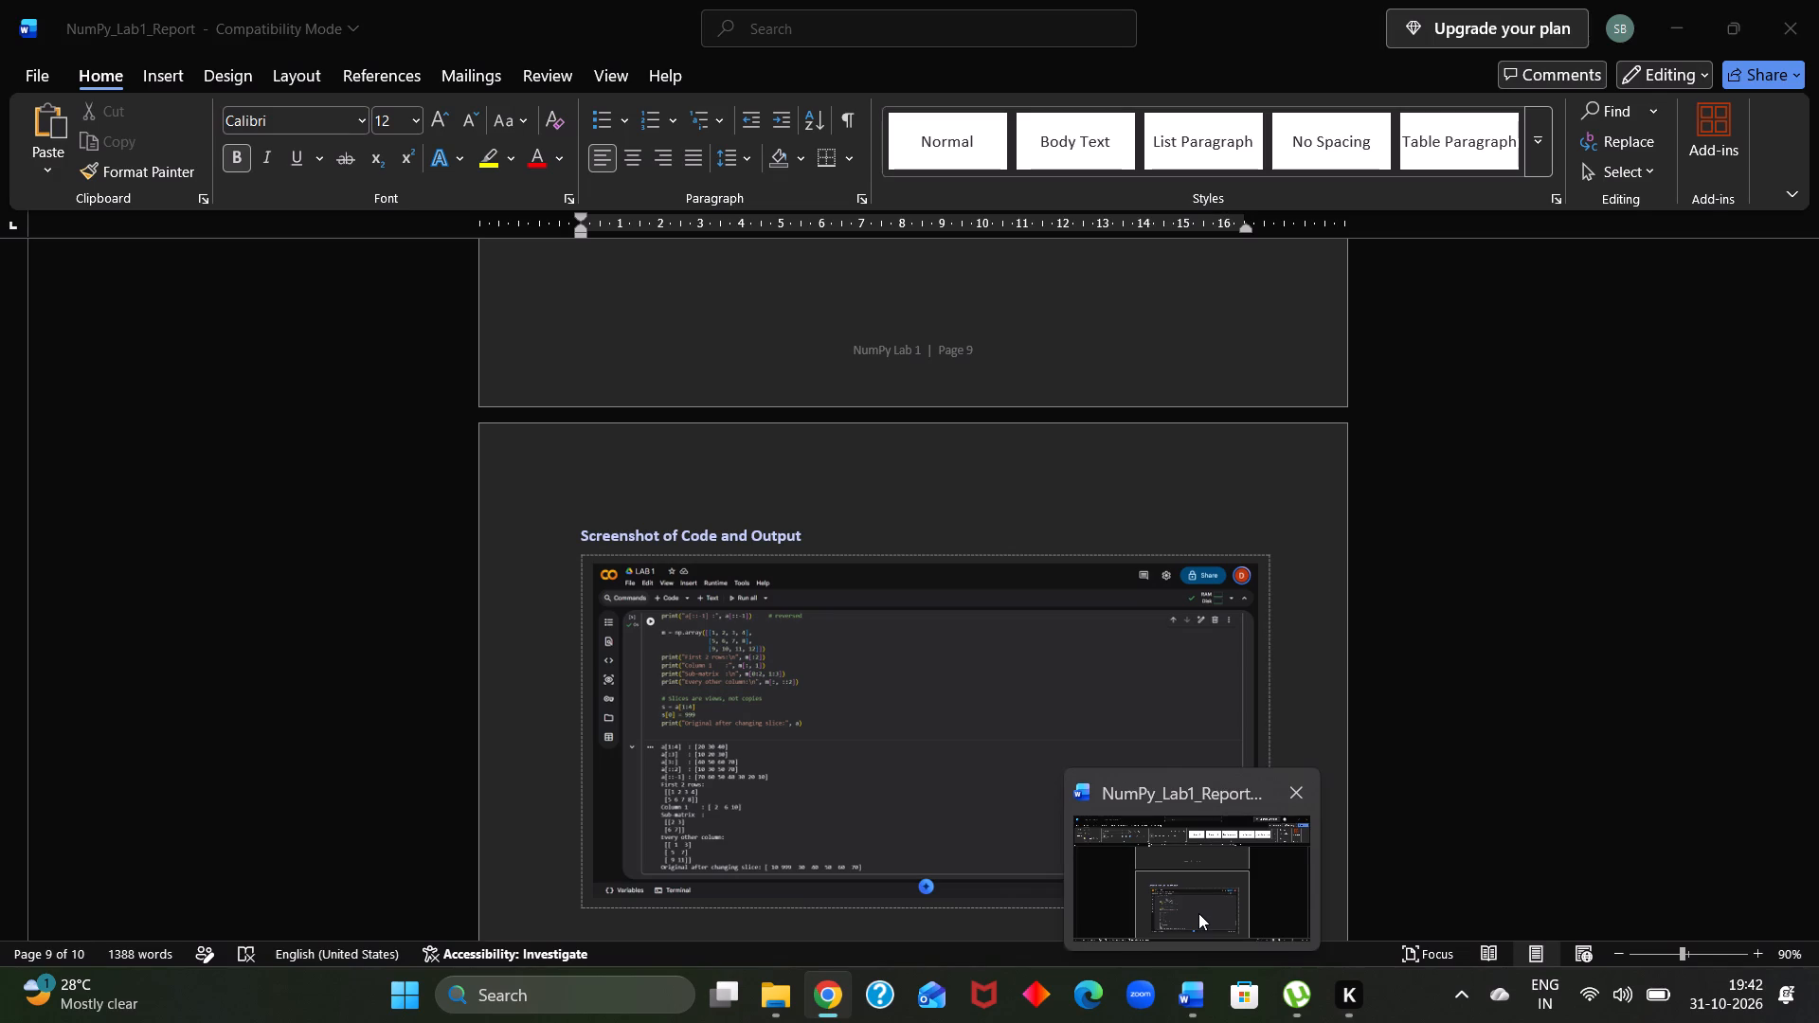
In the Word report, replace the Slicing section's framed capture with the new one, directly below Screenshot of Code and Output.
left_click(1198, 913)
left_click(965, 779)
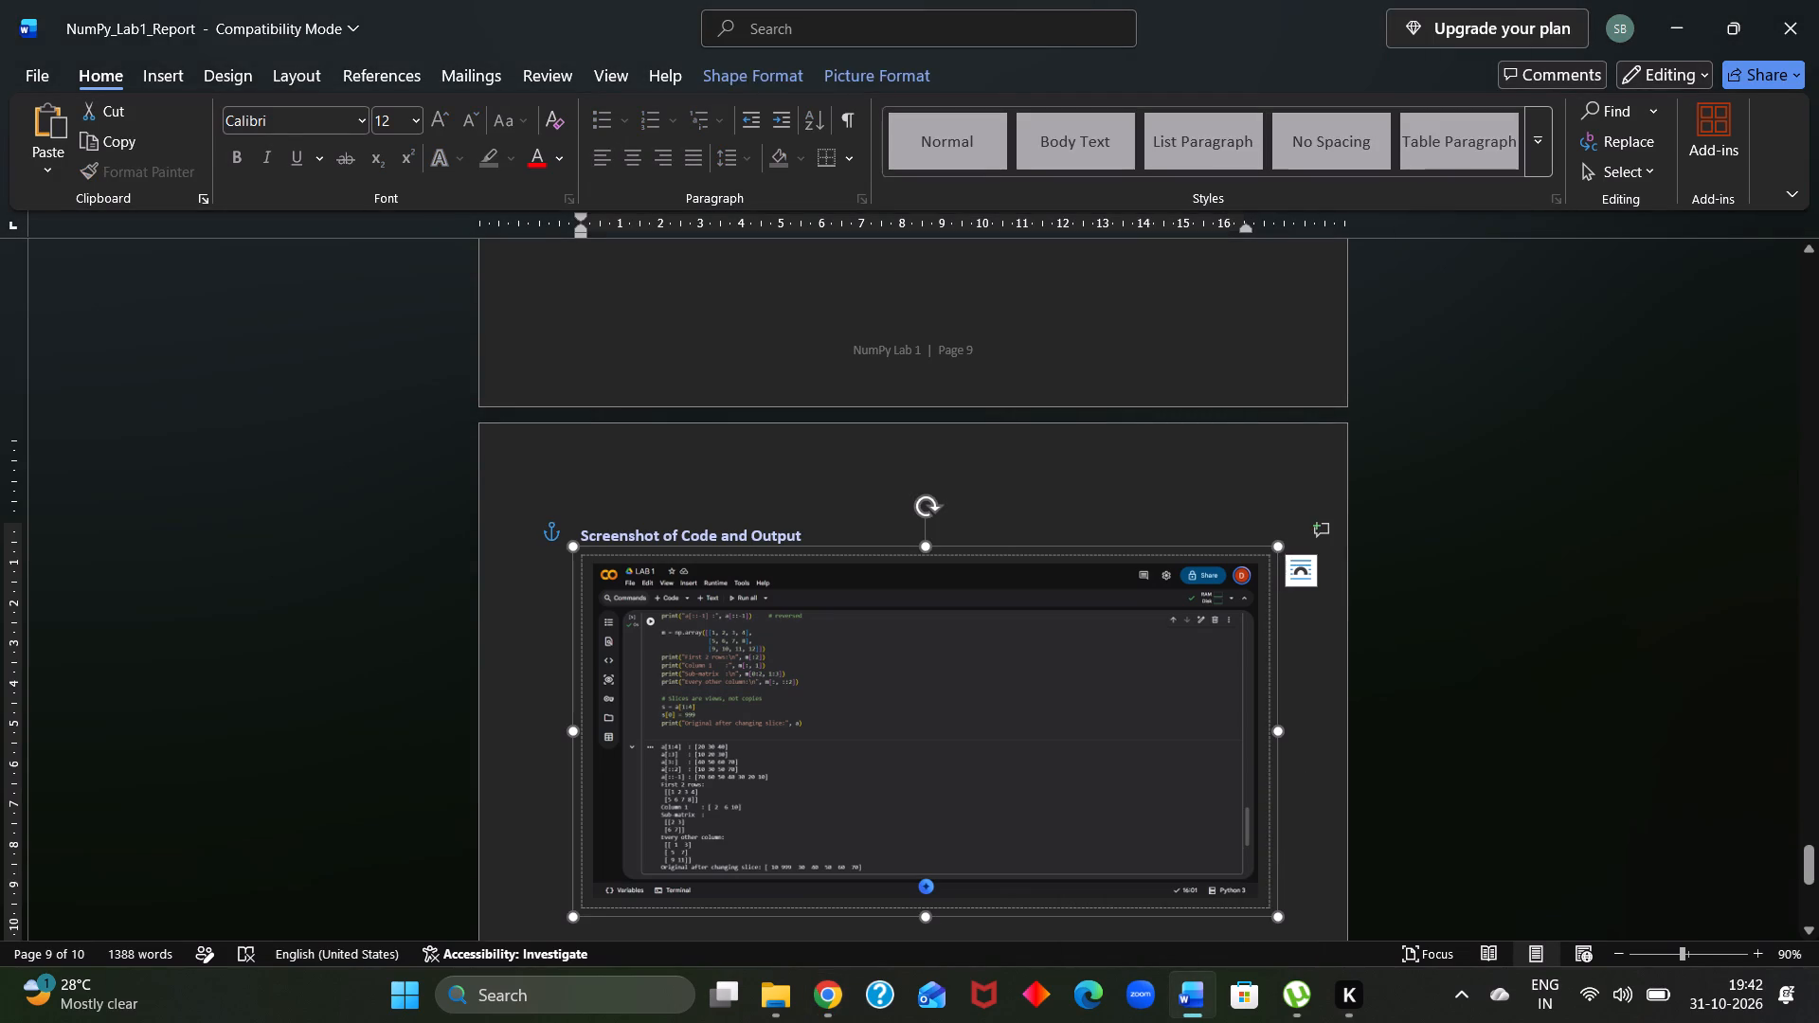
key("BackSpace")
key("Right")
key("Right")
key("Right")
key("Right")
key("Right")
key("Right")
key("Right")
key("Right")
key("Right")
key("Right")
key("Right")
key("Right")
key("Right")
key("Right")
key("Right")
key("Right")
key("Right")
key("Right")
key("Right")
key("Right")
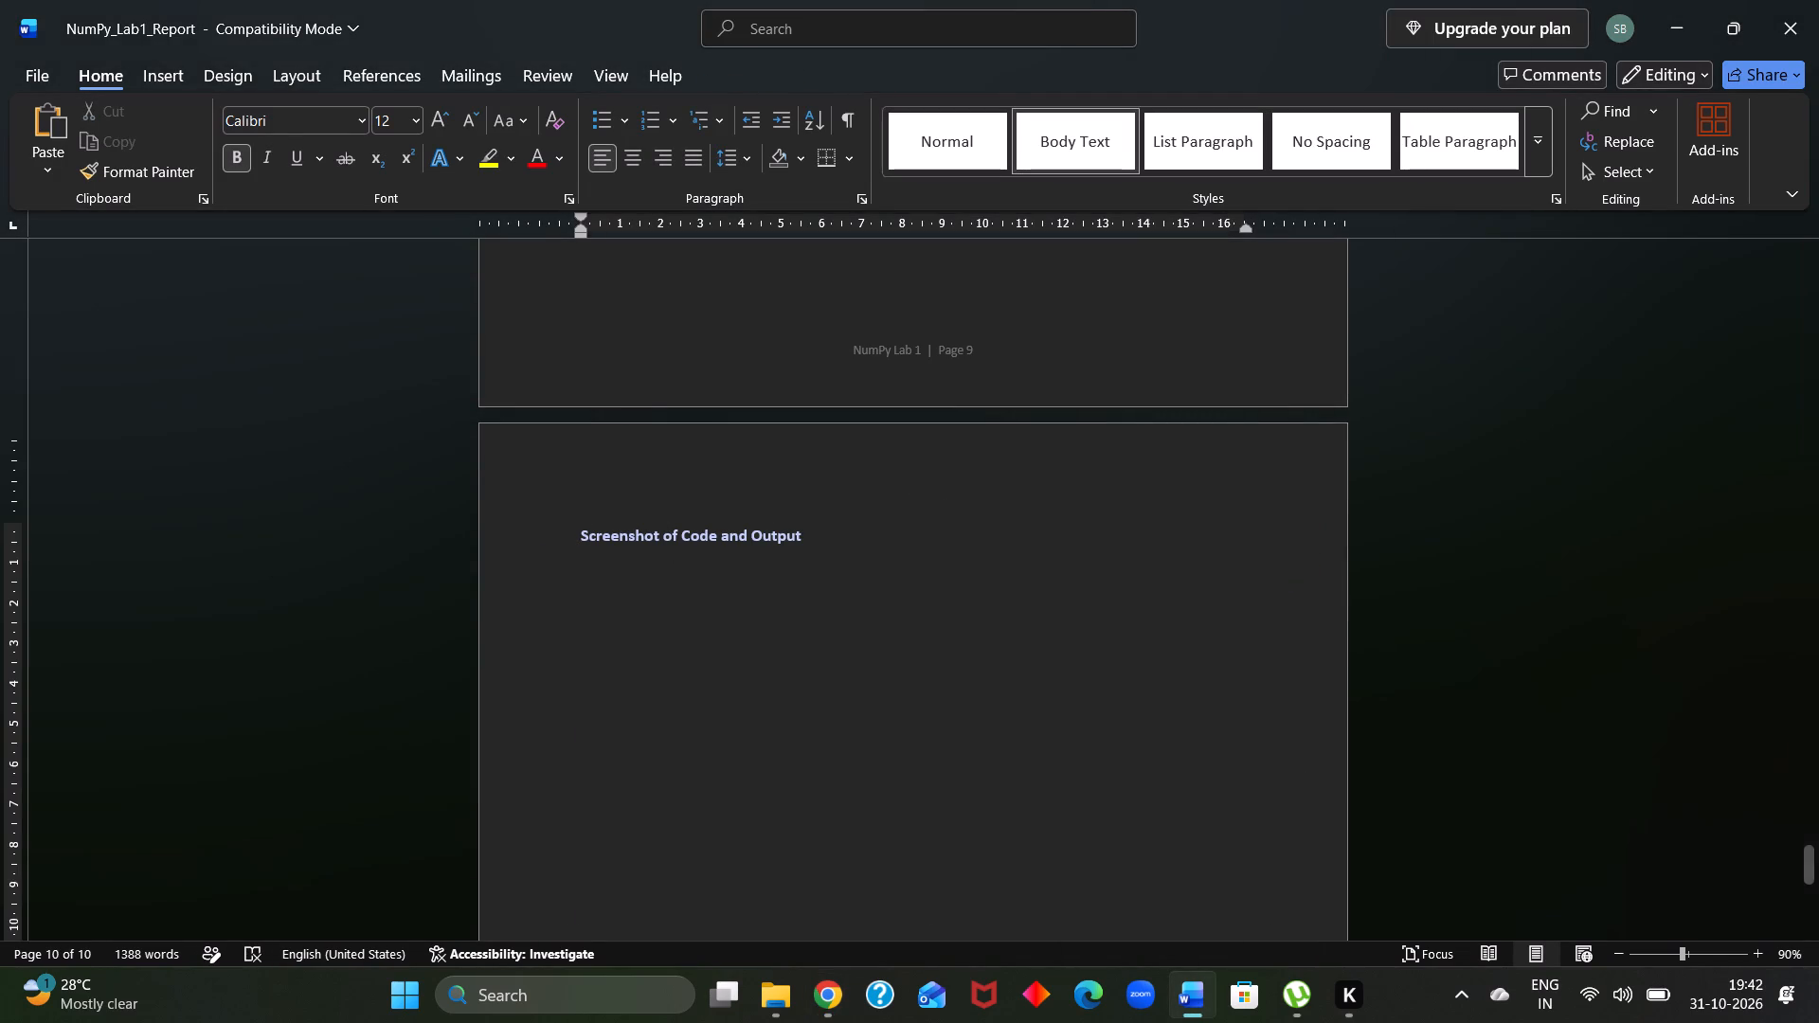
key("ctrl+v")
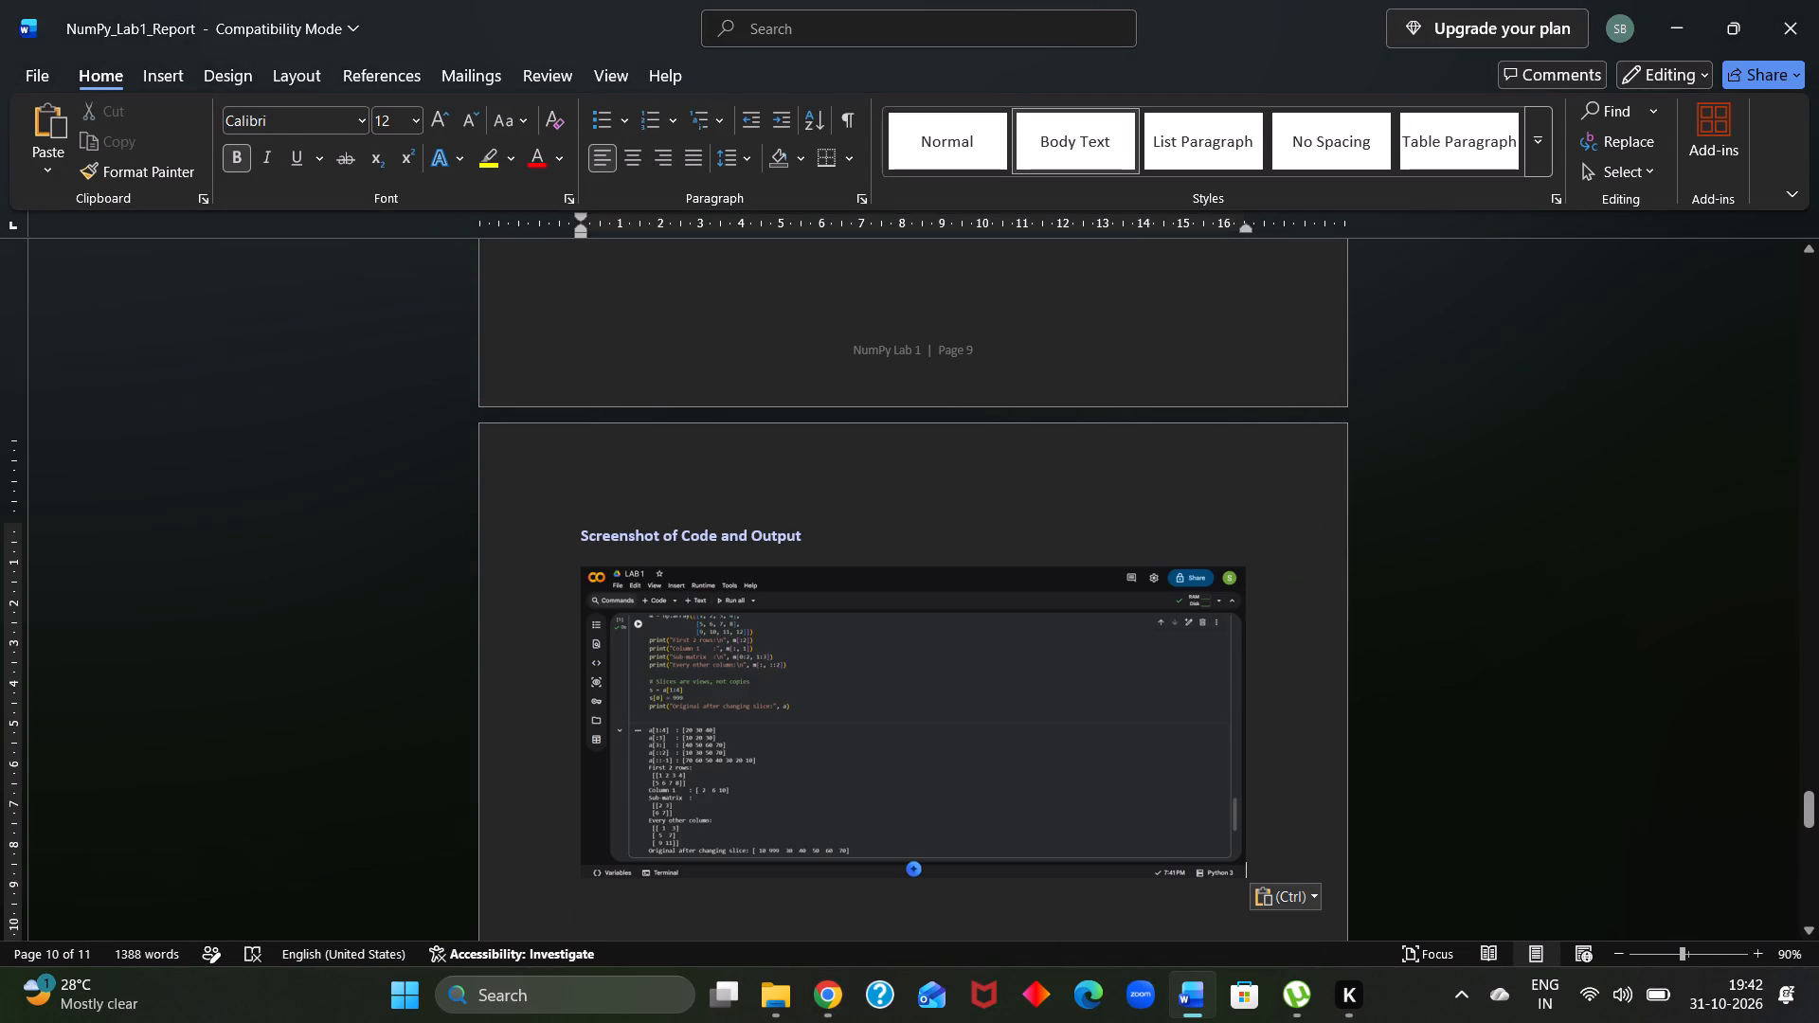
Review the finished report from the Slicing section back to the cover page, examining the section captures, file name details and certificate page.
scroll(855, 704, "down", 2)
scroll(855, 704, "up", 5)
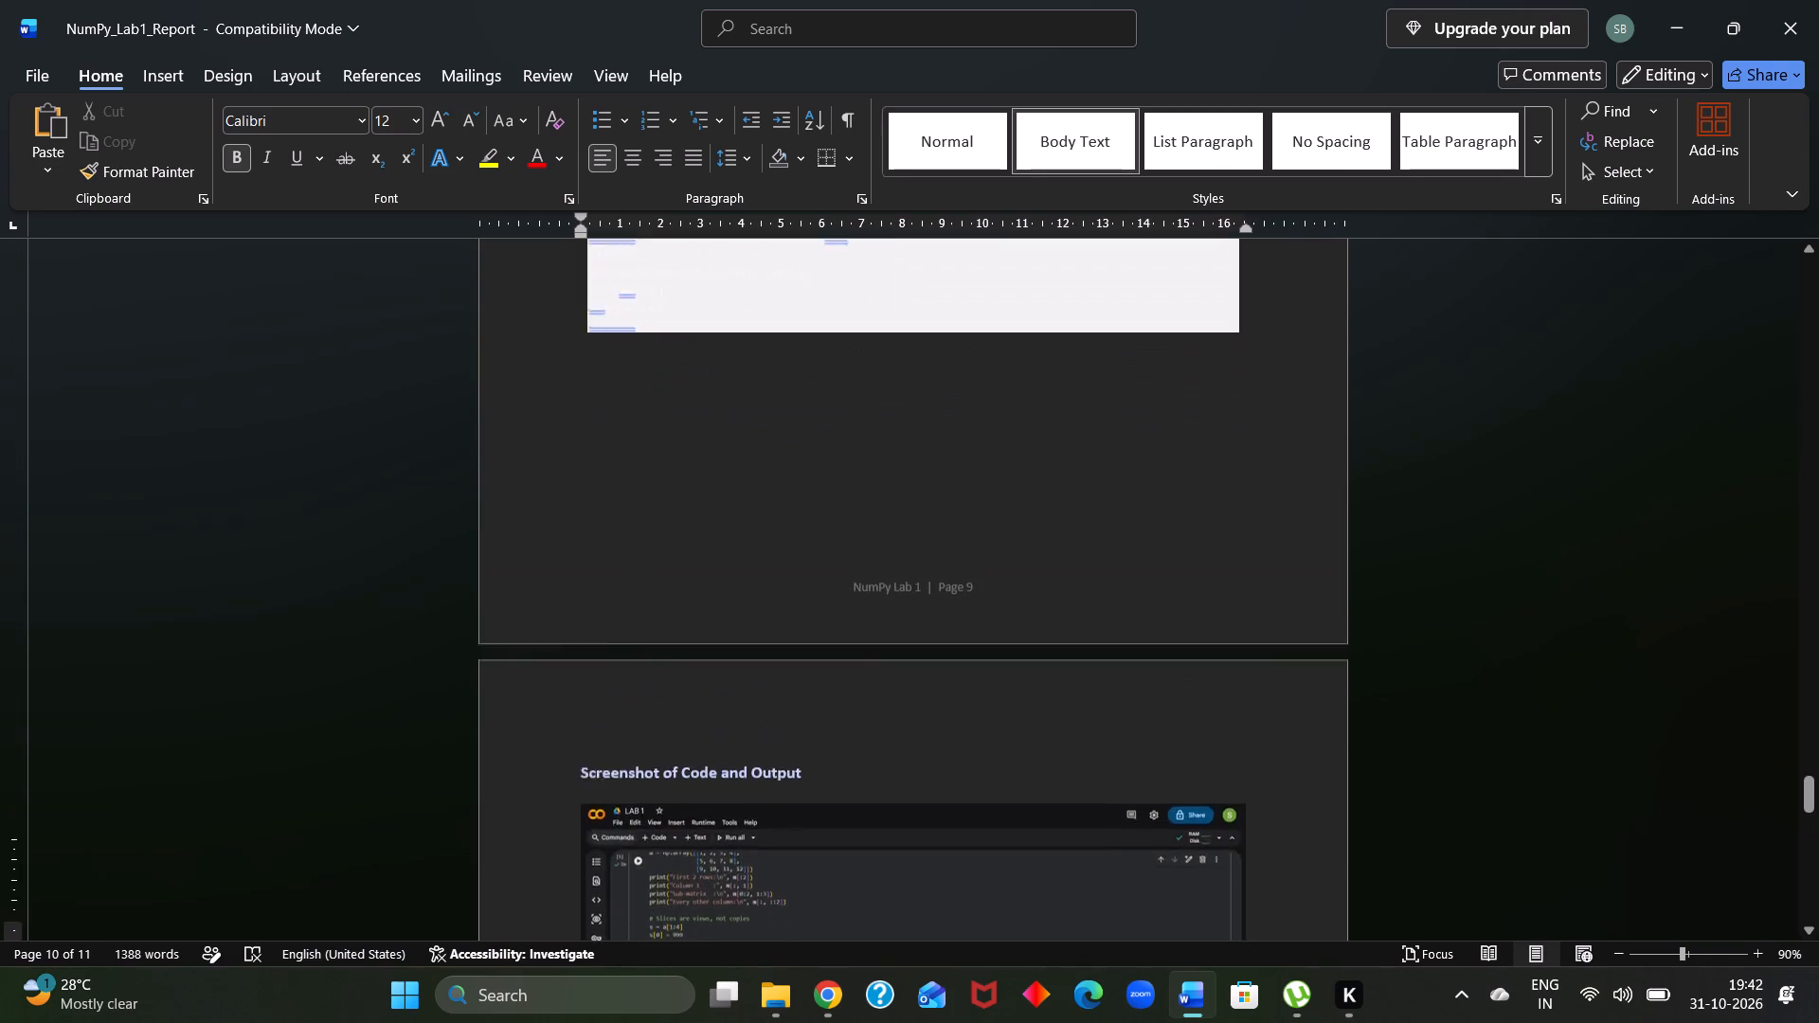
scroll(855, 704, "up", 3)
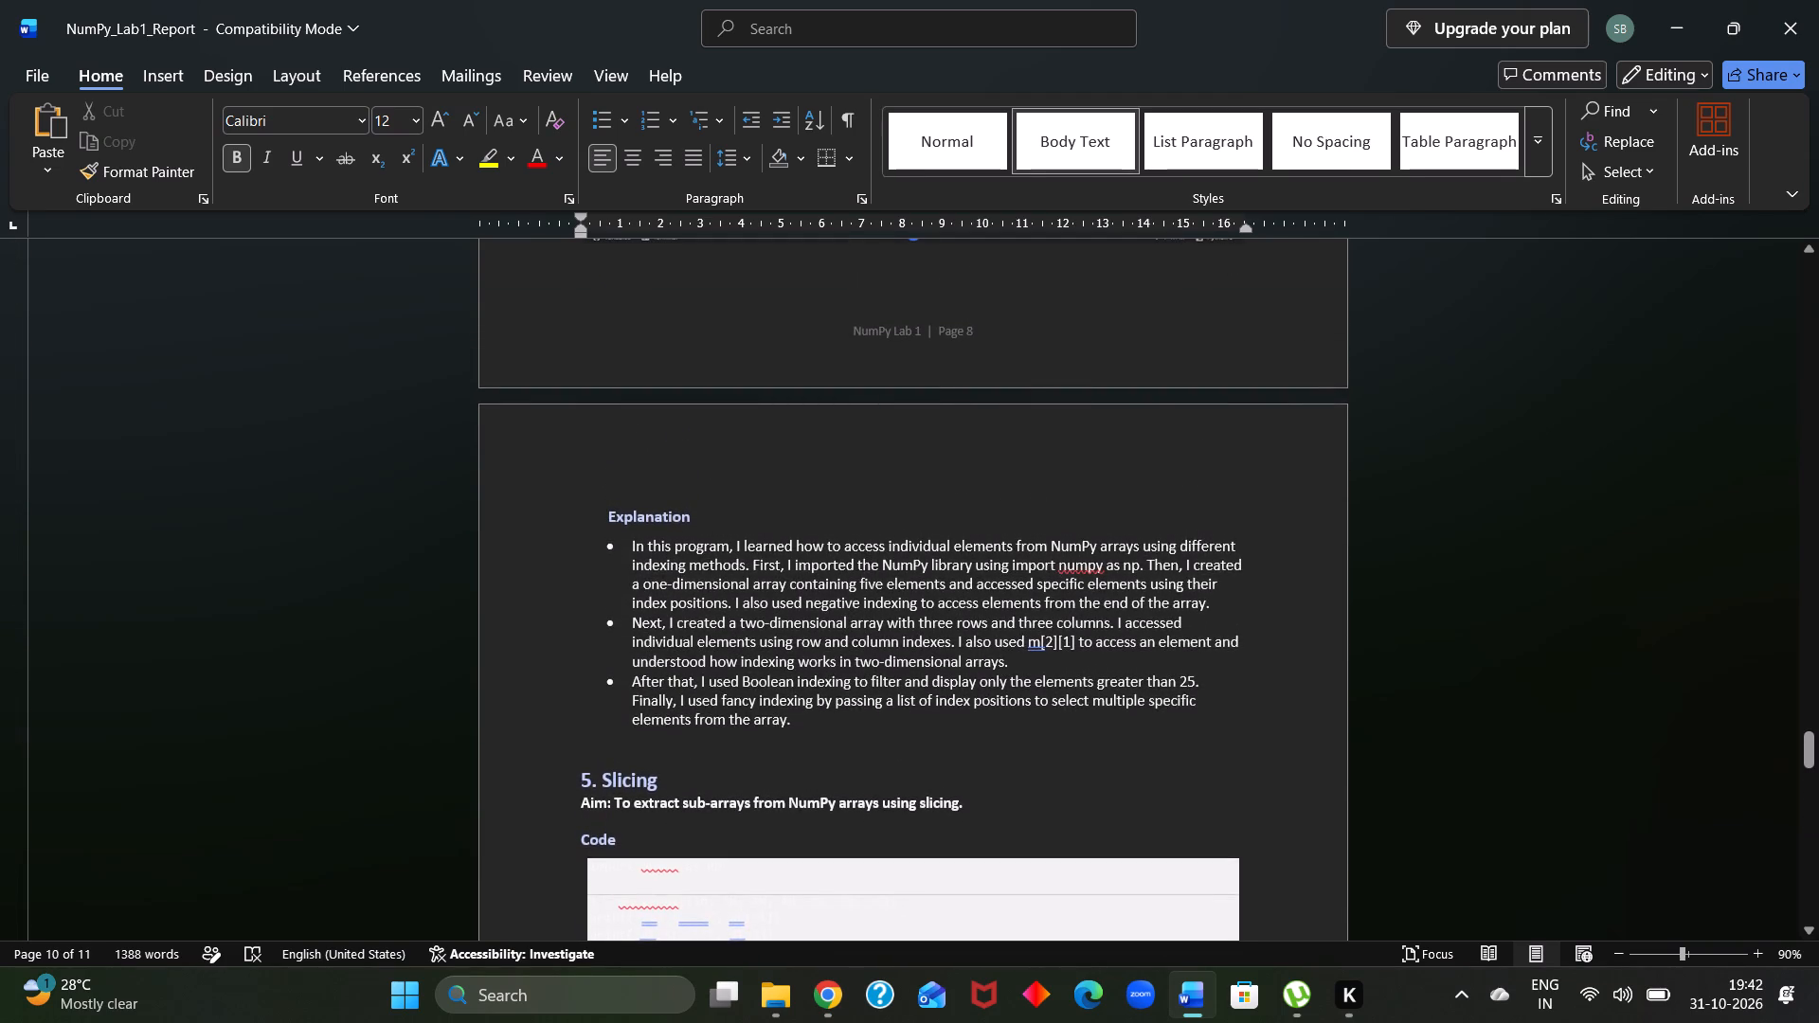
scroll(855, 704, "up", 8)
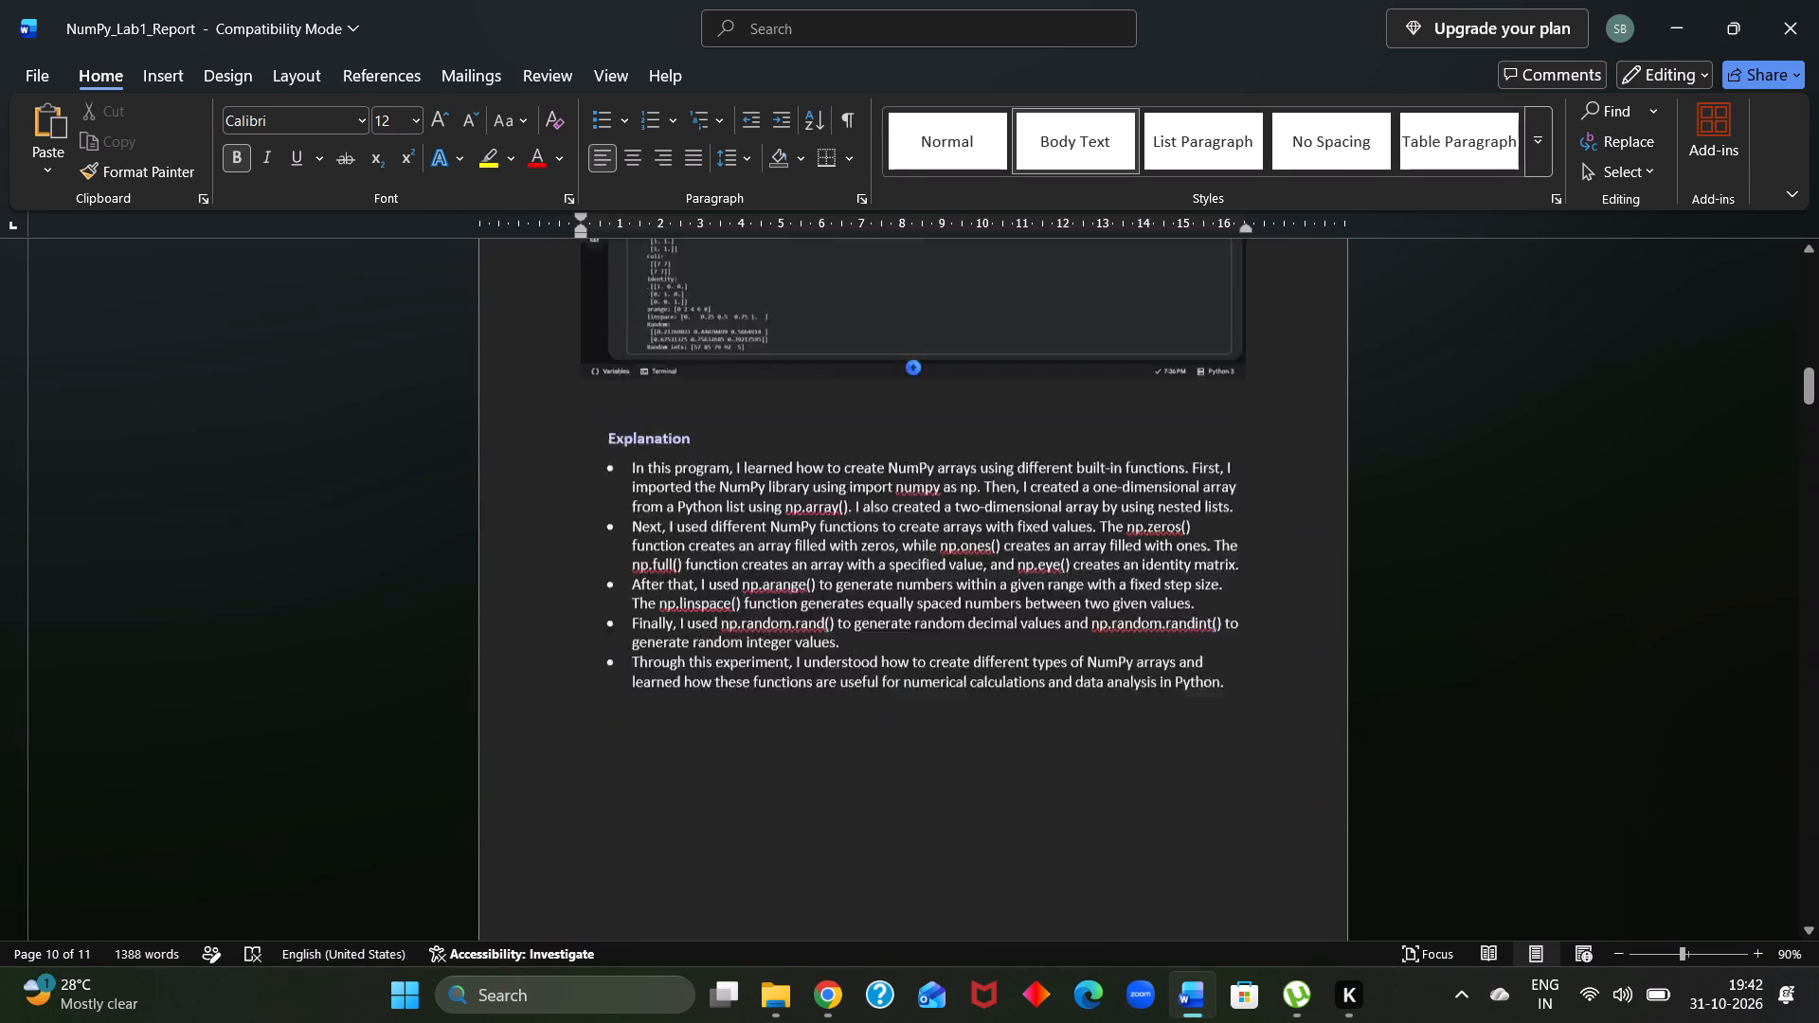
scroll(855, 704, "up", 5)
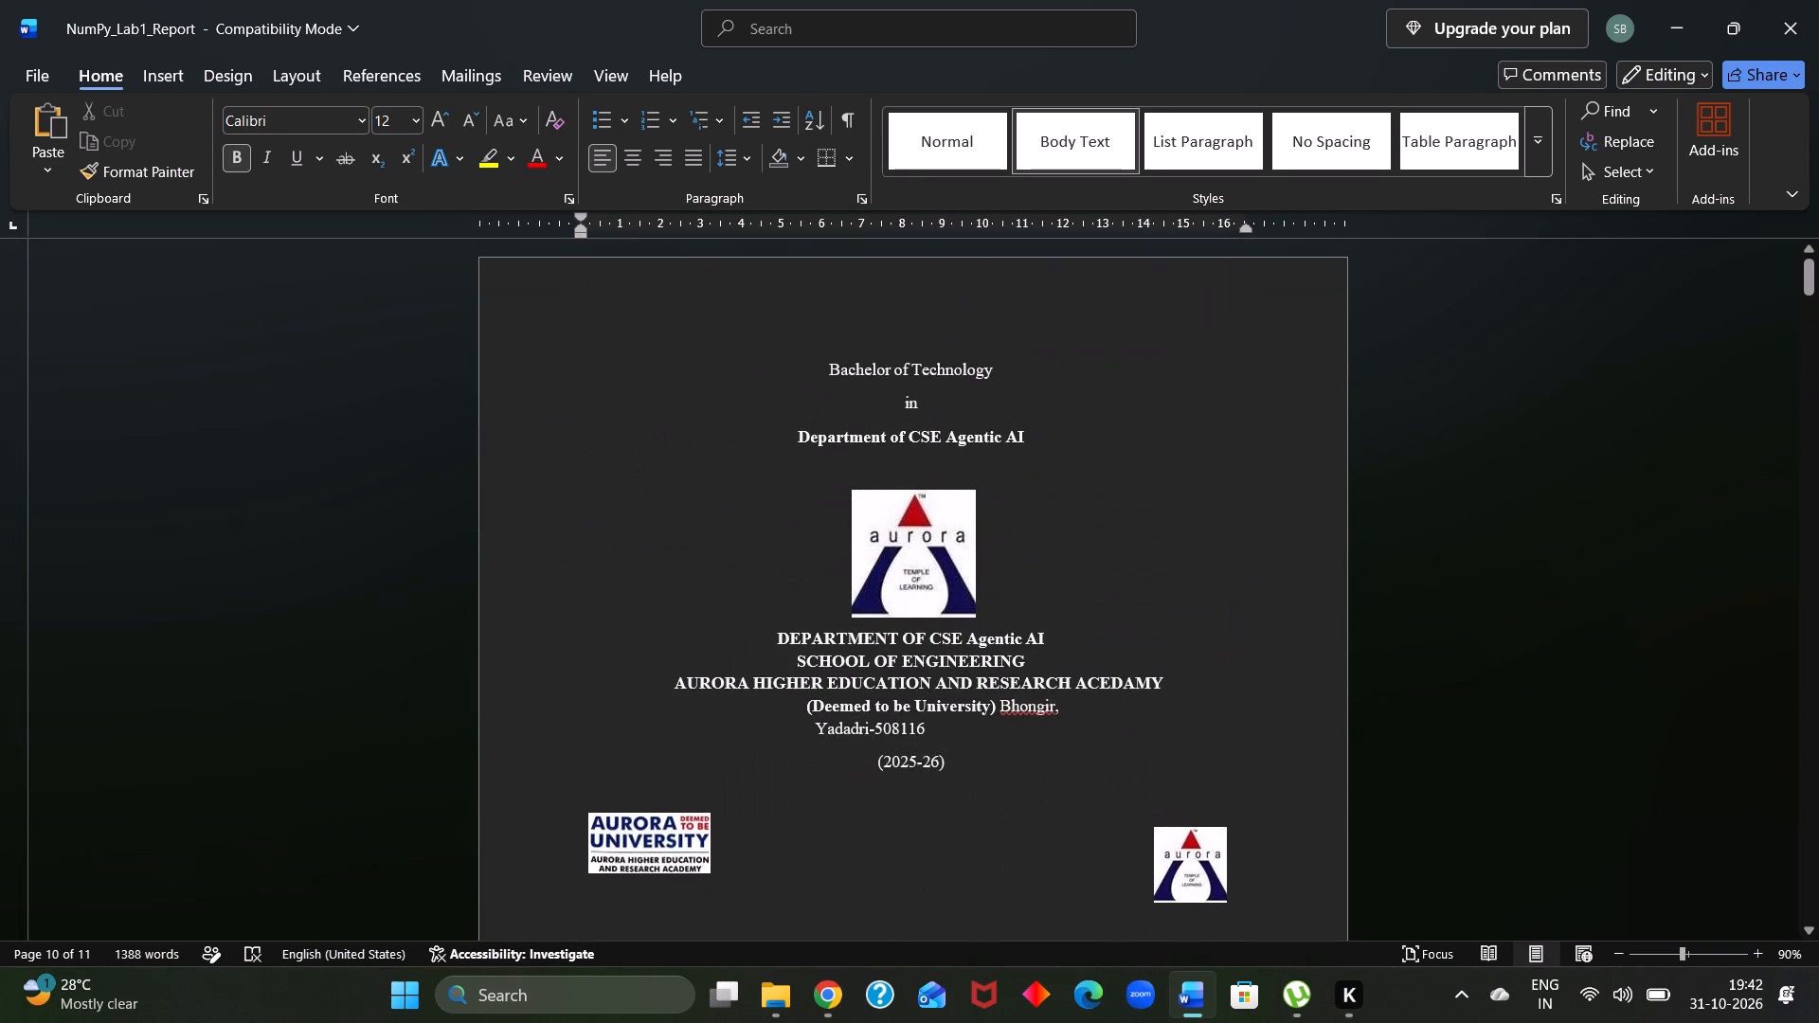
scroll(855, 704, "down", 6)
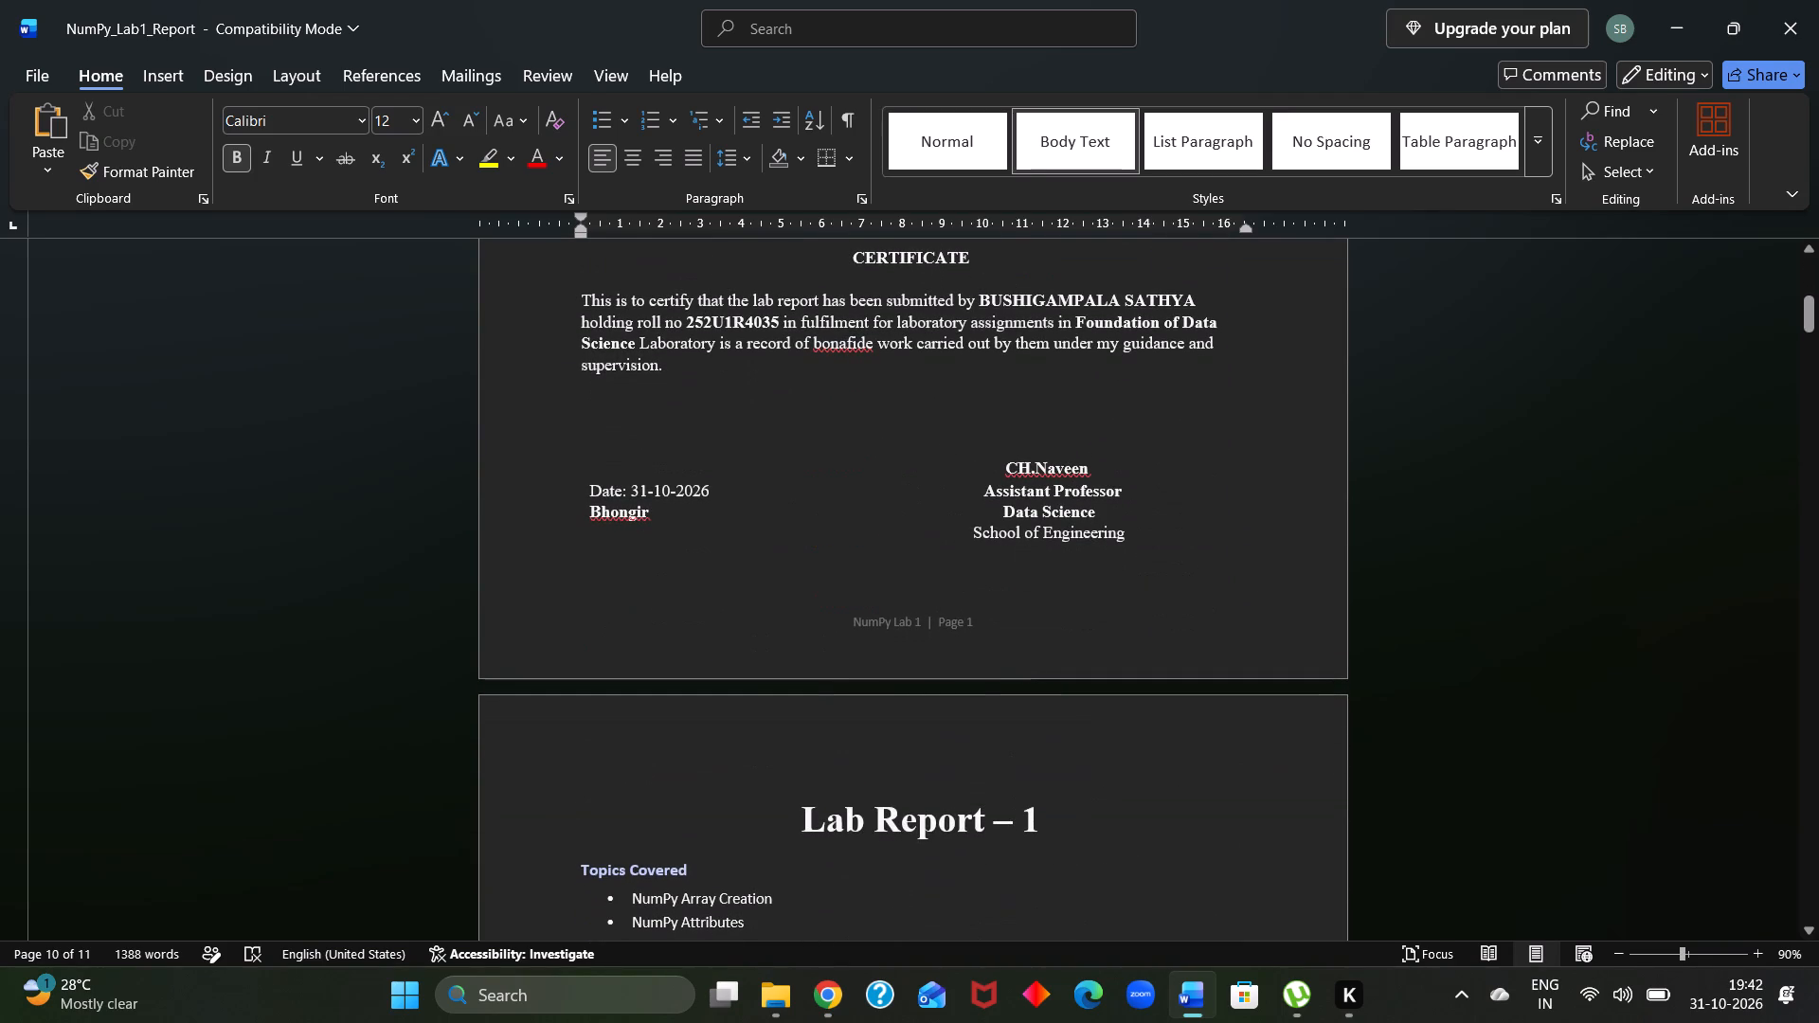
scroll(855, 704, "down", 1)
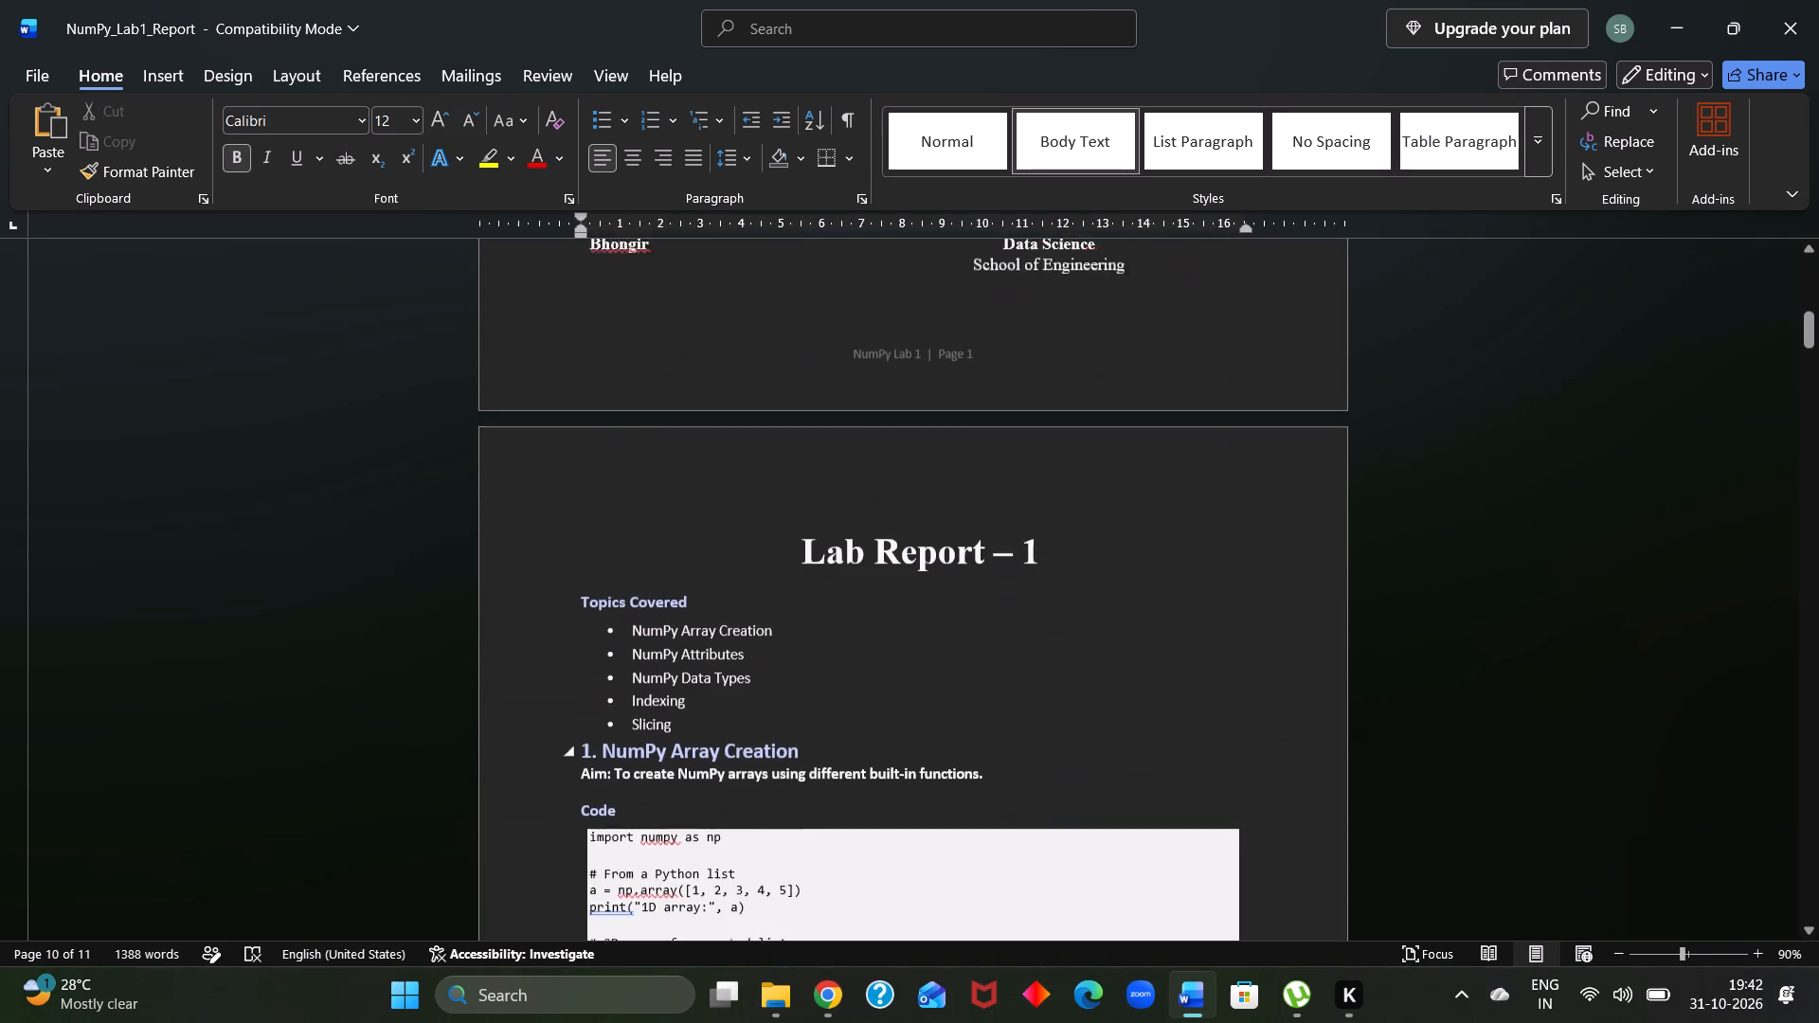
scroll(855, 704, "down", 1)
scroll(951, 676, "down", 3)
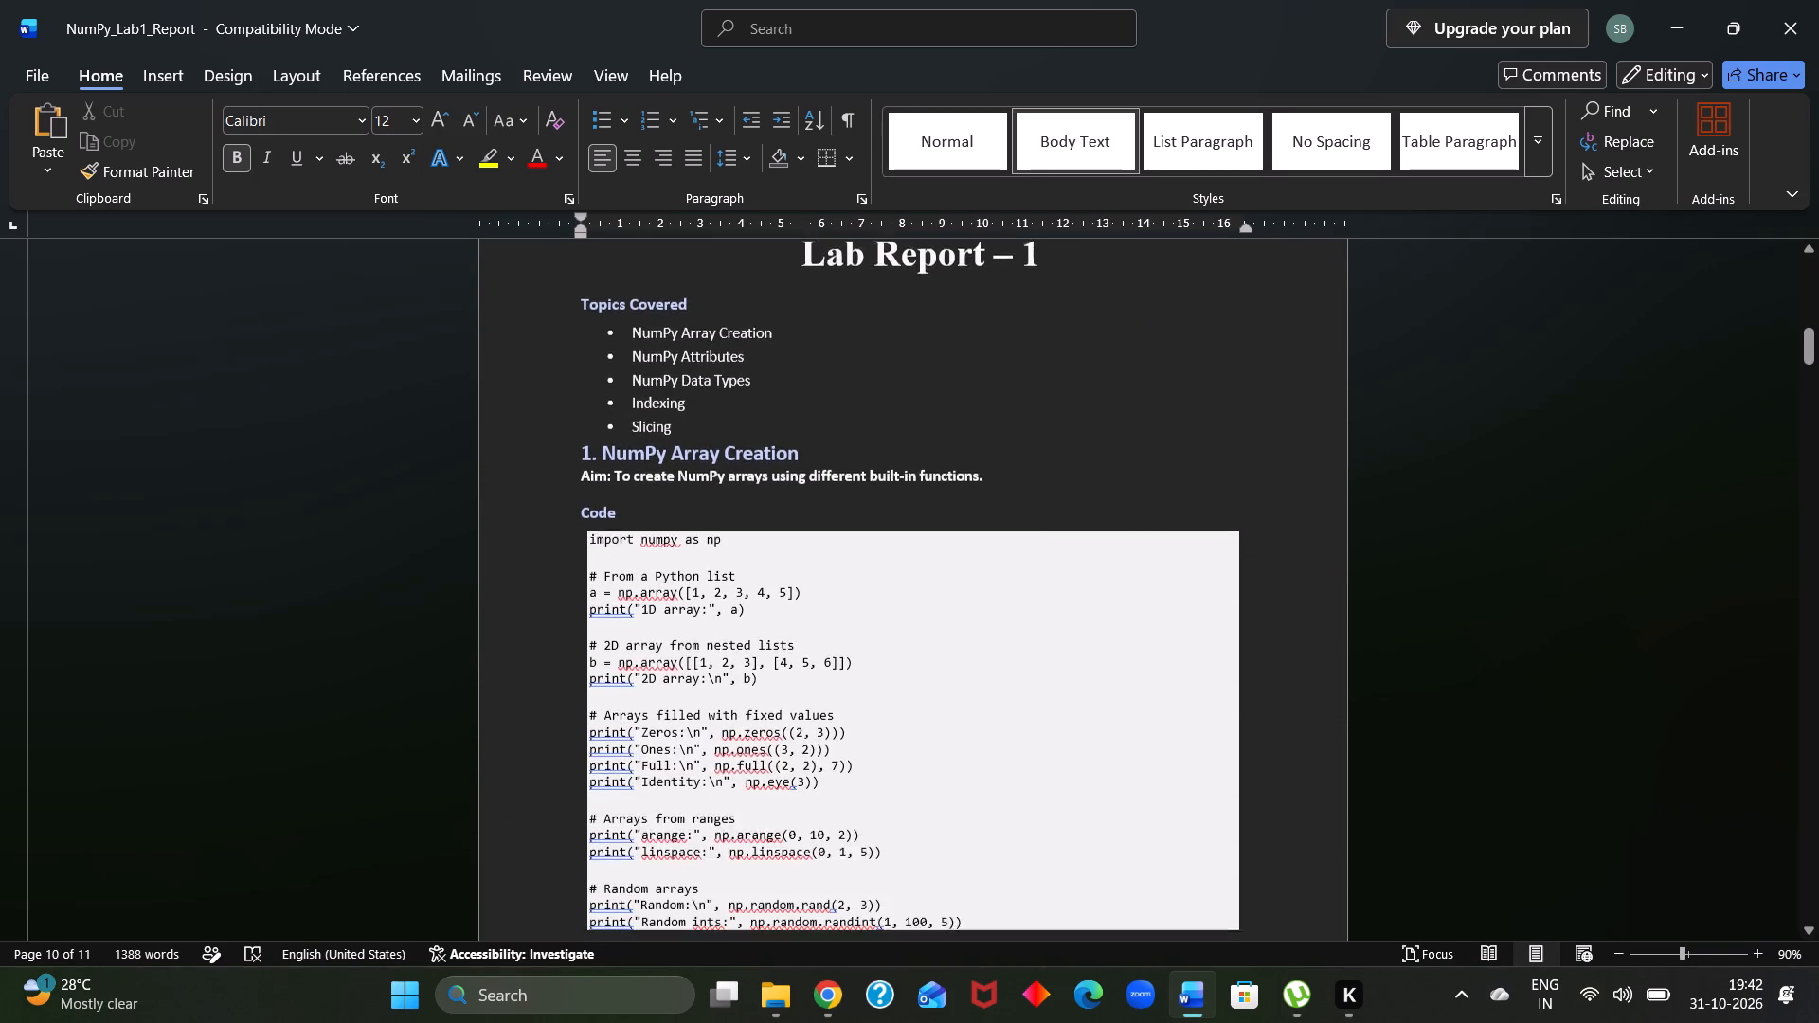
scroll(951, 676, "down", 15)
scroll(951, 676, "down", 18)
scroll(951, 676, "up", 10)
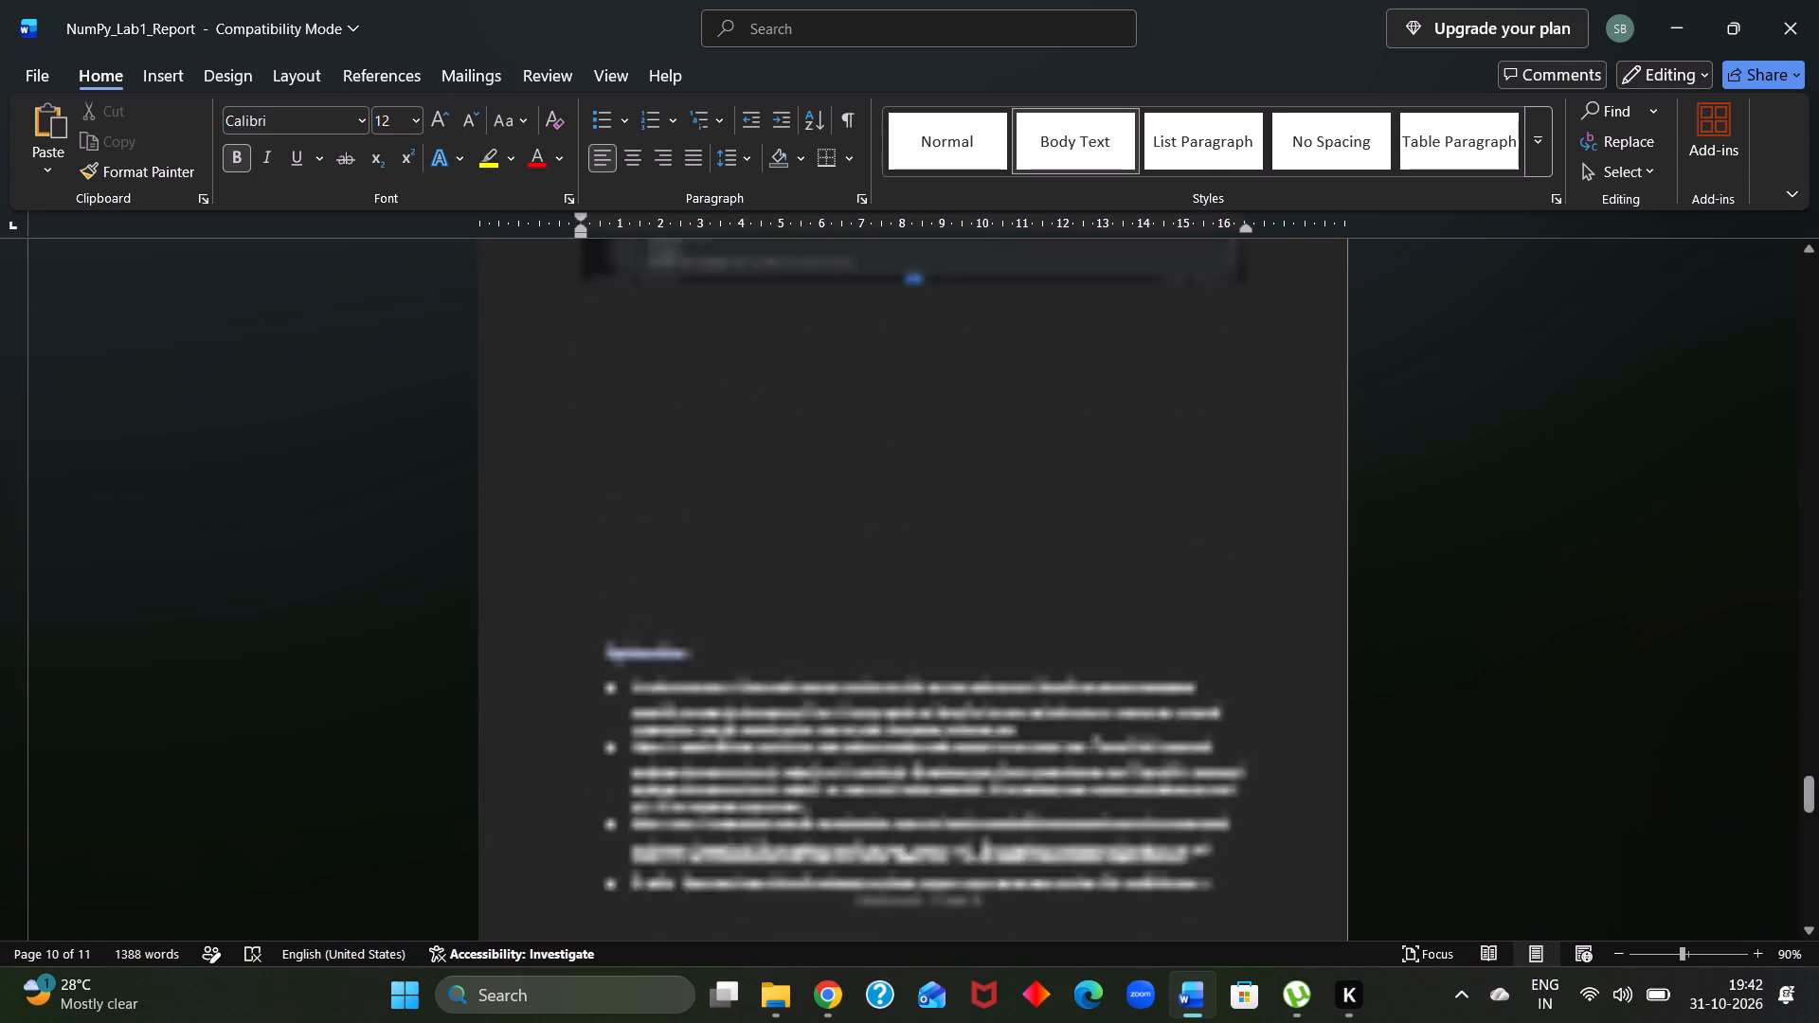
scroll(951, 676, "up", 9)
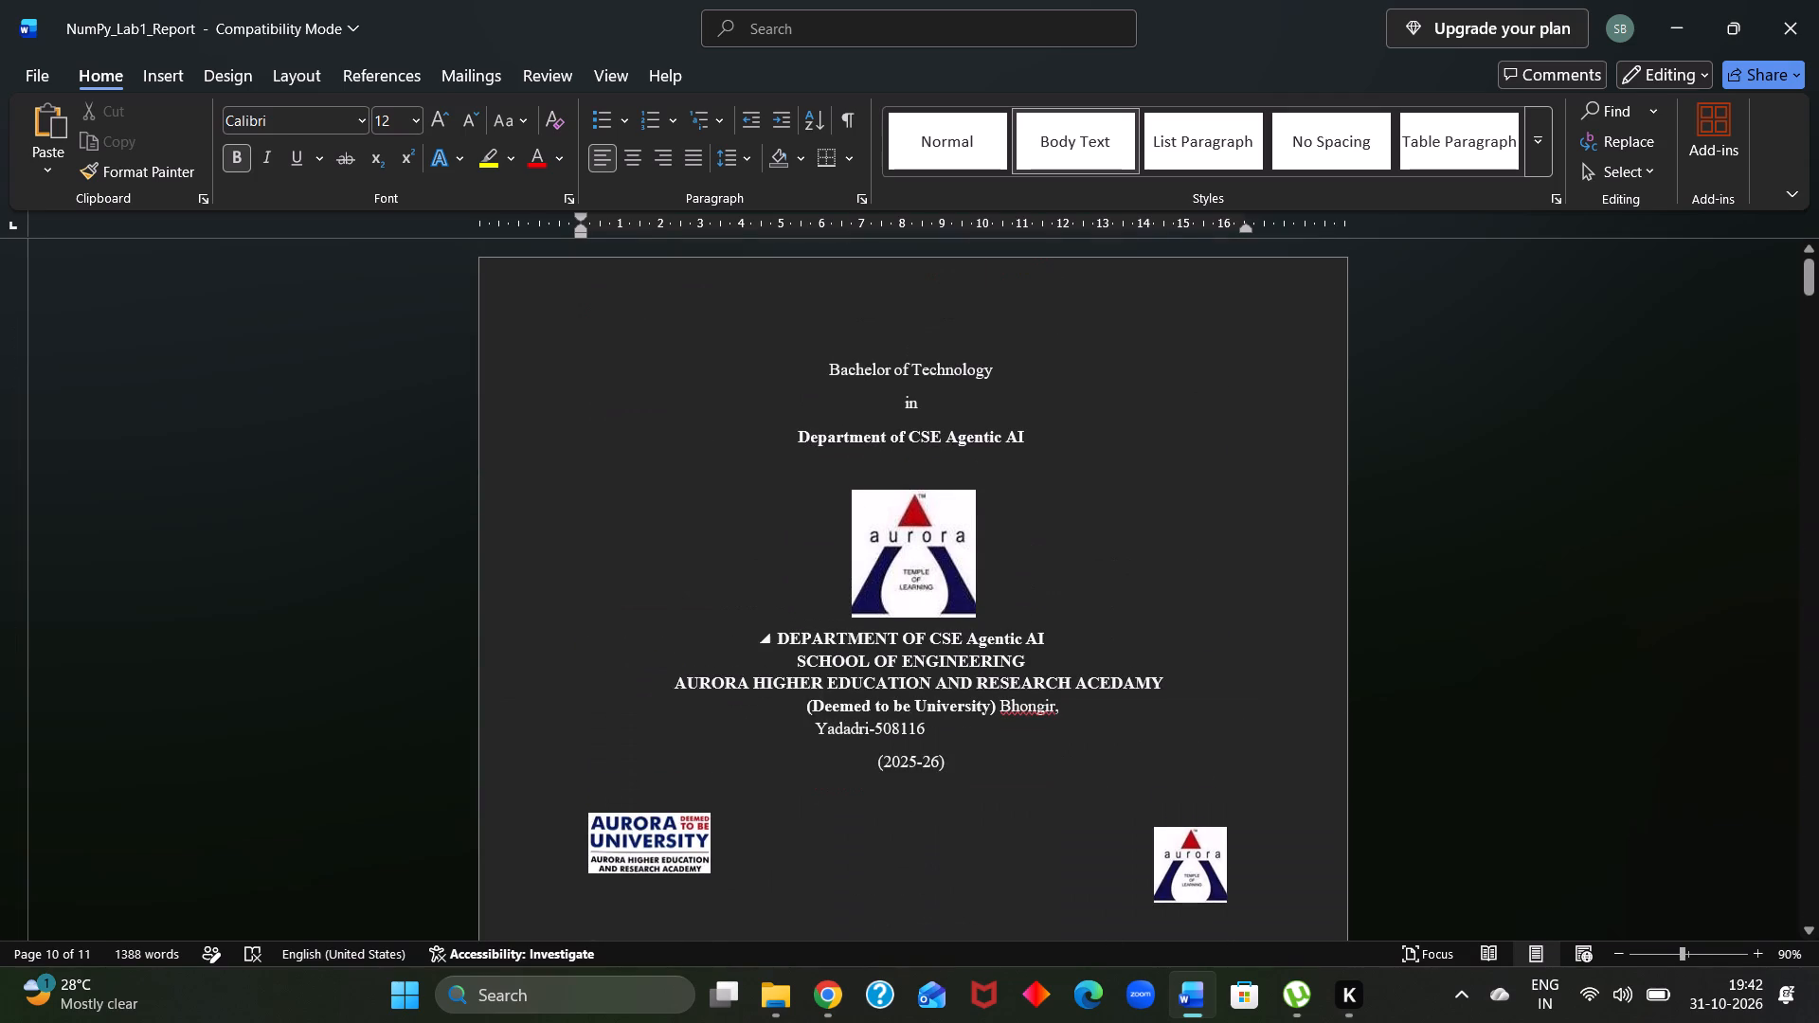
left_click(291, 0)
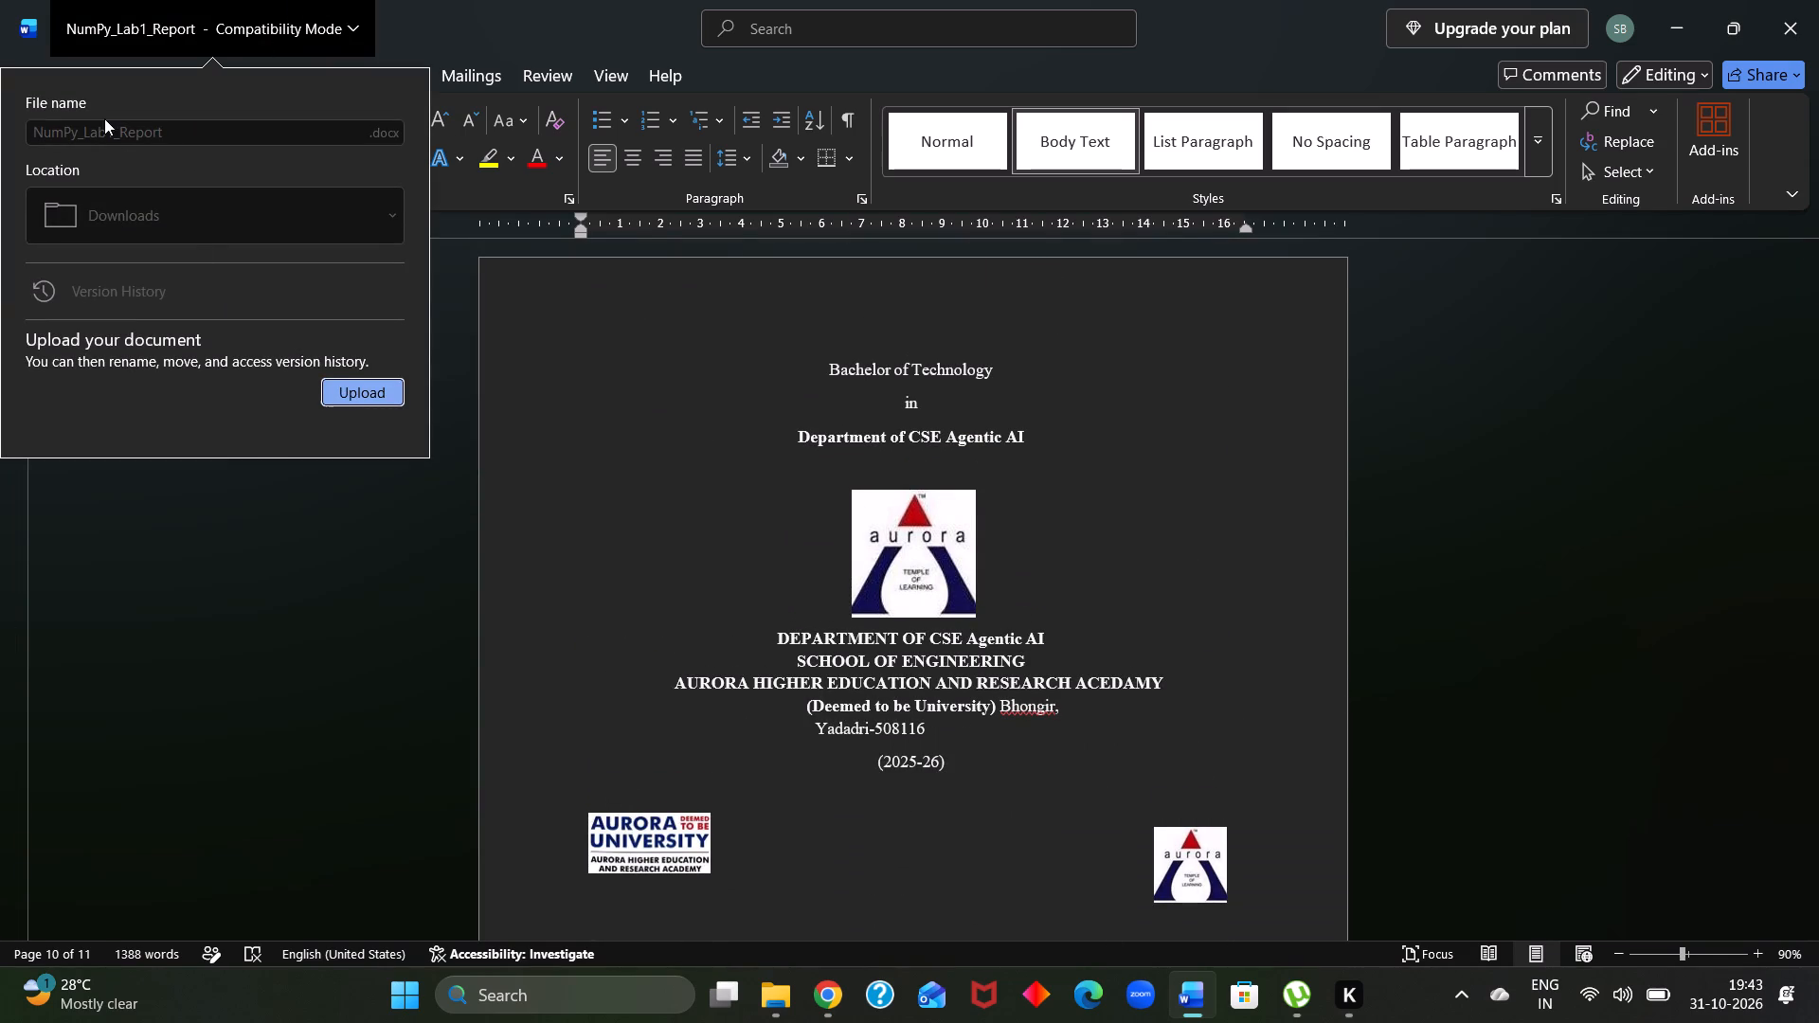
left_click(223, 633)
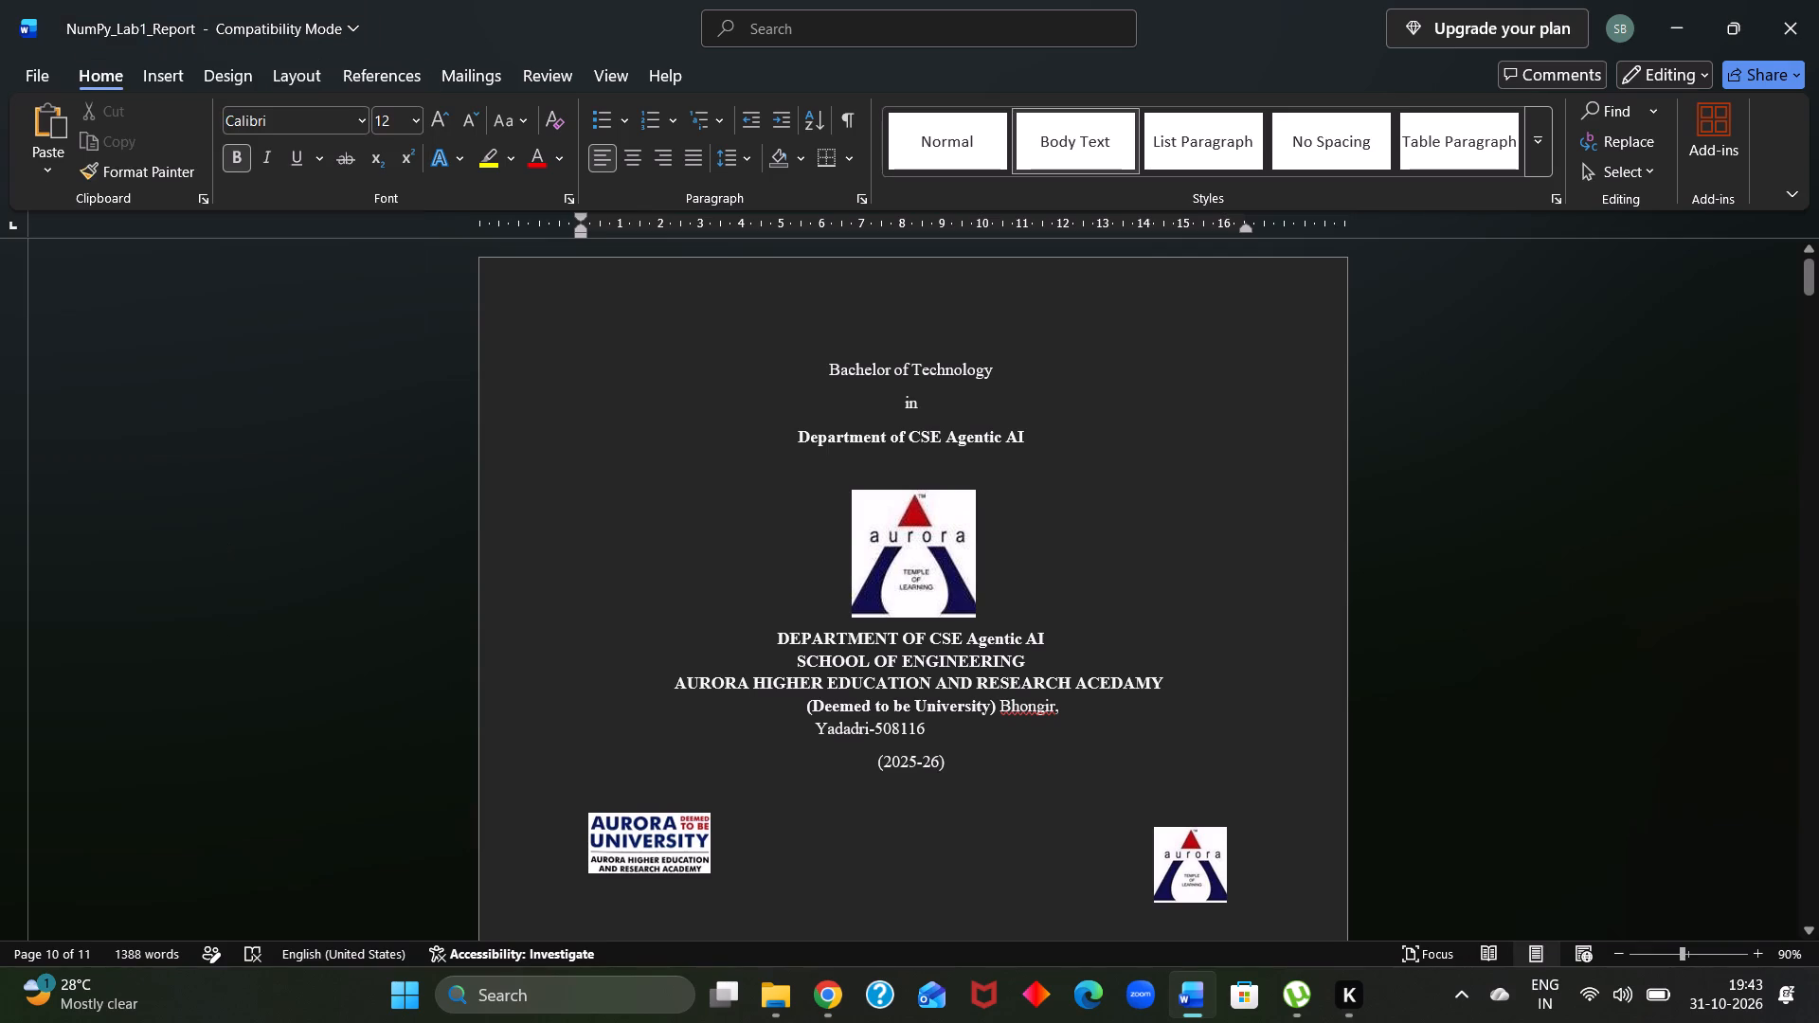
scroll(896, 646, "down", 1)
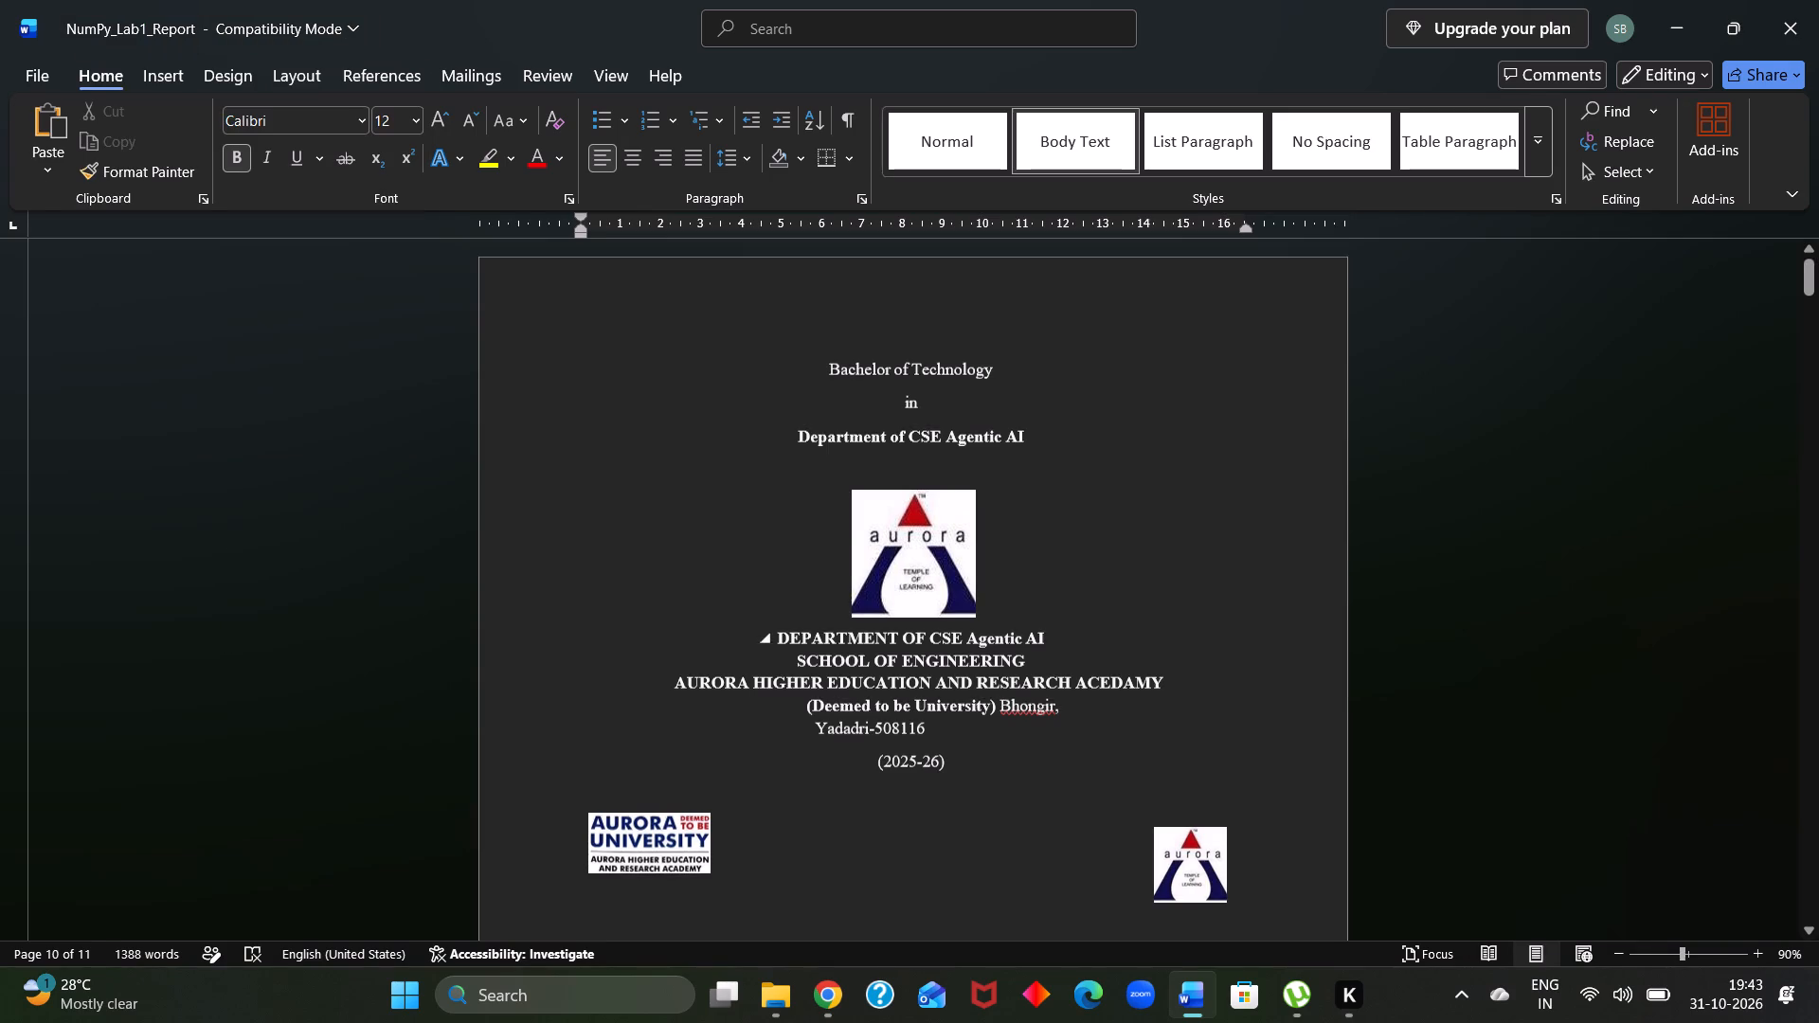
scroll(896, 646, "down", 3)
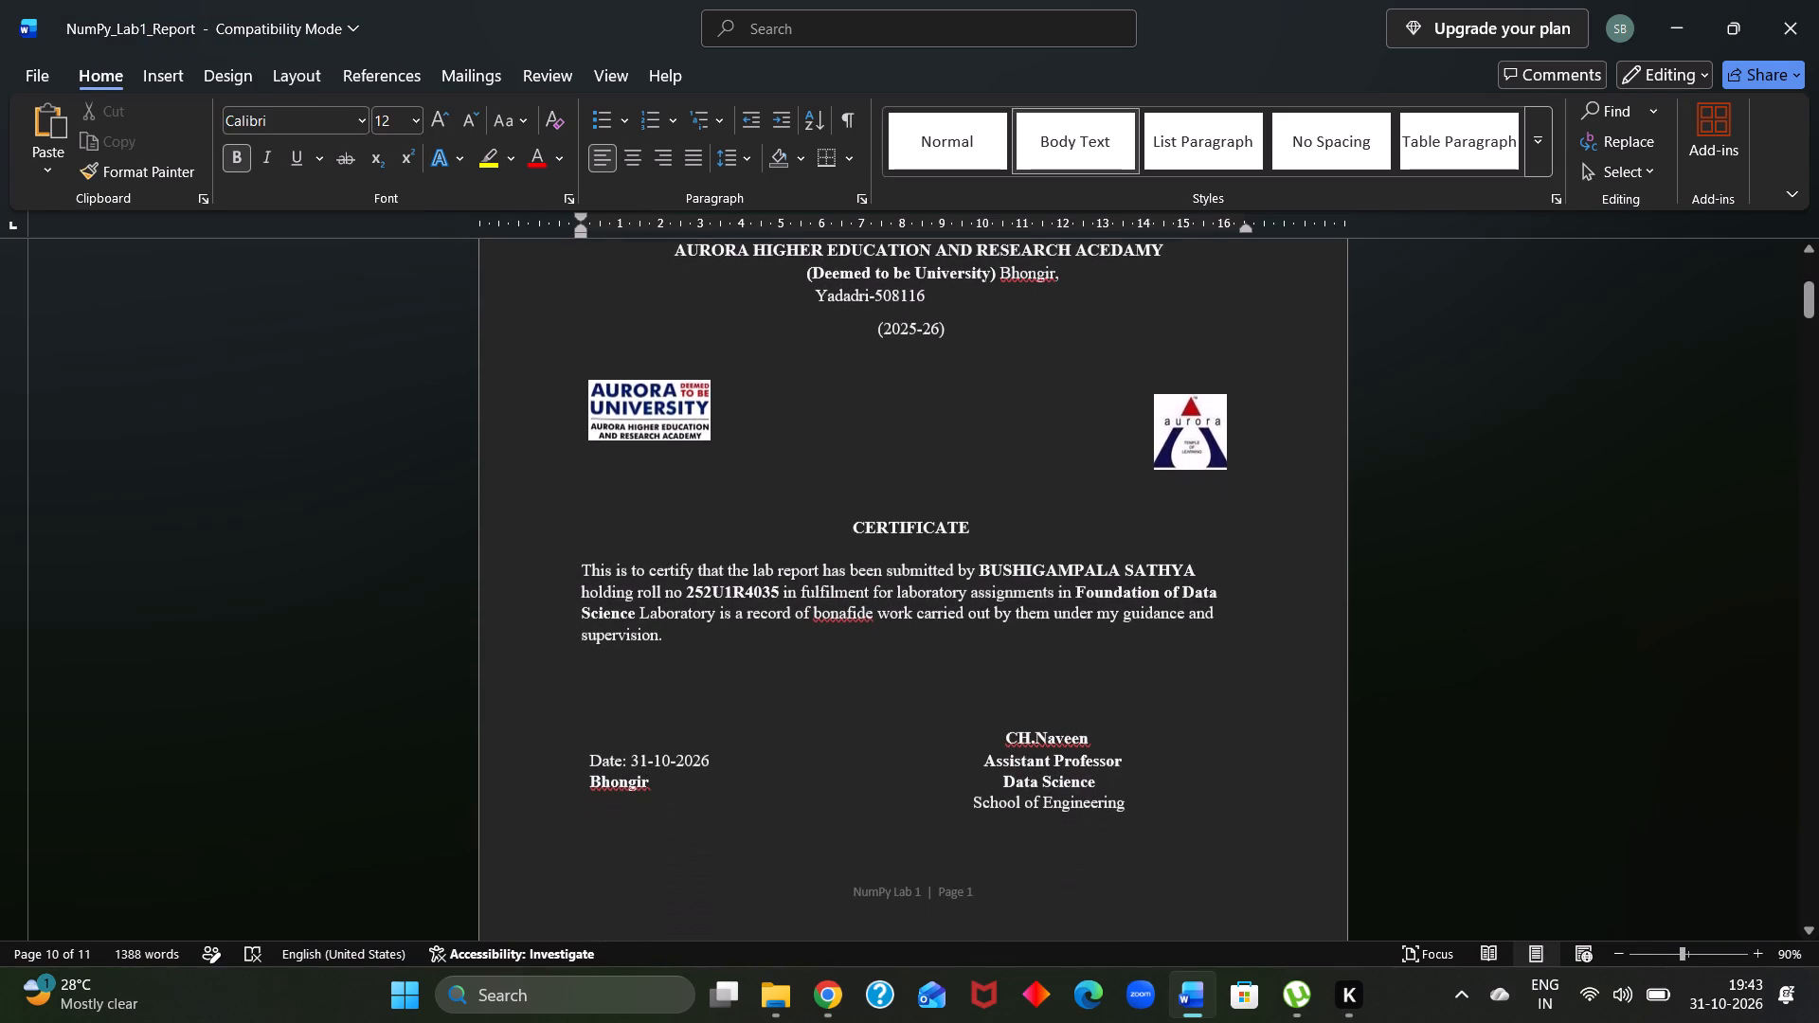
scroll(896, 646, "down", 1)
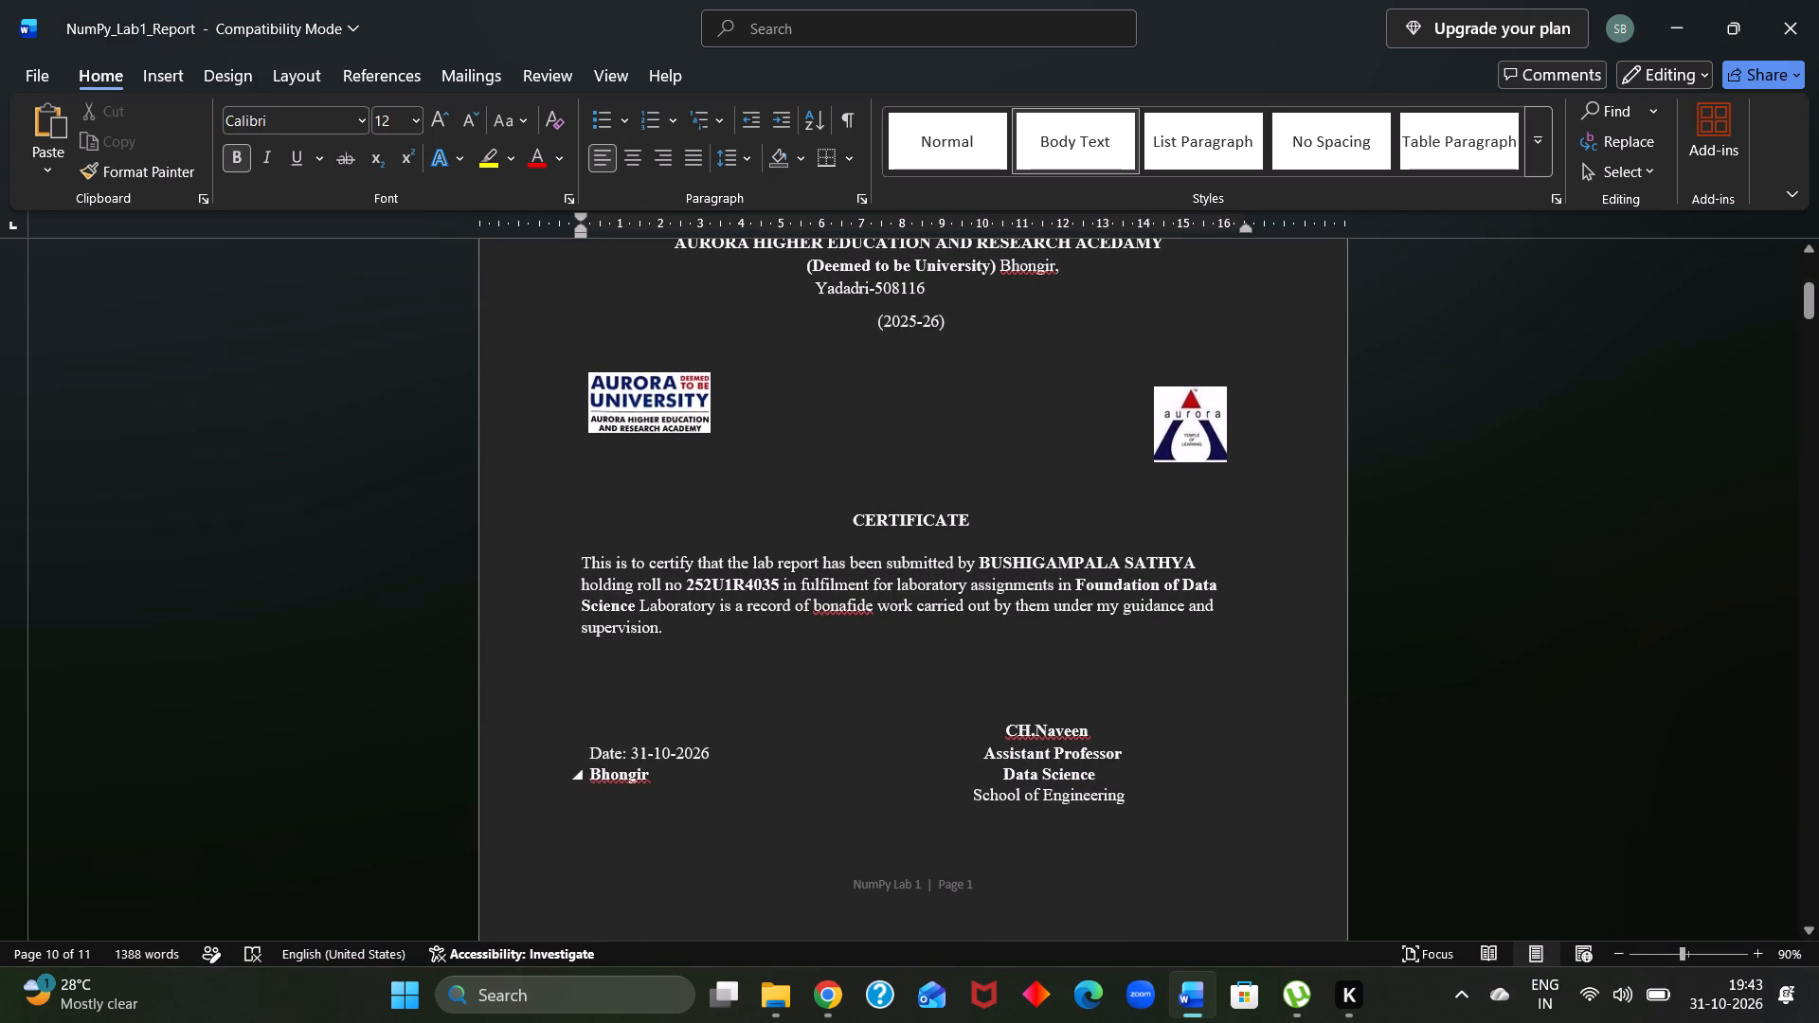
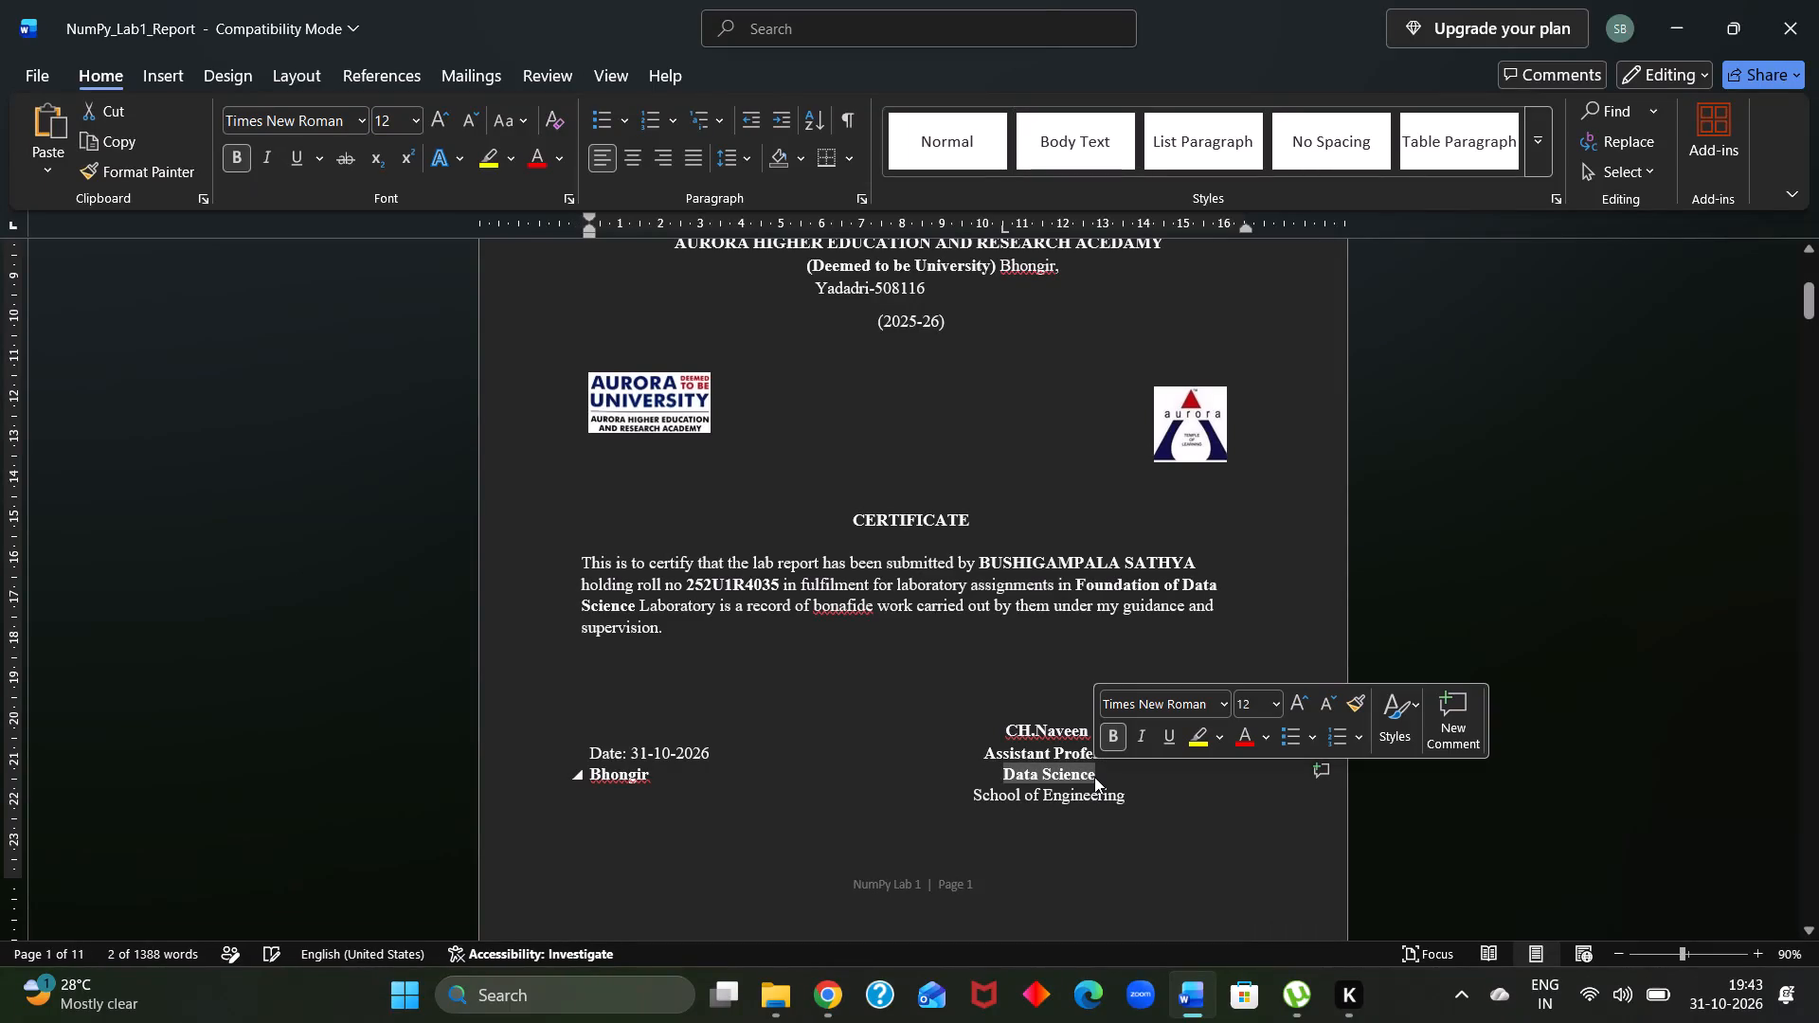
Copy the text Data Science from the line beneath Assistant Professor on the certificate page.
key("ctrl+c")
left_click(841, 736)
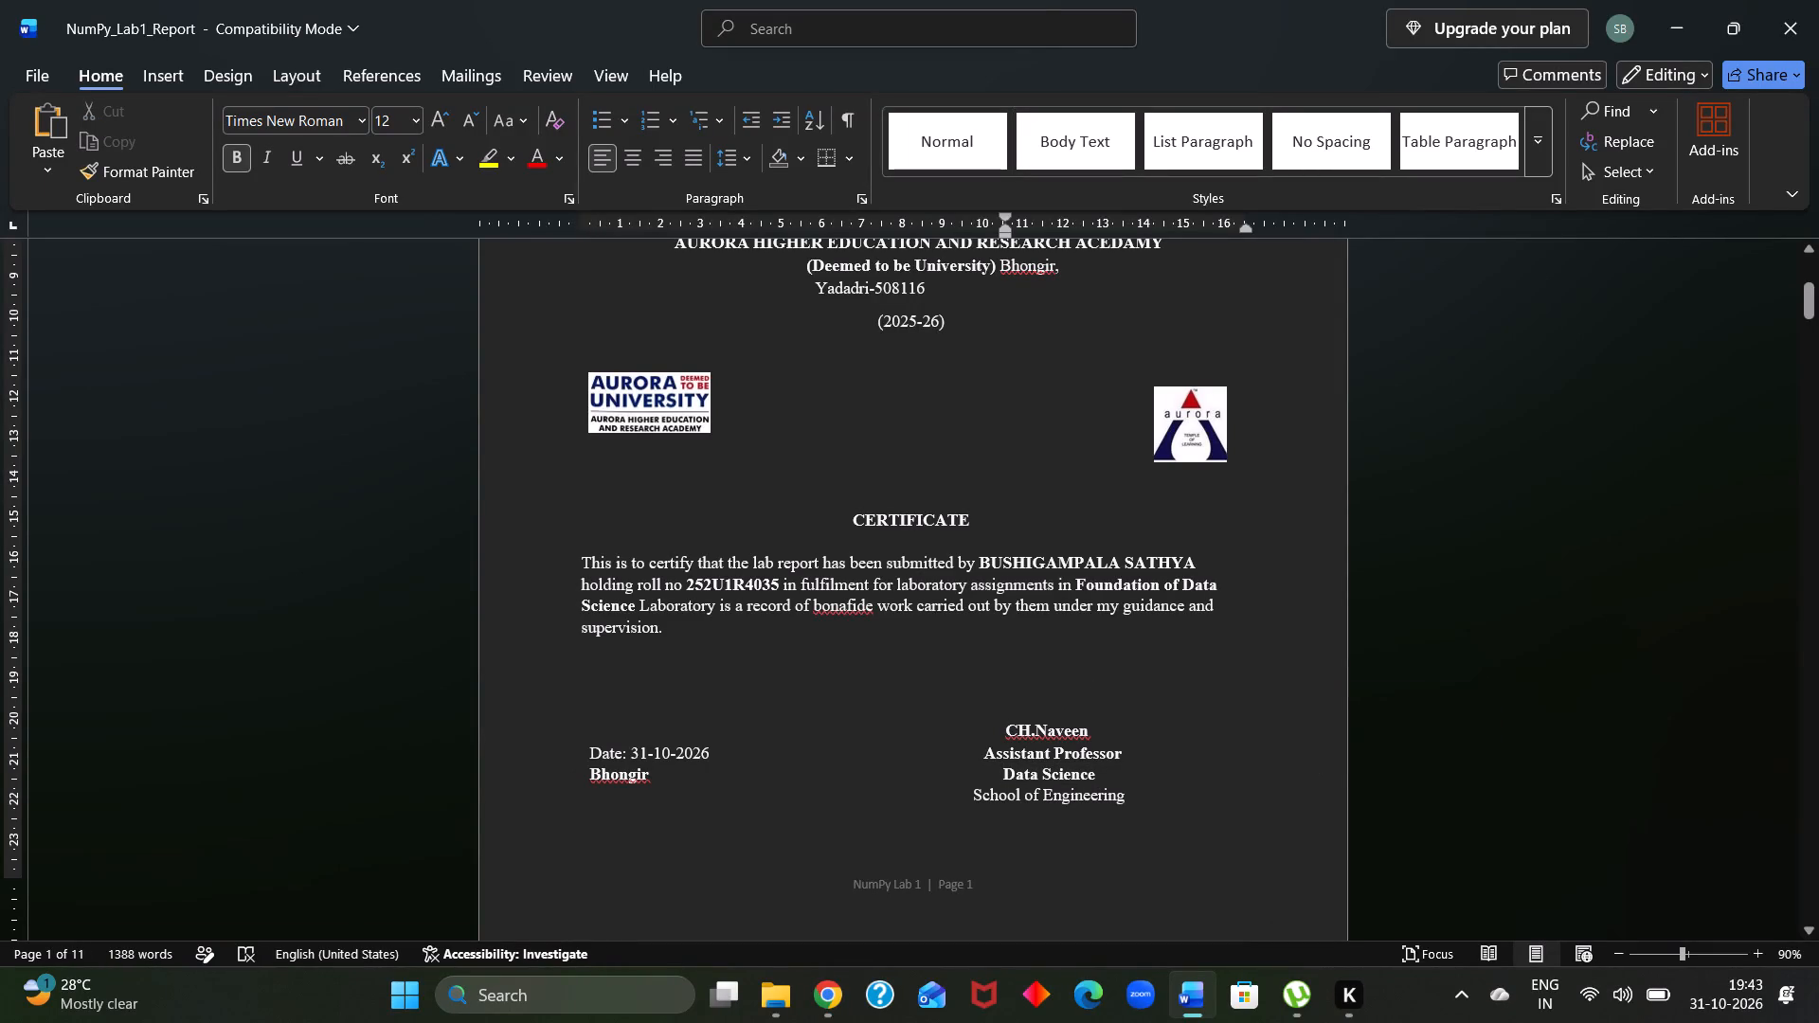
Open the print view for the NumPy_Lab1_Report document.
key("ctrl+p")
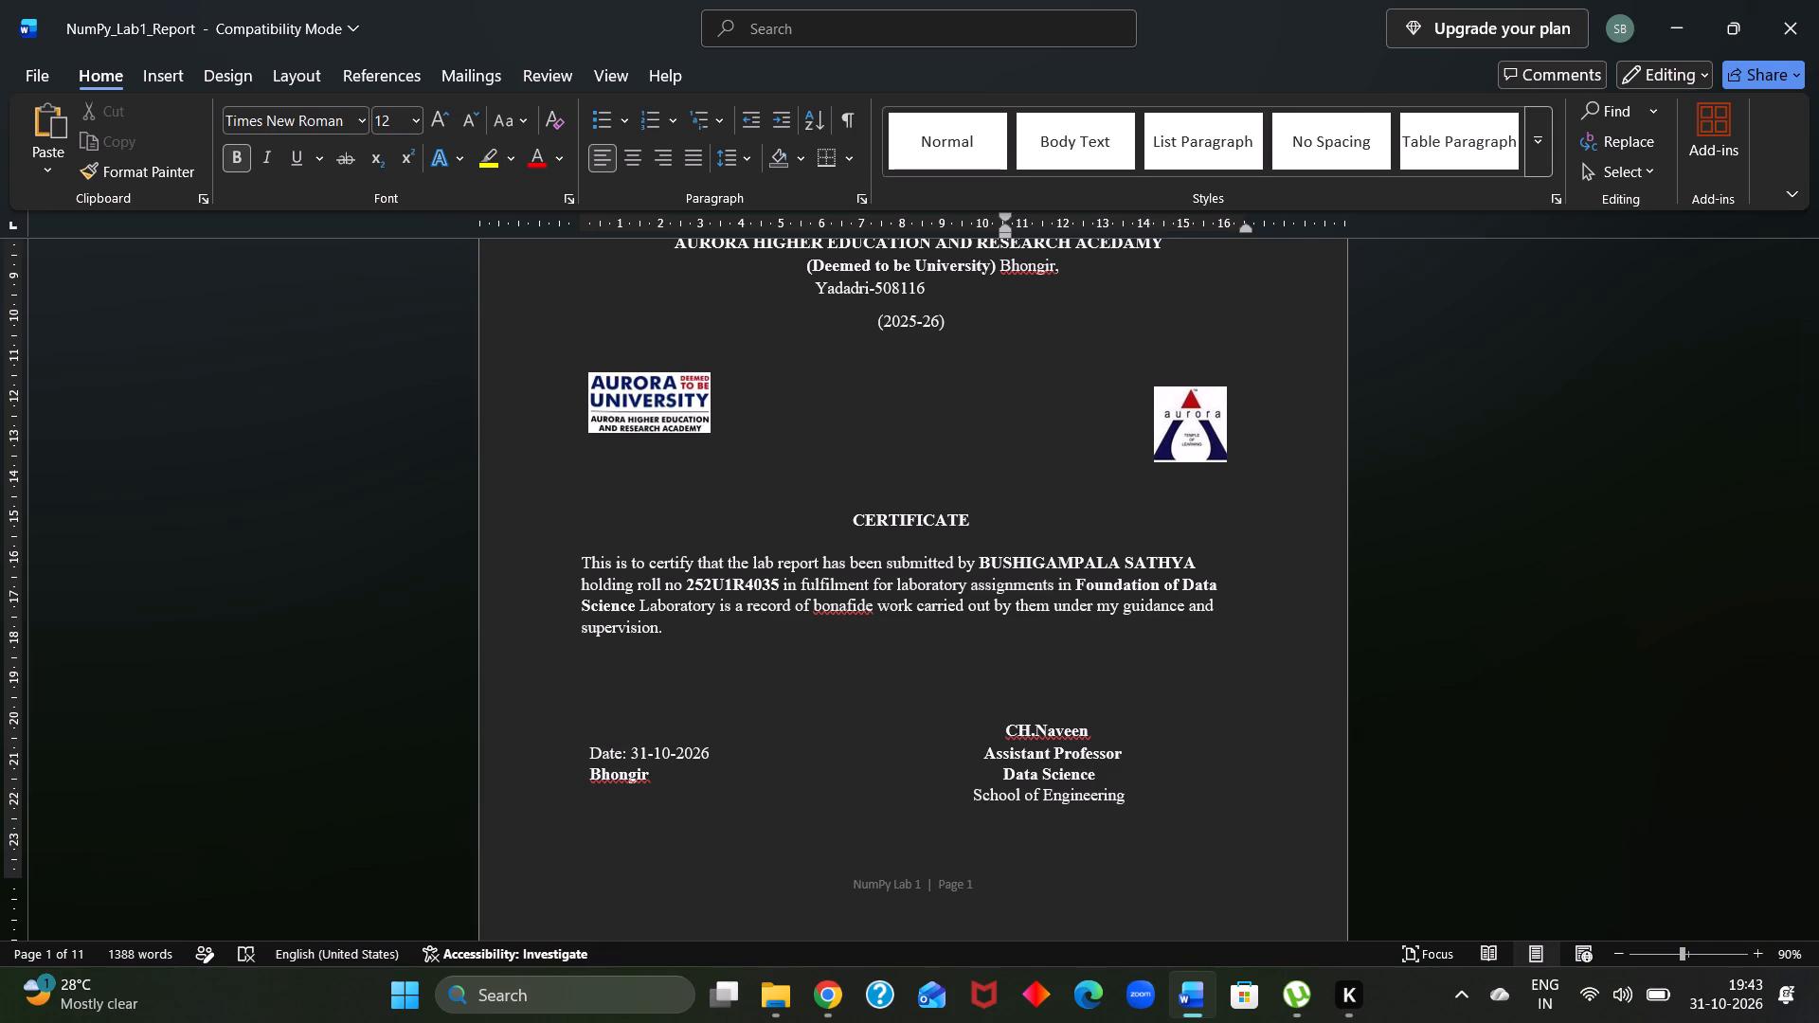
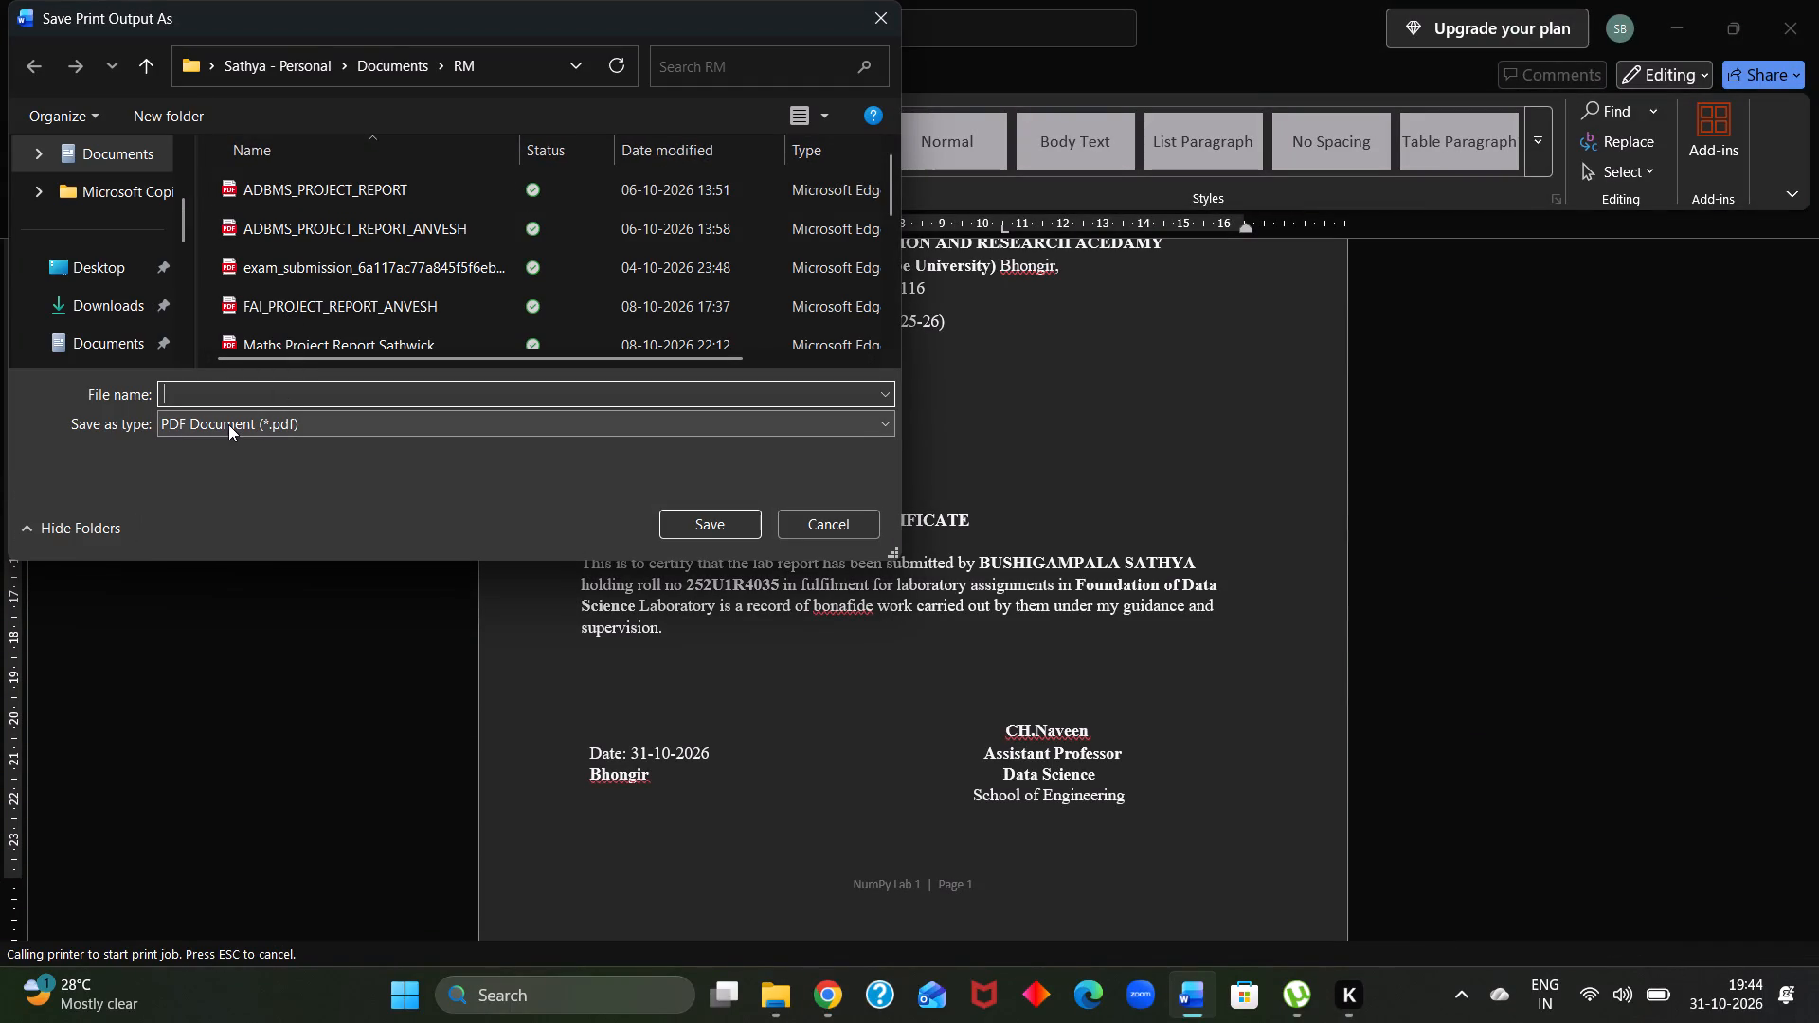
Save the print output as a PDF named Data Science_LAB_1 in the RM folder.
type("LAB")
key("shift+underscore")
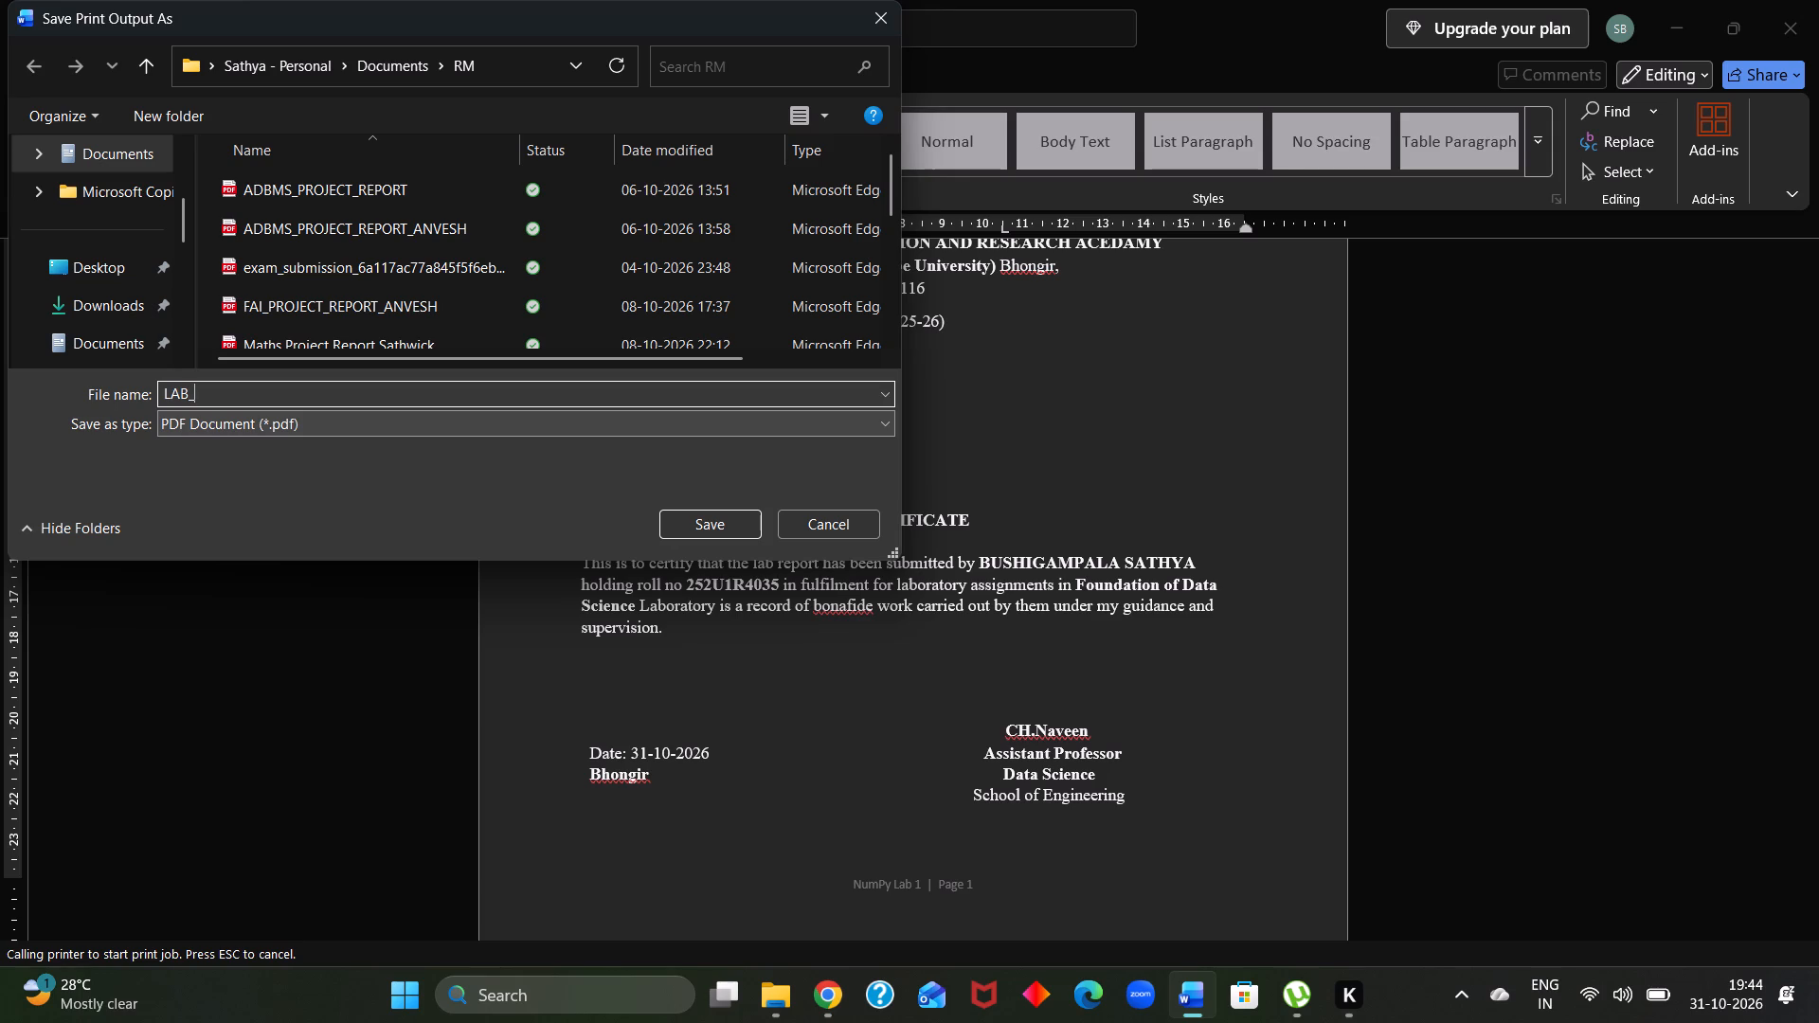
key("1")
key("Left")
key("Left")
key("Left")
key("Left")
key("Left")
key("Left")
key("Left")
key("Left")
key("ctrl+v")
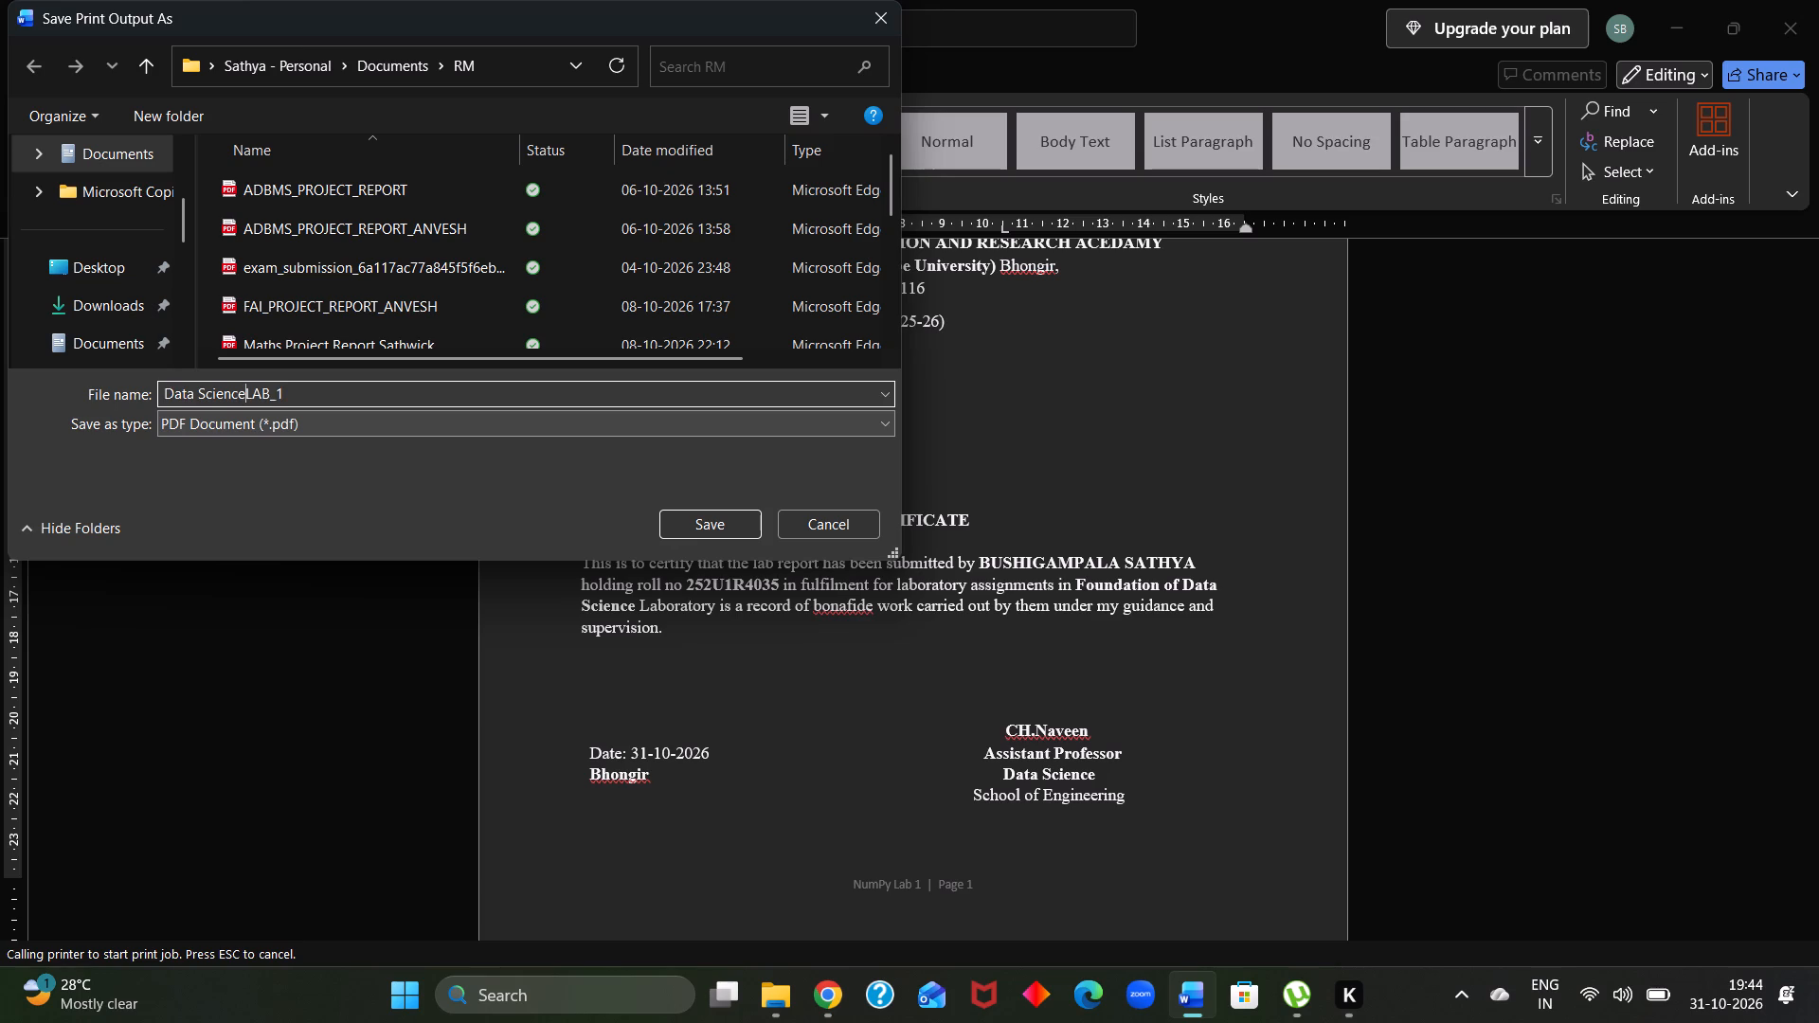
key("shift+underscore")
left_click(717, 524)
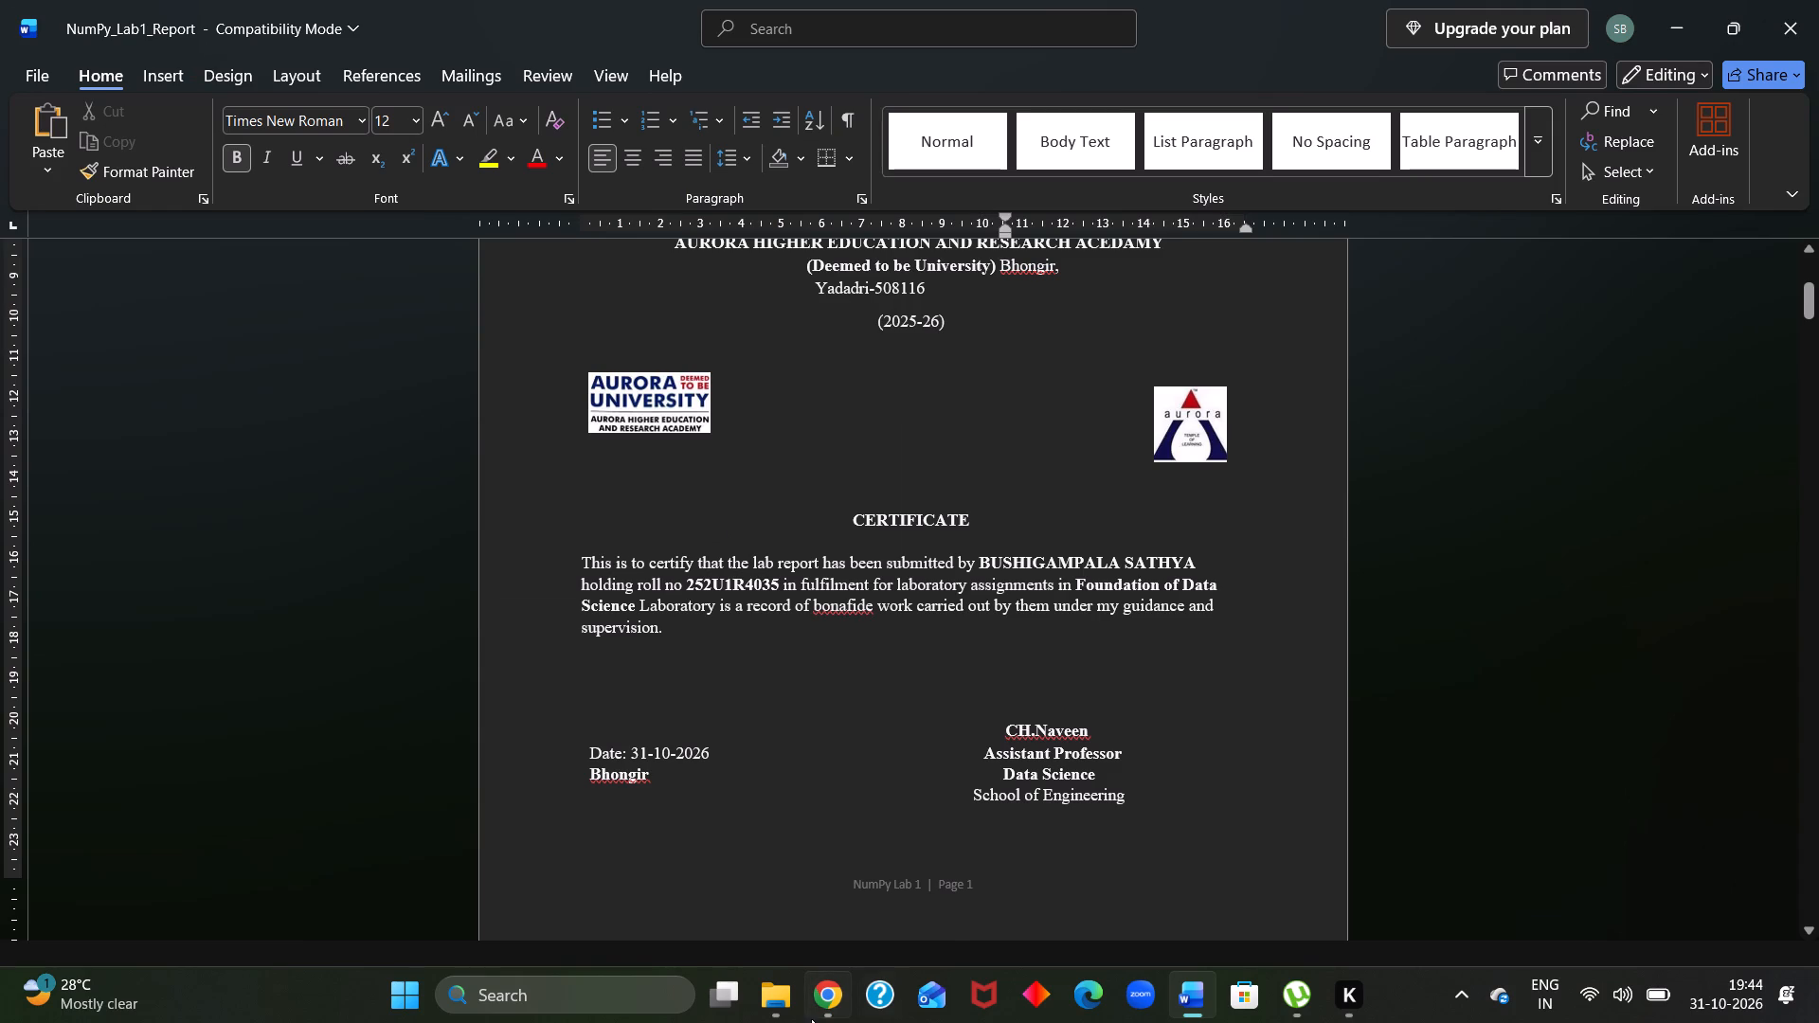
Switch to Chrome and open the file upload for Lab Report 1 on the Aurora University assessments page.
left_click(807, 924)
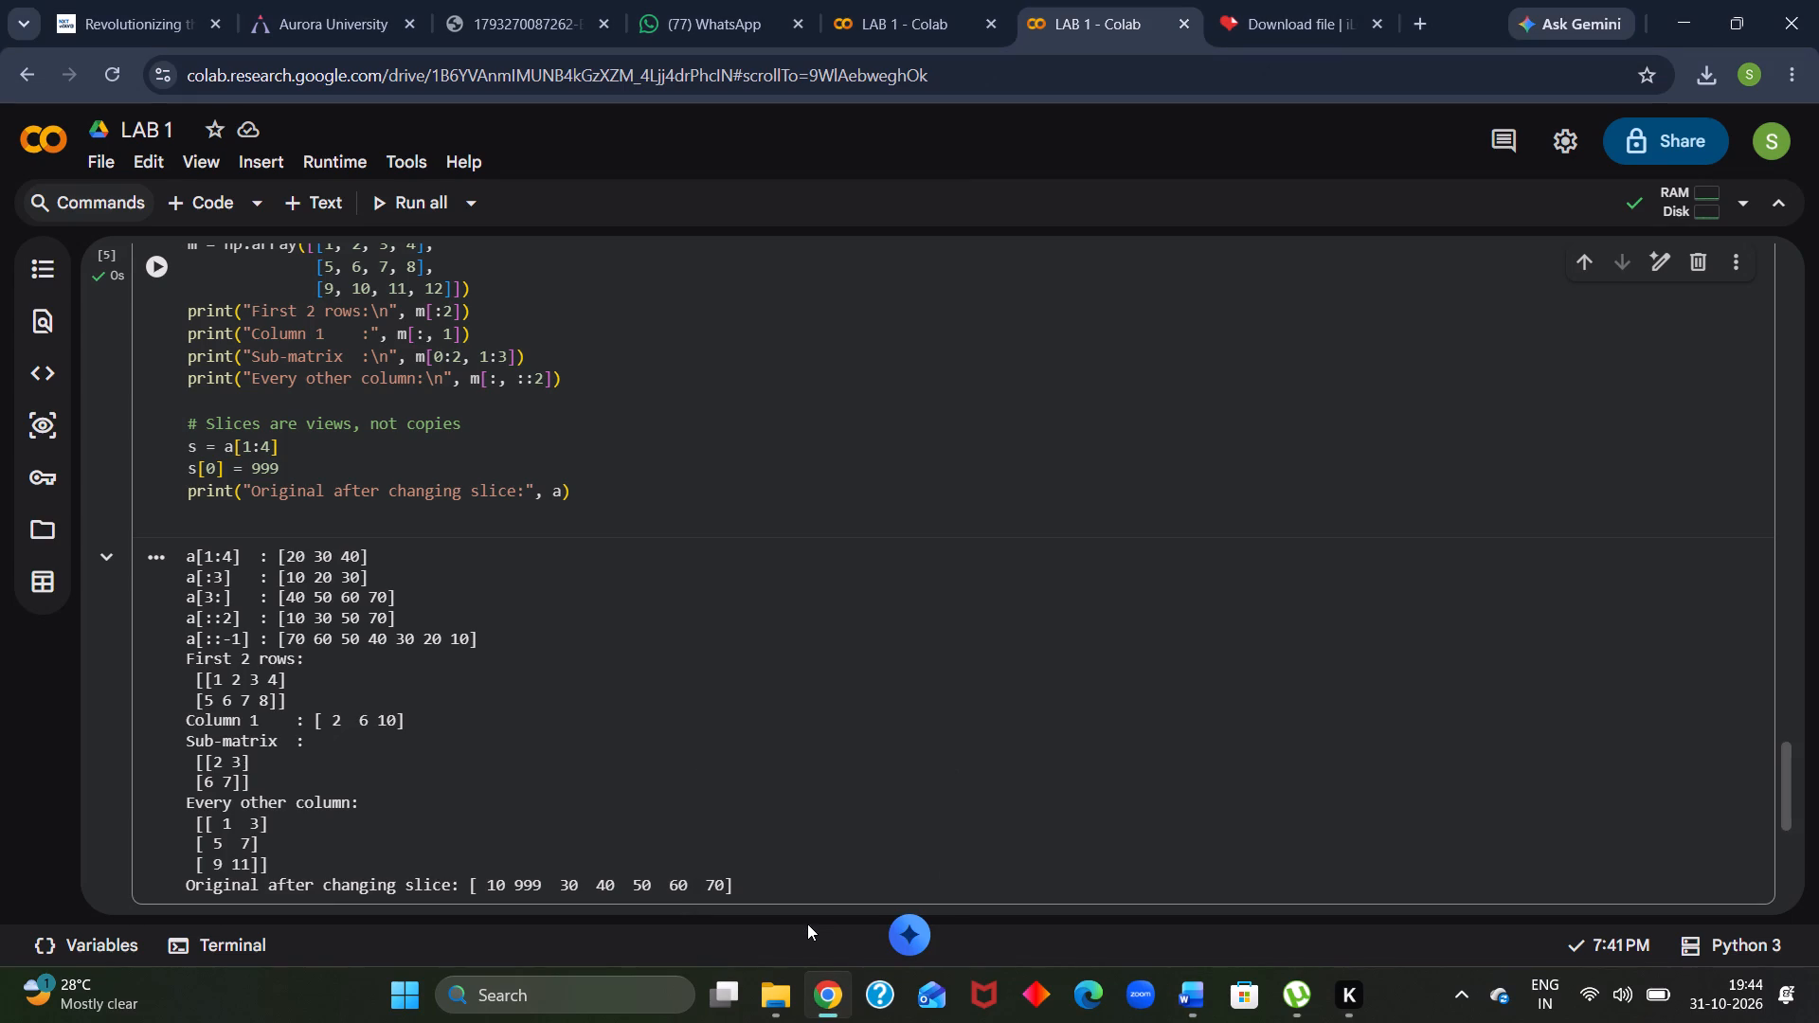
scroll(703, 686, "up", 12)
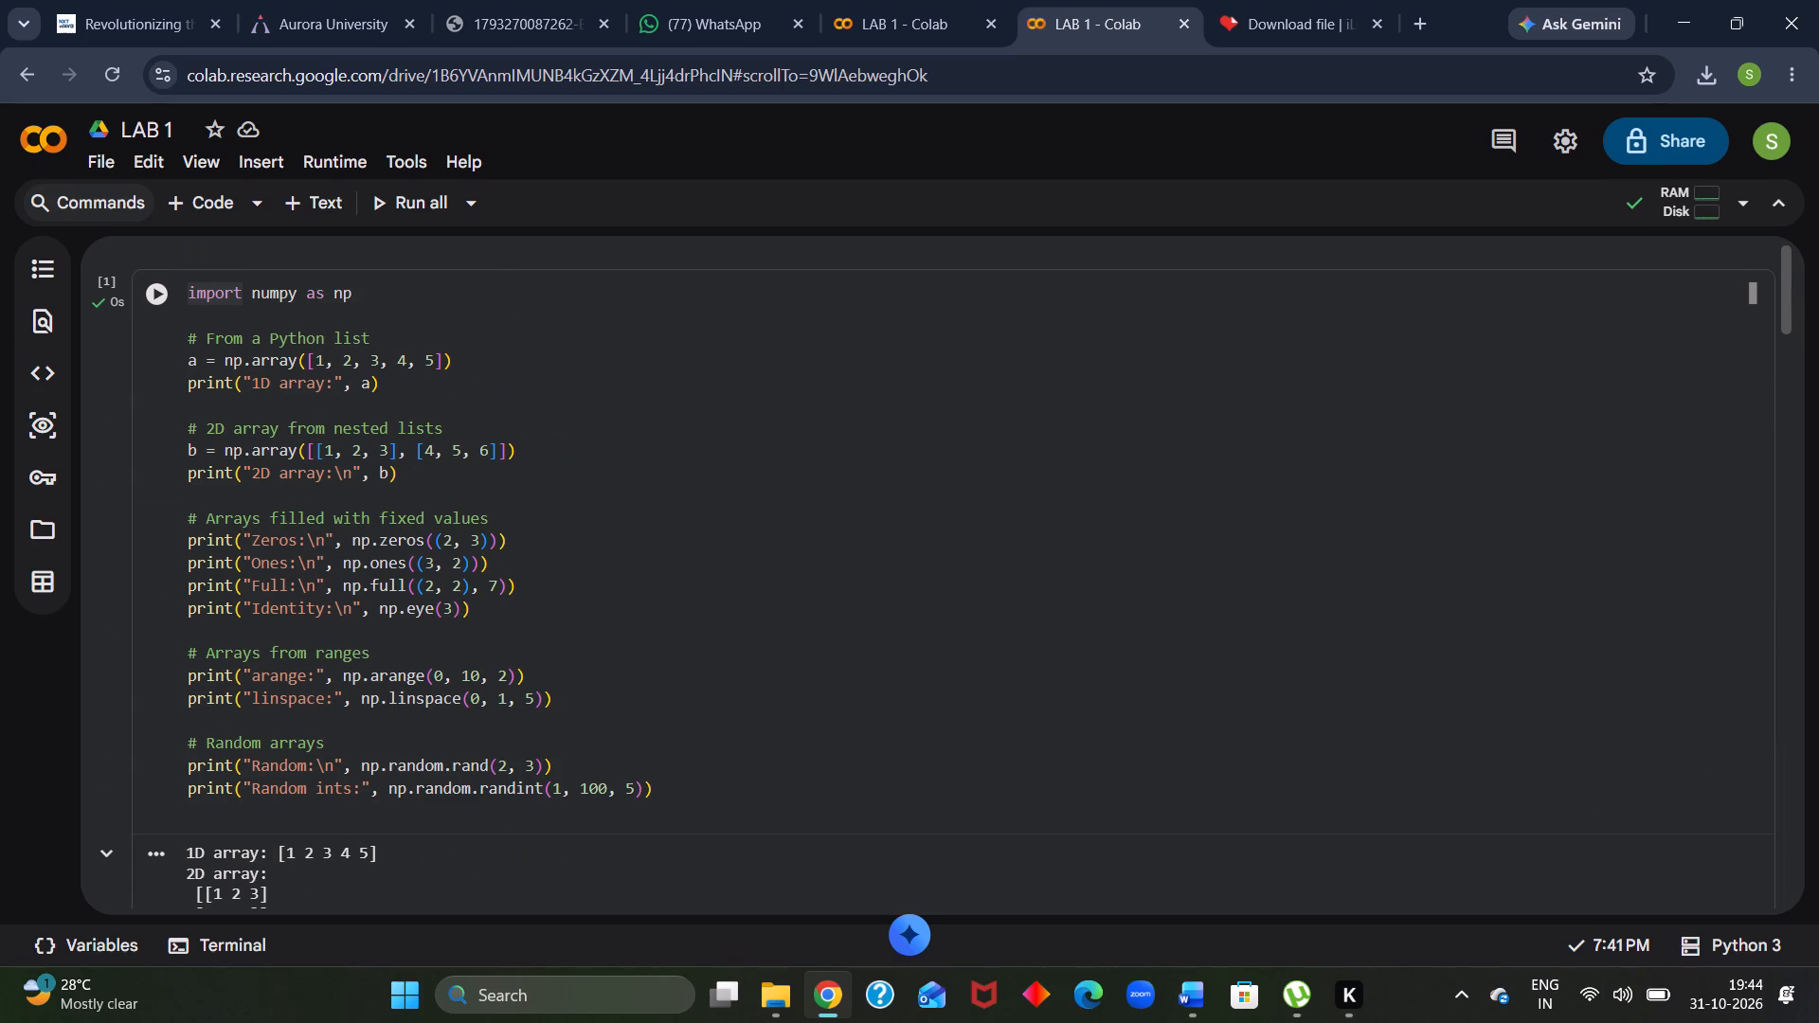
left_click(299, 13)
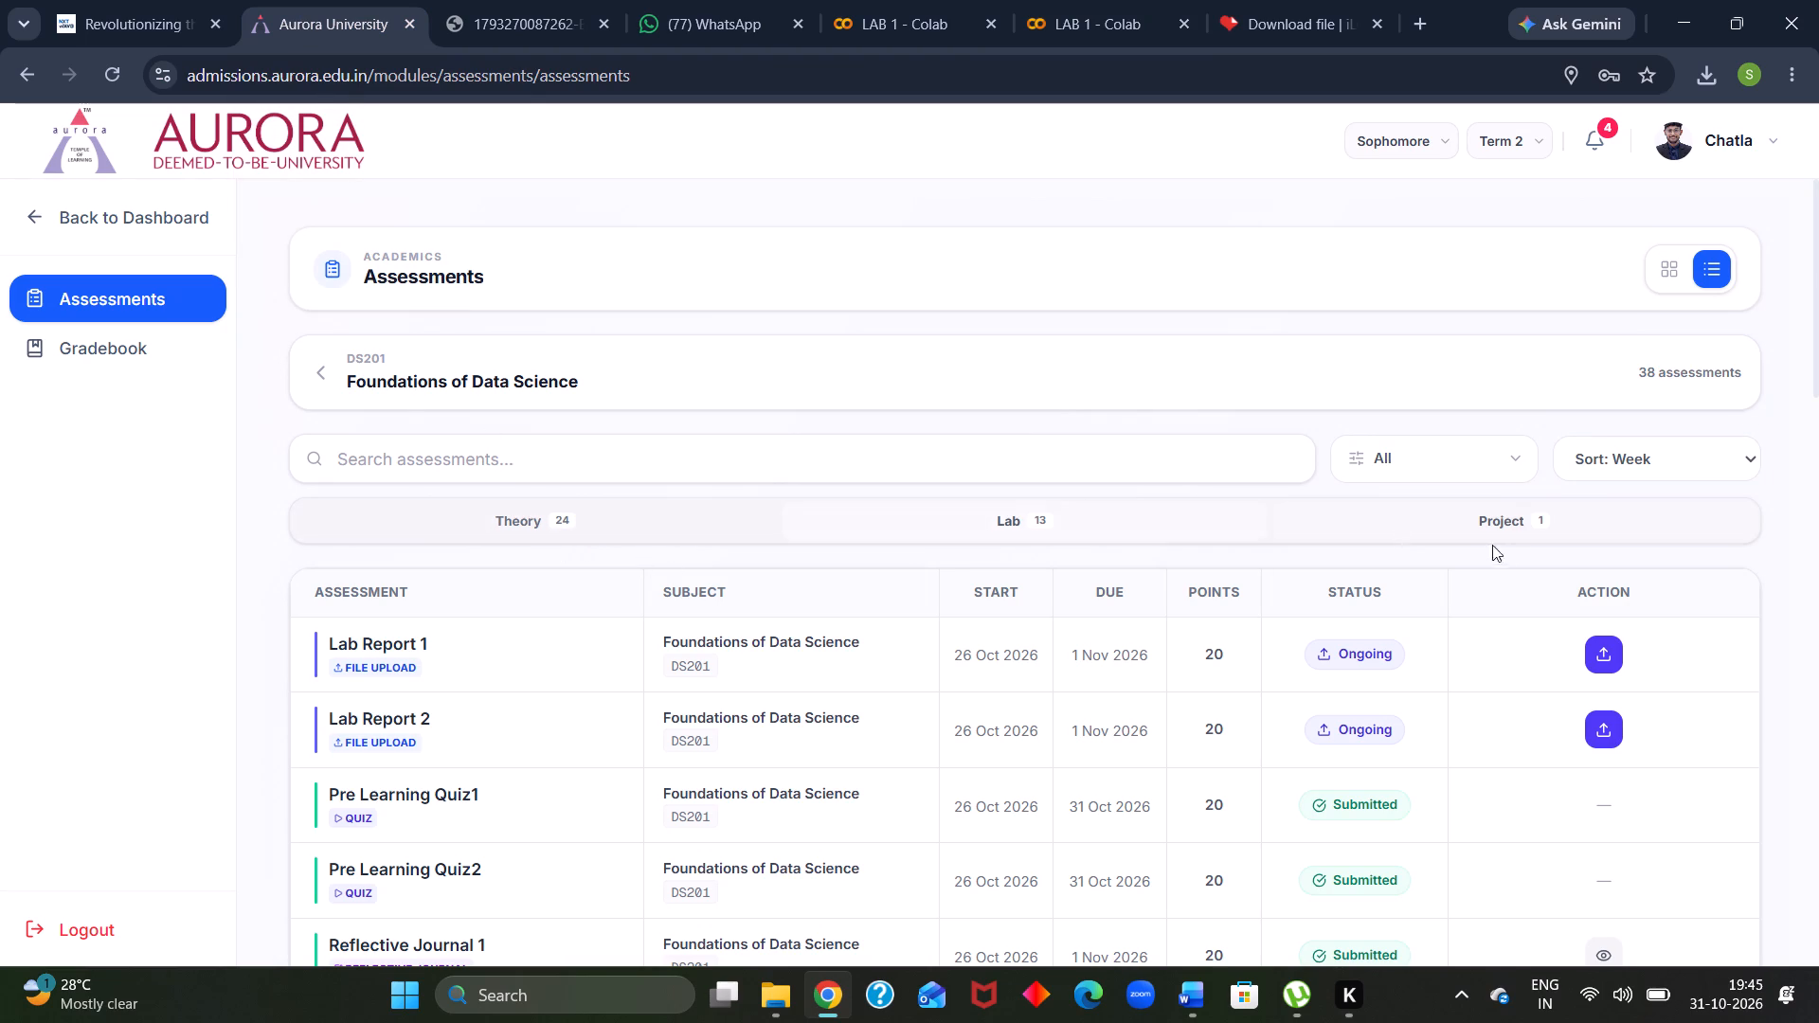
left_click(1602, 652)
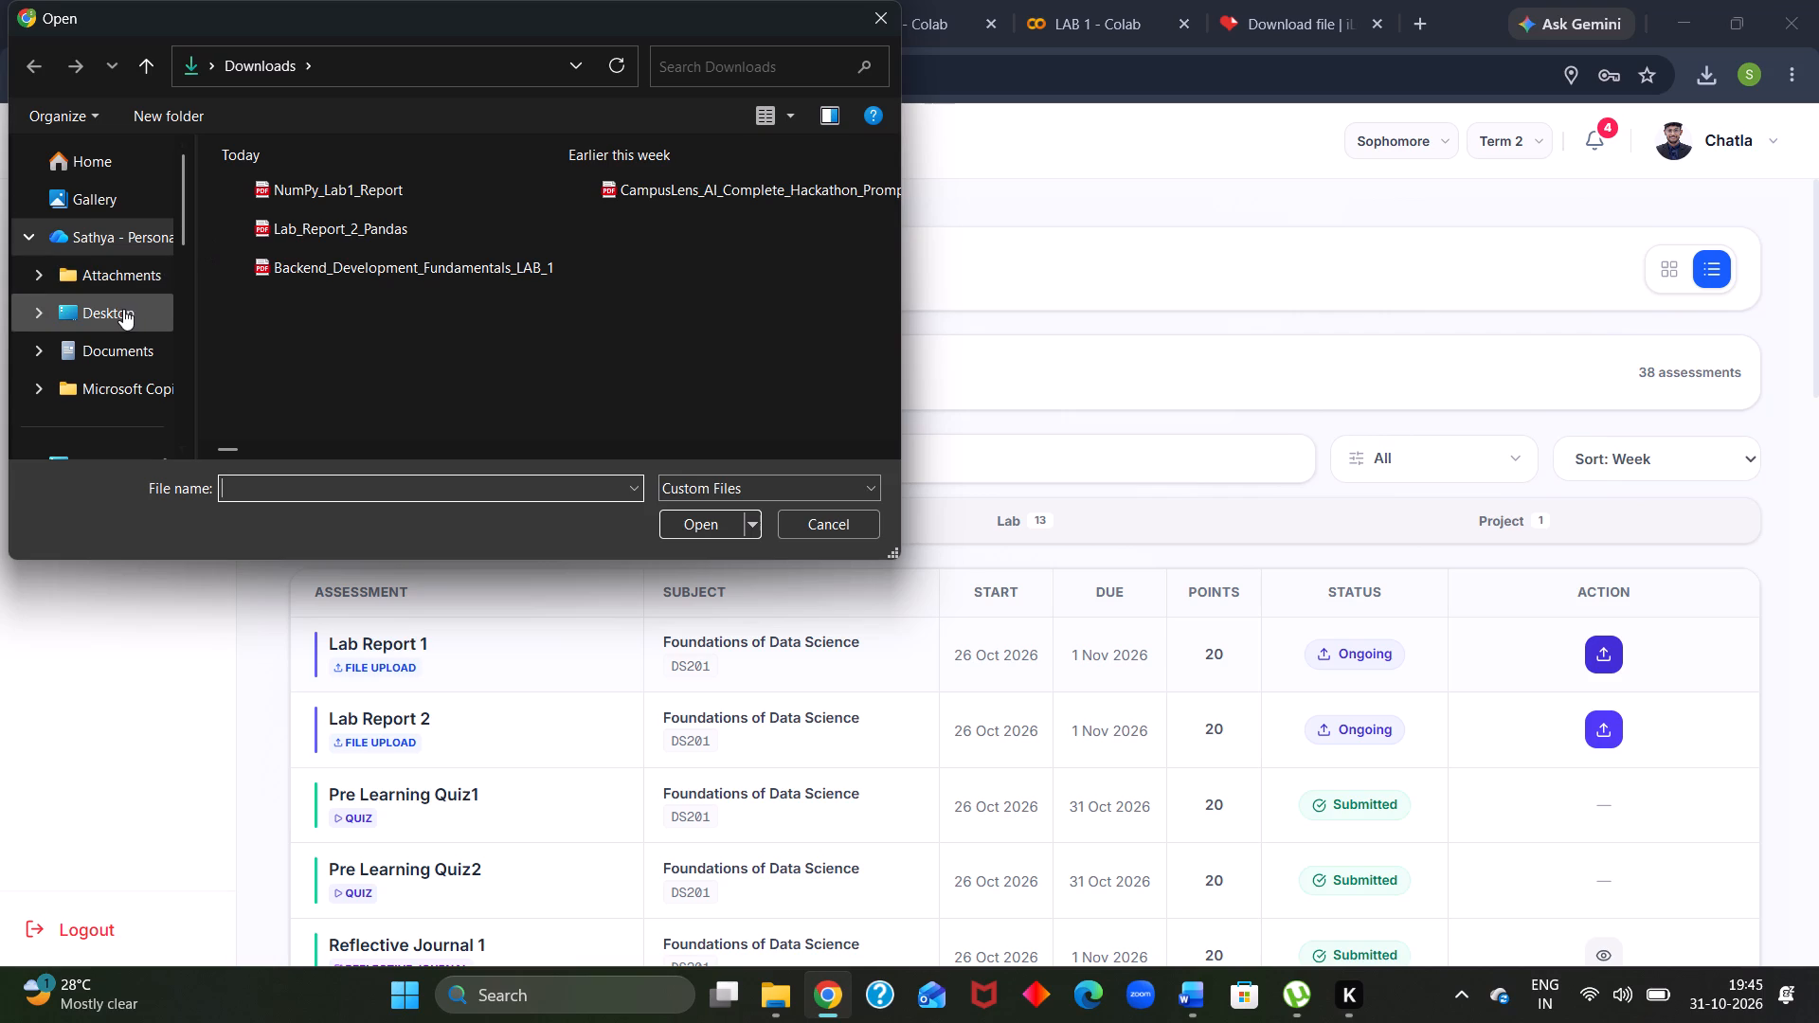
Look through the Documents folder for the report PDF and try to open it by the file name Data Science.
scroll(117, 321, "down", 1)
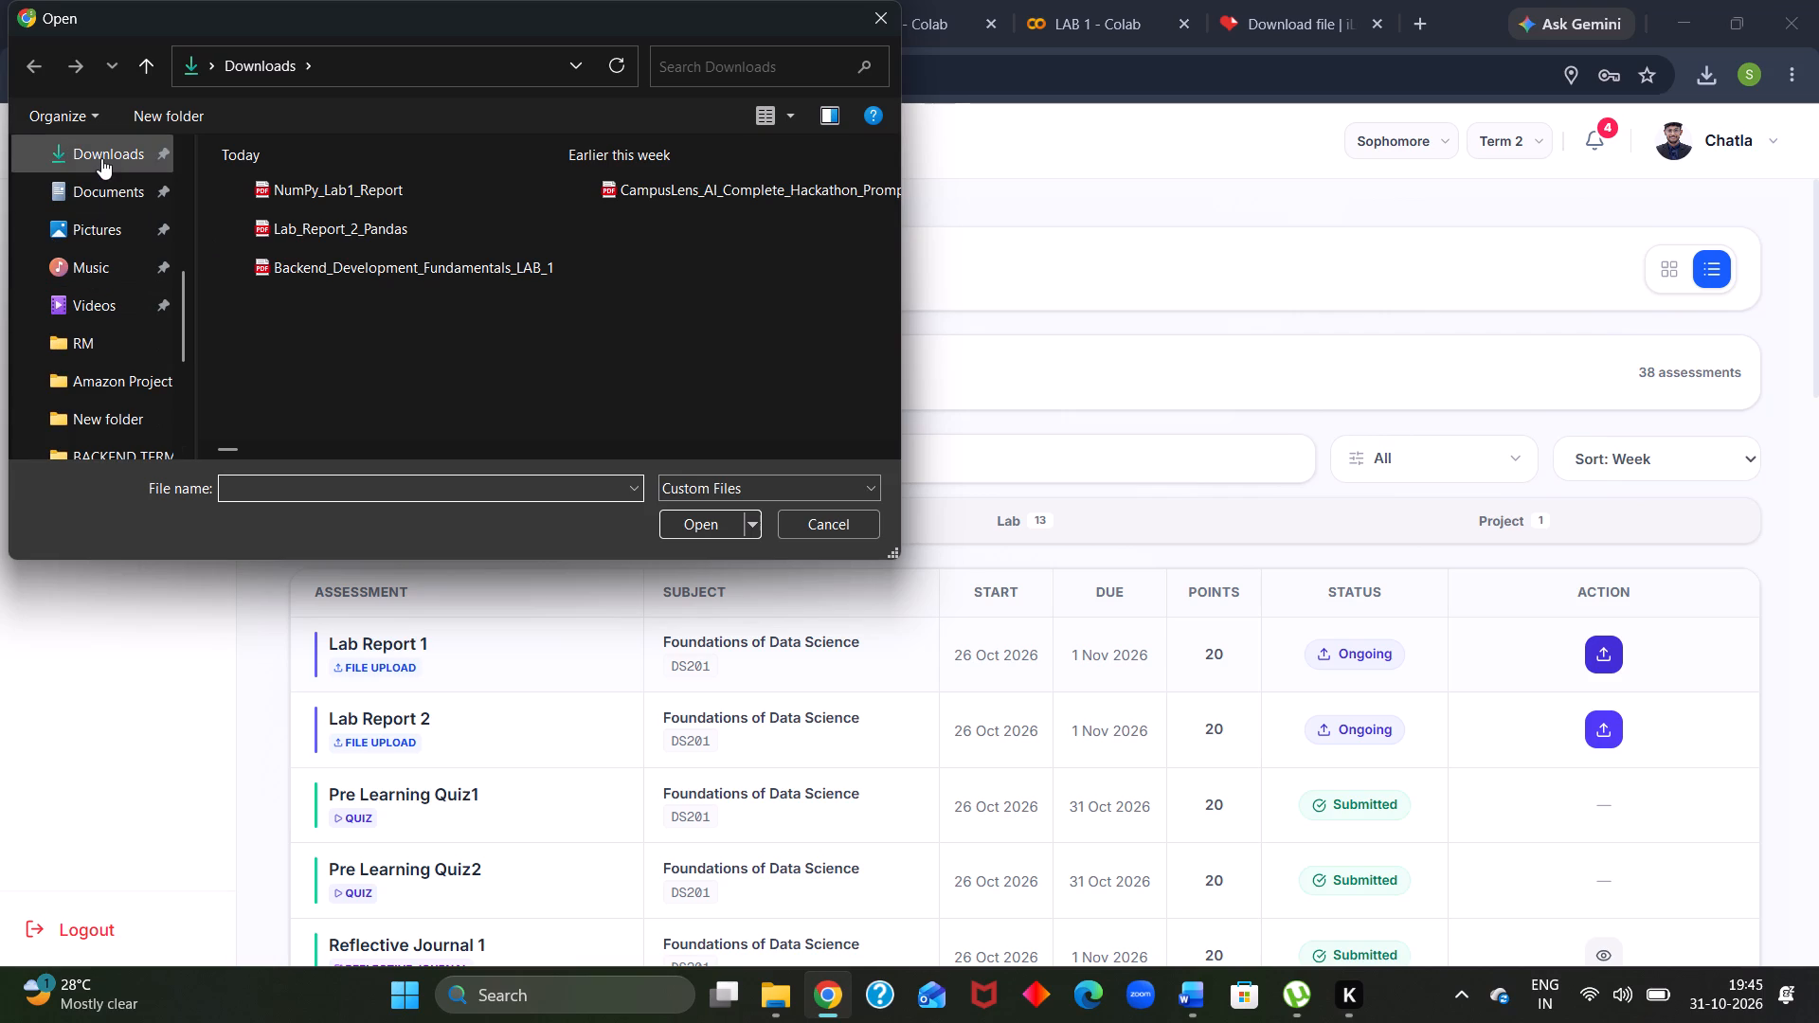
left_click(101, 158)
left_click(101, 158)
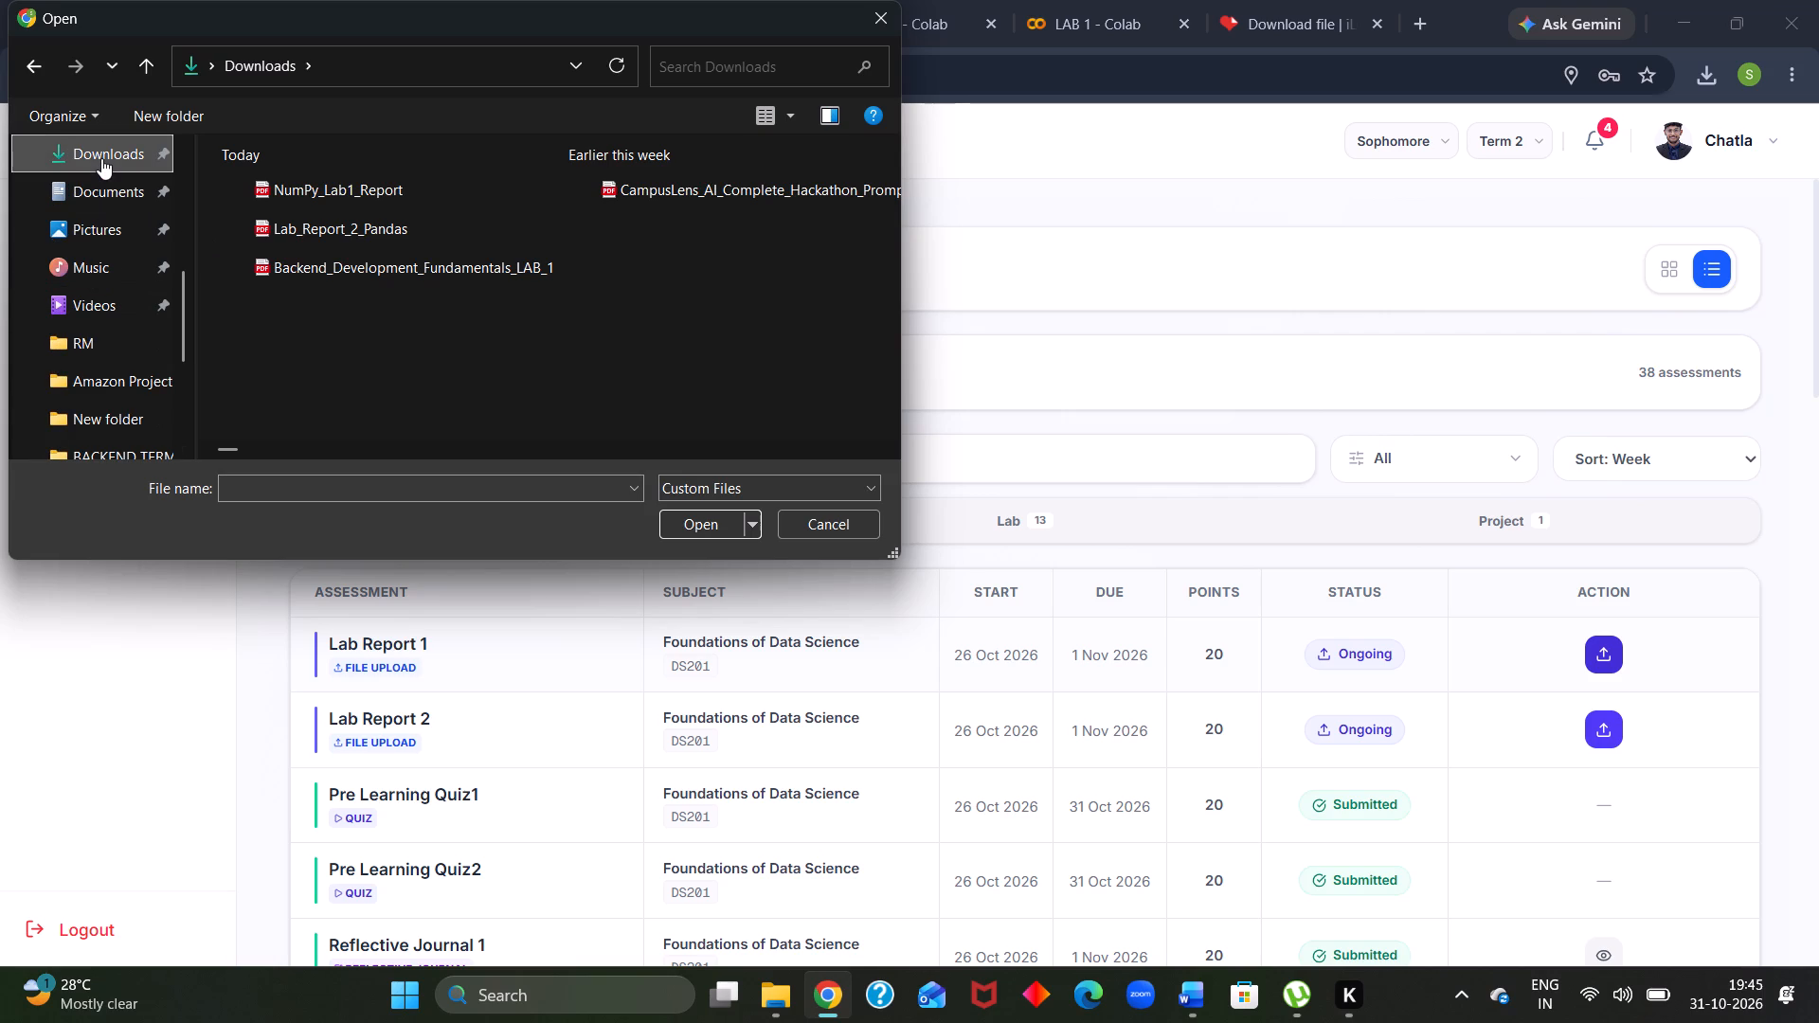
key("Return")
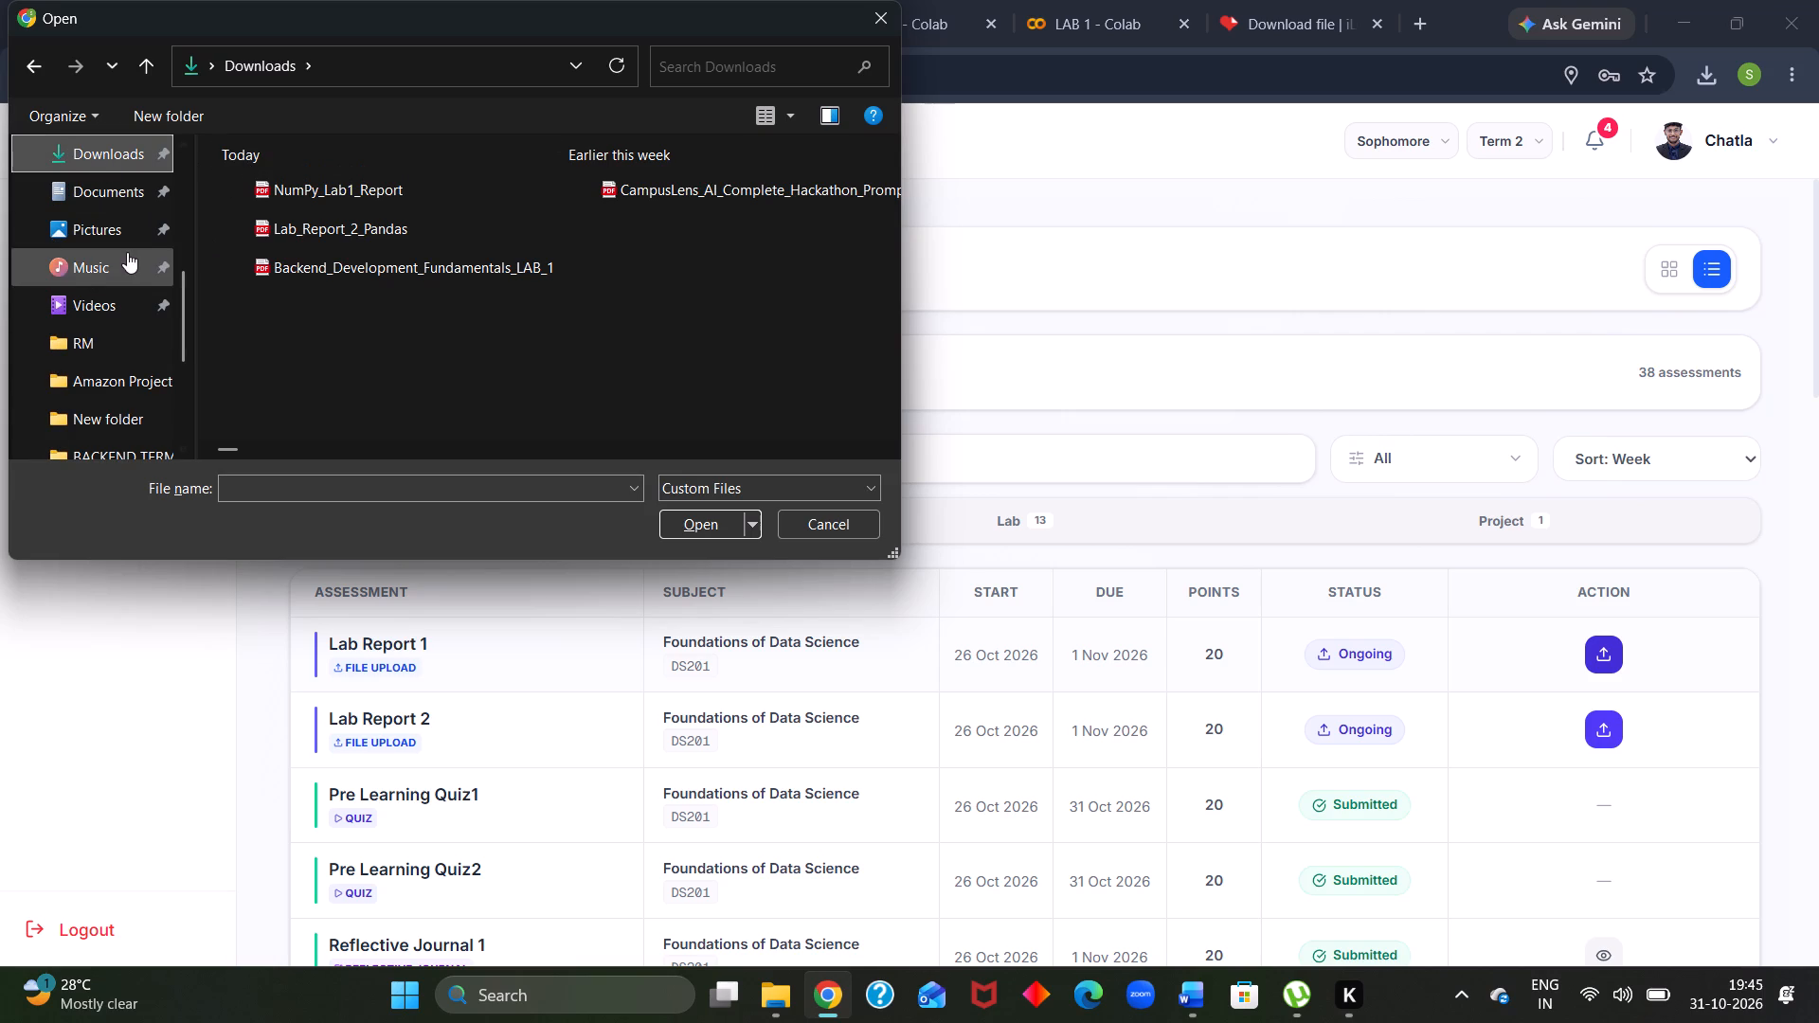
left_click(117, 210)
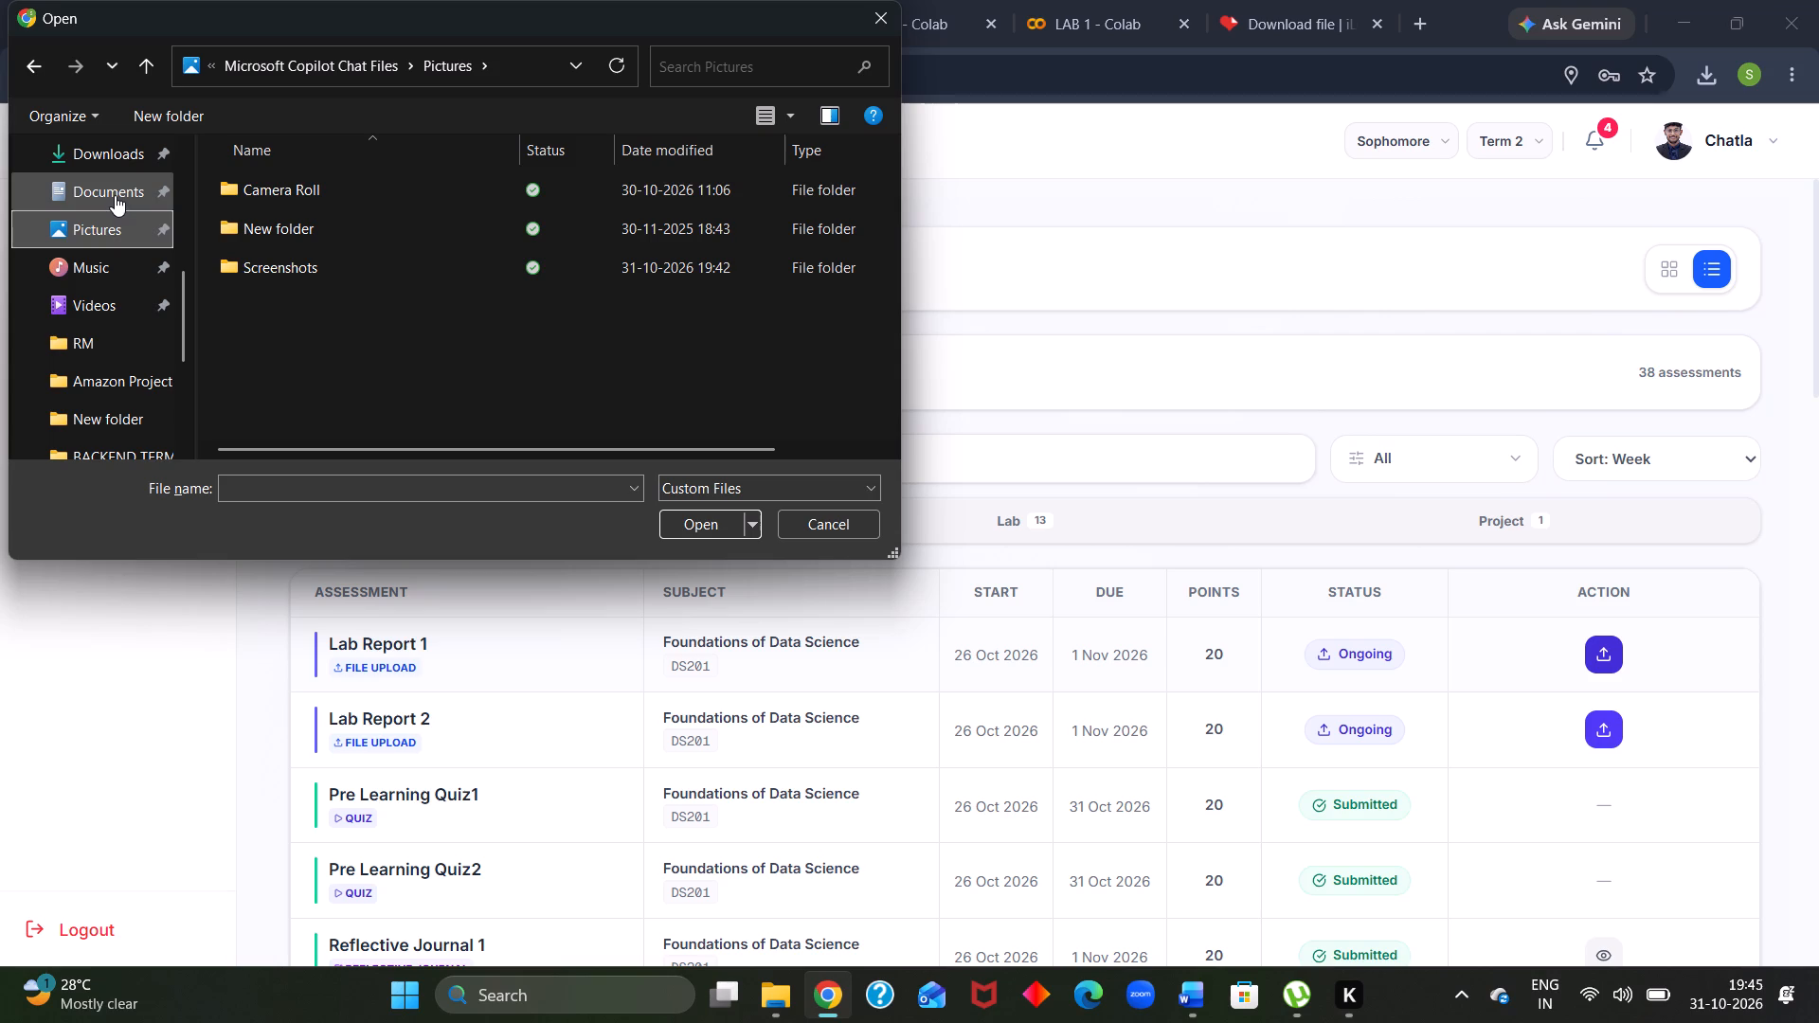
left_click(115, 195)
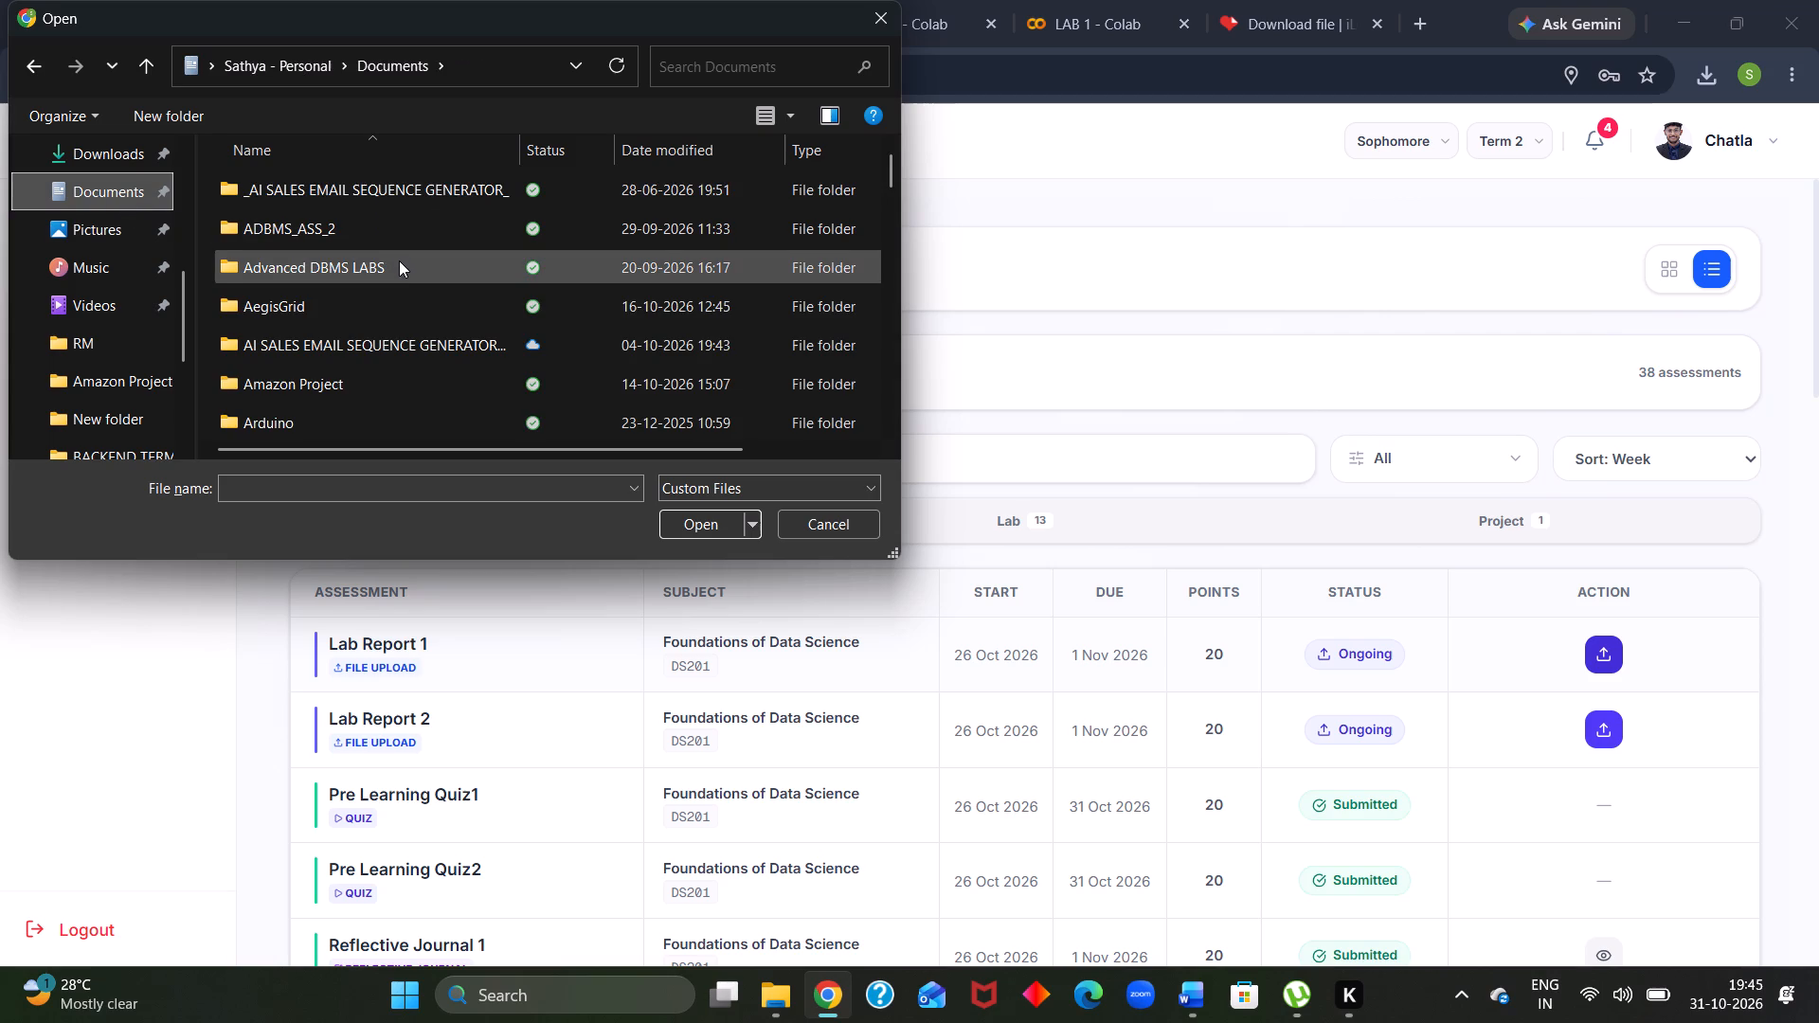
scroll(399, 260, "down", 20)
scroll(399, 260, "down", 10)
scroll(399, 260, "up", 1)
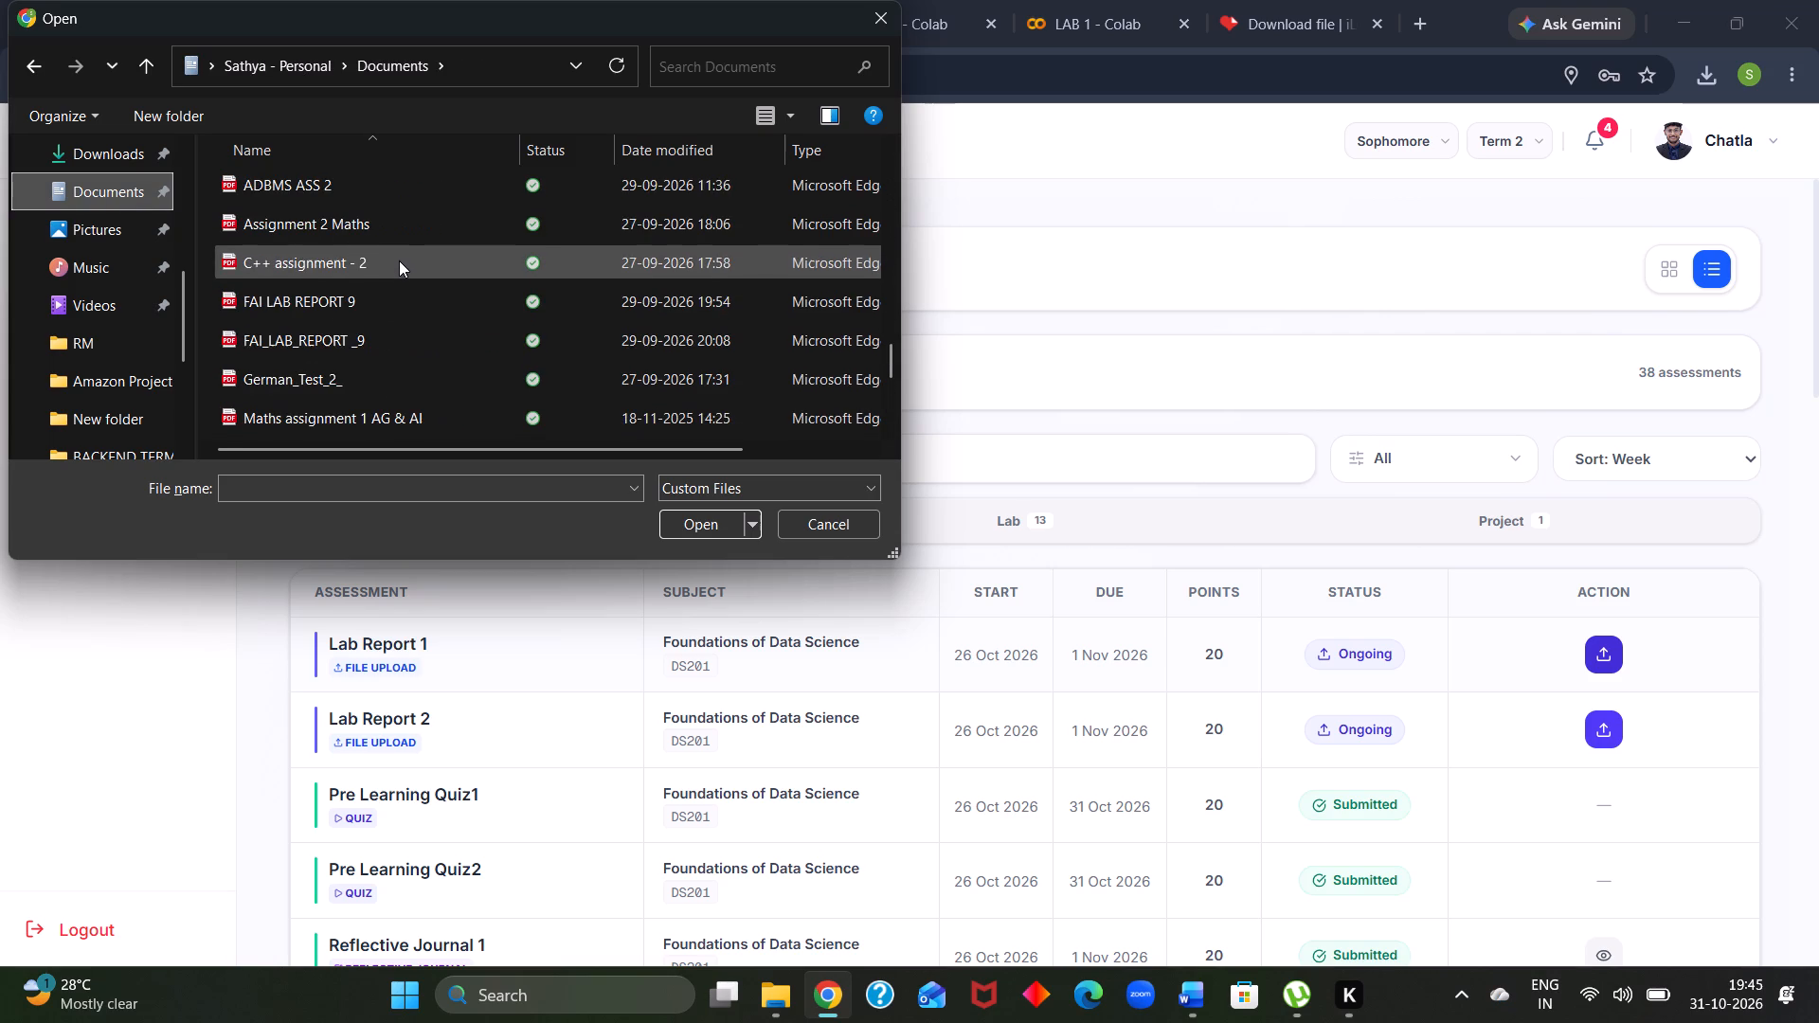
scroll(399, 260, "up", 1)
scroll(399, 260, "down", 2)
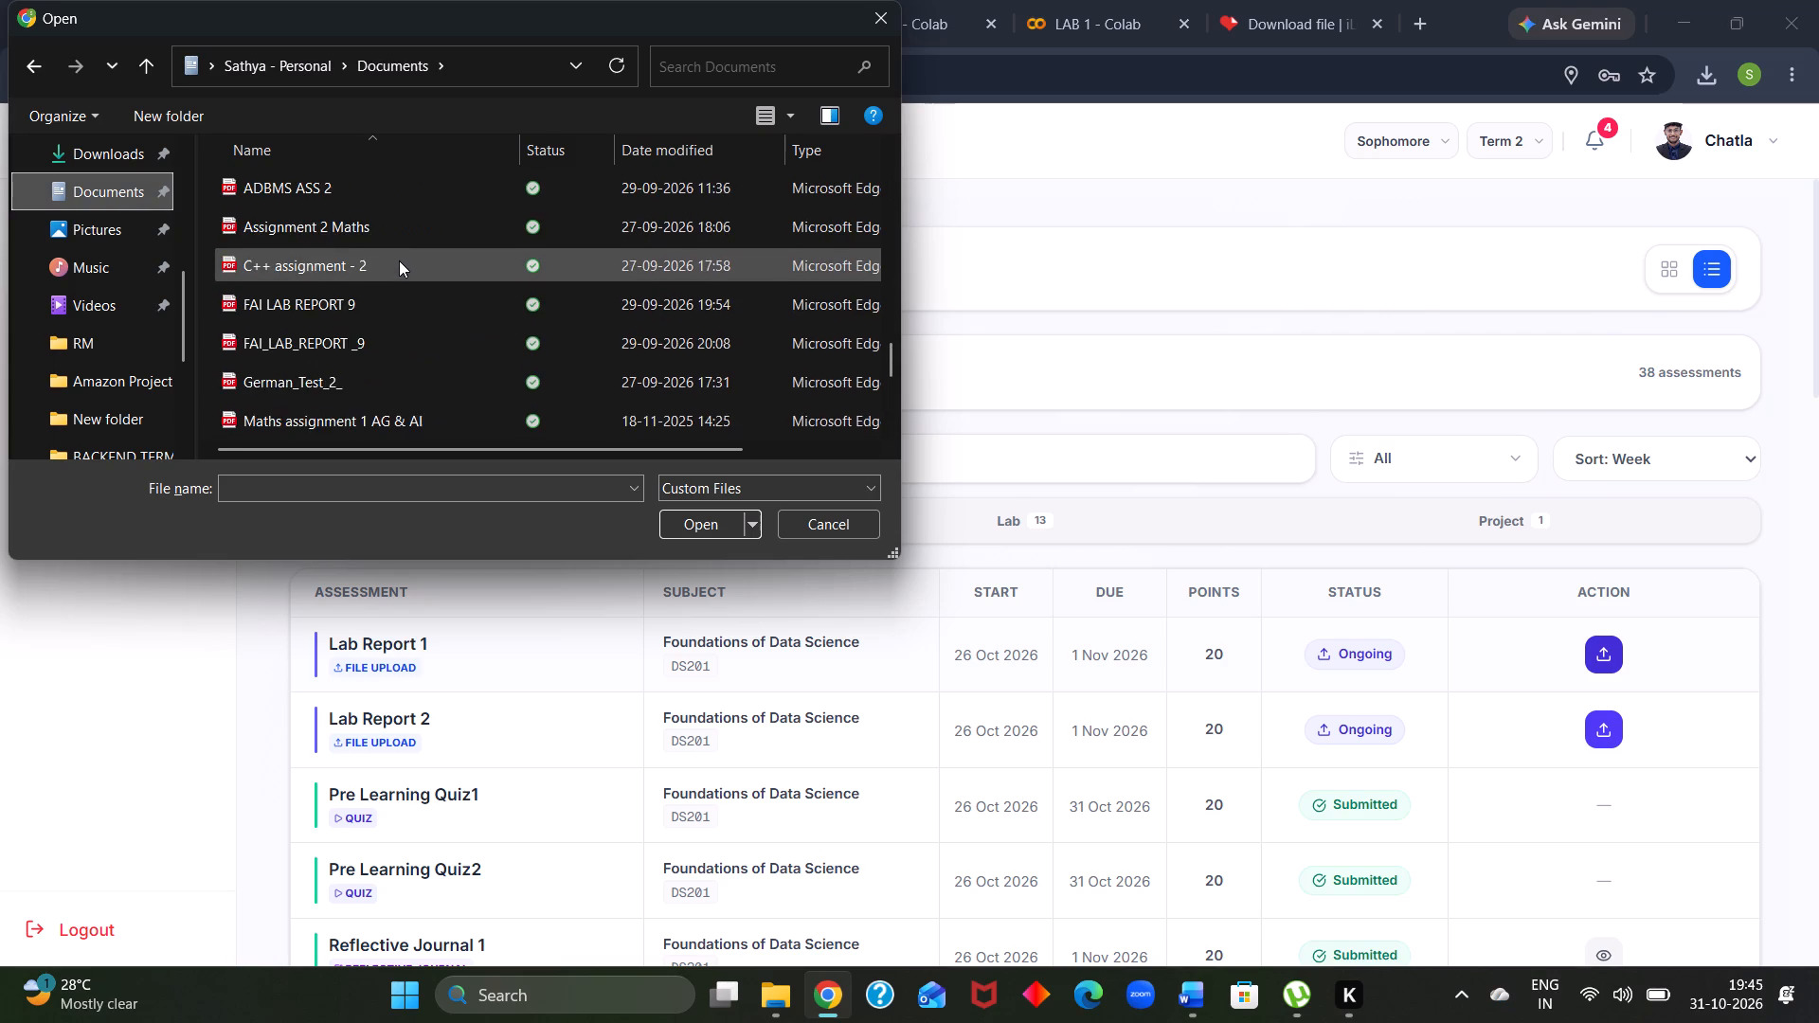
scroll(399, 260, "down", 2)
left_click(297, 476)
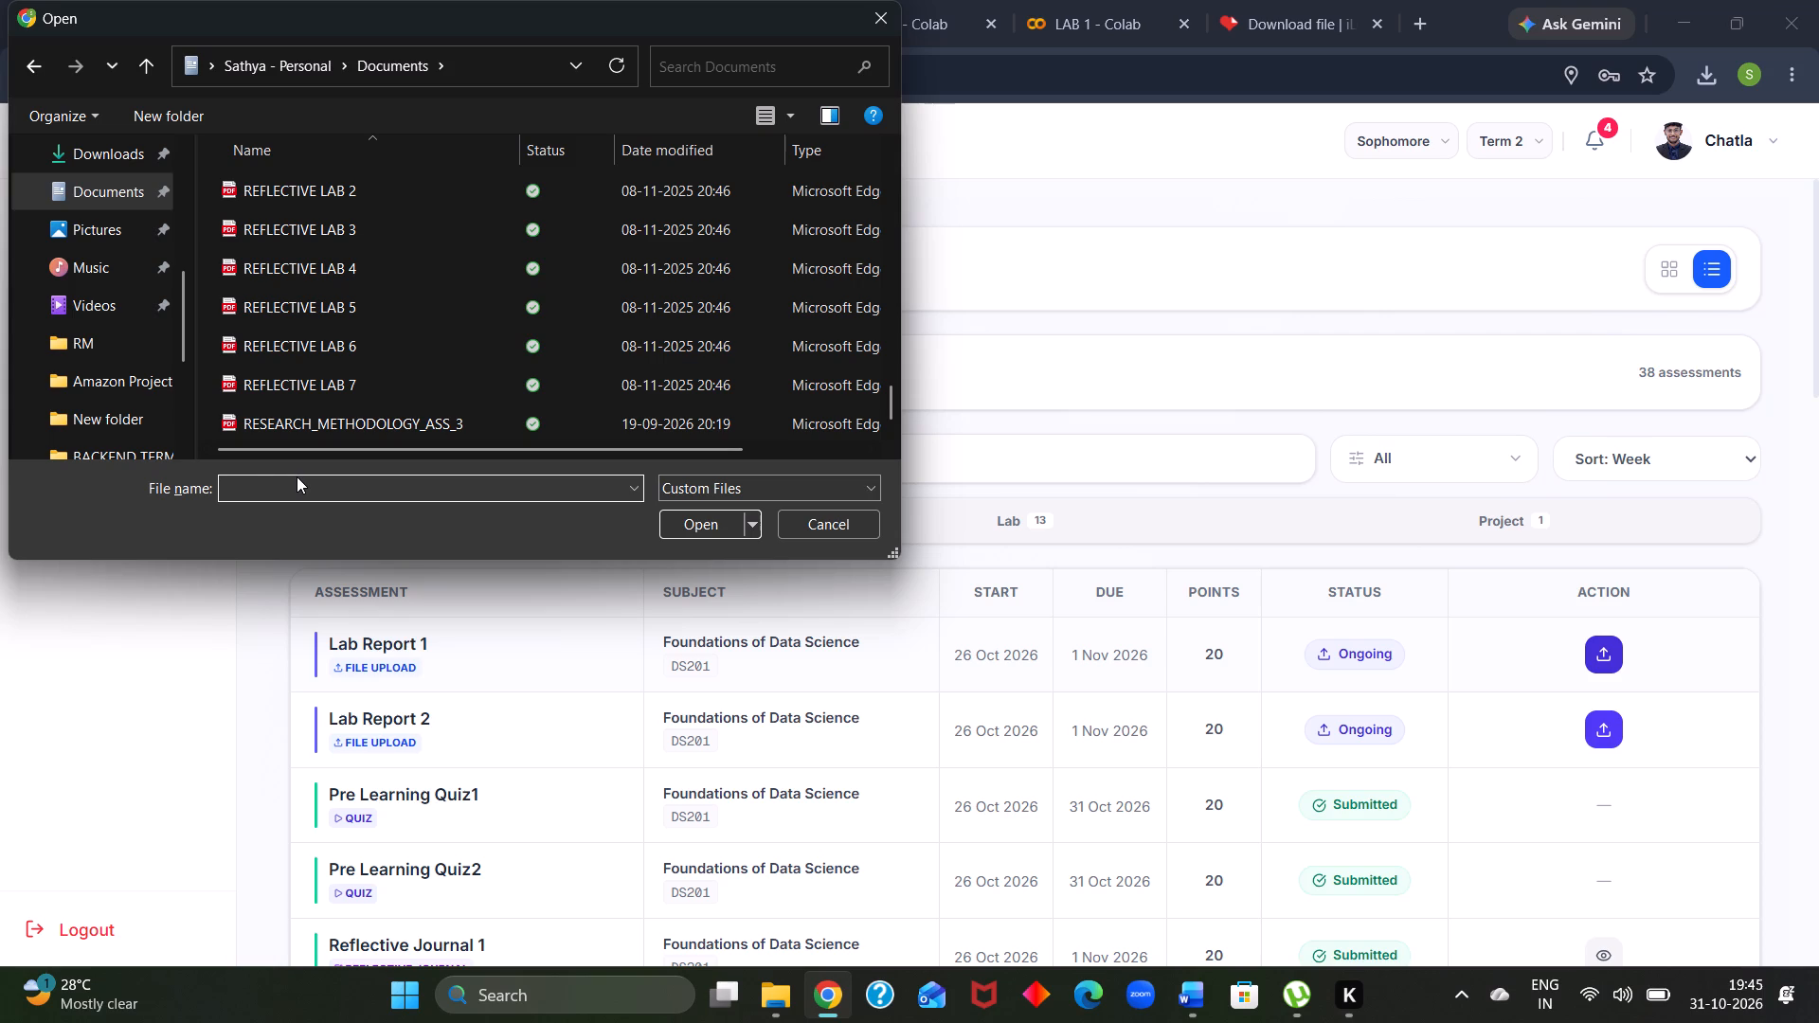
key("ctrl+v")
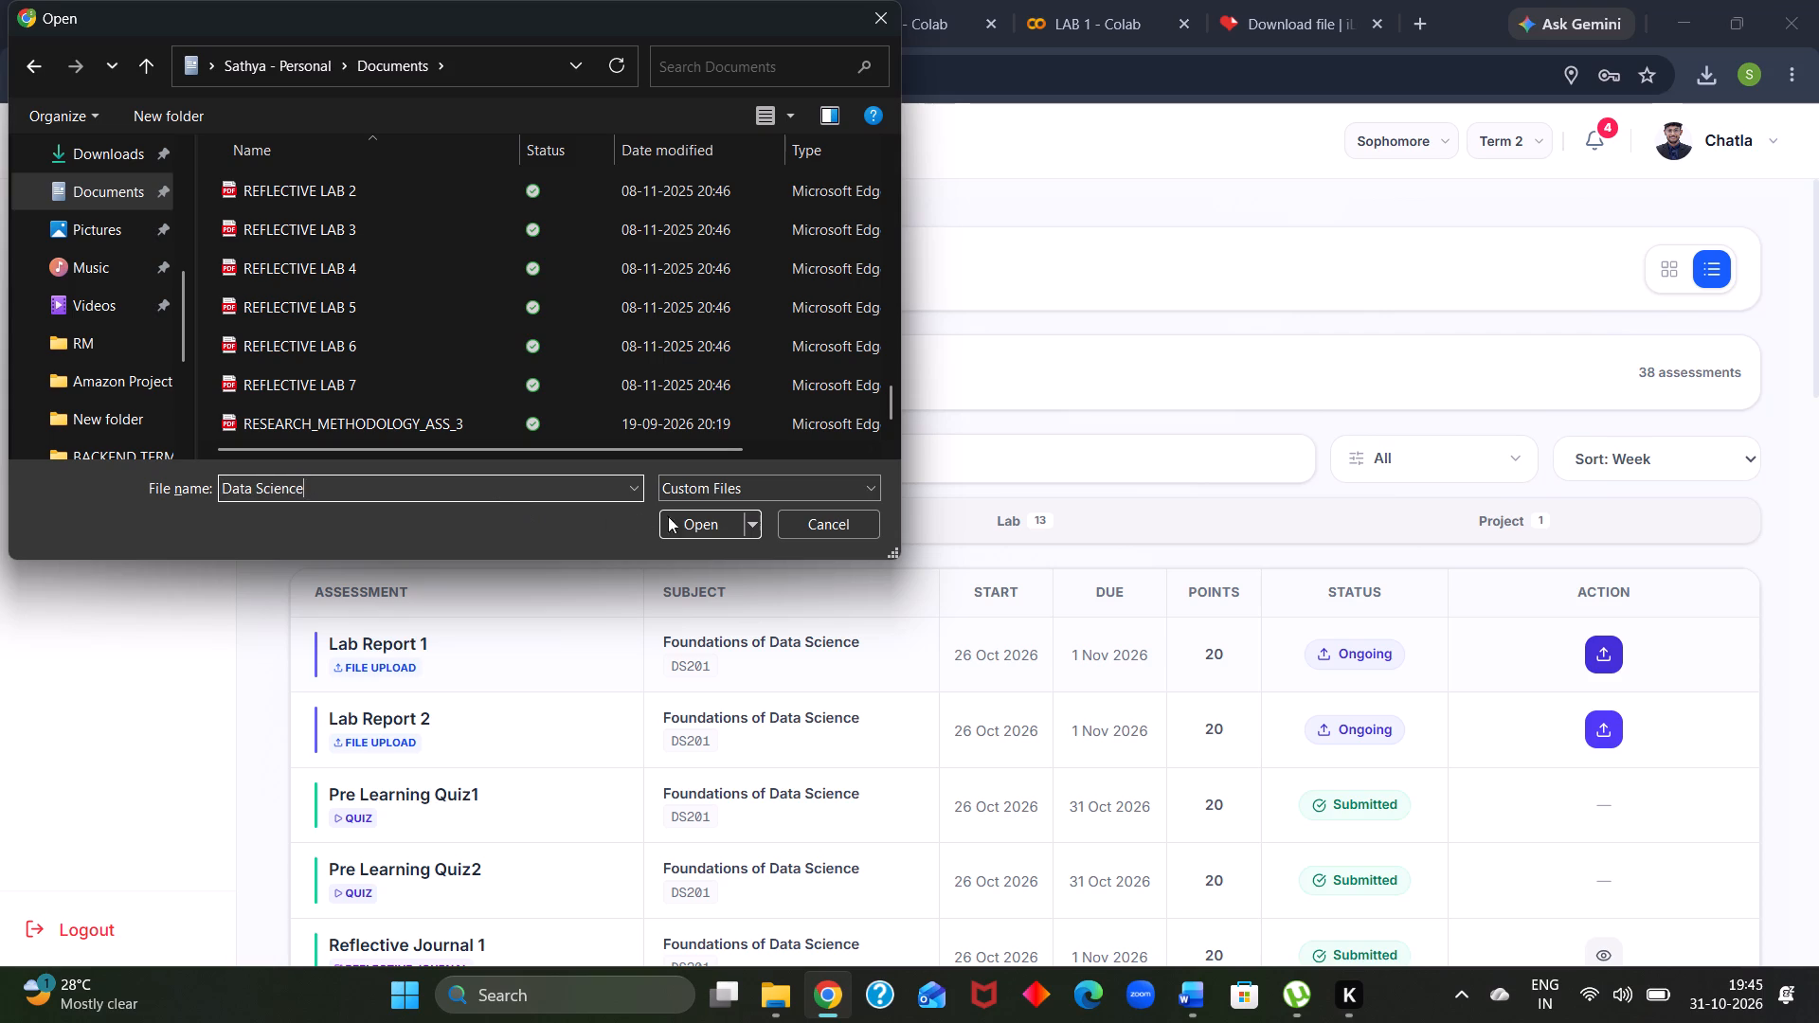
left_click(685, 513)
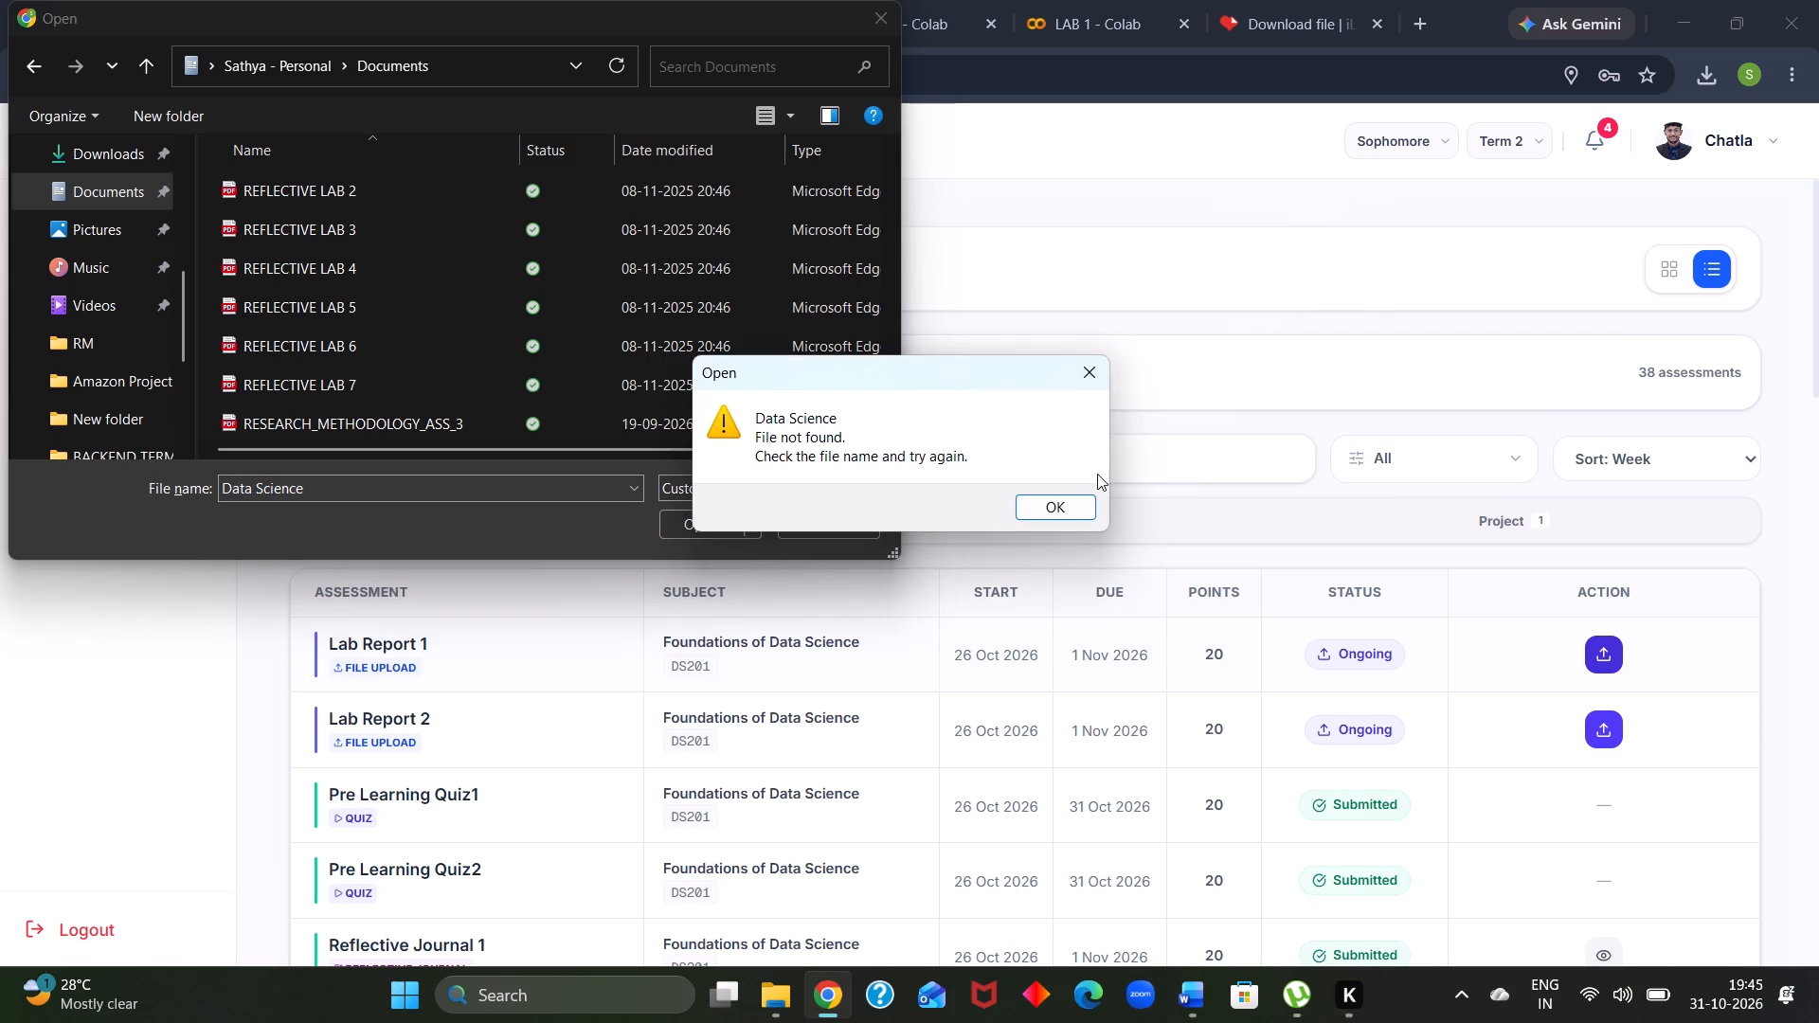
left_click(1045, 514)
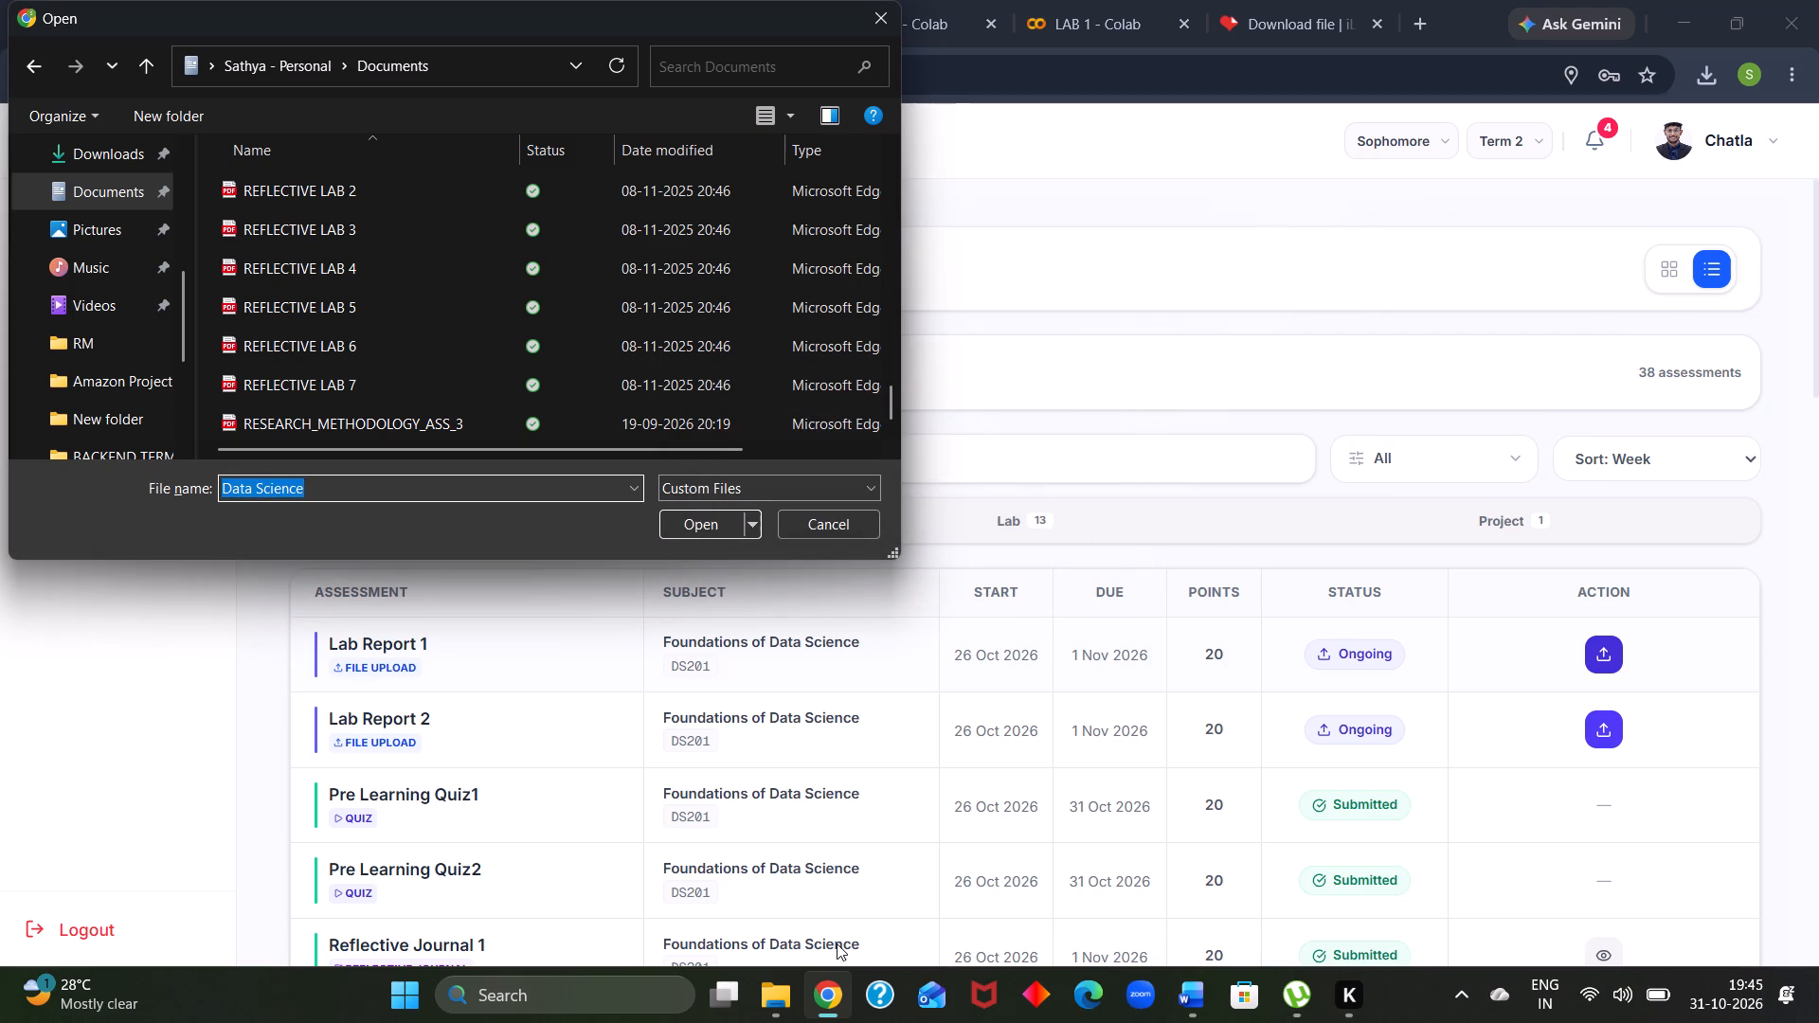
In File Explorer, search the Documents folder for Data Science and copy the Data Science_LAB_1 PDF.
left_click(778, 995)
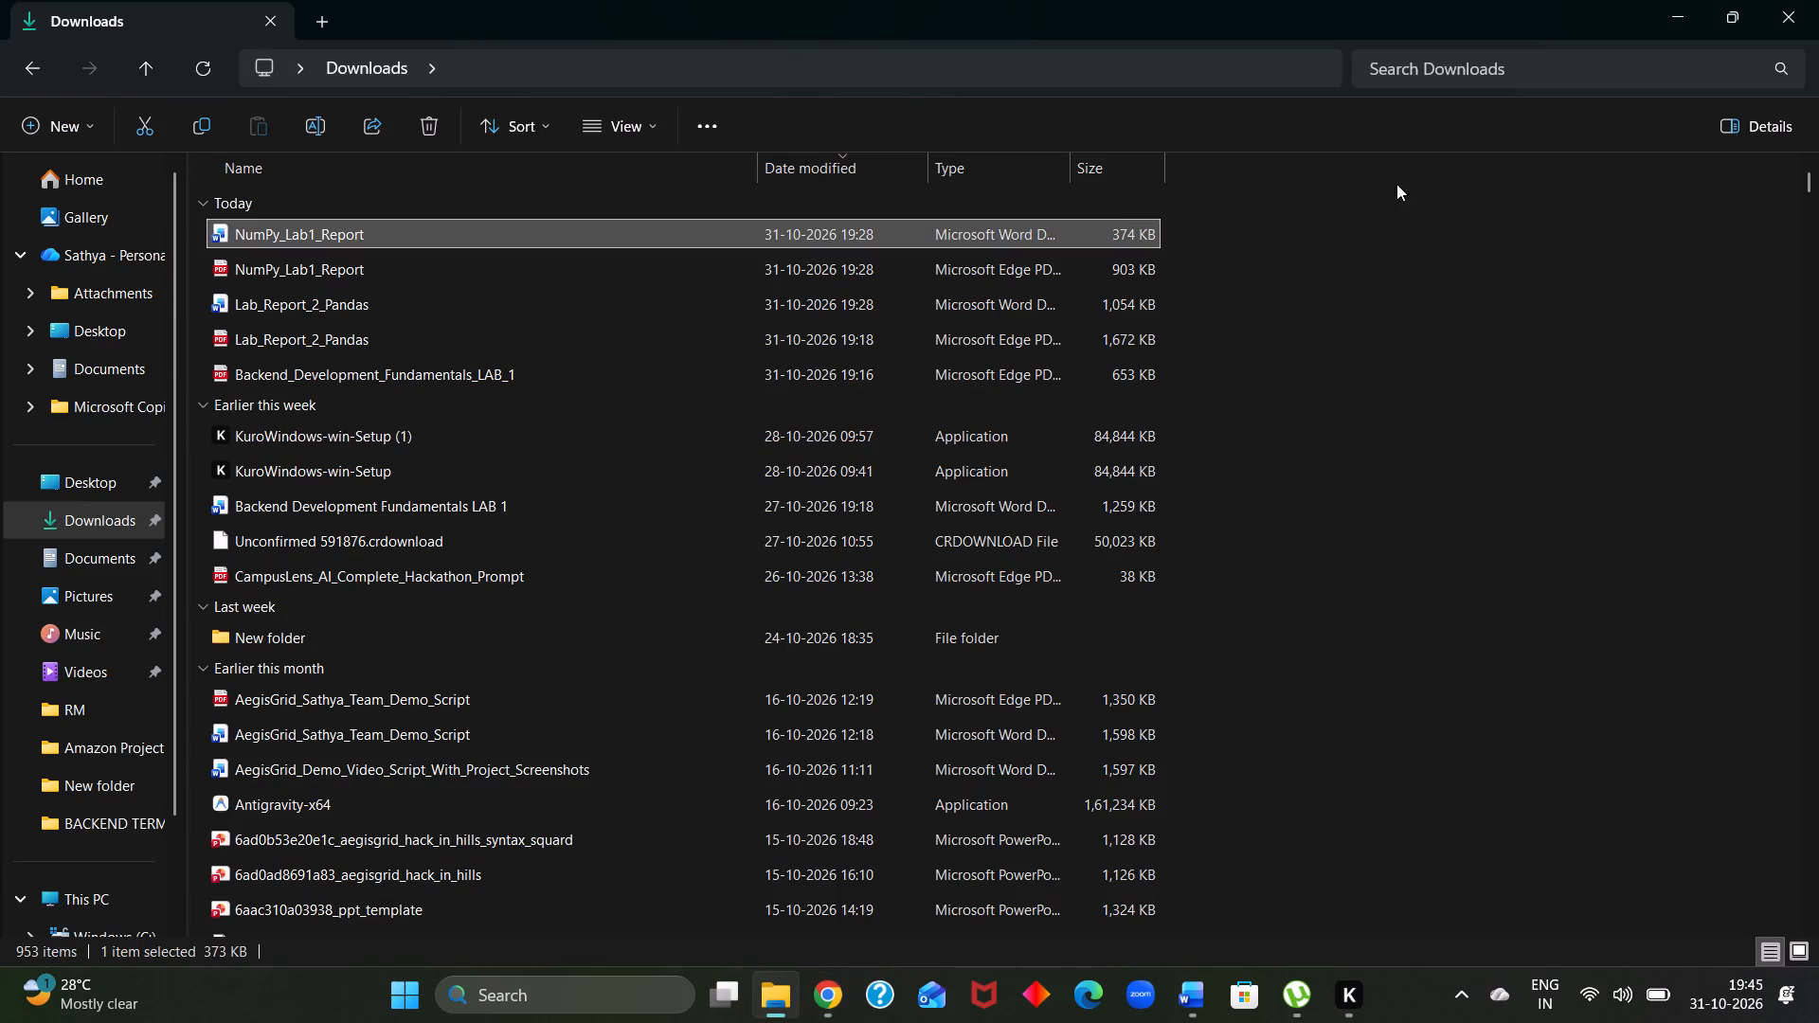
left_click(54, 564)
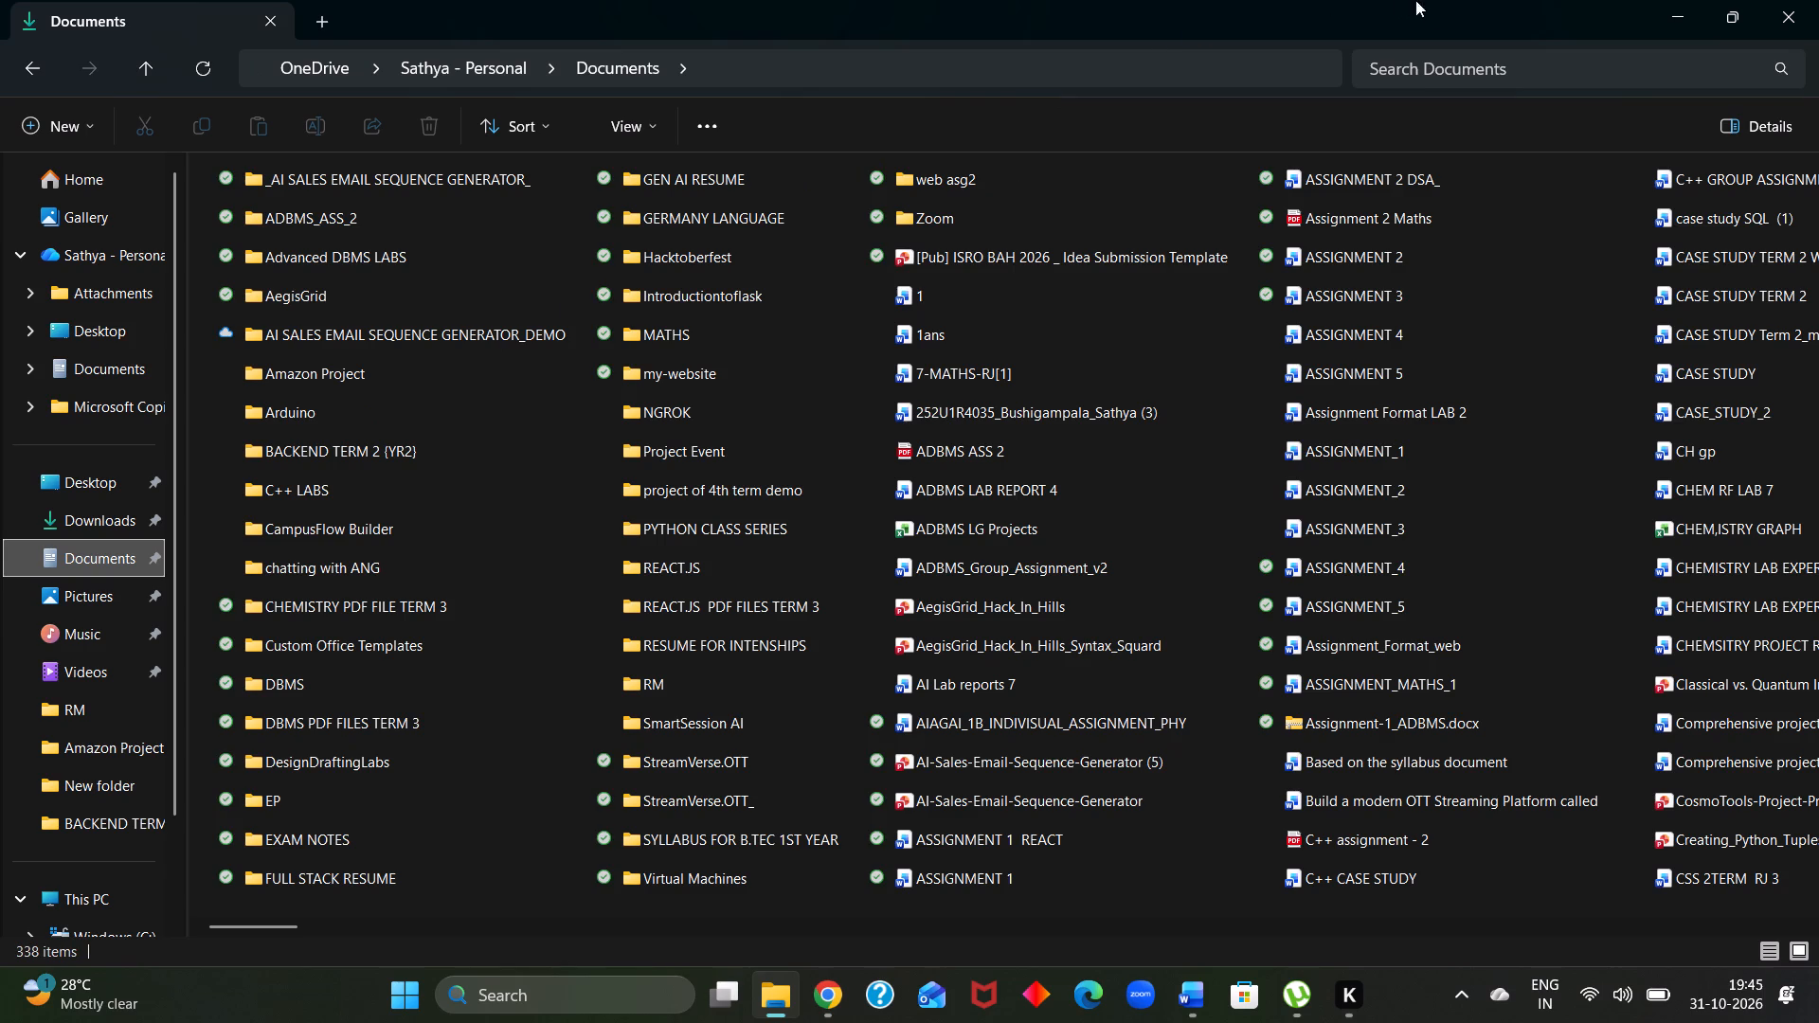
left_click(1433, 54)
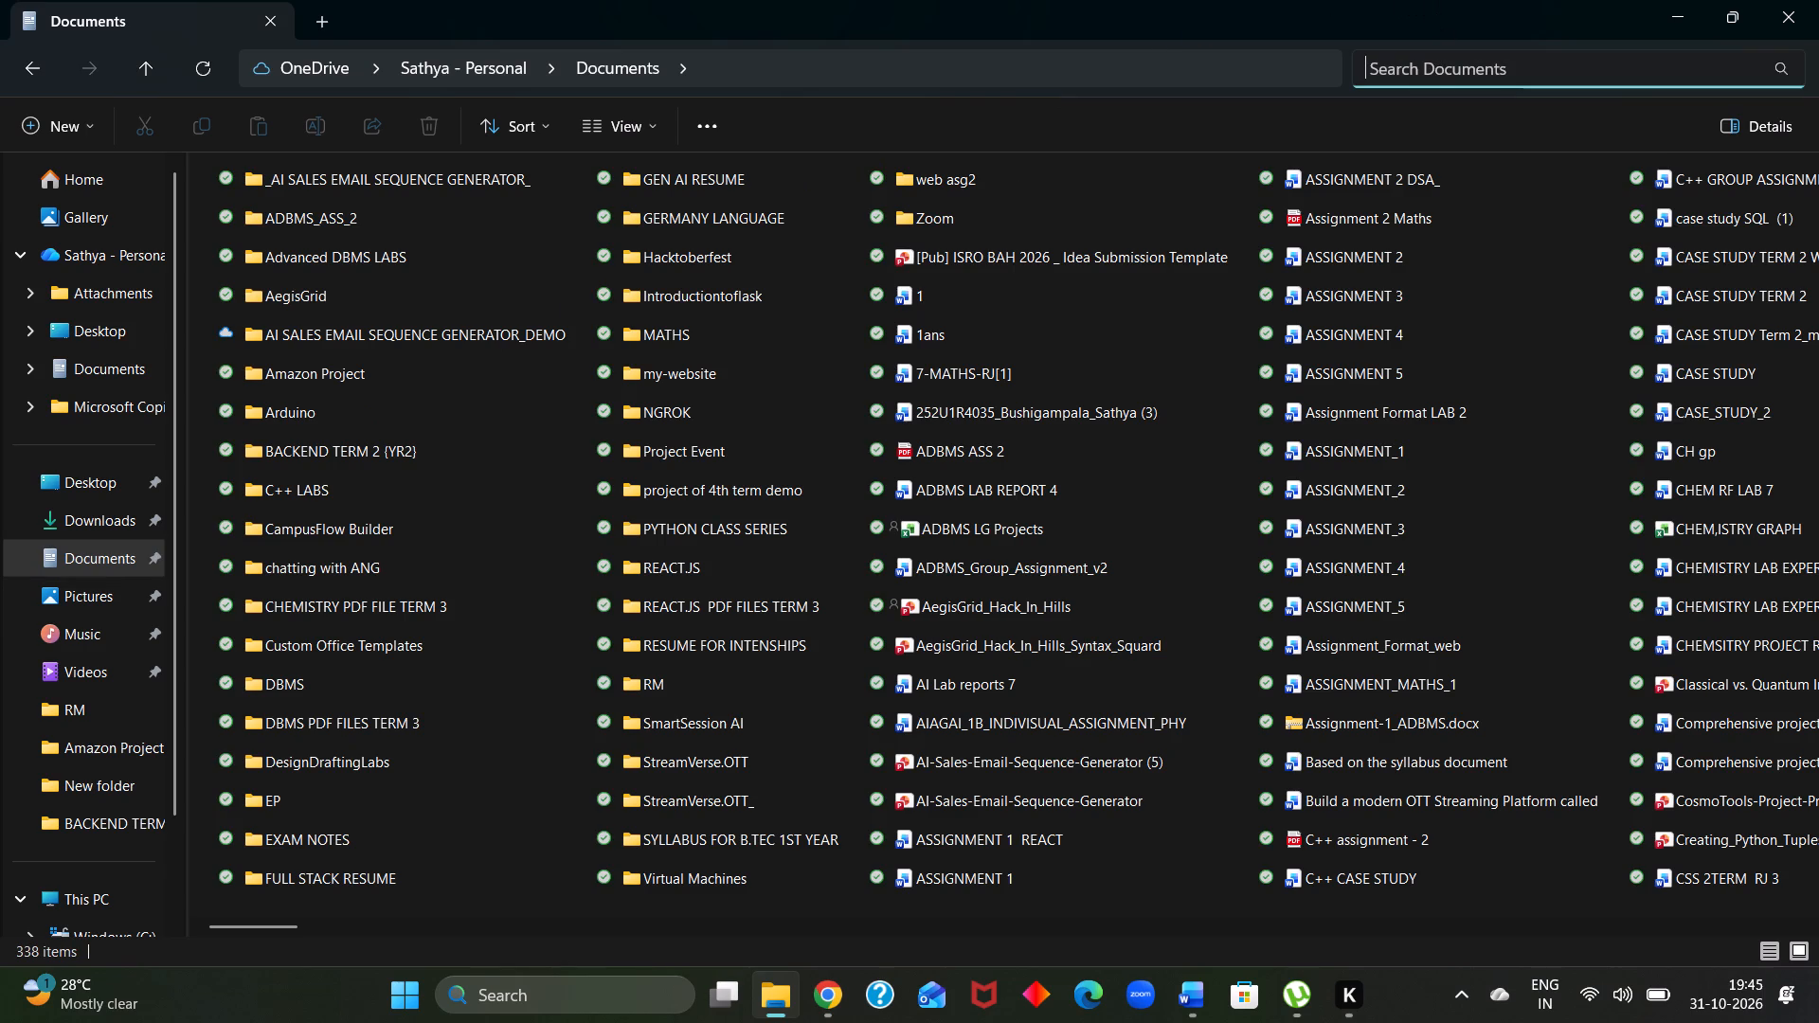
key("ctrl+v")
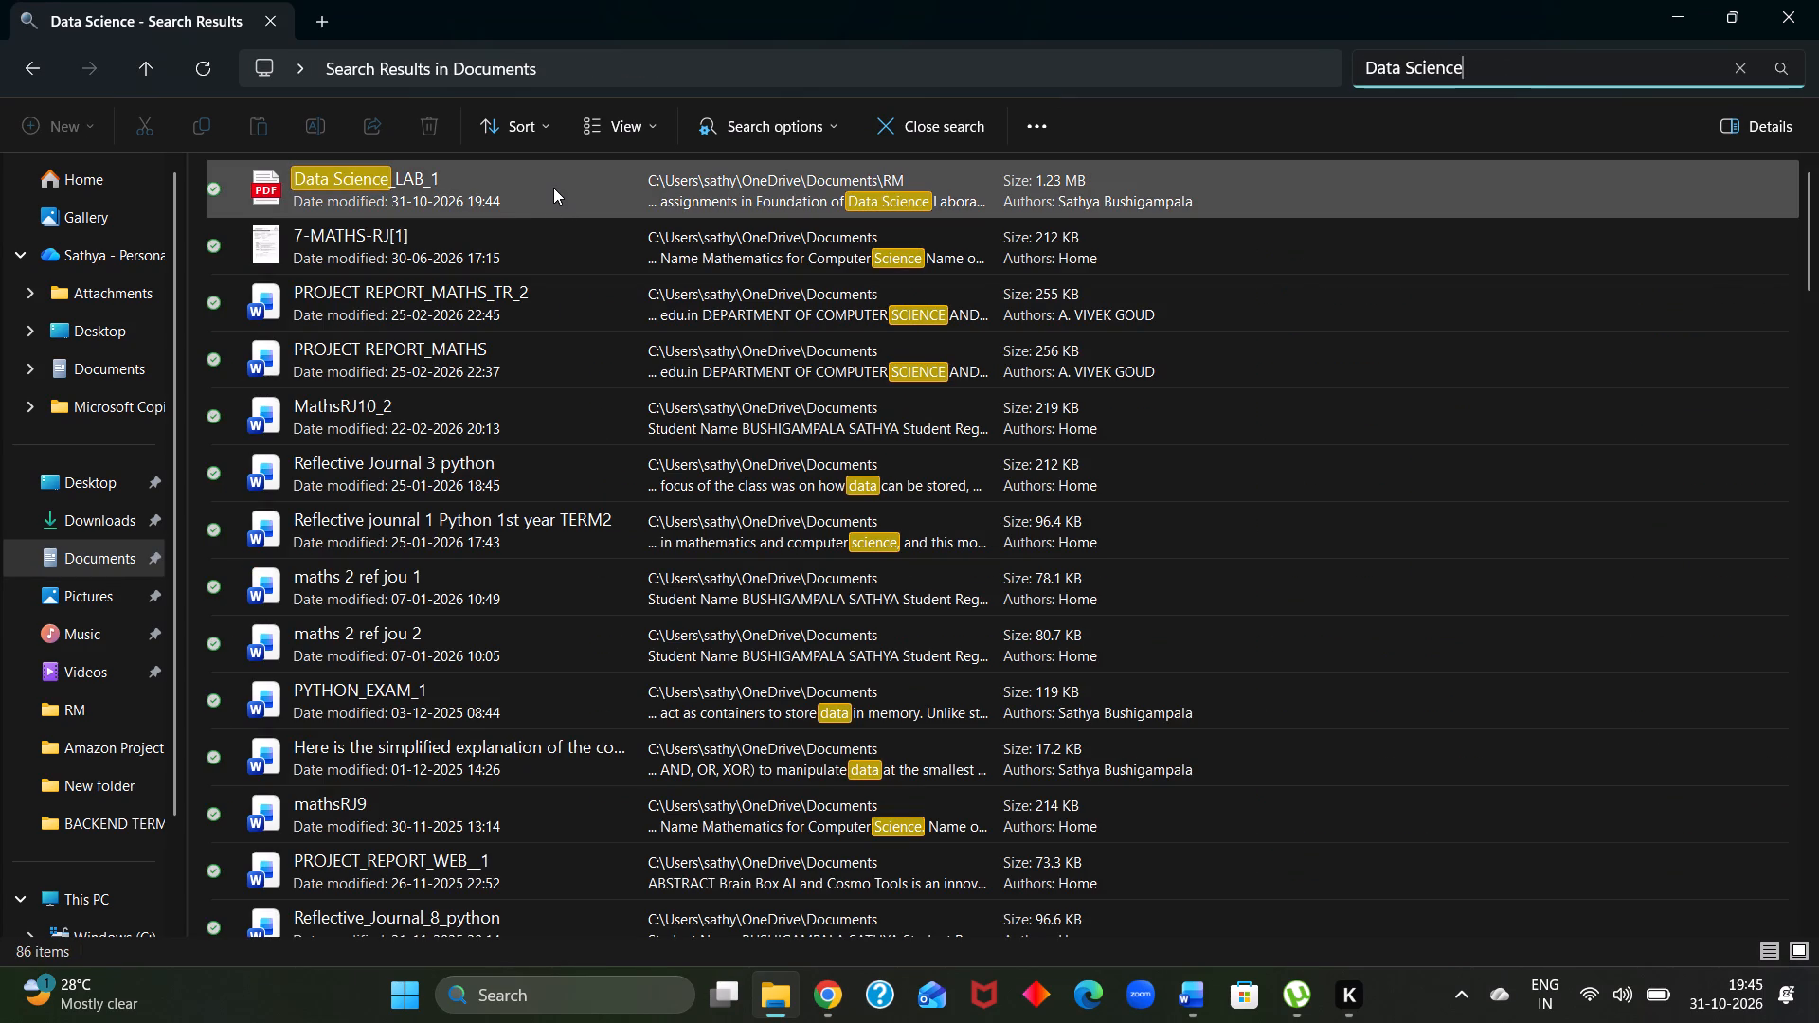
left_click(553, 188)
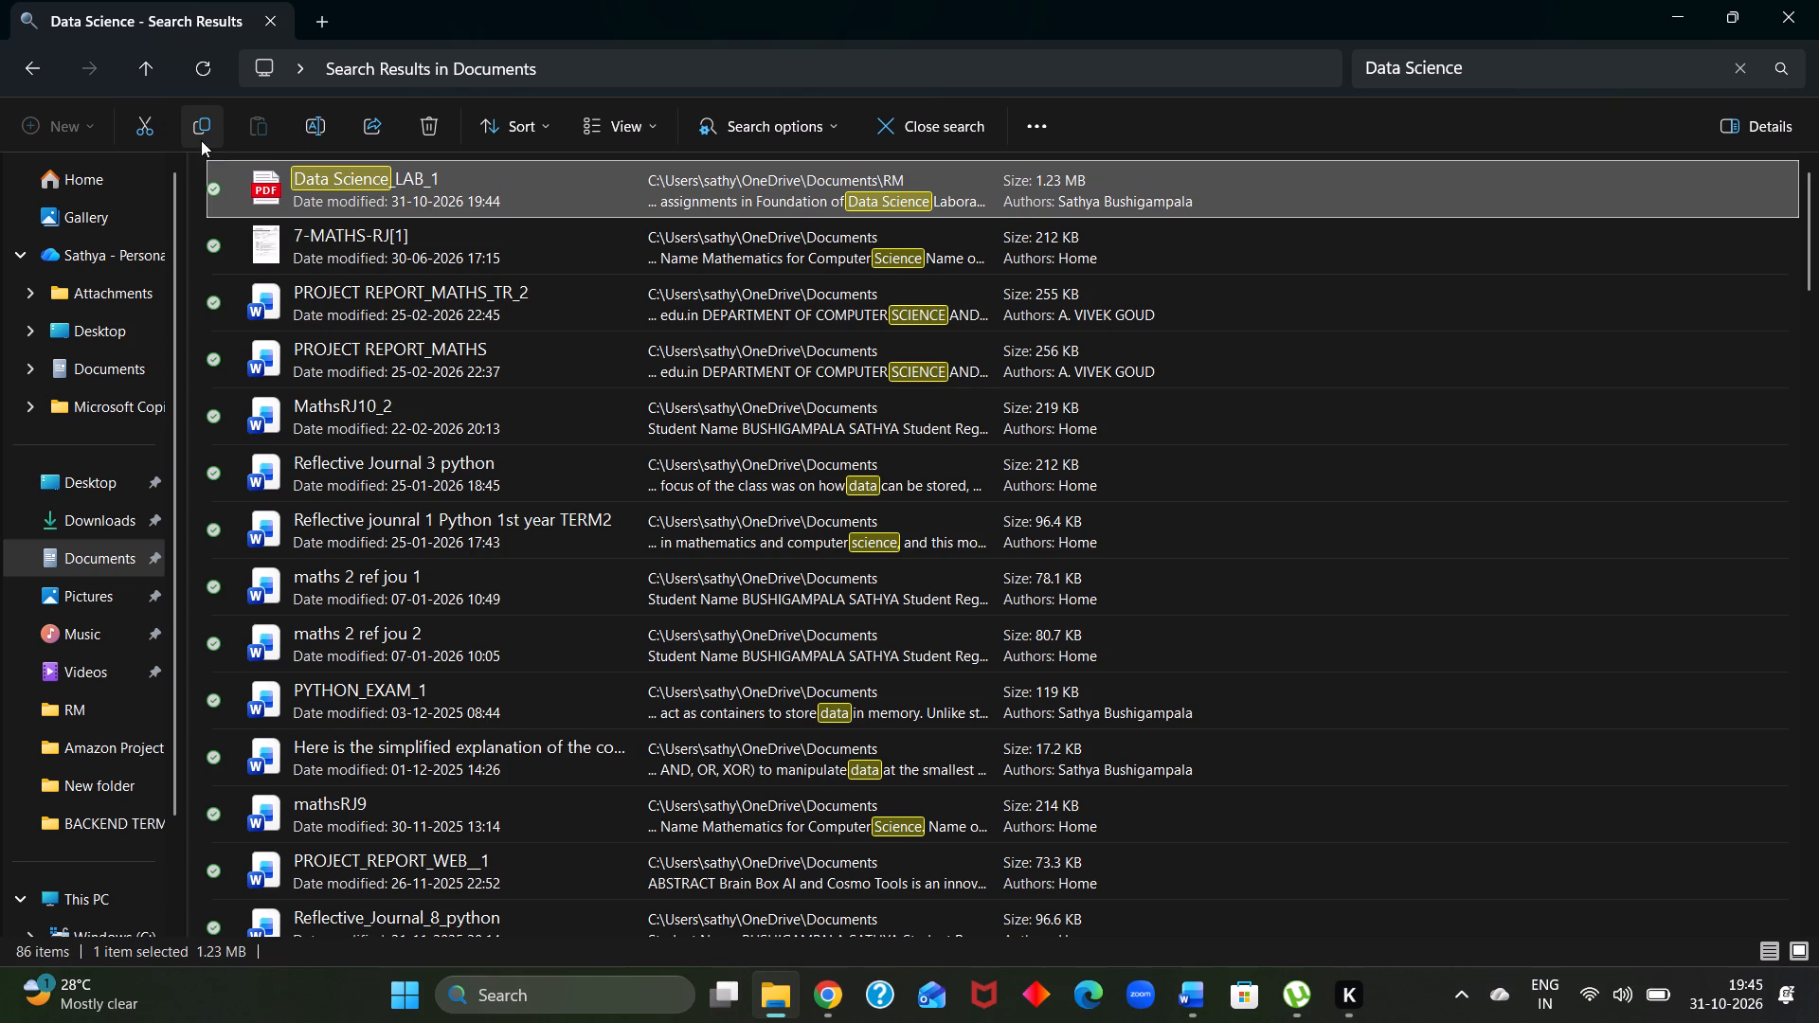
left_click(189, 133)
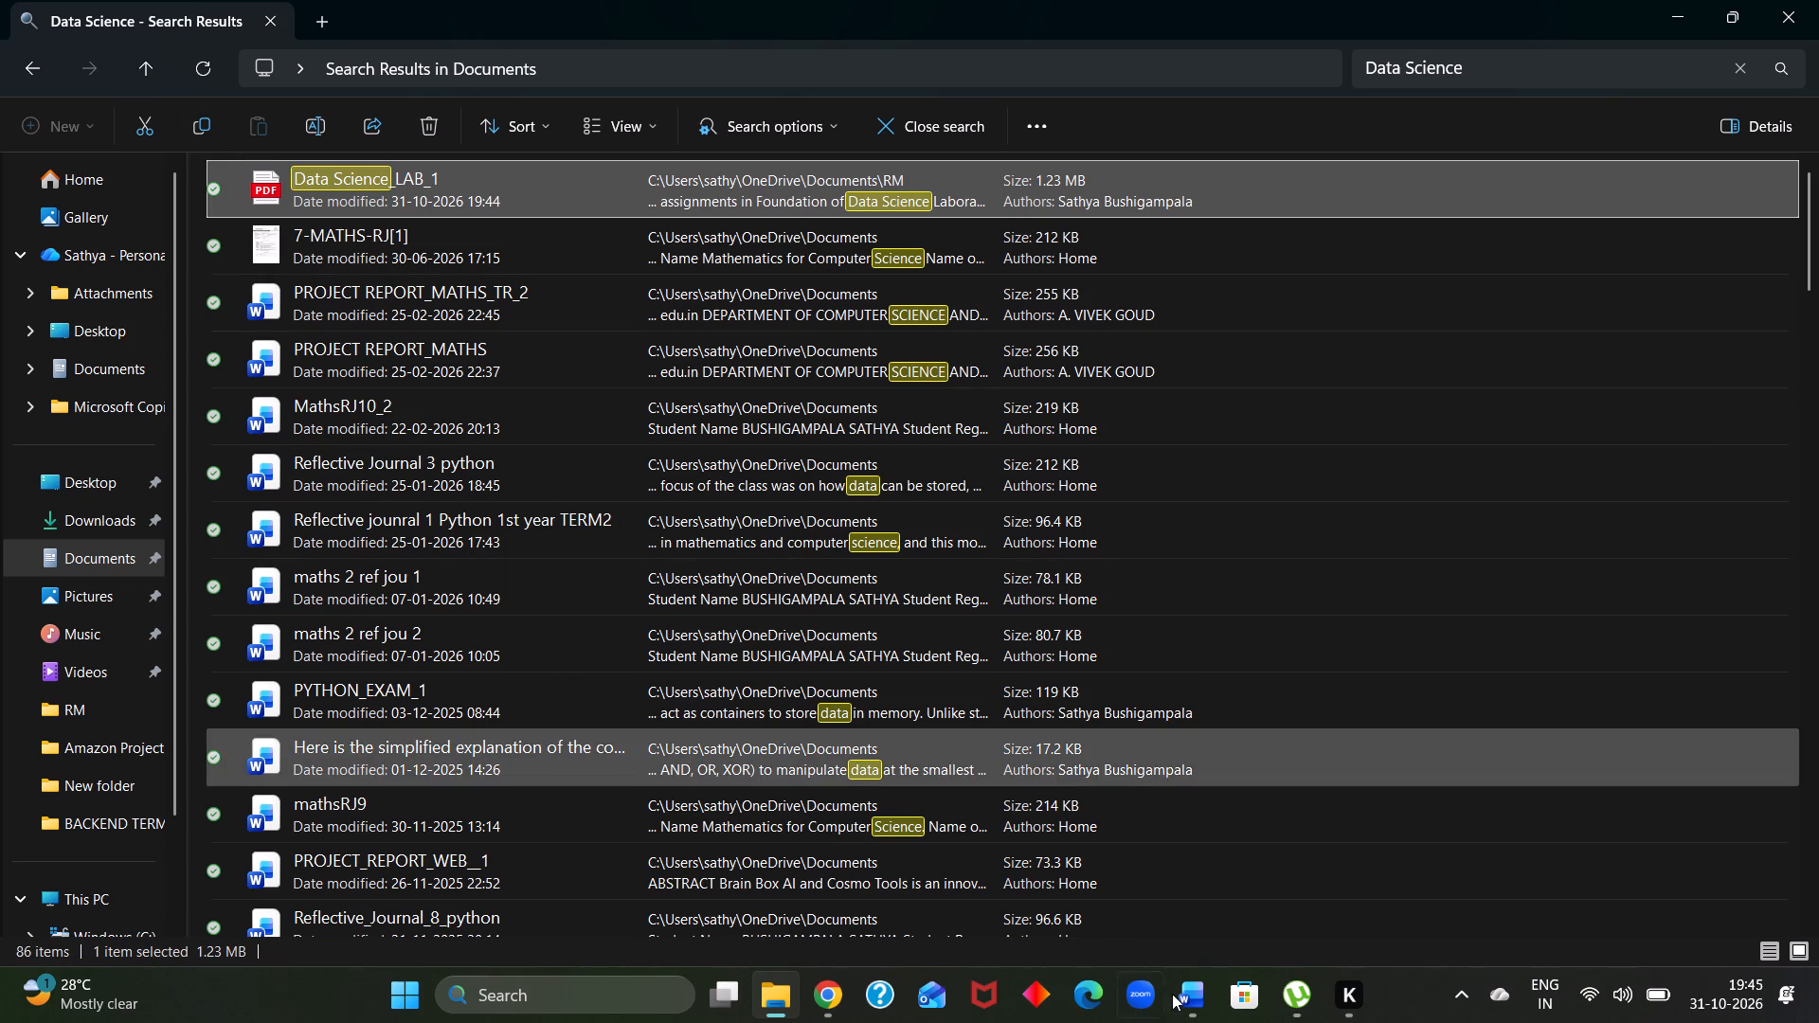
Switch to Word and review the report's code blocks, screenshots and explanations through to the Slicing section.
left_click(1175, 899)
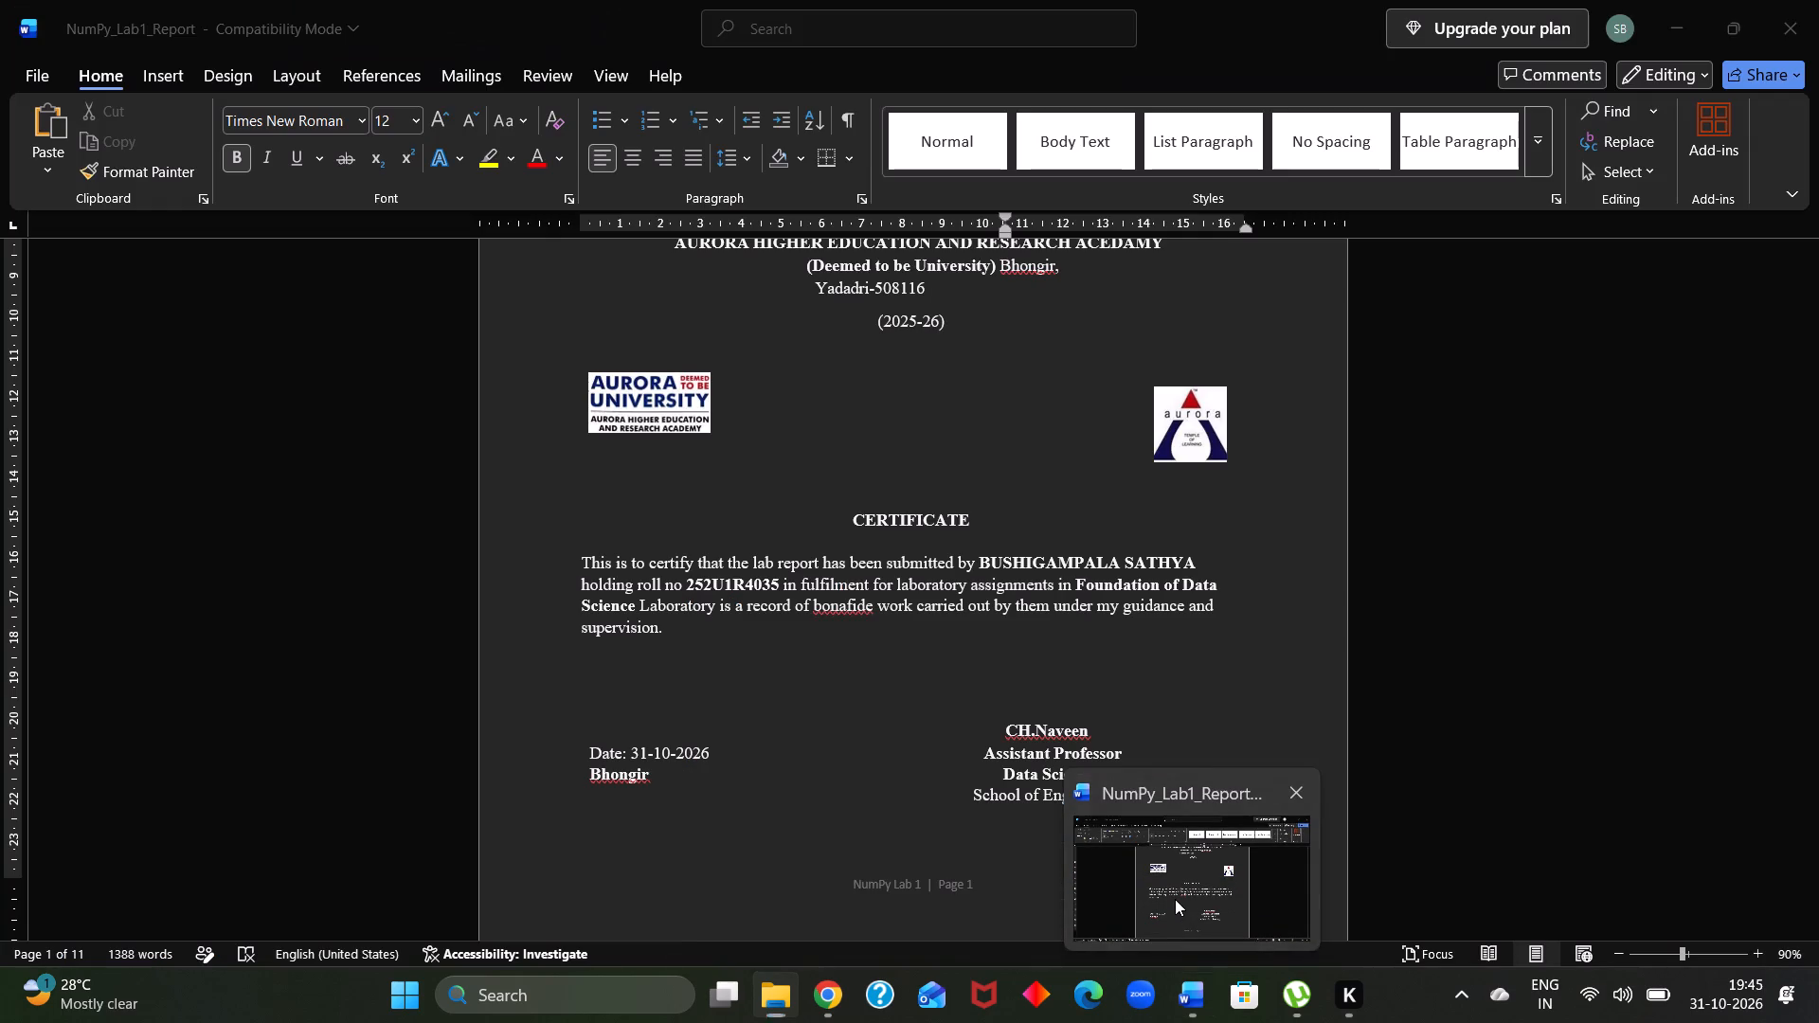
scroll(876, 698, "down", 7)
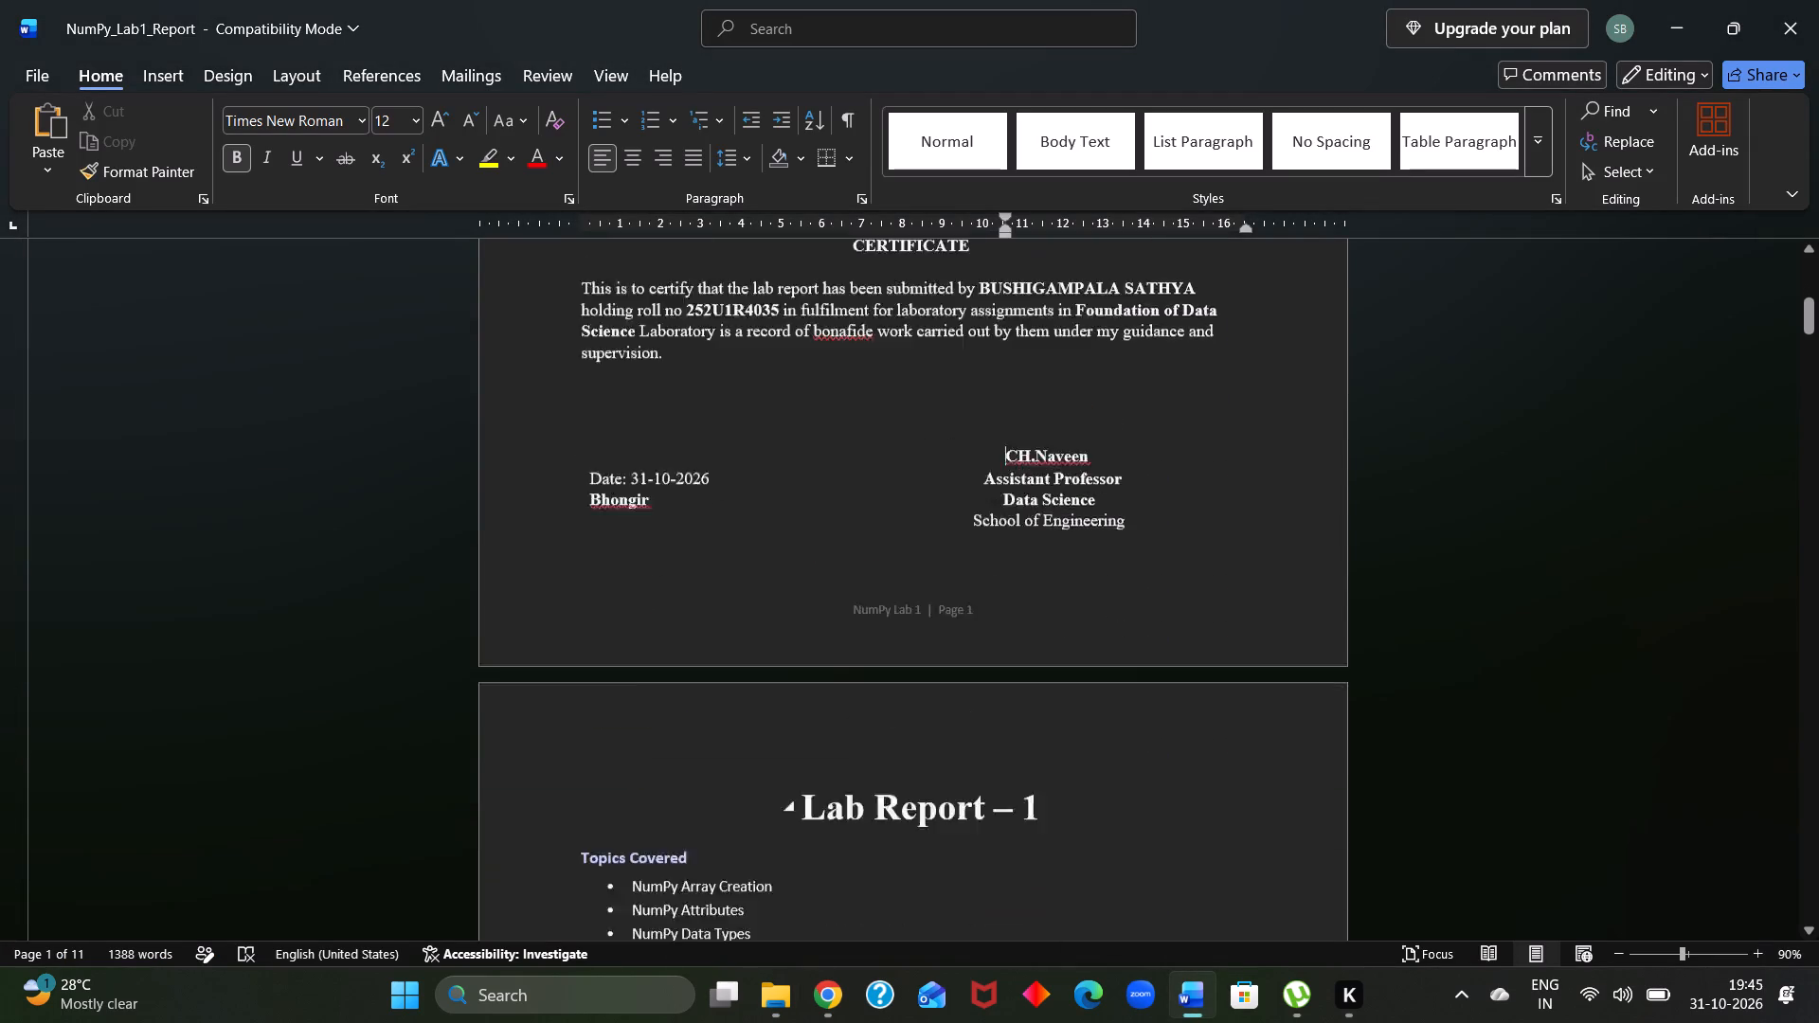
scroll(876, 698, "down", 7)
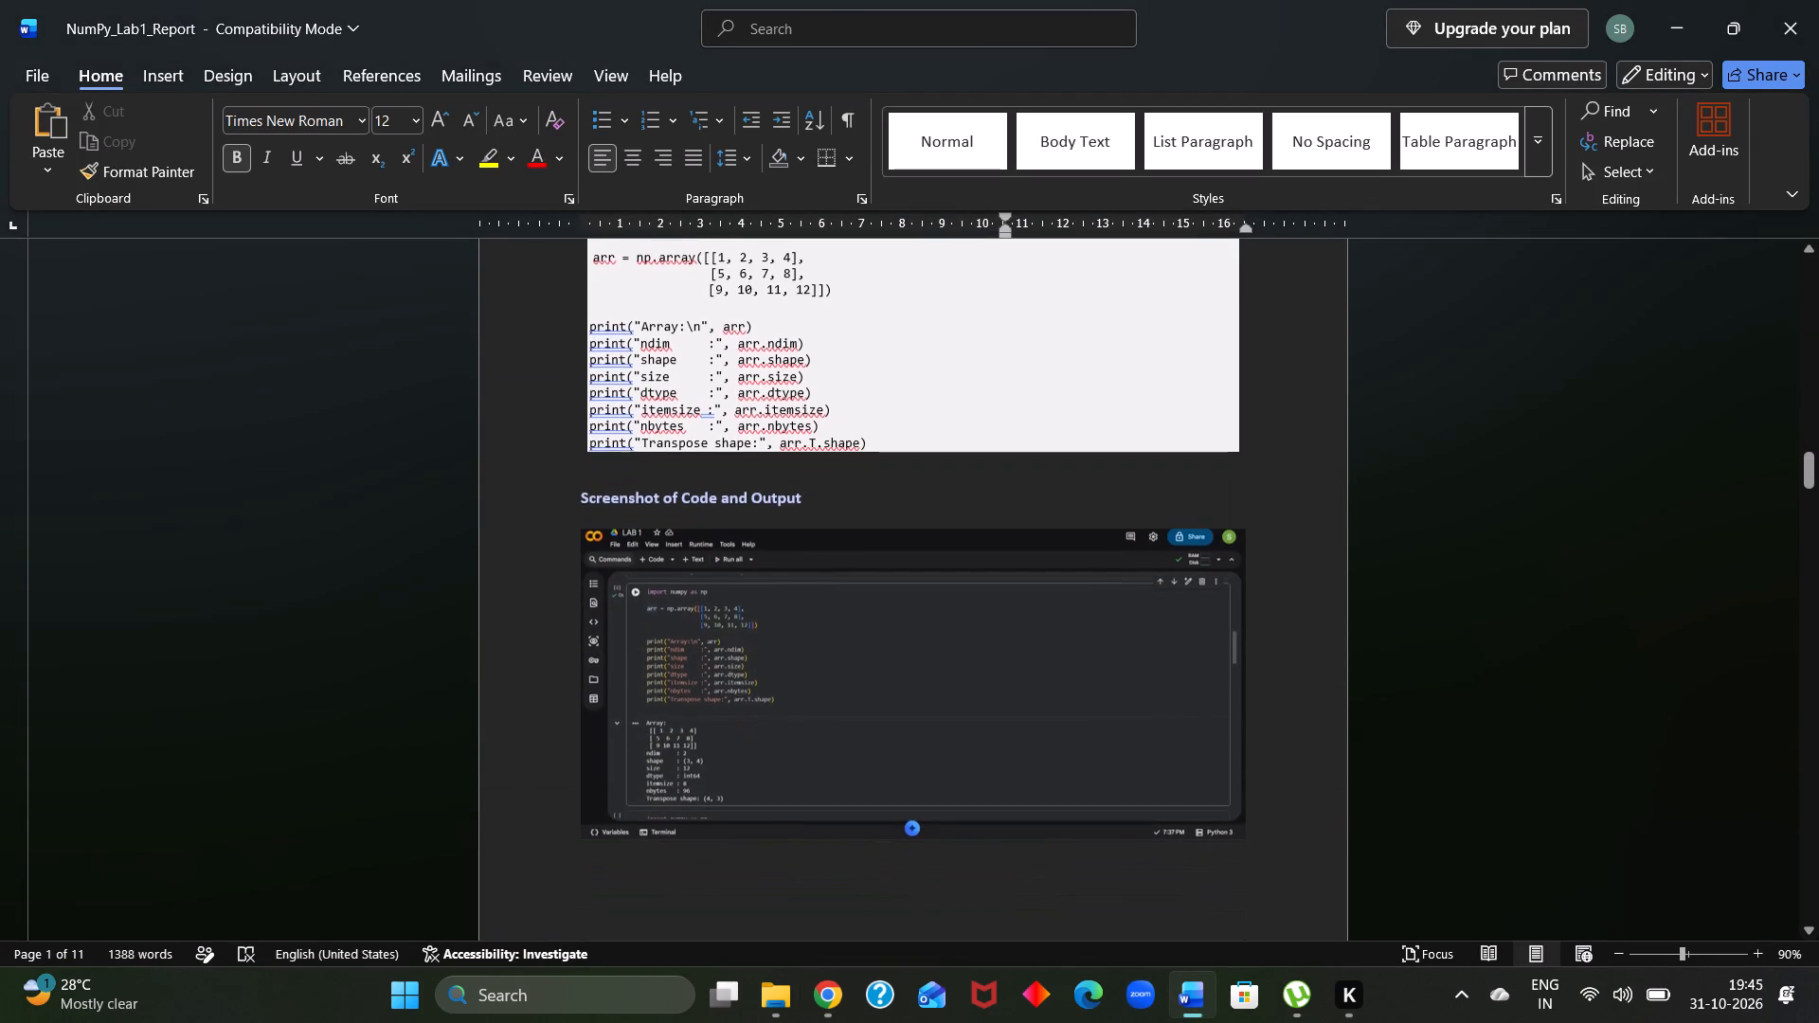
scroll(876, 698, "down", 3)
scroll(876, 698, "up", 3)
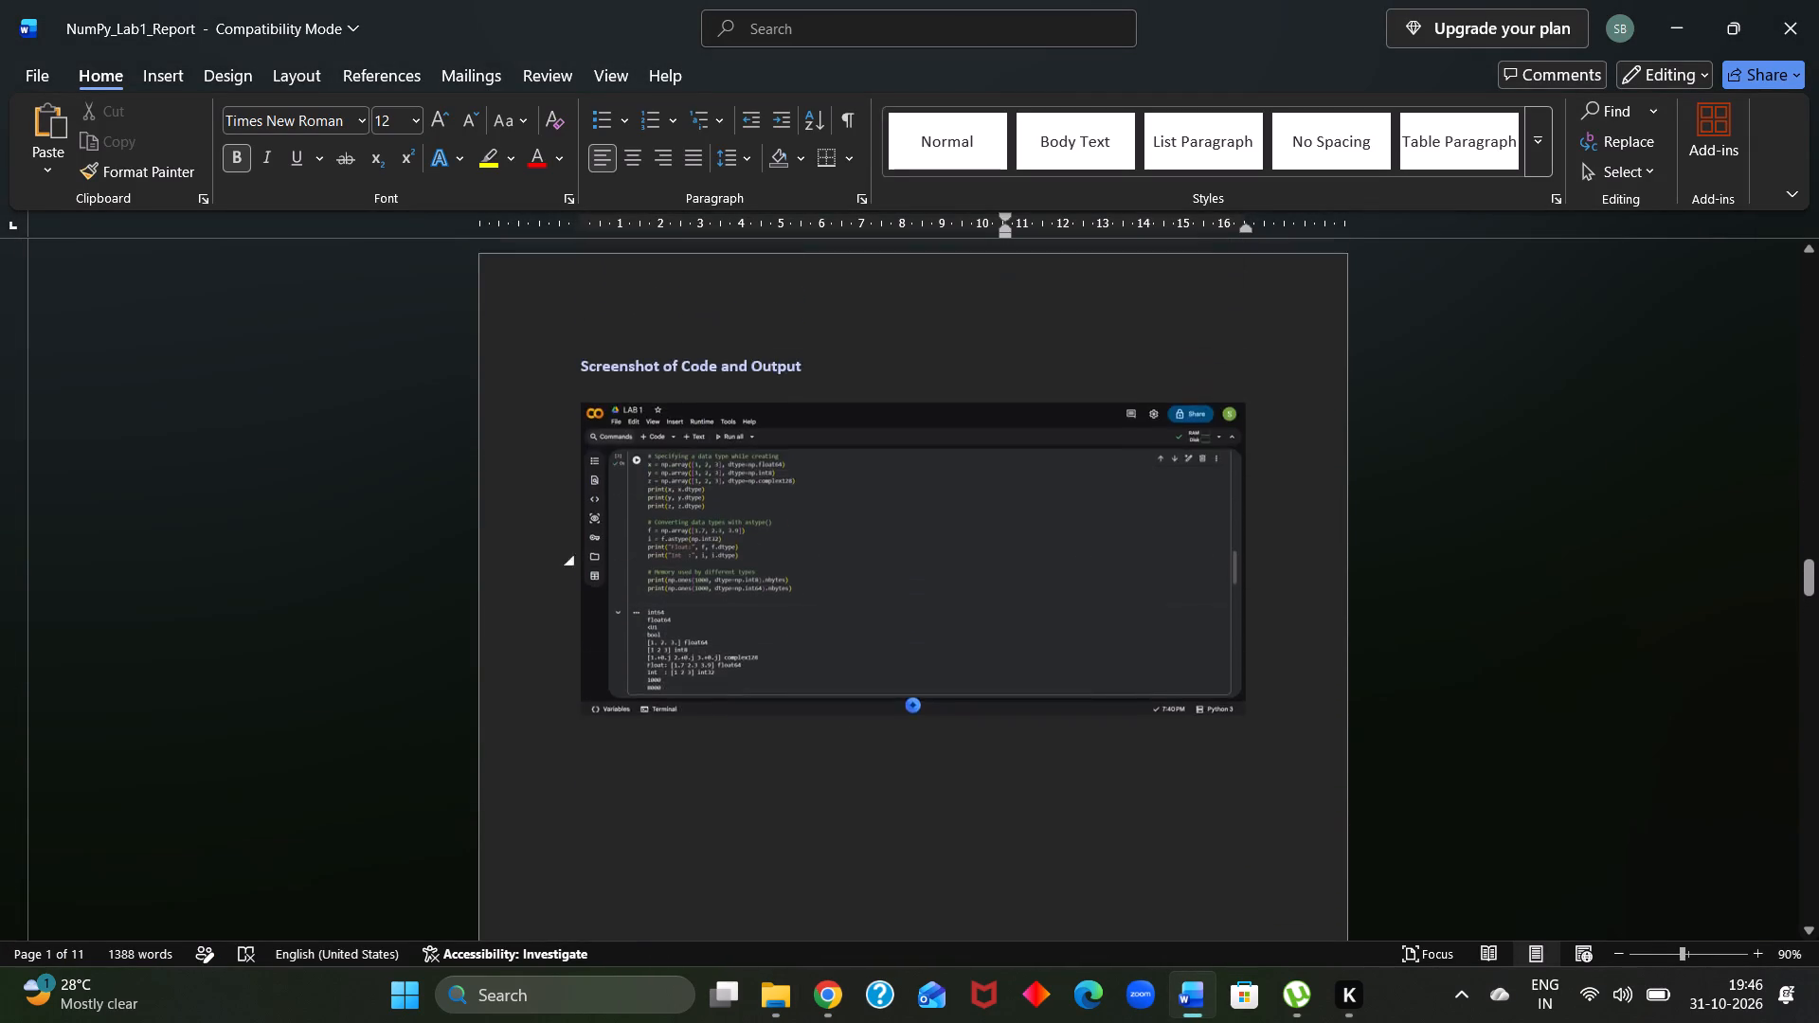
scroll(876, 698, "up", 3)
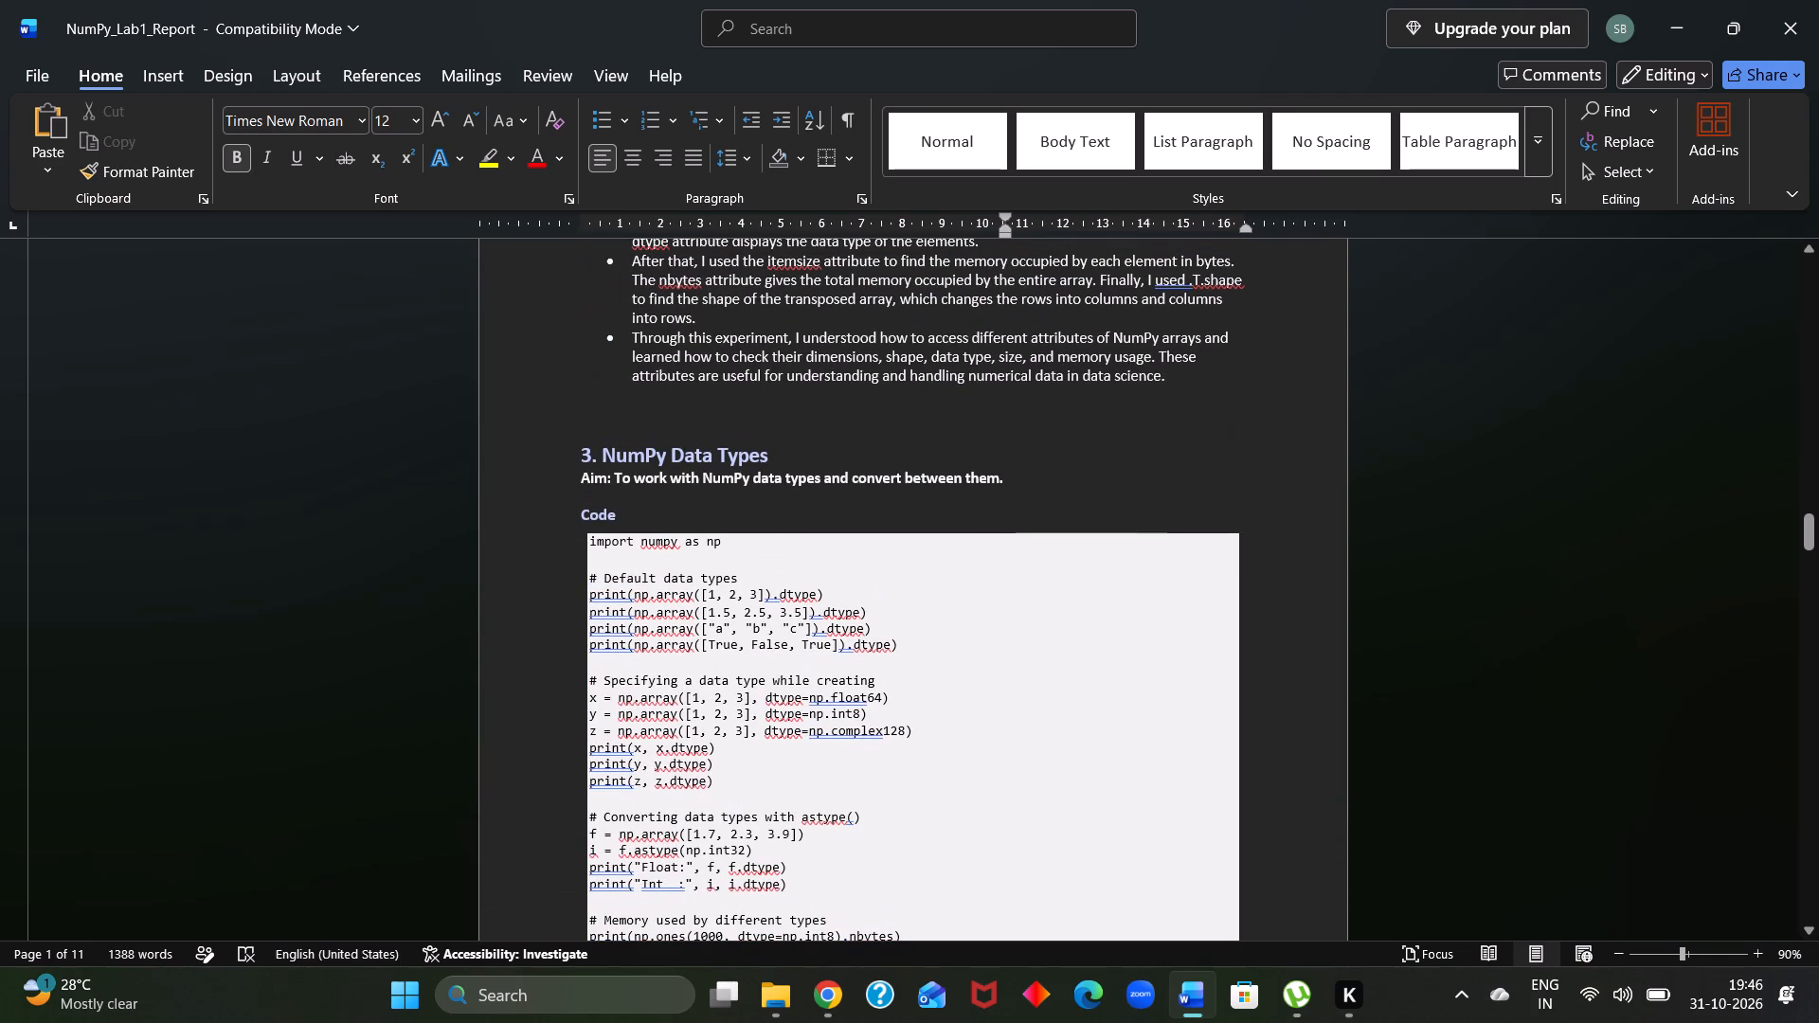
scroll(876, 698, "down", 8)
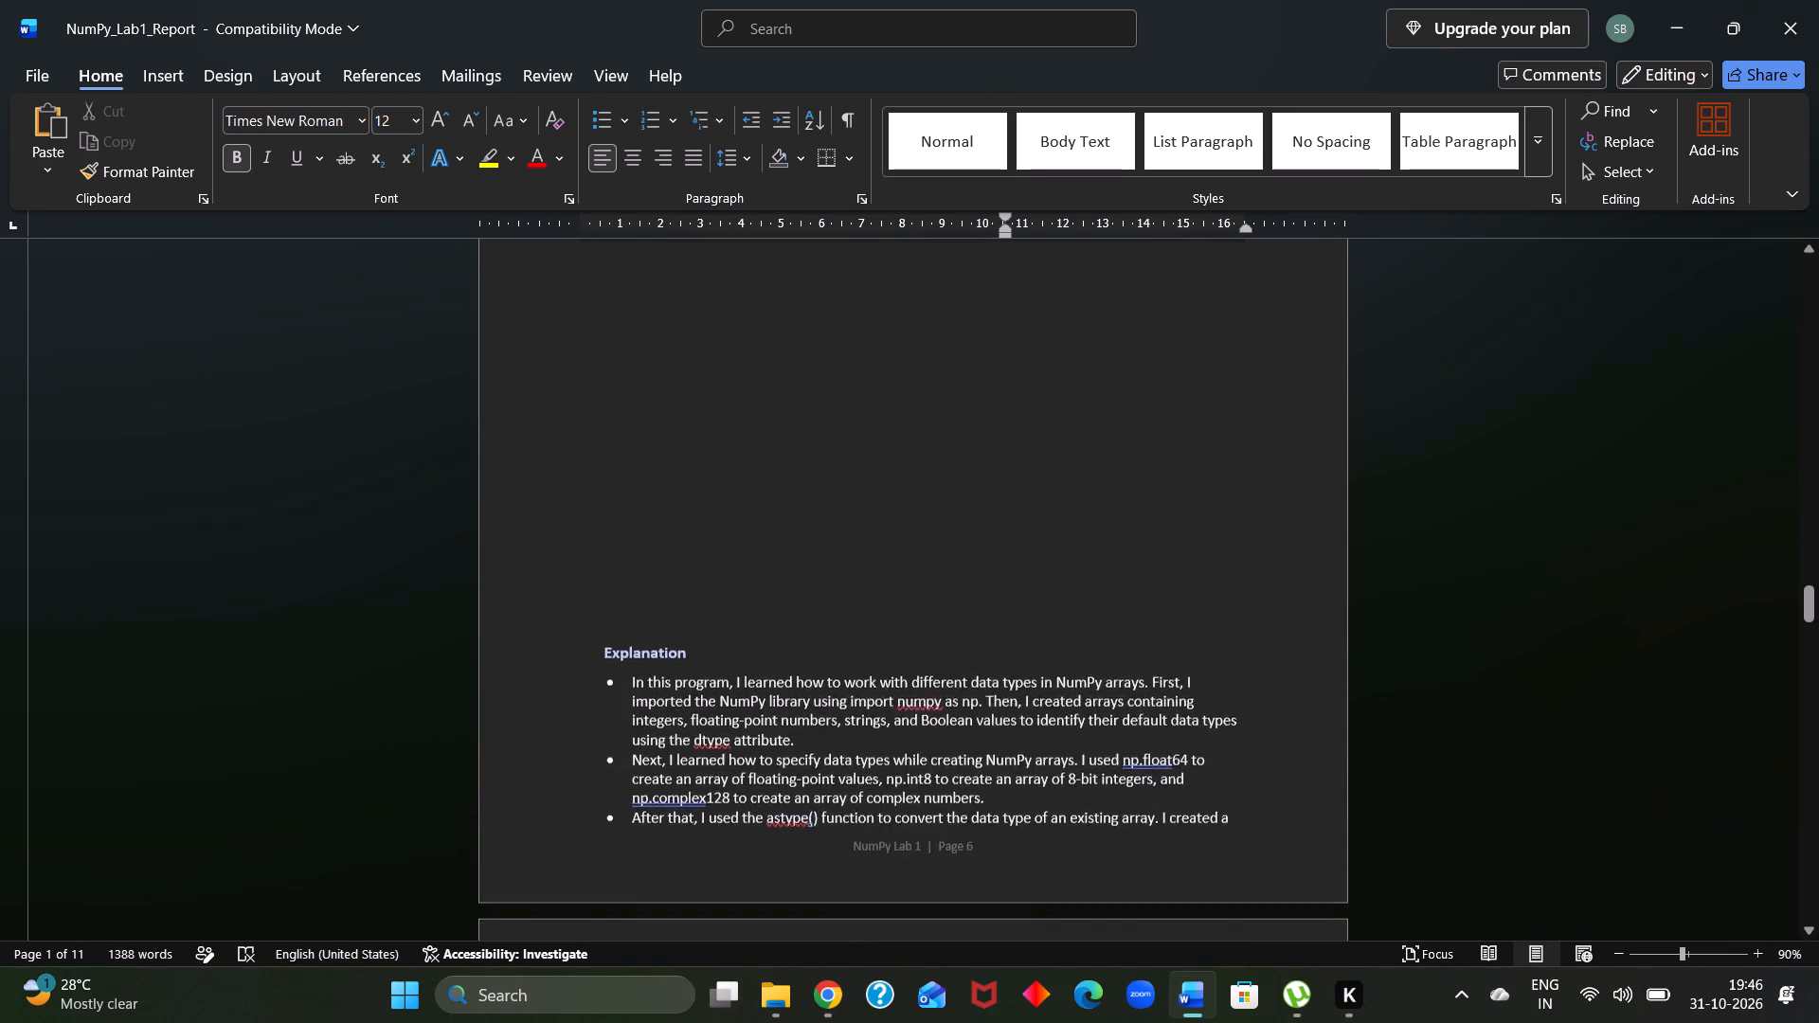
scroll(876, 698, "down", 5)
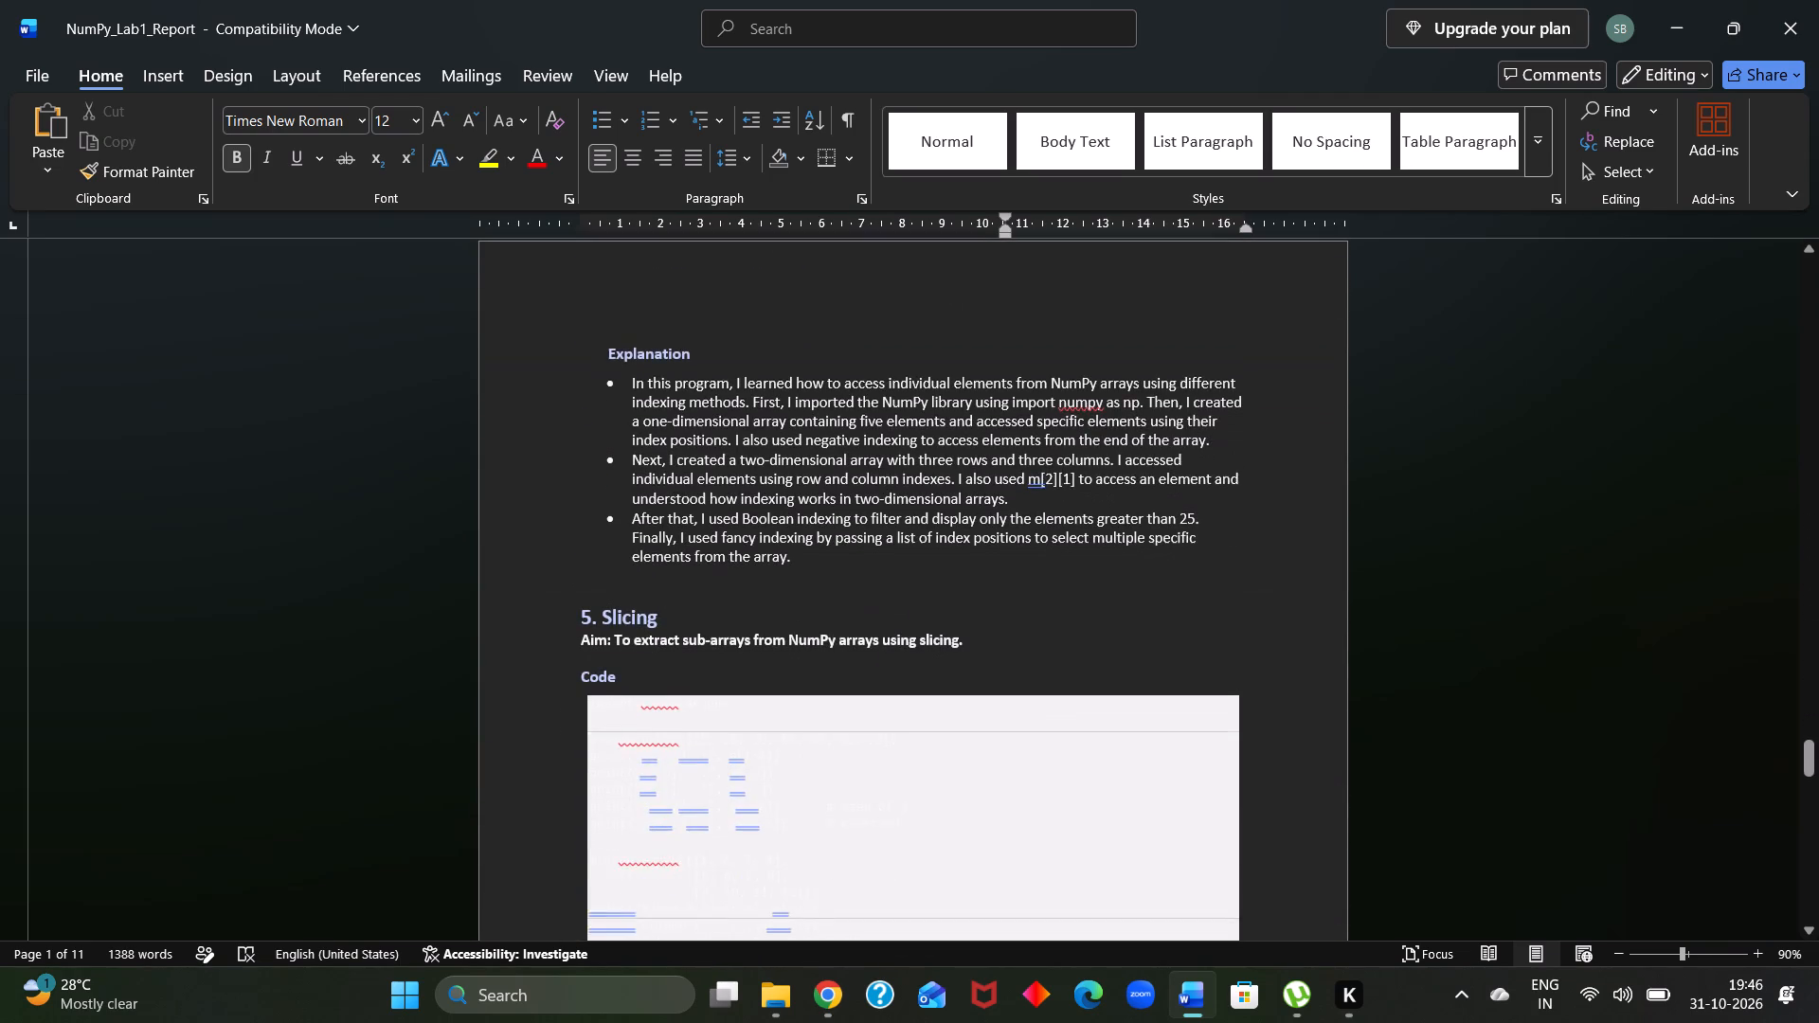
scroll(876, 698, "down", 1)
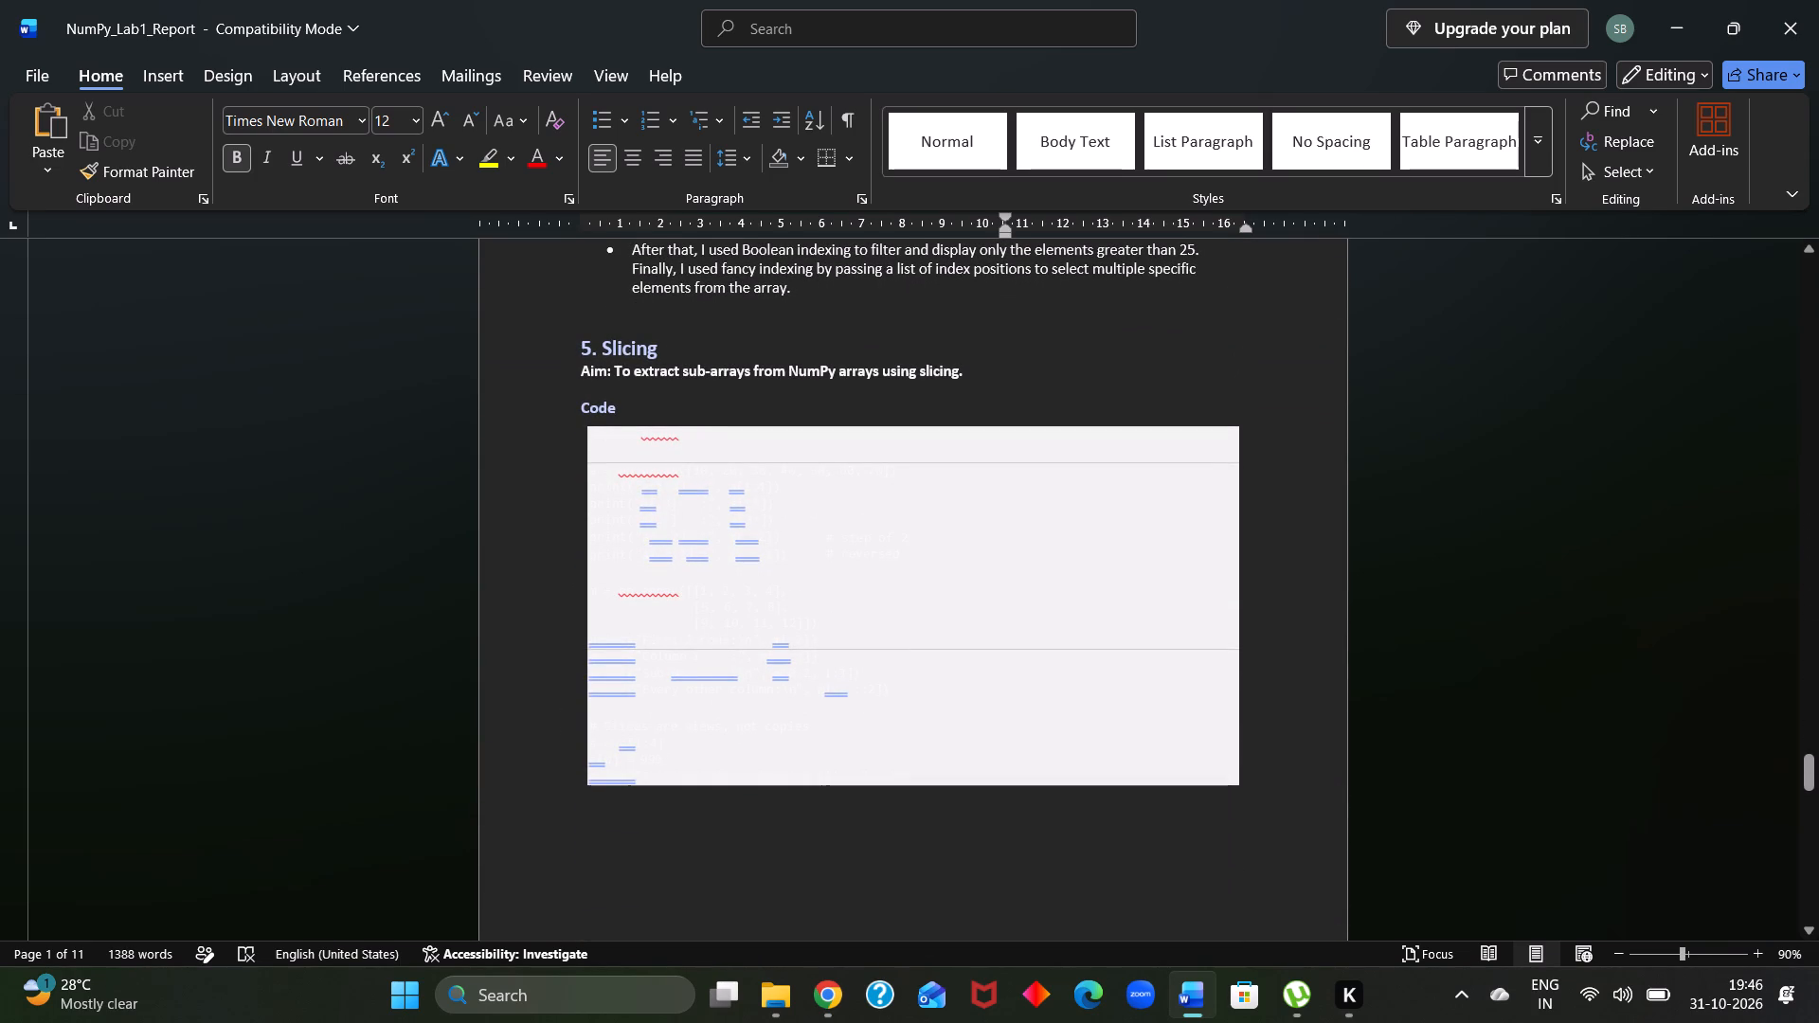
Check the code box under 5. Slicing, and select the array indexing code block in the preceding section.
left_click(613, 442)
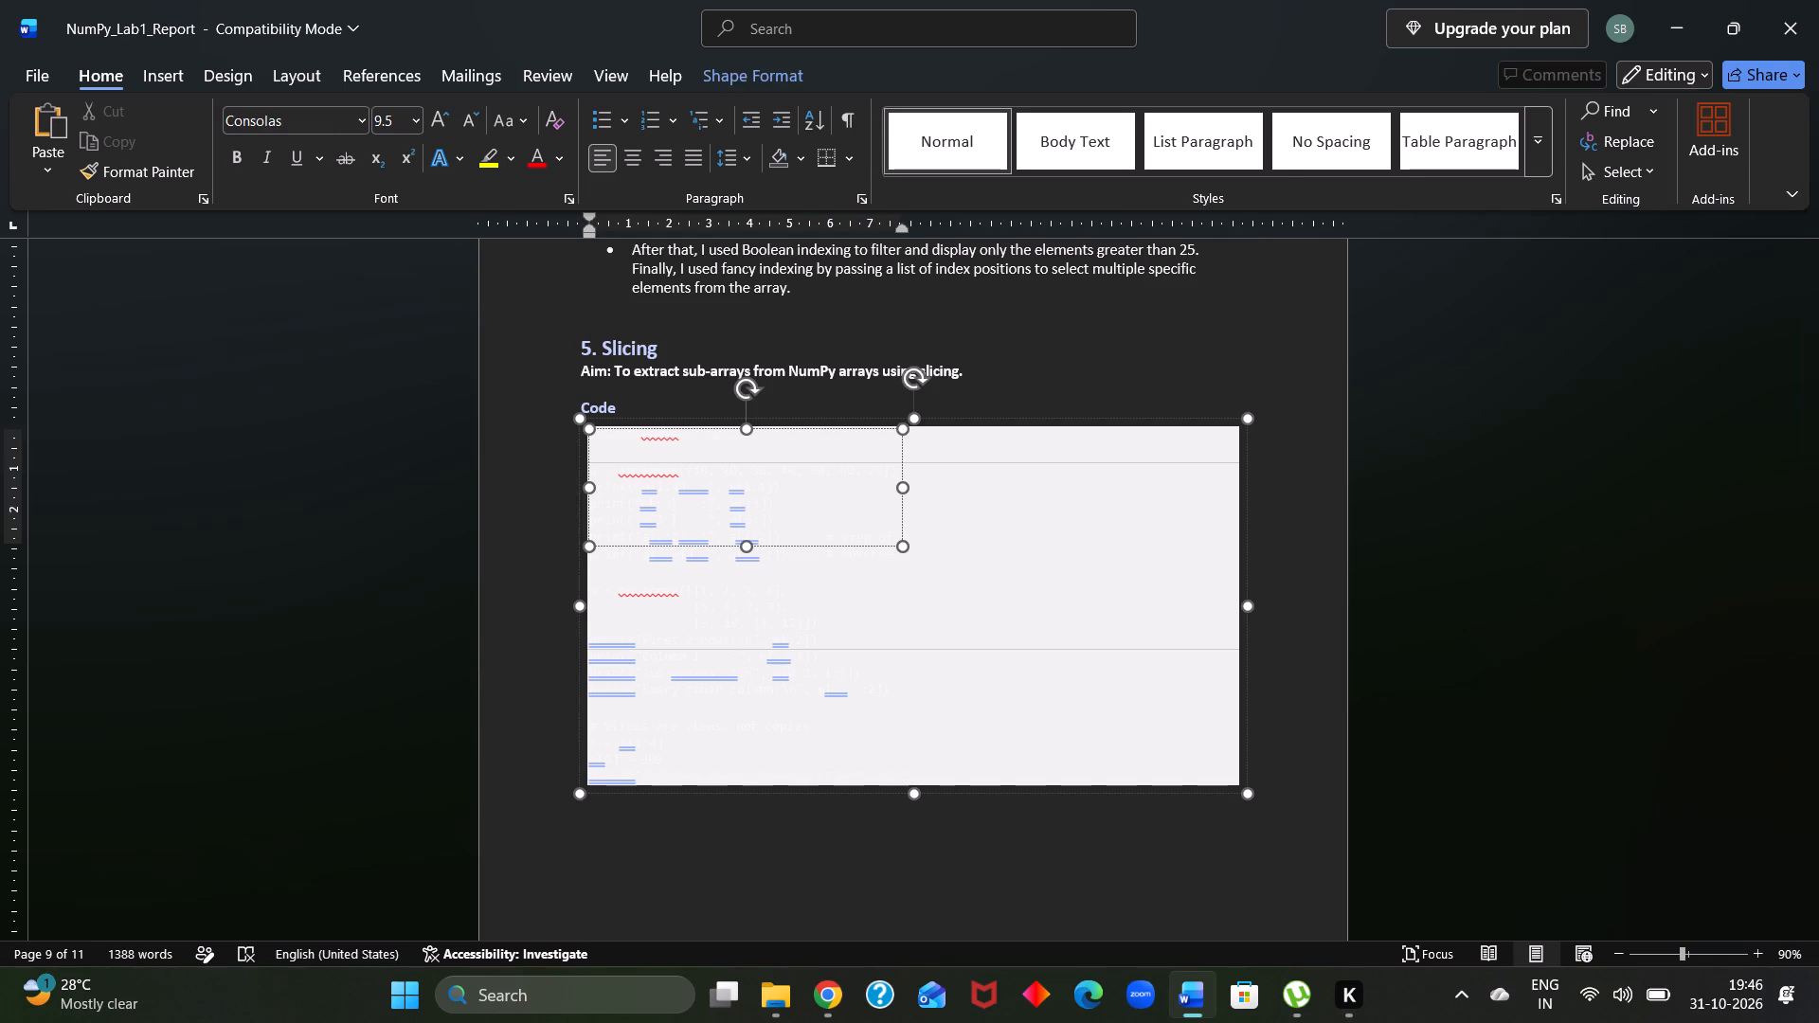
scroll(613, 442, "up", 10)
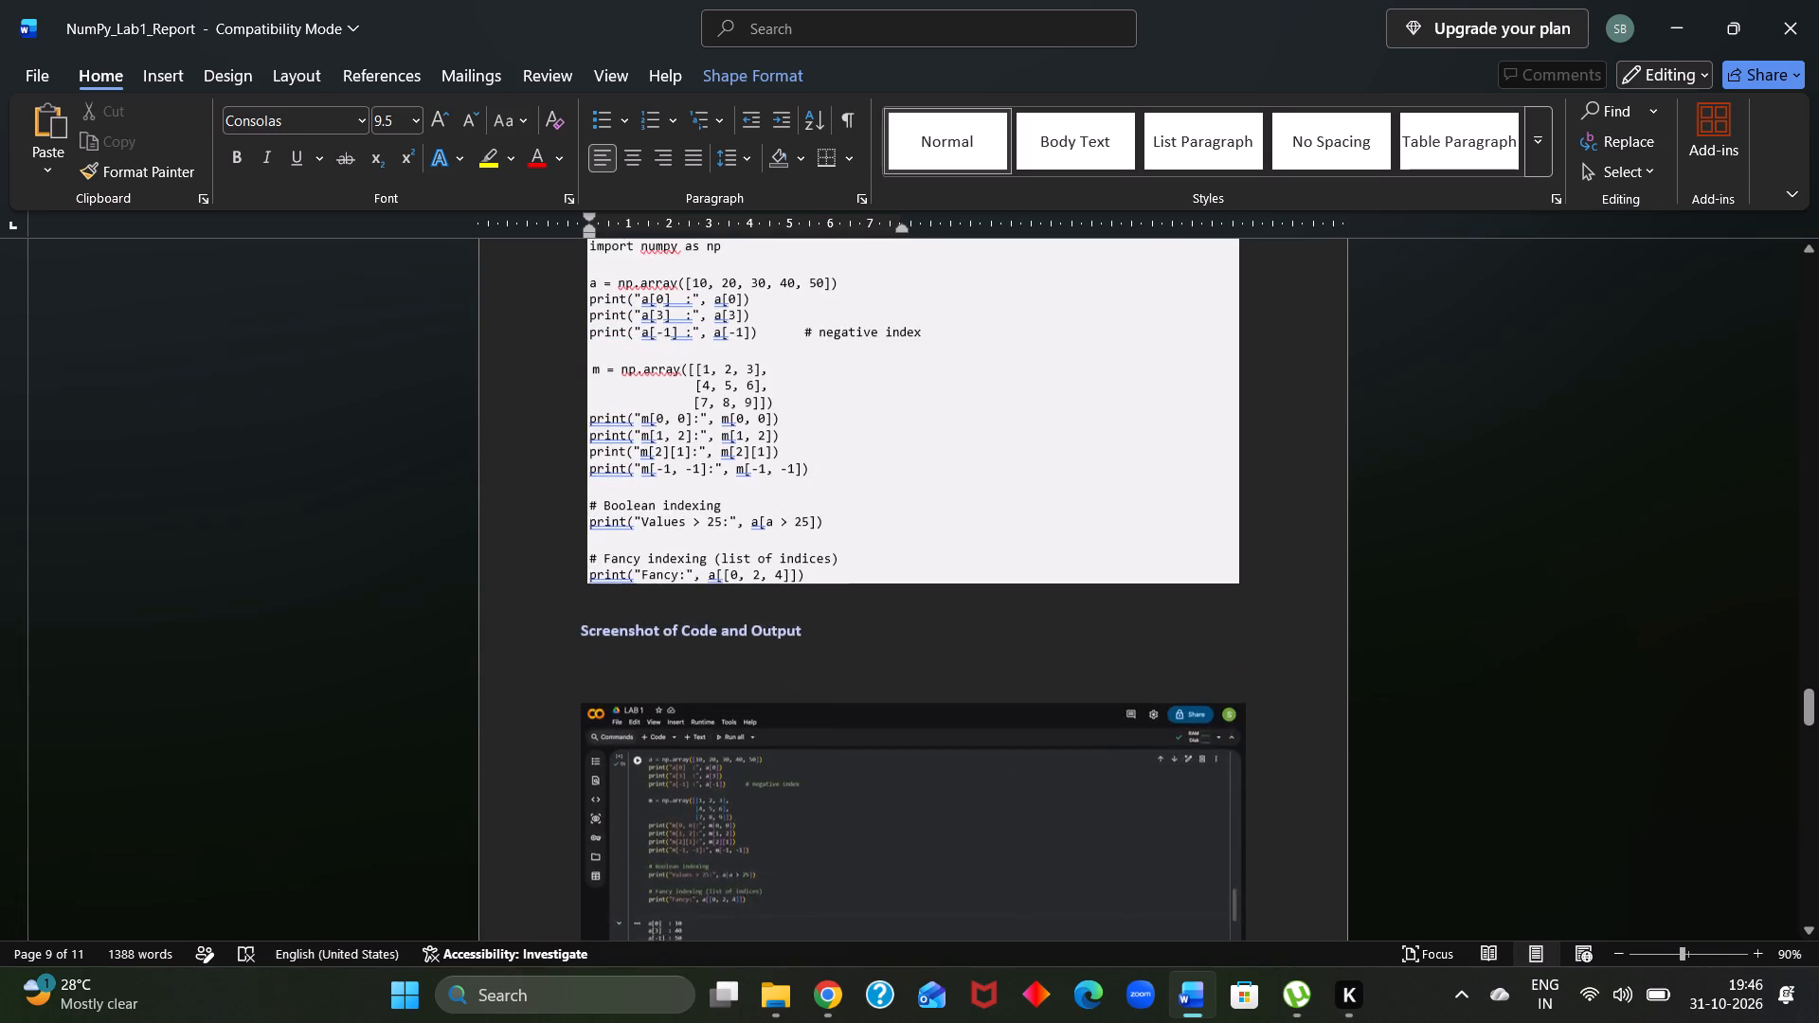
left_click(652, 329)
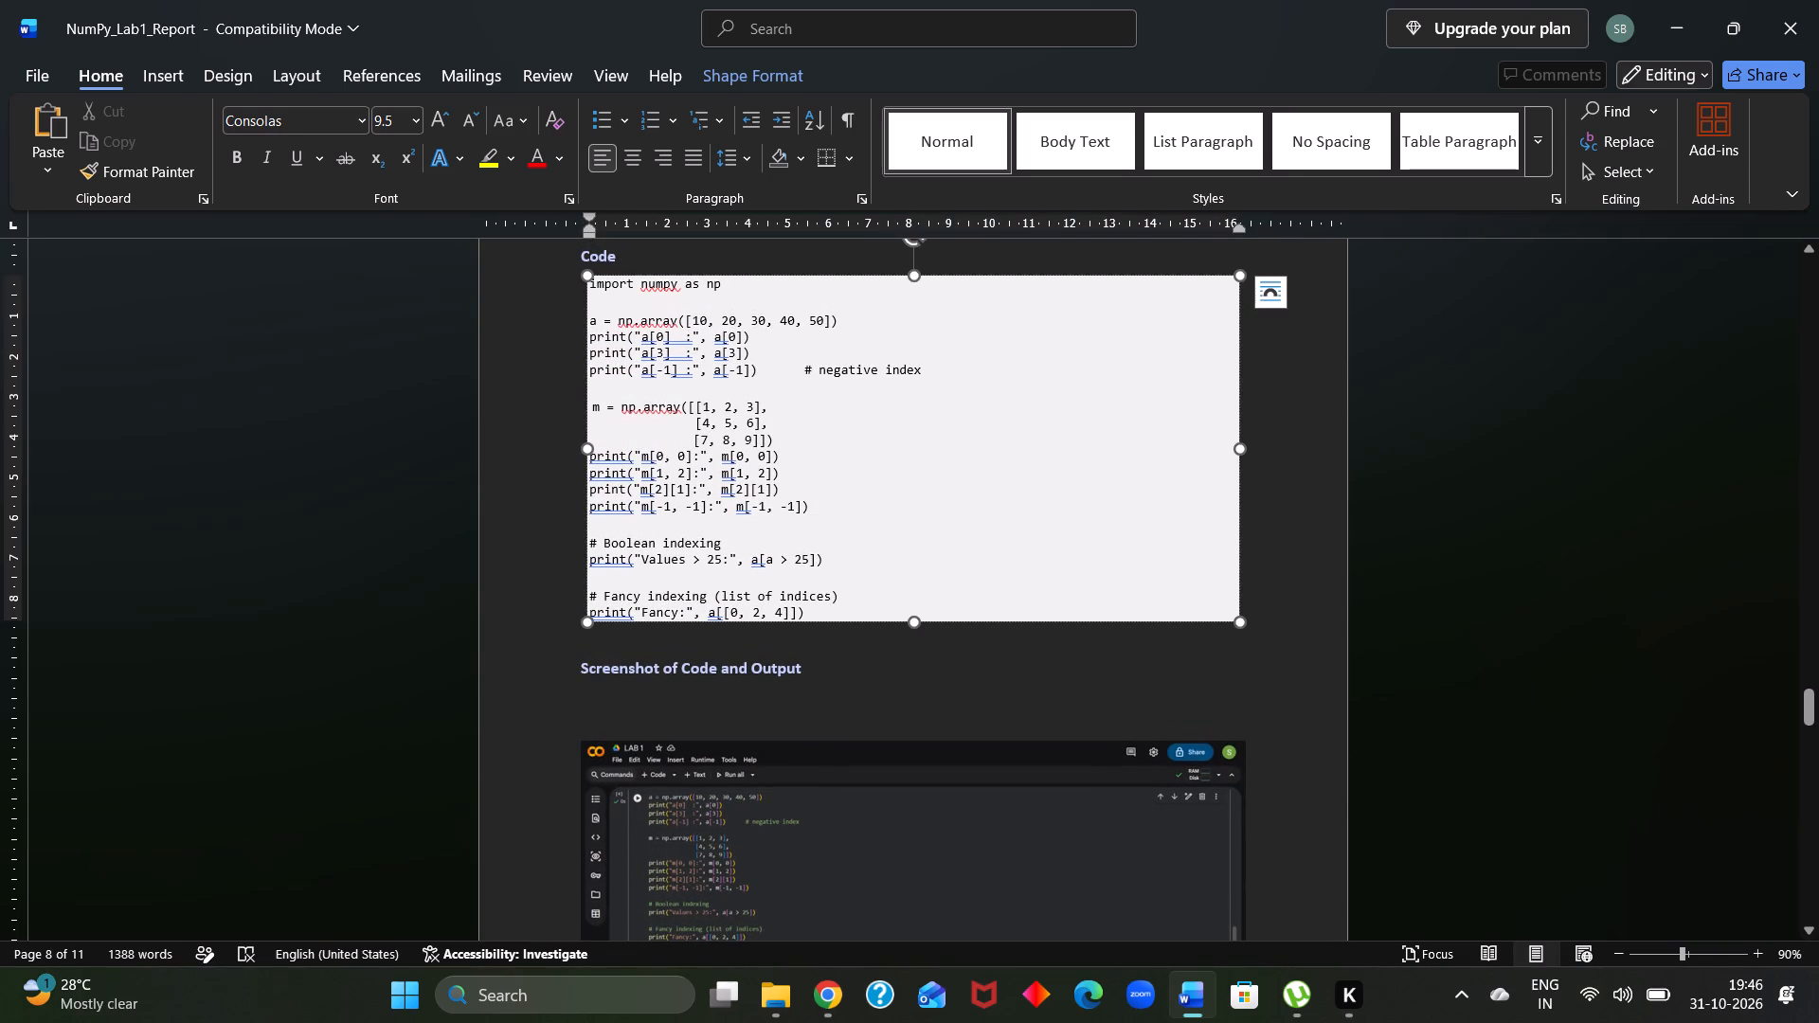
left_click(555, 509)
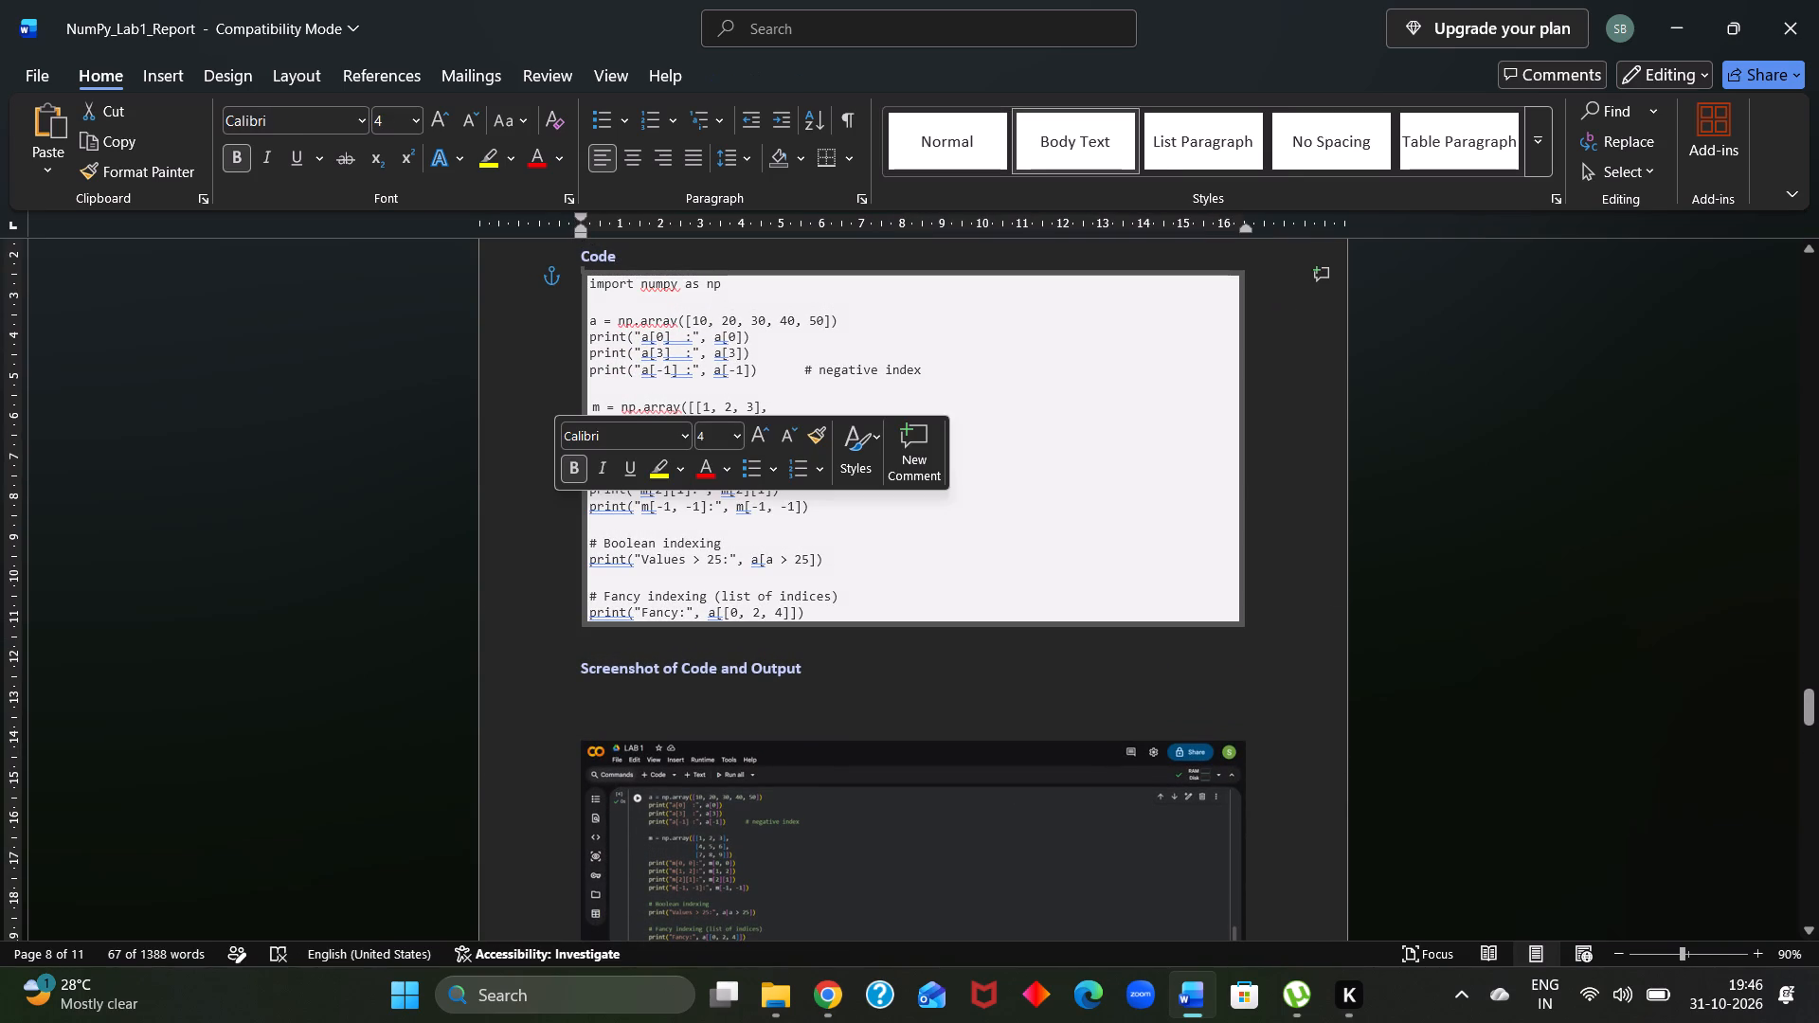